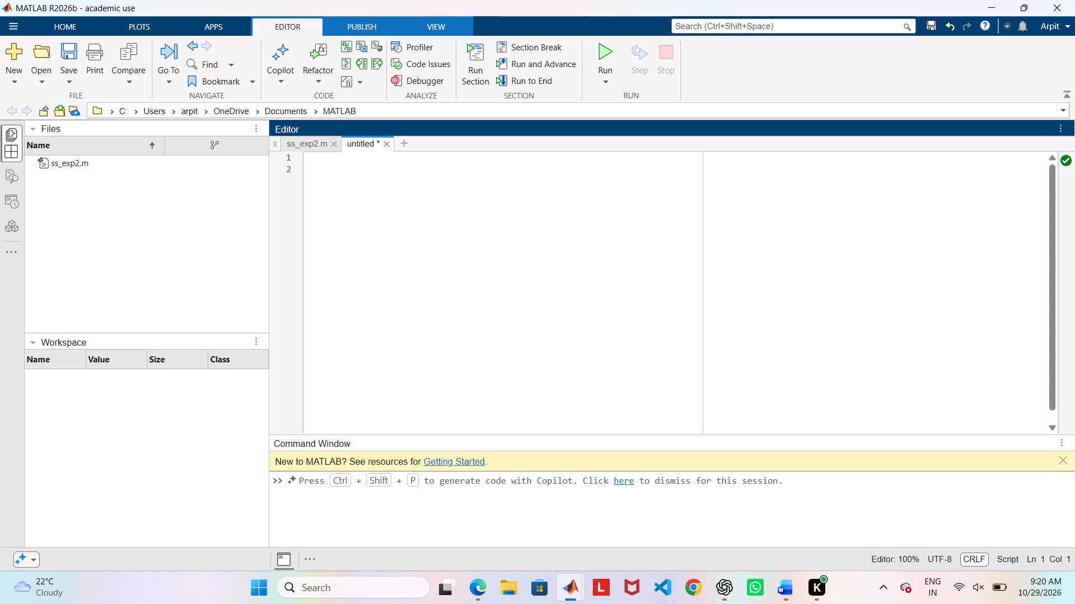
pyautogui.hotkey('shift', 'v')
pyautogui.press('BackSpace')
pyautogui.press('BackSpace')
# Paste the copied step and ramp function program into the untitled script.
pyautogui.hotkey('ctrl', 'v')
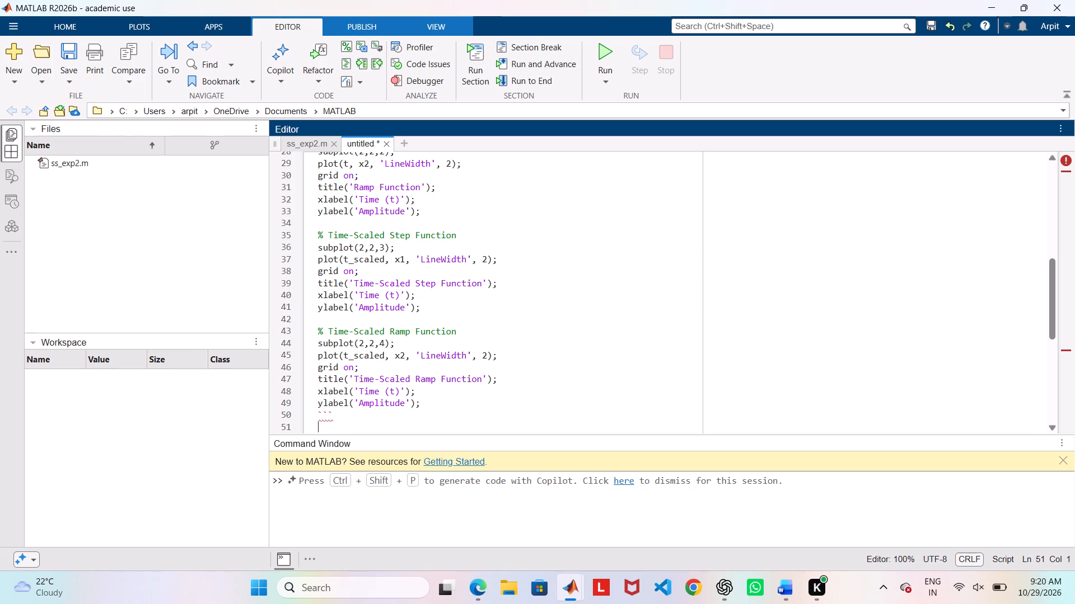
# Remove the closing ``` code-fence line below the last ylabel statement of the pasted program.
pyautogui.click(344, 416)
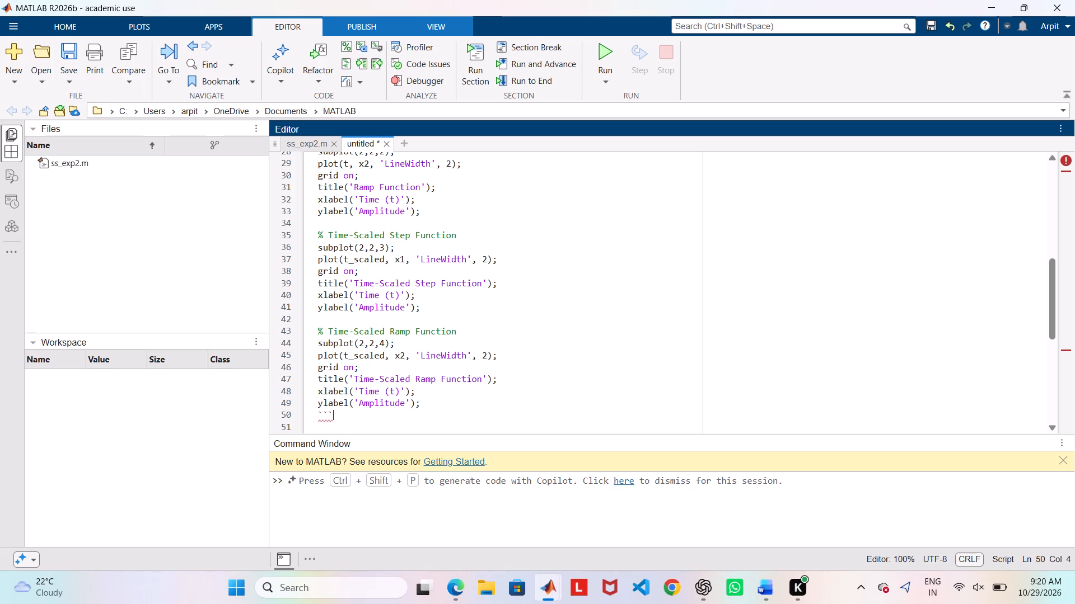
pyautogui.press('BackSpace')
pyautogui.press('BackSpace')
pyautogui.press('BackSpace')
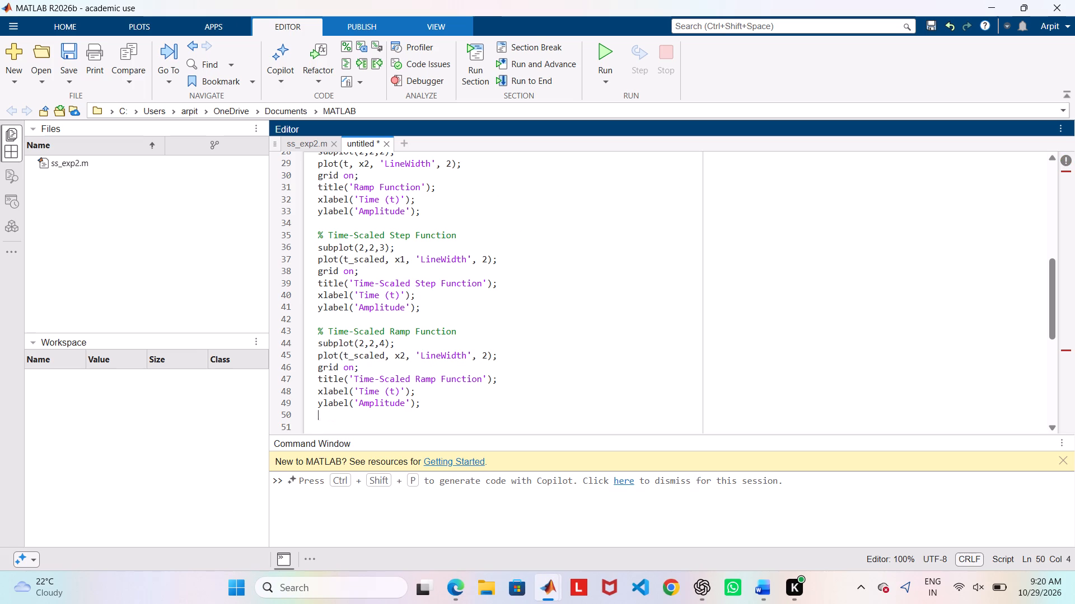
pyautogui.press('BackSpace')
# Delete the opening ```matlab code-fence text from line 1, above clc;.
pyautogui.scroll(15, 346, 416)
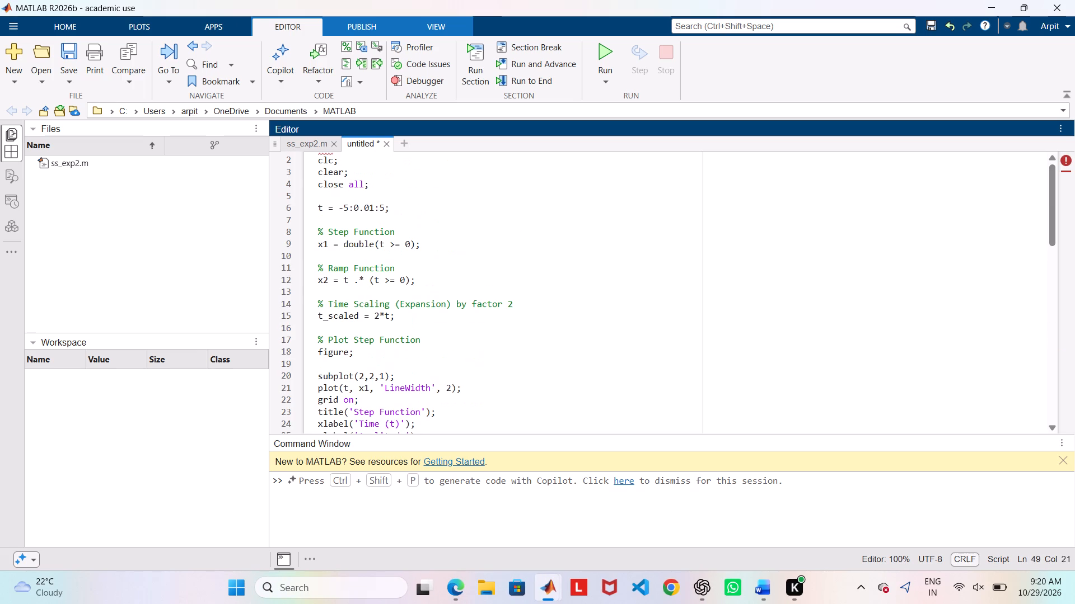
pyautogui.scroll(4, 349, 417)
pyautogui.scroll(7, 415, 337)
pyautogui.scroll(5, 372, 234)
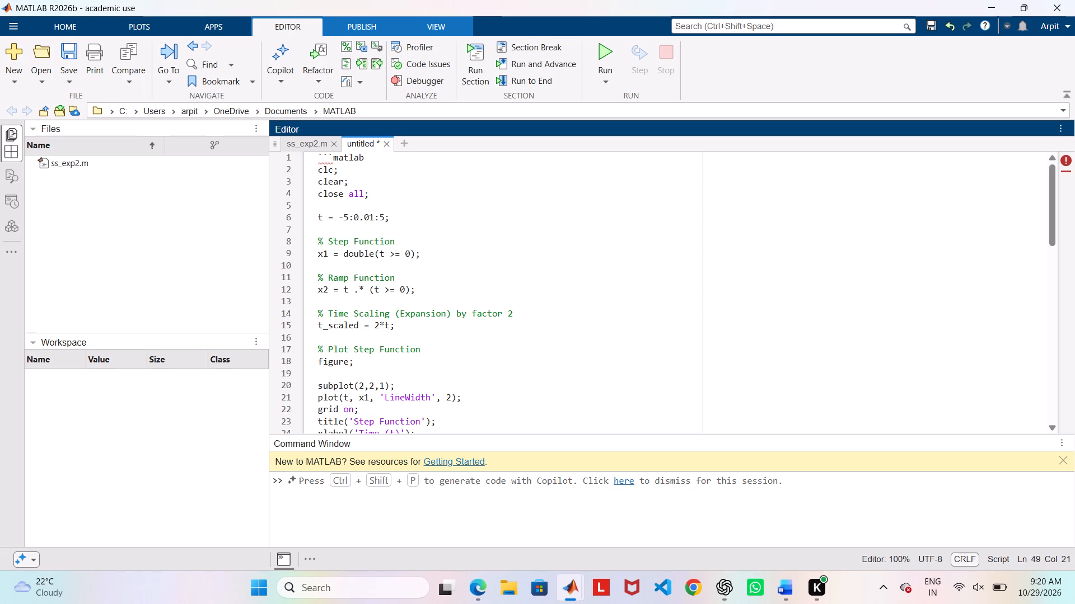
pyautogui.click(377, 155)
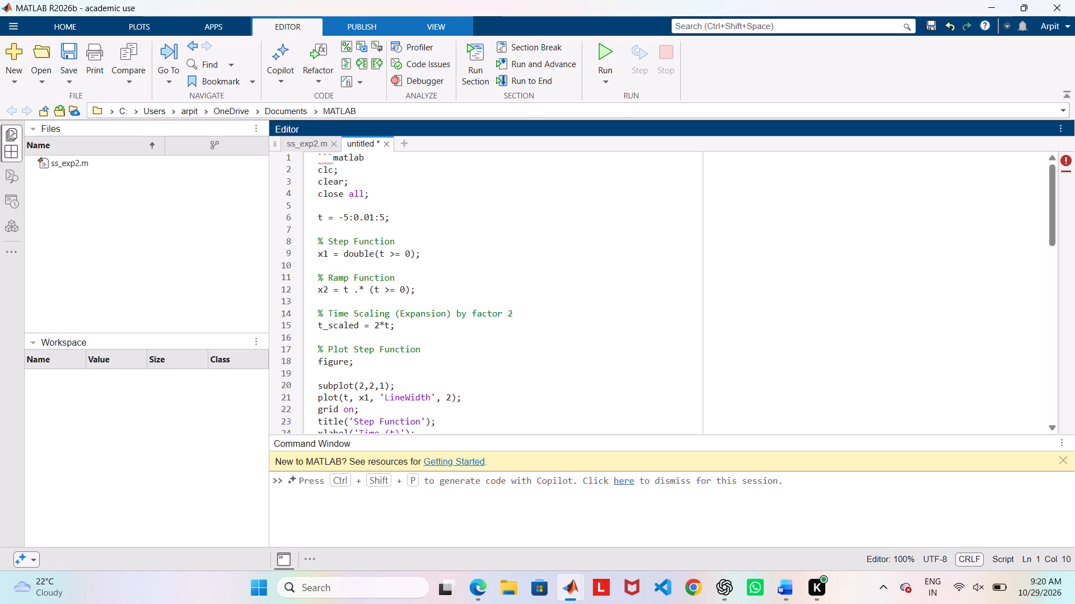
pyautogui.press('BackSpace')
pyautogui.press('BackSpace')
pyautogui.press('BackSpace')
pyautogui.press('BackSpace')
pyautogui.press('BackSpace')
pyautogui.press('BackSpace')
pyautogui.press('BackSpace')
pyautogui.press('BackSpace')
pyautogui.press('BackSpace')
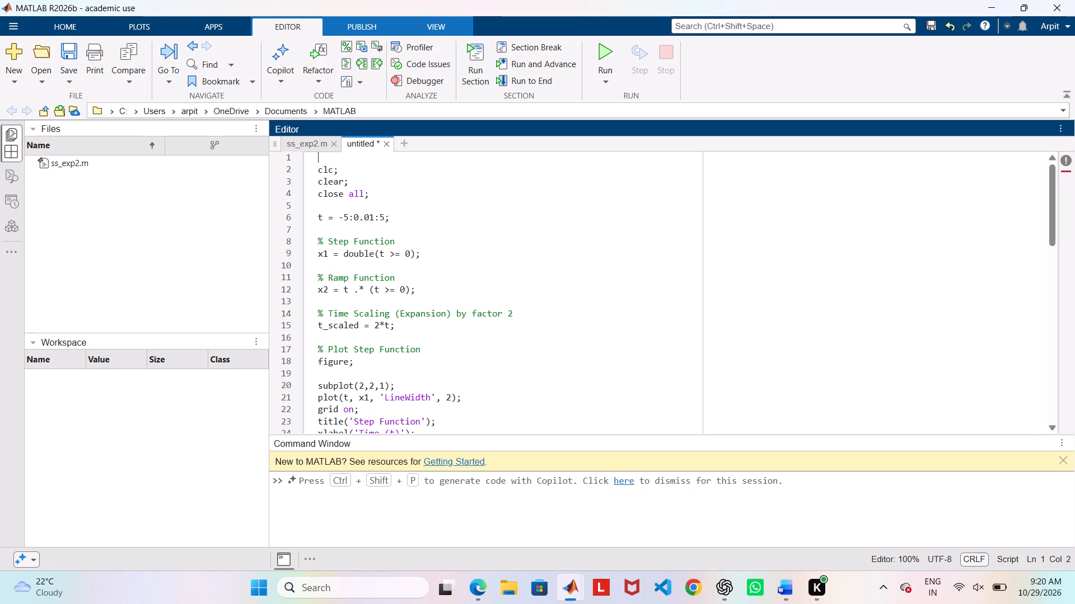
pyautogui.press('BackSpace')
# Run the script, saving it as CA2 in the MATLAB folder as a MATLAB code file.
pyautogui.click(595, 47)
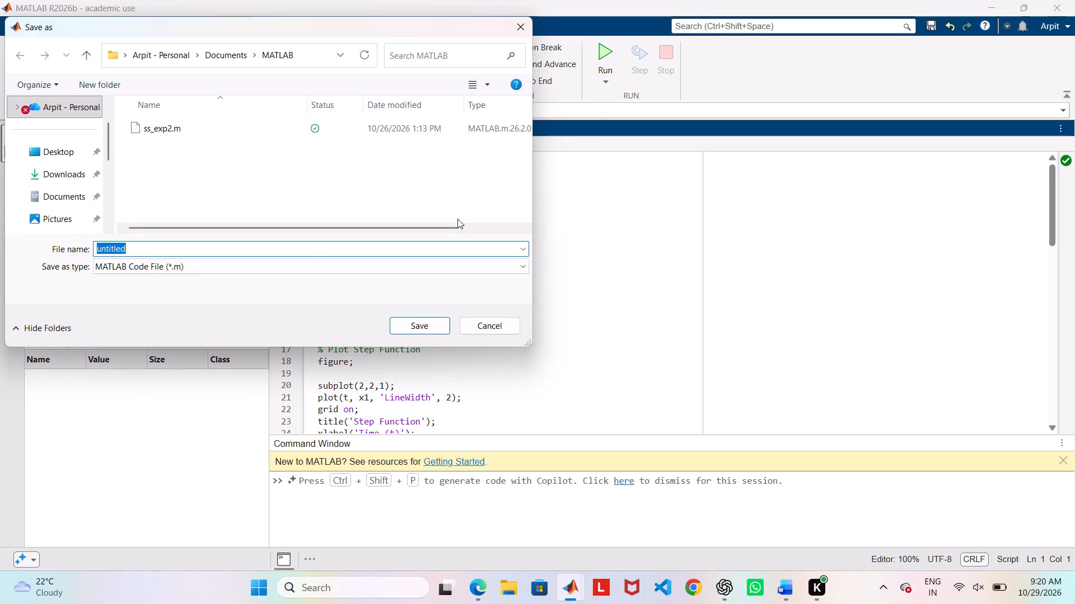
pyautogui.click(244, 248)
pyautogui.press('BackSpace')
pyautogui.press('BackSpace')
pyautogui.press('BackSpace')
pyautogui.press('BackSpace')
pyautogui.press('BackSpace')
pyautogui.press('BackSpace')
pyautogui.press('BackSpace')
pyautogui.press('BackSpace')
pyautogui.press('BackSpace')
pyautogui.press('BackSpace')
pyautogui.press('BackSpace')
pyautogui.press('BackSpace')
pyautogui.press('BackSpace')
pyautogui.press('BackSpace')
pyautogui.press('BackSpace')
pyautogui.press('BackSpace')
pyautogui.press('BackSpace')
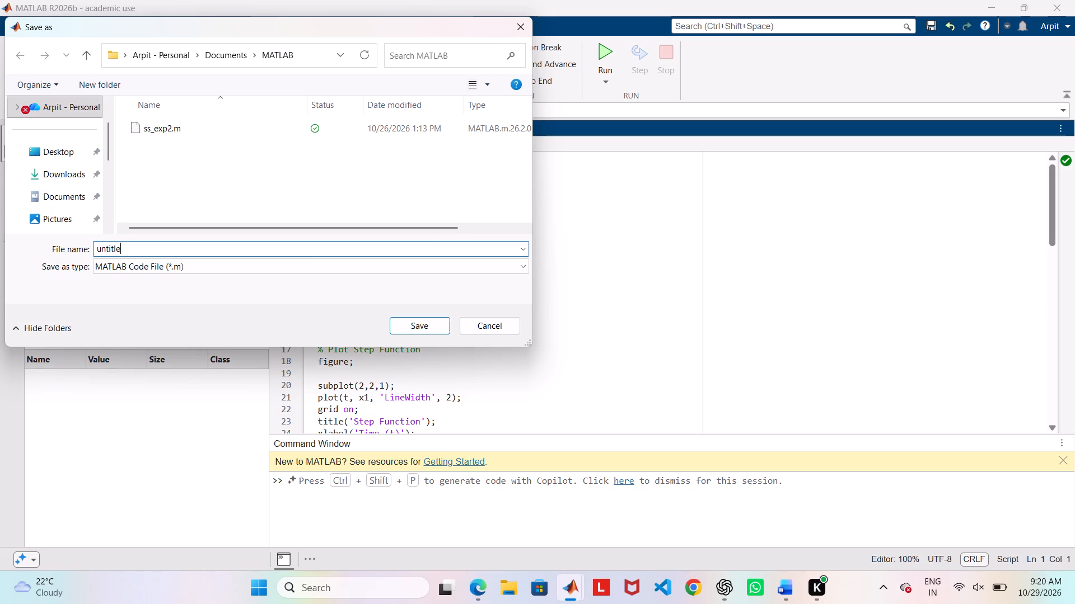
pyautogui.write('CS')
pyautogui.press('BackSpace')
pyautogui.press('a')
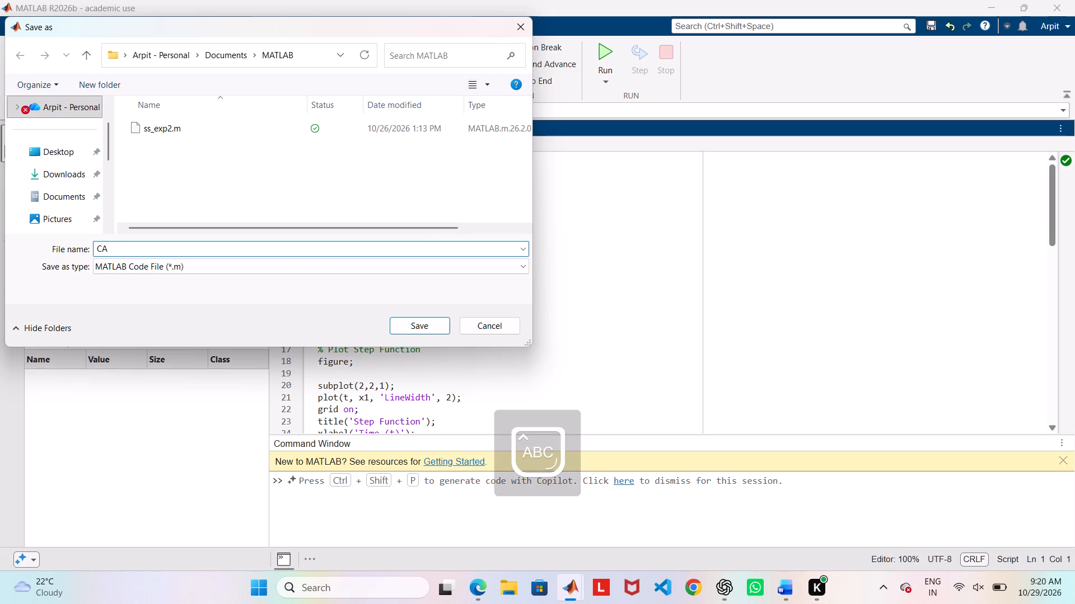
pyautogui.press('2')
pyautogui.click(418, 323)
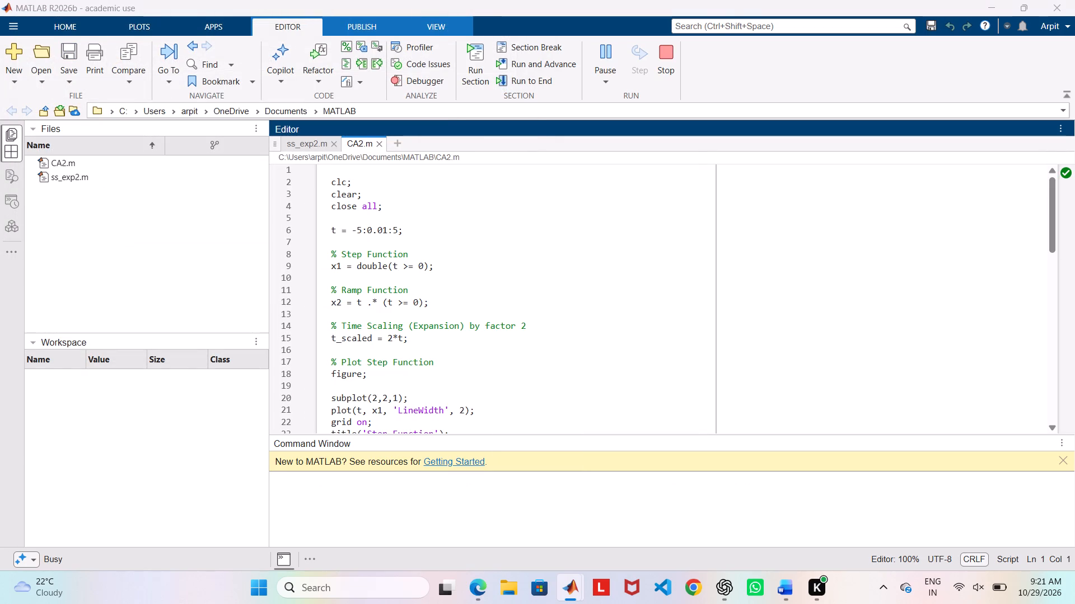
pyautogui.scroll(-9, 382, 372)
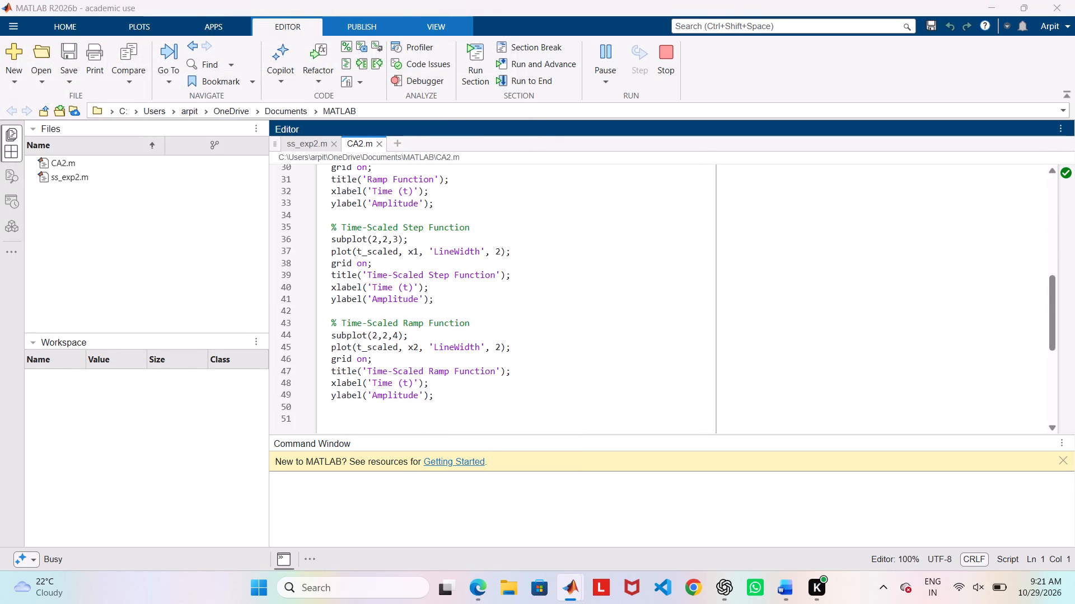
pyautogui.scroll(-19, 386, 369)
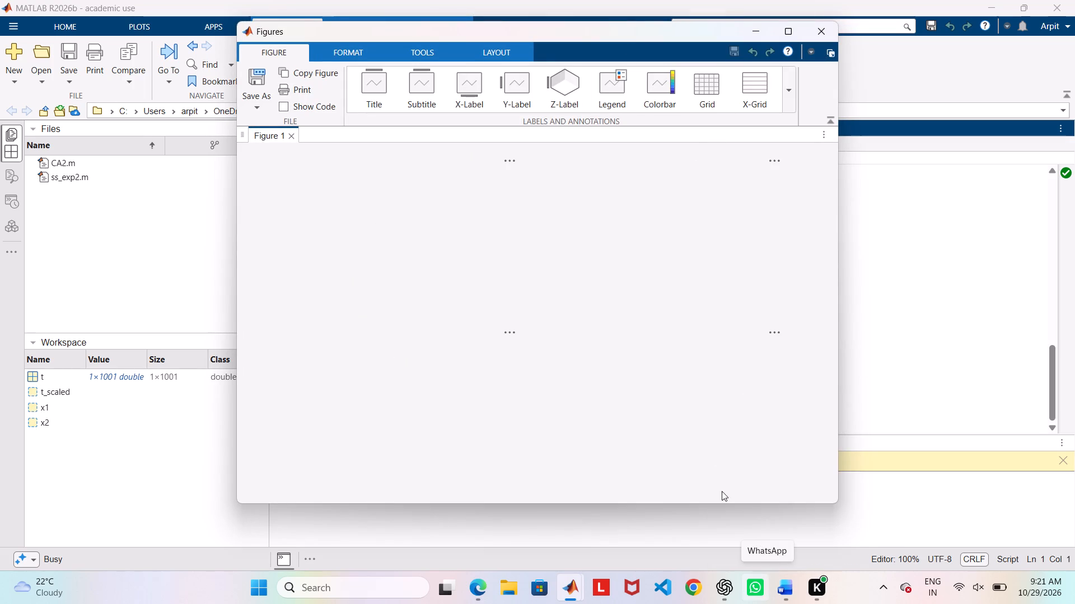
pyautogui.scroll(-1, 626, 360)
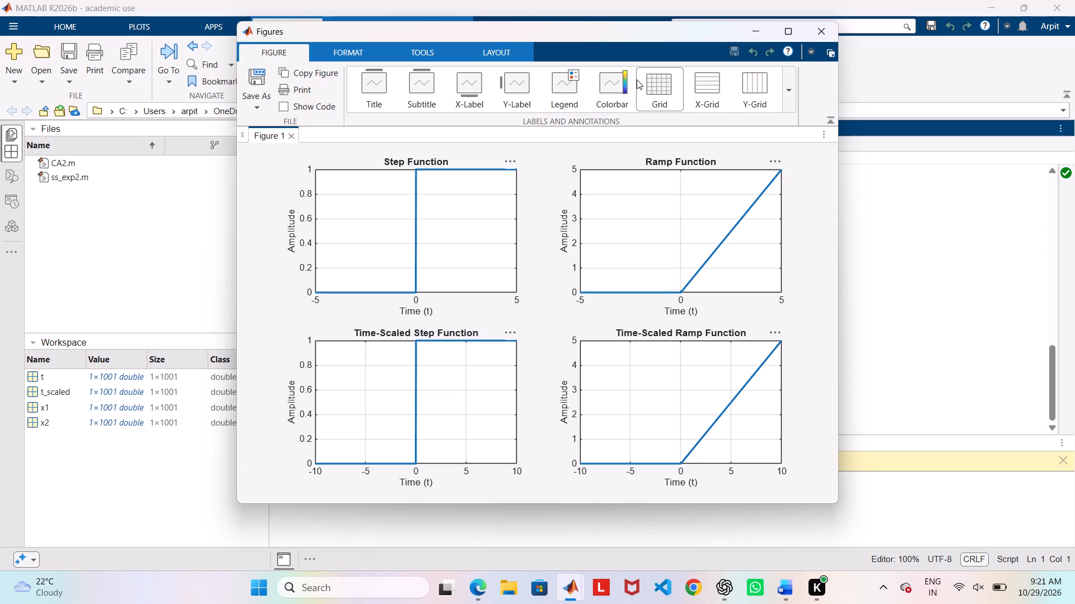
pyautogui.click(788, 34)
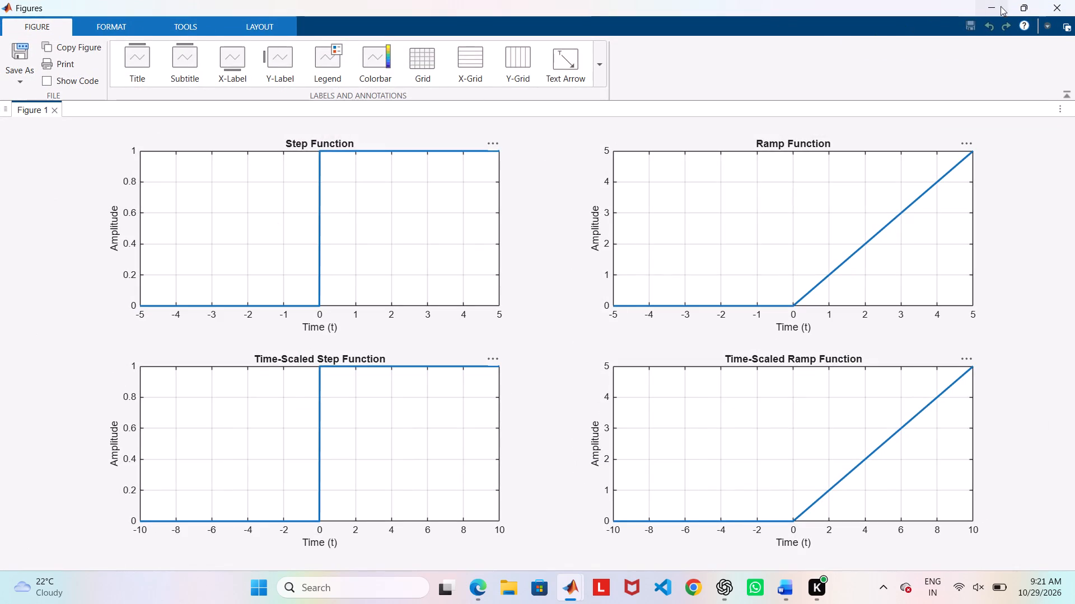
pyautogui.click(1020, 10)
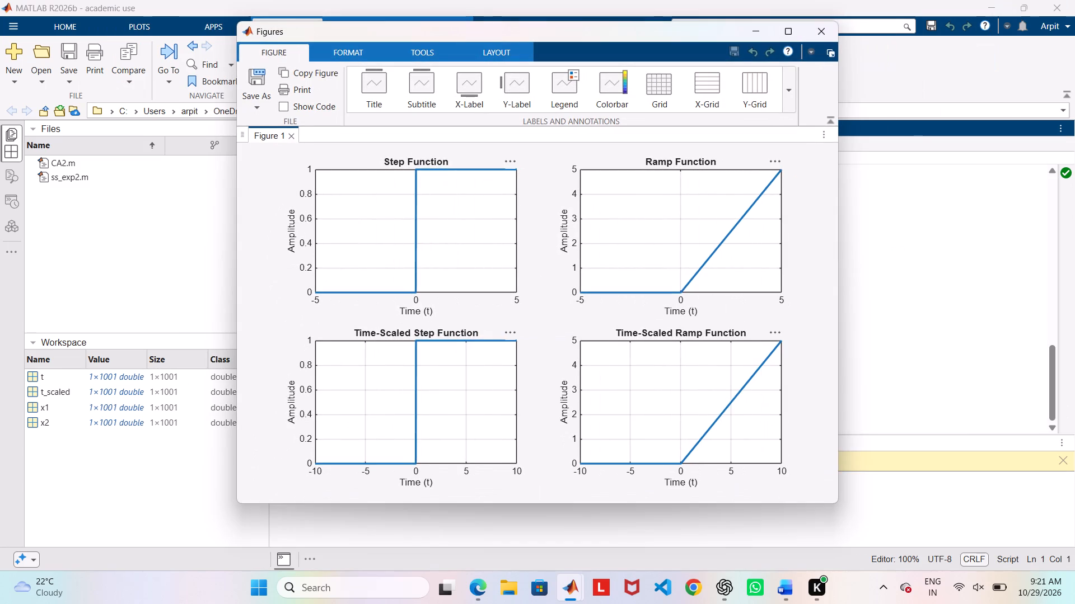
pyautogui.click(723, 216)
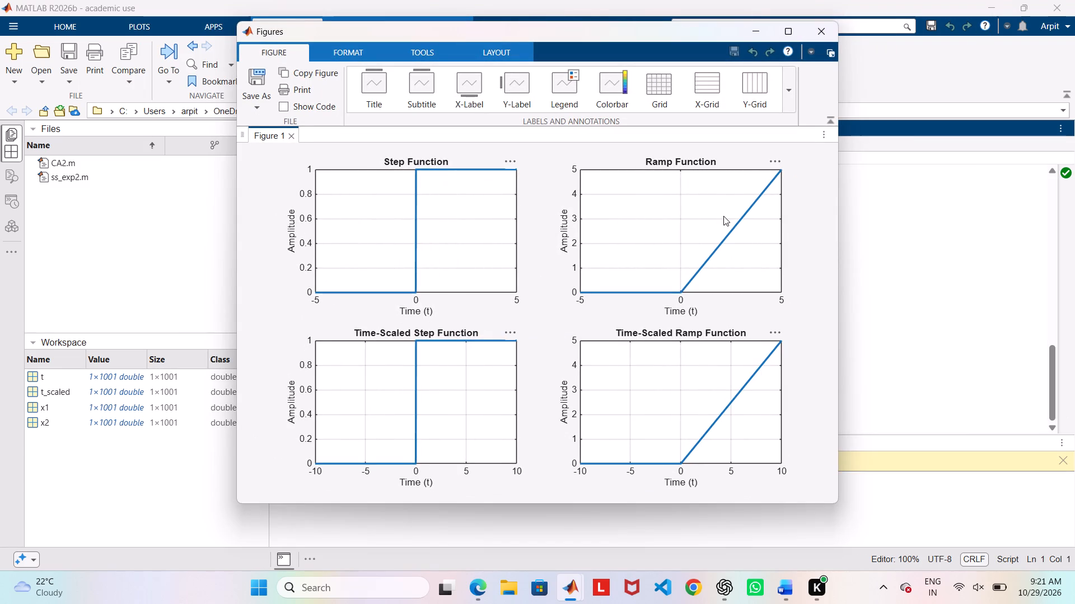
pyautogui.click(723, 216)
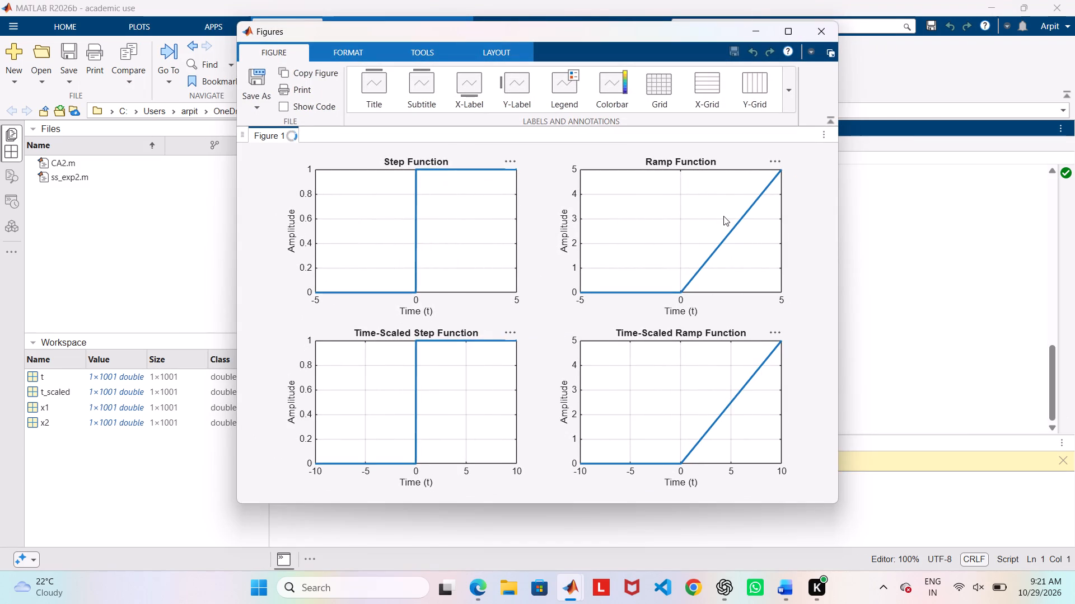
pyautogui.click(790, 33)
pyautogui.doubleClick(712, 241)
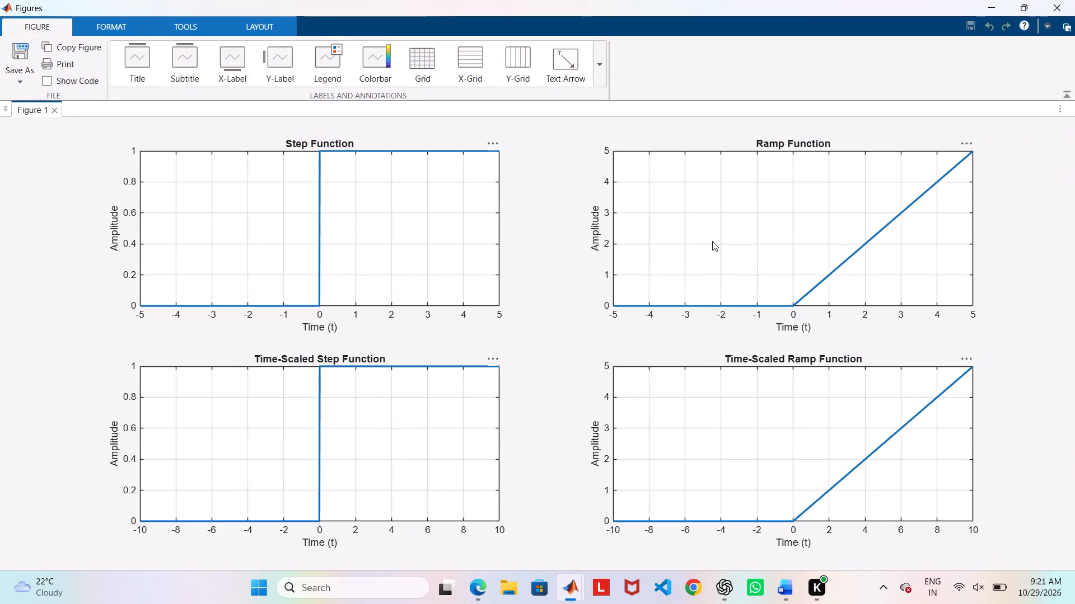
pyautogui.doubleClick(785, 319)
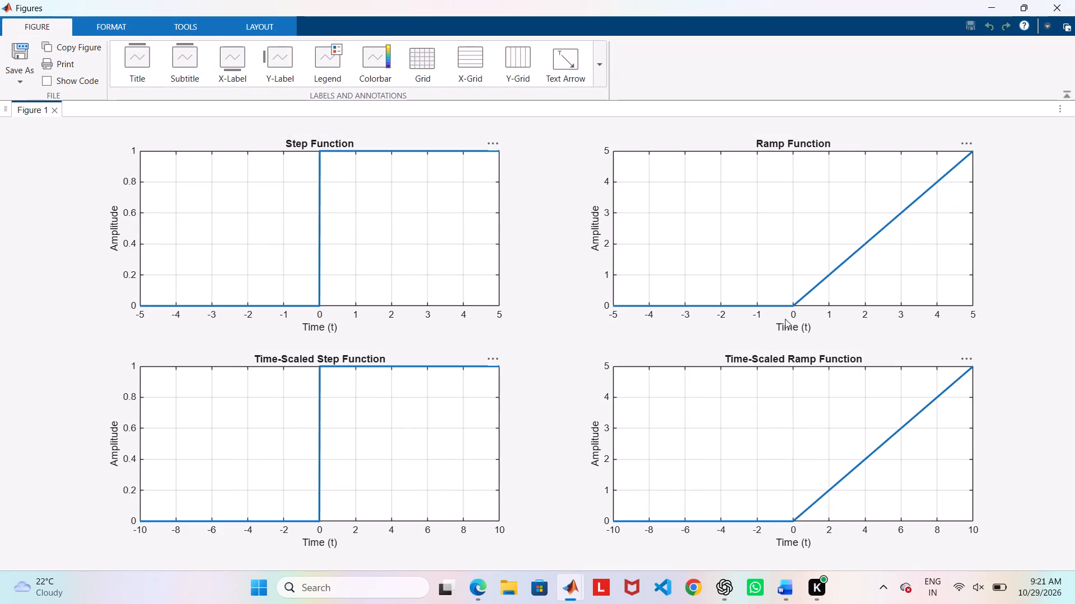
pyautogui.doubleClick(223, 216)
pyautogui.click(1020, 8)
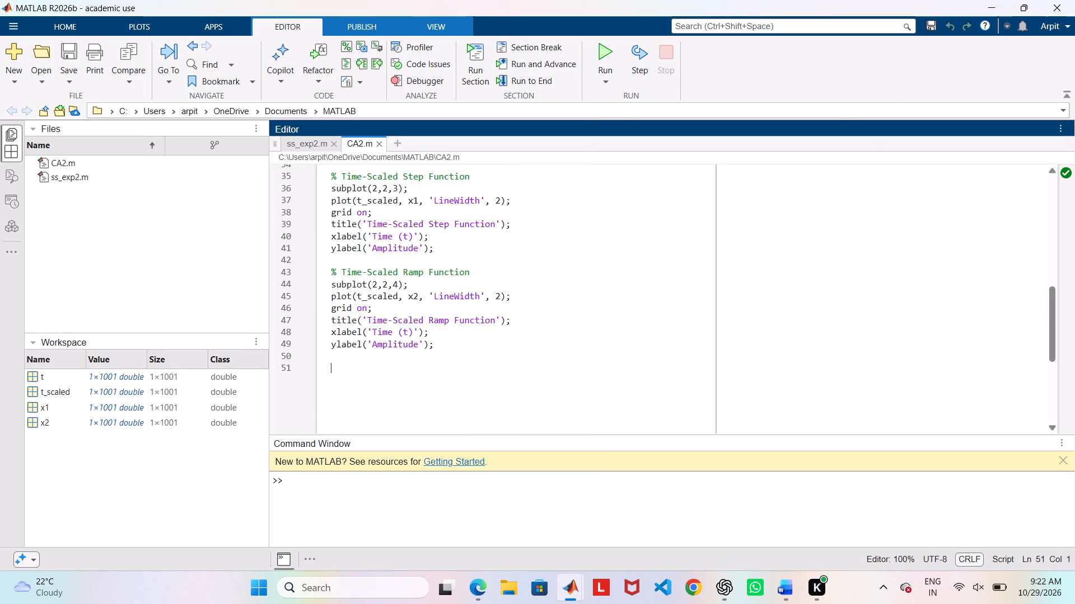
pyautogui.hotkey('ctrl', 'BackSpace')
pyautogui.hotkey('ctrl', 'BackSpace')
pyautogui.hotkey('ctrl', 'BackSpace')
pyautogui.hotkey('ctrl', 'BackSpace')
pyautogui.hotkey('ctrl', 'BackSpace')
pyautogui.hotkey('ctrl', 'BackSpace')
pyautogui.hotkey('ctrl', 'BackSpace')
pyautogui.hotkey('ctrl', 'BackSpace')
pyautogui.hotkey('ctrl', 'BackSpace')
pyautogui.hotkey('ctrl', 'BackSpace')
pyautogui.hotkey('ctrl', 'BackSpace')
pyautogui.hotkey('ctrl', 'BackSpace')
pyautogui.hotkey('ctrl', 'BackSpace')
pyautogui.hotkey('ctrl', 'BackSpace')
pyautogui.hotkey('ctrl', 'BackSpace')
pyautogui.hotkey('ctrl', 'BackSpace')
pyautogui.hotkey('ctrl', 'BackSpace')
pyautogui.hotkey('ctrl', 'BackSpace')
pyautogui.hotkey('ctrl', 'BackSpace')
pyautogui.hotkey('ctrl', 'BackSpace')
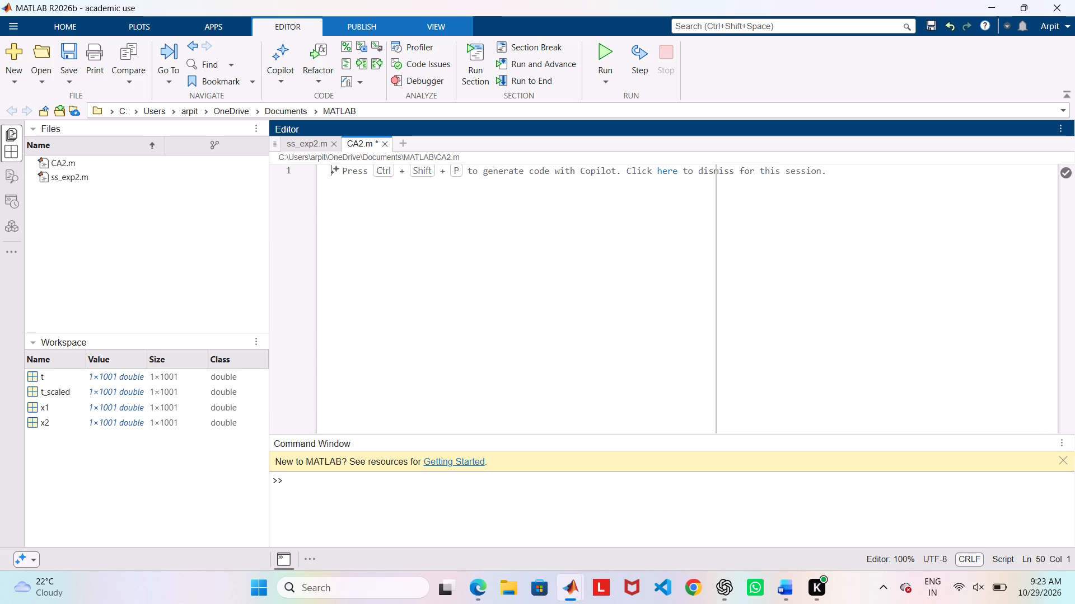
pyautogui.hotkey('ctrl', 'v')
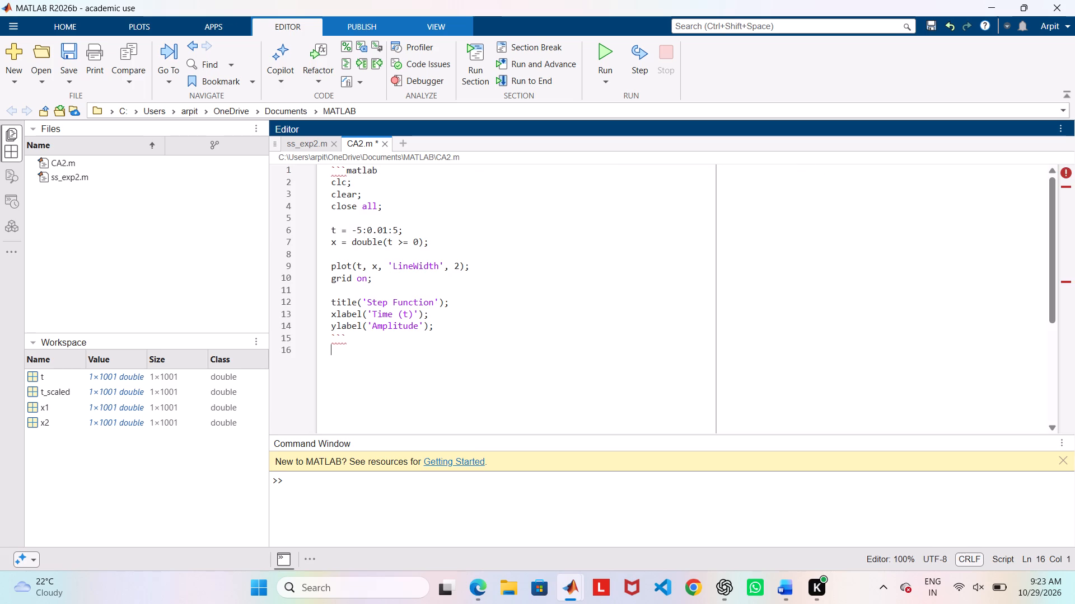
# Remove the closing ``` code-fence line below the ylabel statement of the pasted Step Function program.
pyautogui.scroll(10, 511, 266)
pyautogui.press('BackSpace')
pyautogui.press('BackSpace')
pyautogui.press('BackSpace')
pyautogui.press('BackSpace')
# Delete the opening ```matlab code-fence text from line 1, above clc;.
pyautogui.scroll(5, 353, 362)
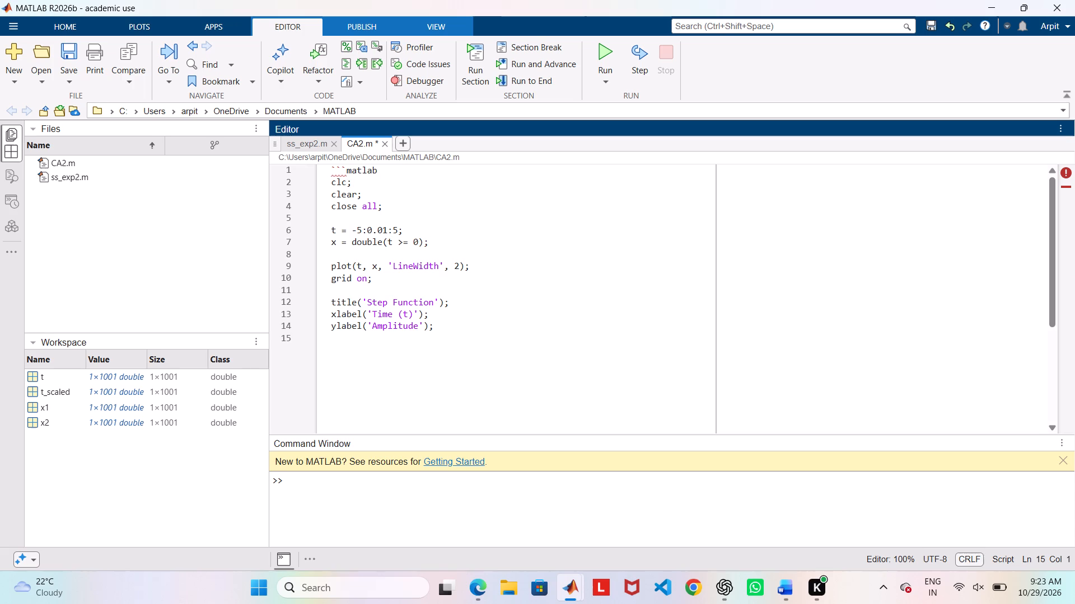
pyautogui.click(387, 177)
pyautogui.click(390, 171)
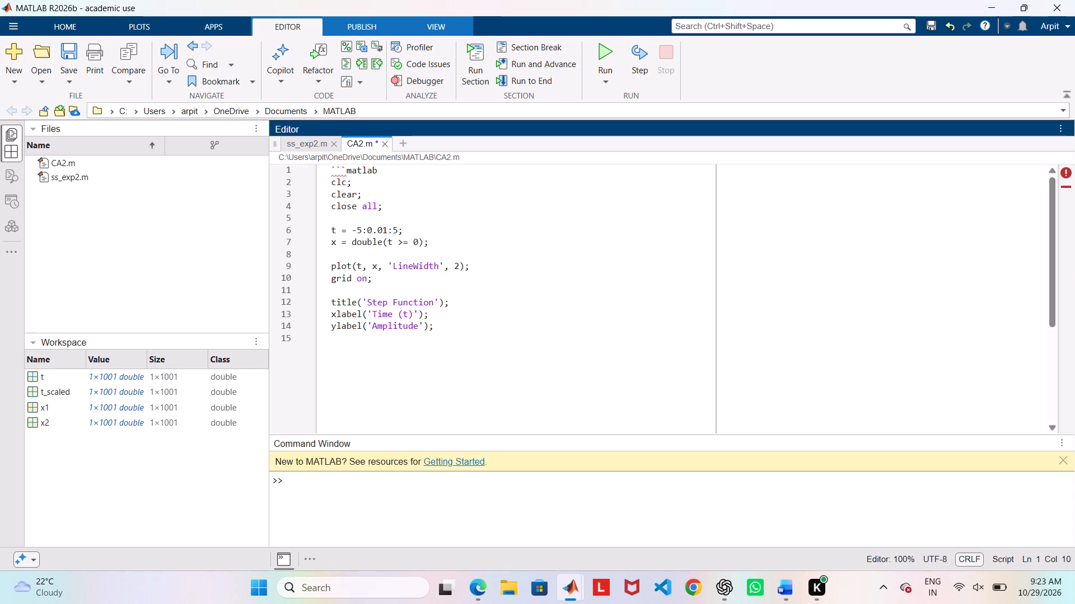
pyautogui.press('BackSpace')
pyautogui.press('BackSpace')
pyautogui.press('BackSpace')
pyautogui.press('BackSpace')
pyautogui.press('BackSpace')
pyautogui.press('BackSpace')
pyautogui.press('BackSpace')
pyautogui.press('BackSpace')
pyautogui.press('BackSpace')
pyautogui.press('BackSpace')
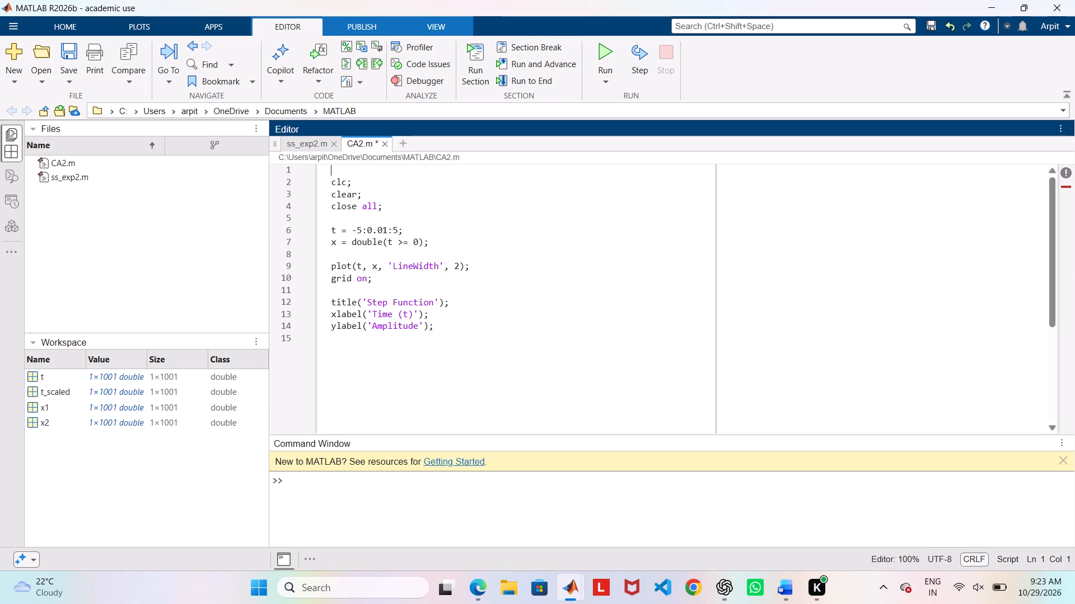
# Run the CA2 script and copy the resulting Step Function figure.
pyautogui.scroll(1, 390, 171)
pyautogui.click(599, 49)
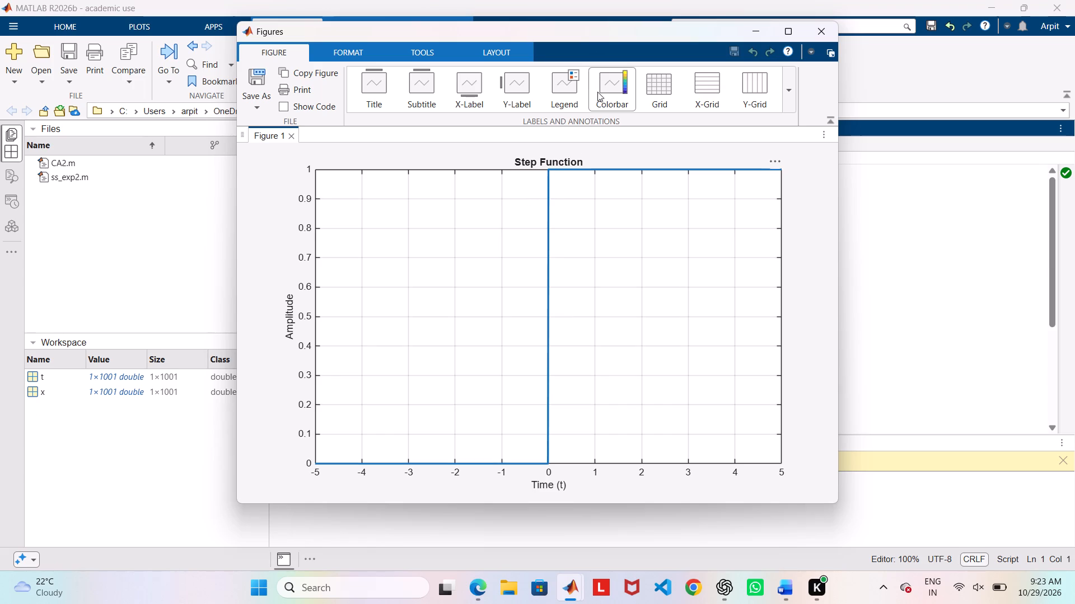
pyautogui.click(294, 73)
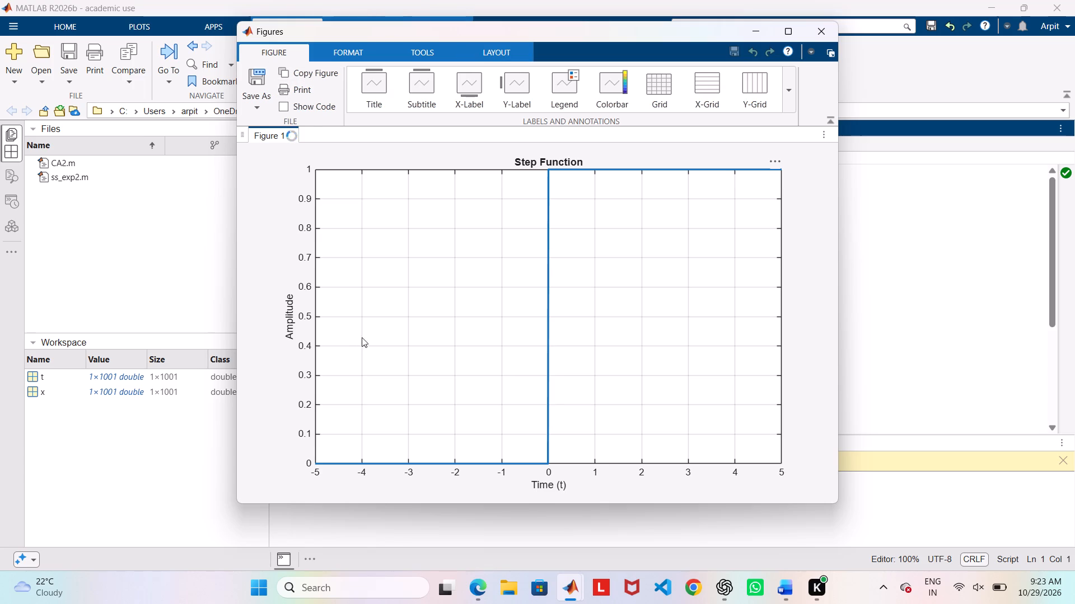
# Switch to the Report Format_SAS LAB_ CA-2 document in Word, enable editing, and find its PROGRAM and Curve / Figure sections.
pyautogui.click(782, 595)
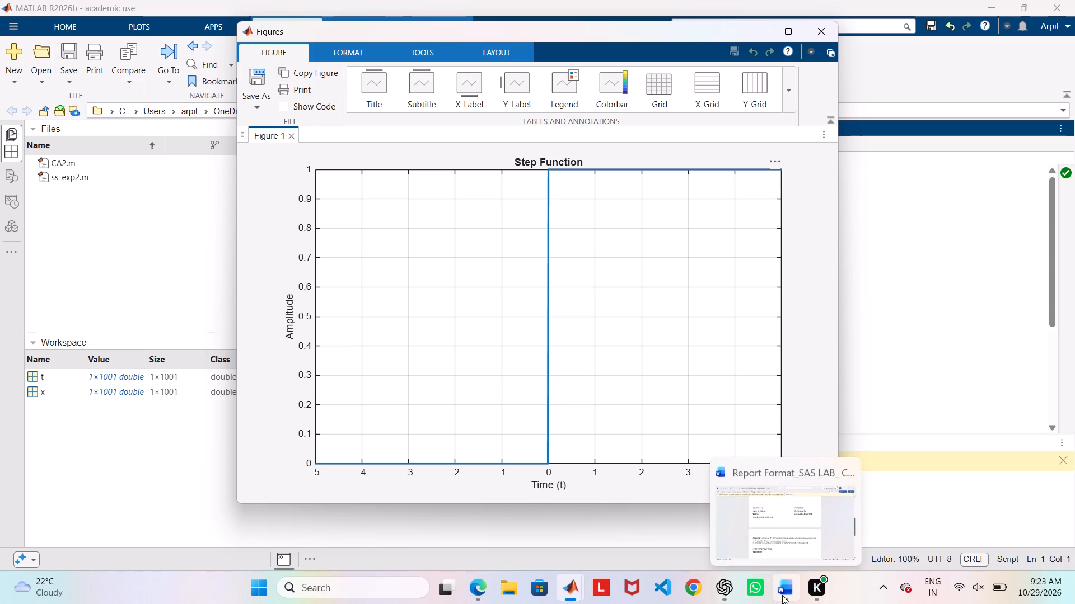
pyautogui.scroll(-4, 712, 381)
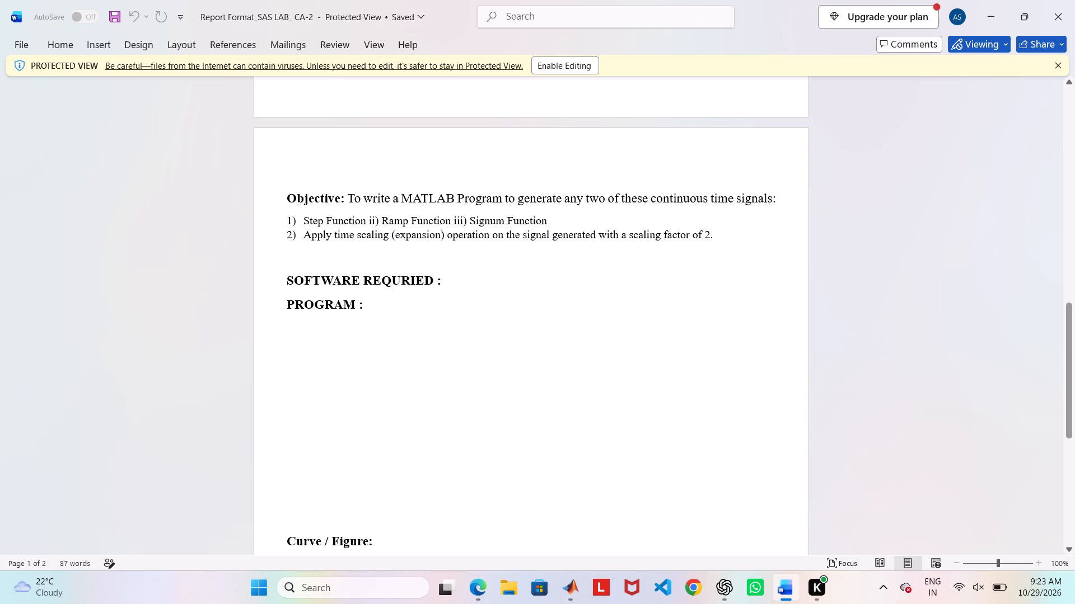
pyautogui.scroll(-2, 707, 88)
pyautogui.click(586, 62)
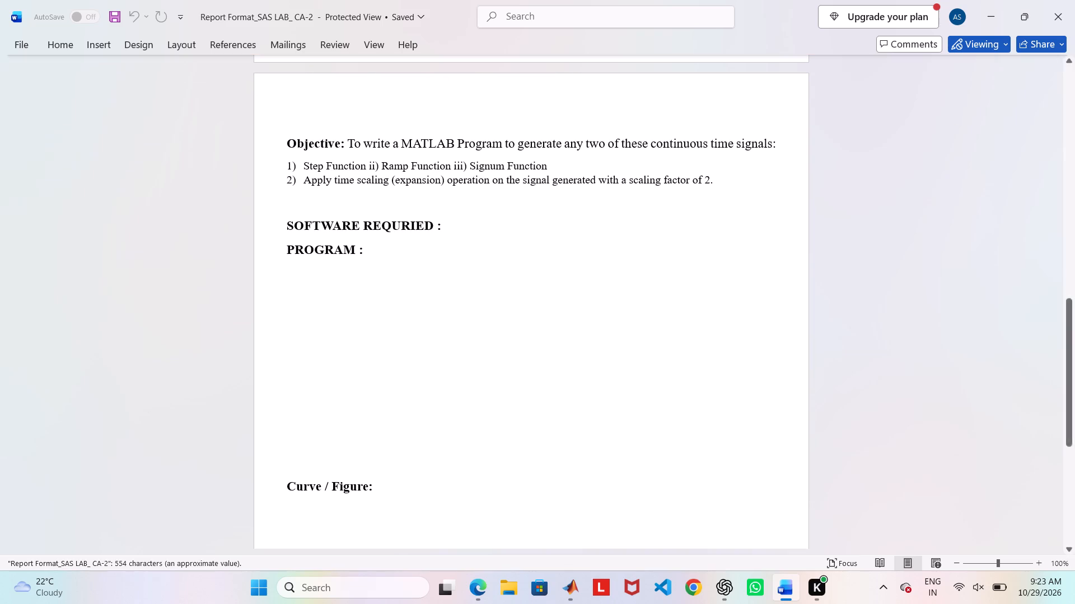
pyautogui.scroll(-16, 541, 198)
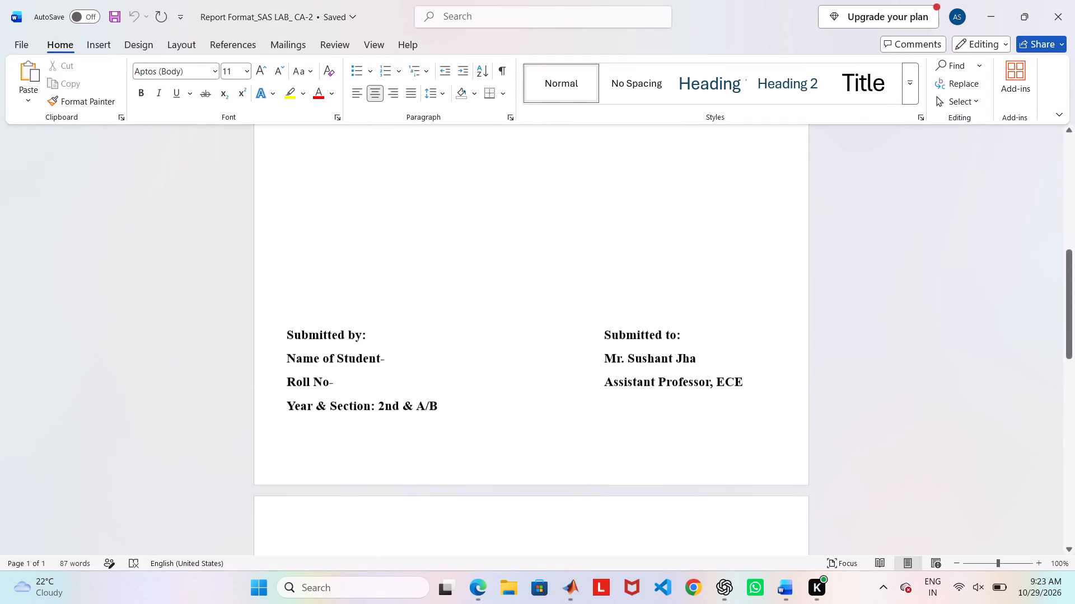
pyautogui.scroll(-13, 541, 198)
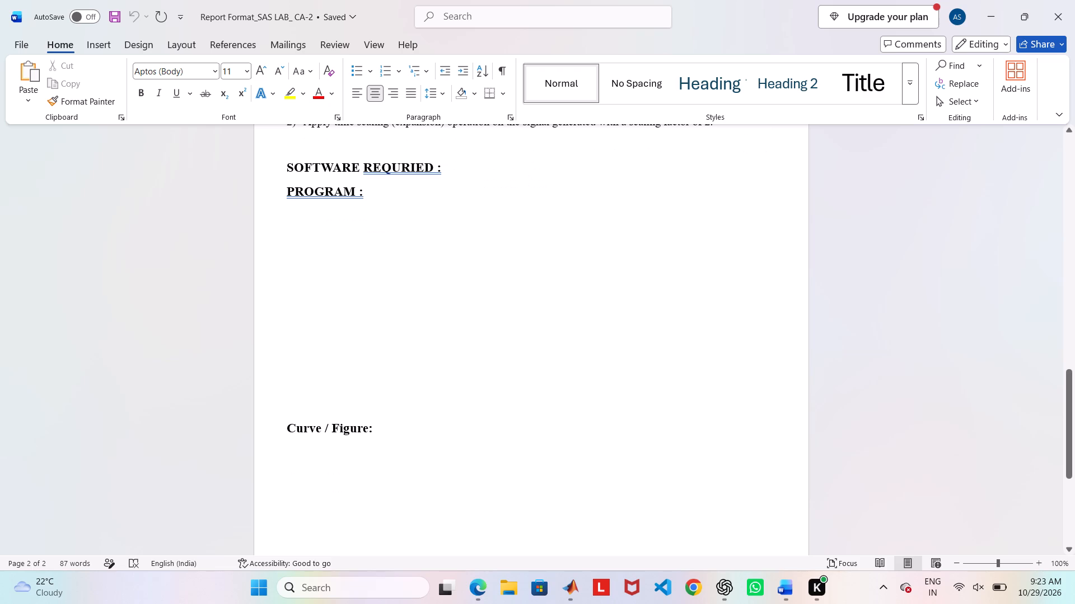
pyautogui.scroll(5, 534, 207)
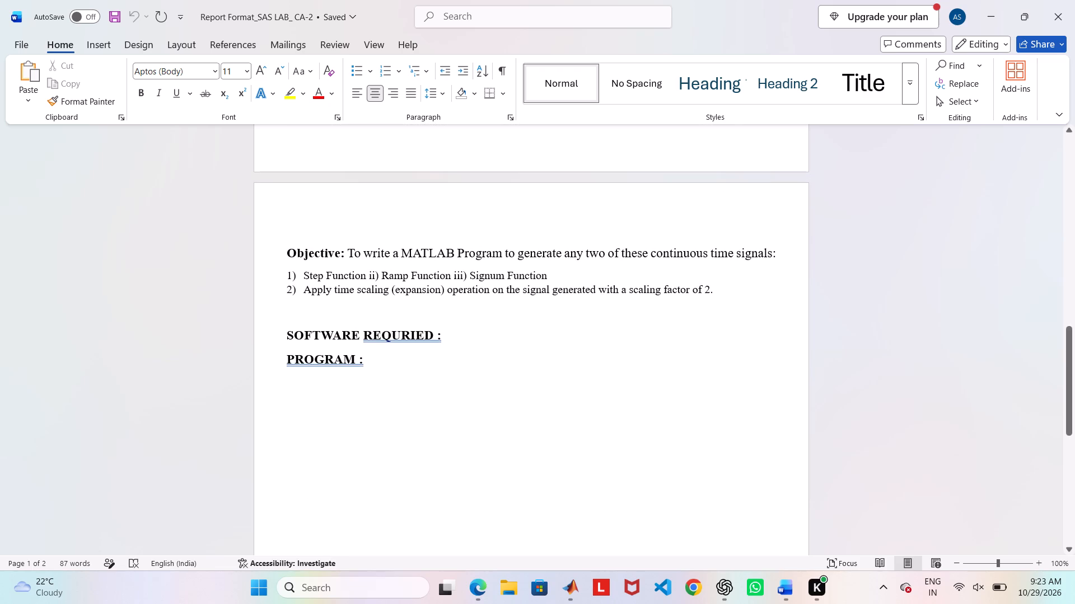
pyautogui.scroll(-4, 534, 207)
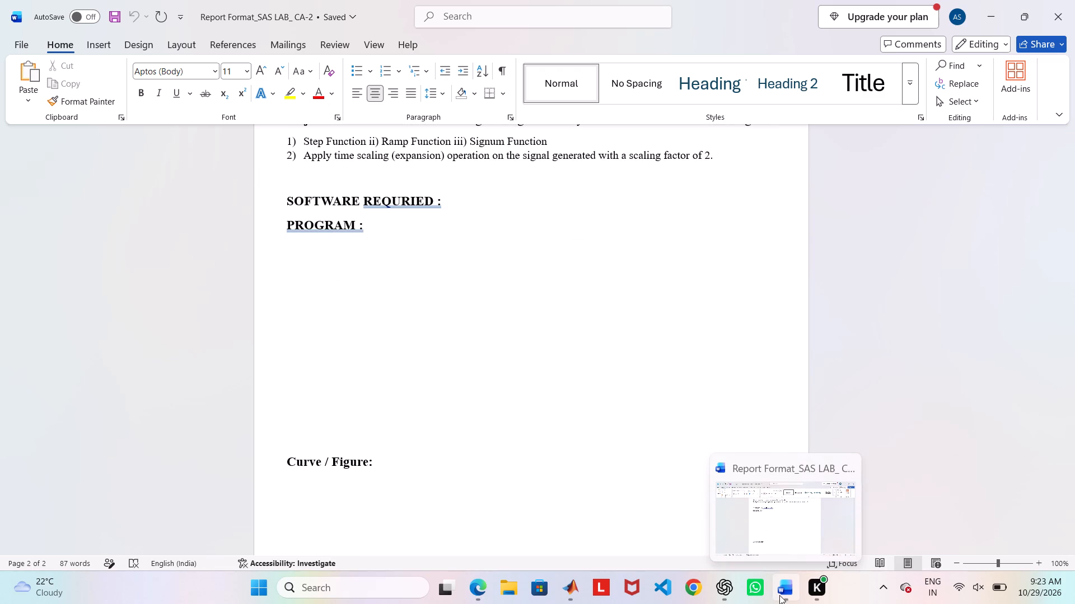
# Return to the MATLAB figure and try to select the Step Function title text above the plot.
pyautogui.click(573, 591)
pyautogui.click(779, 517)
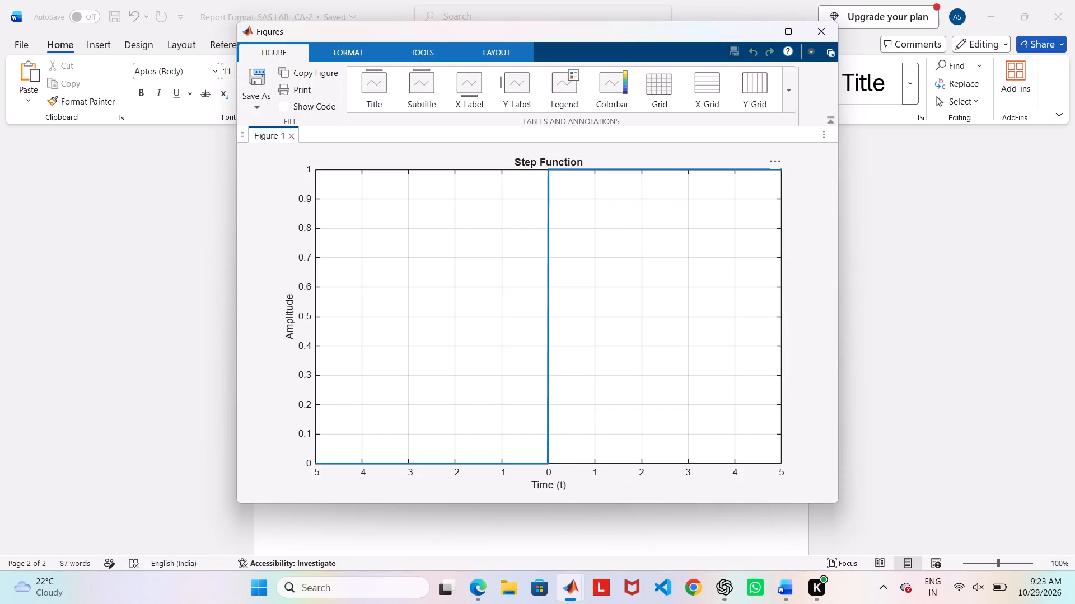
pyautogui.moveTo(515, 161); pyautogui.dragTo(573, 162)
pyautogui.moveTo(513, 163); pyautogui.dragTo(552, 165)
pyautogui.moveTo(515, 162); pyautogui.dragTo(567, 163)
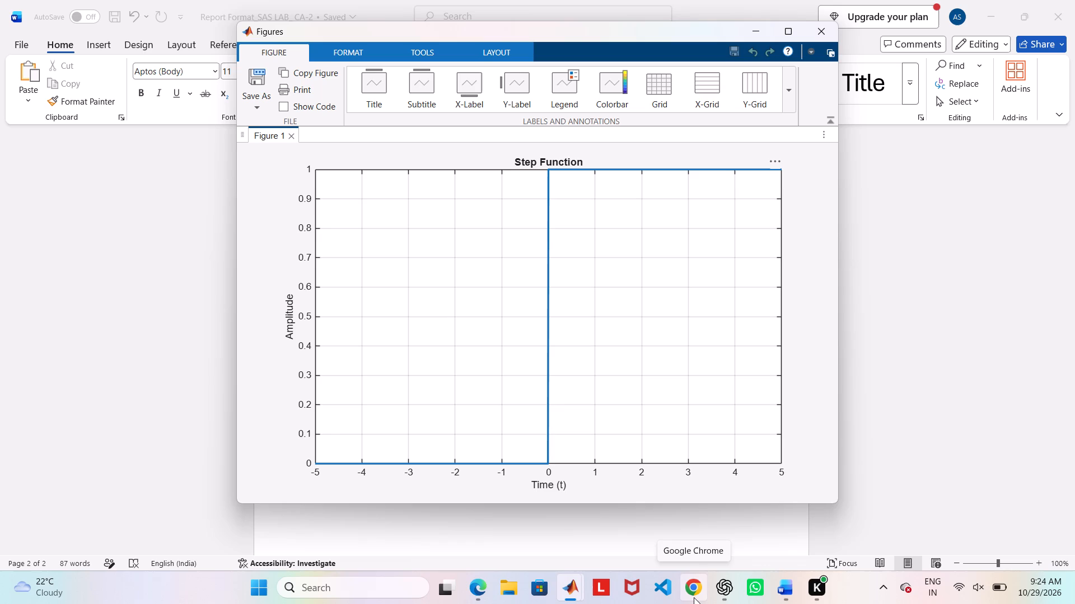
# Switch to the Word report and add a numbered first item reading Step Function under the PROGRAM heading.
pyautogui.click(787, 595)
pyautogui.scroll(10, 620, 414)
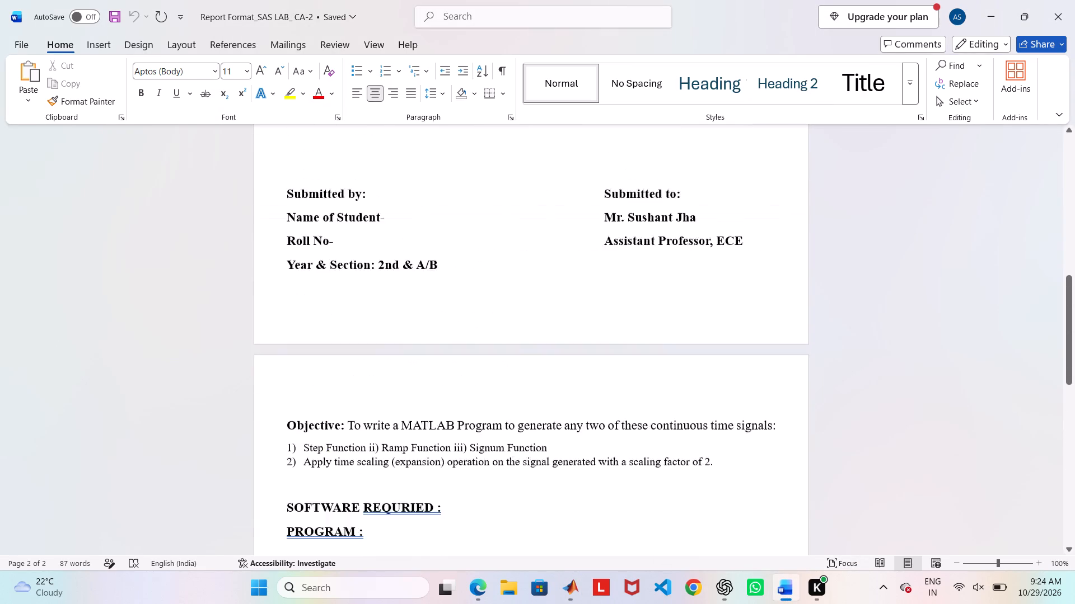
pyautogui.scroll(1, 620, 414)
pyautogui.scroll(-4, 620, 413)
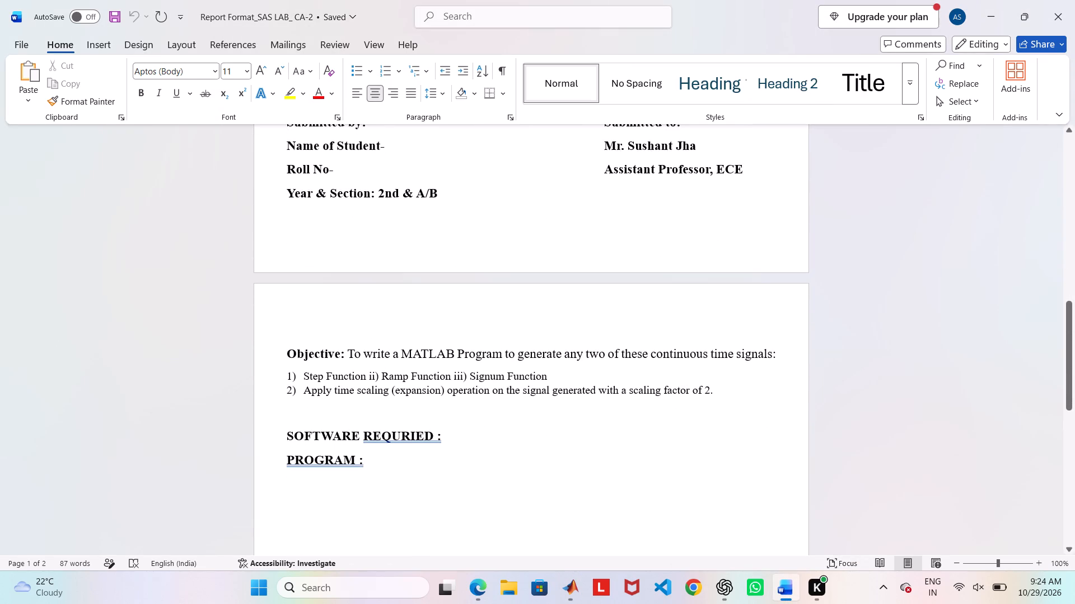
pyautogui.scroll(-2, 595, 418)
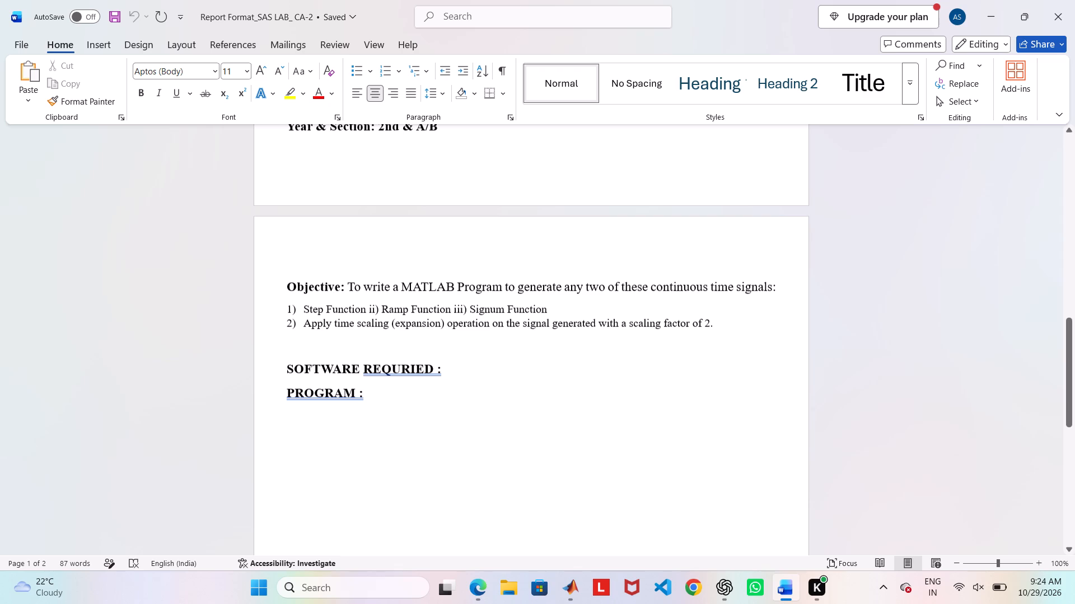
pyautogui.click(374, 395)
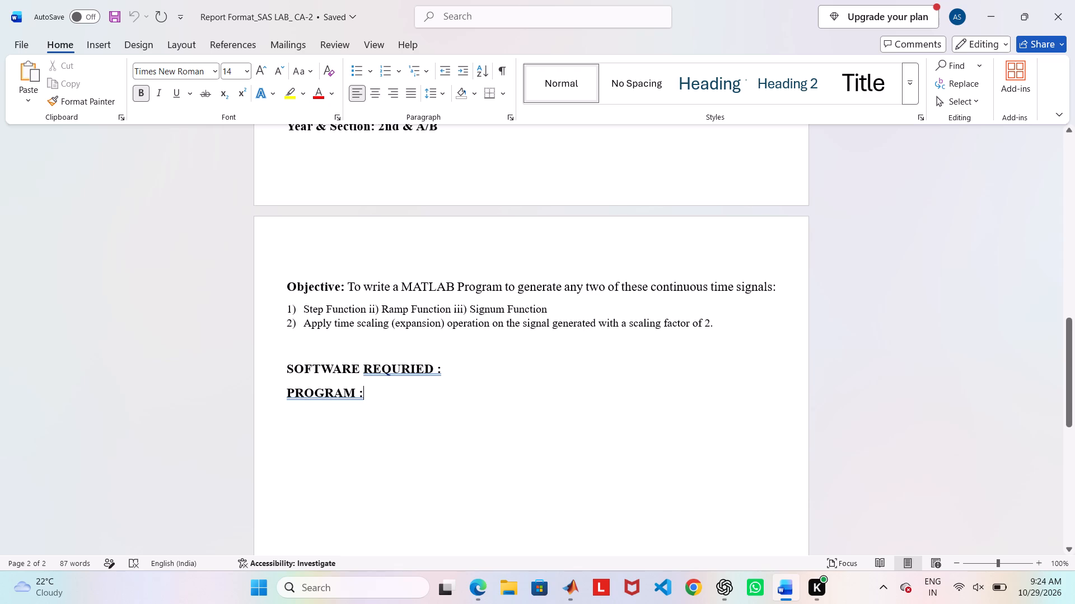
pyautogui.press('Return')
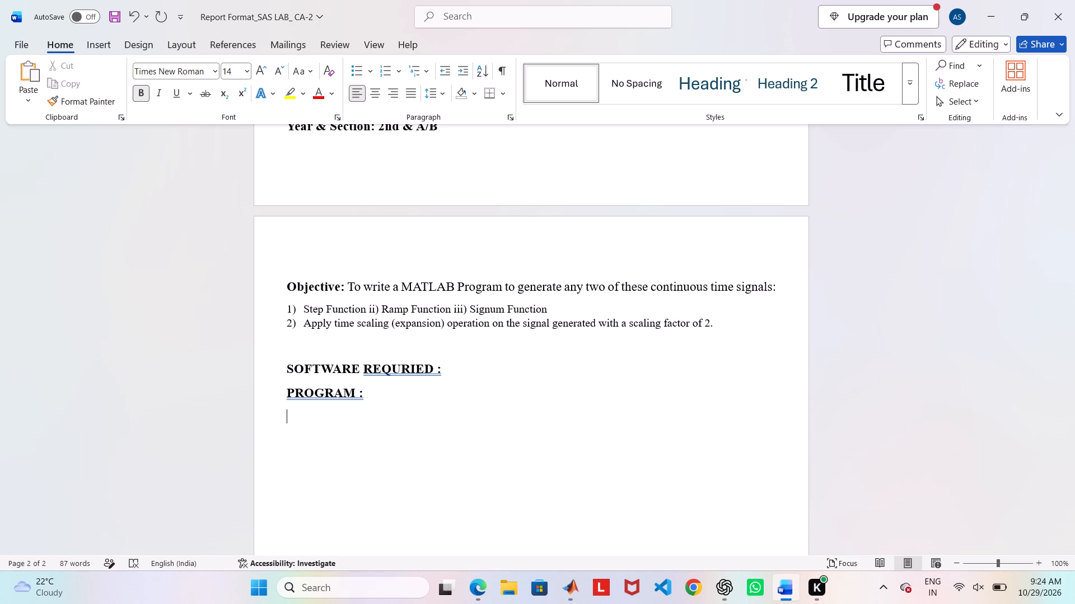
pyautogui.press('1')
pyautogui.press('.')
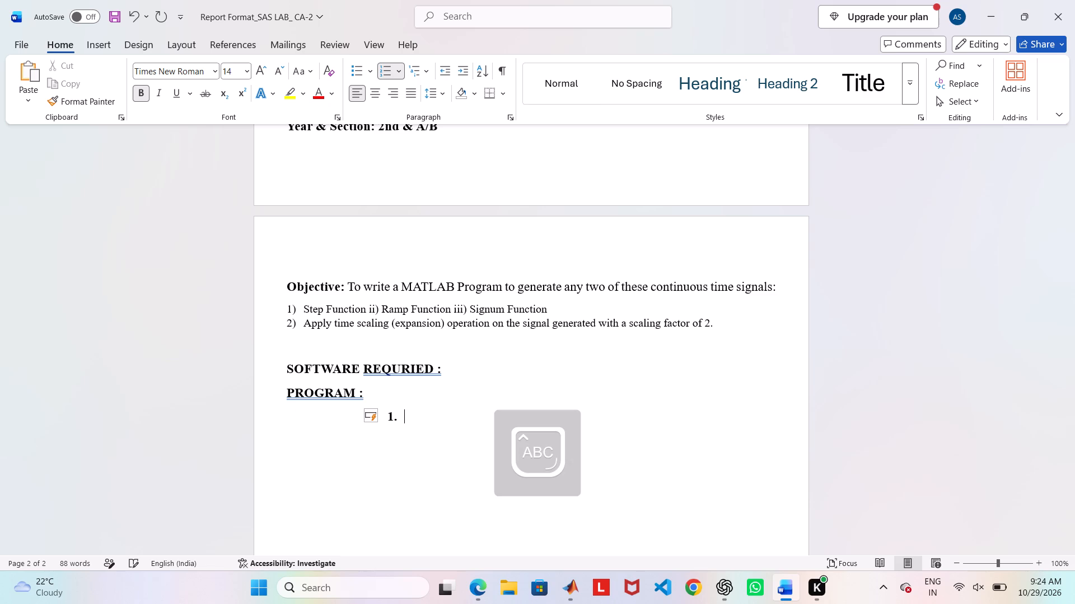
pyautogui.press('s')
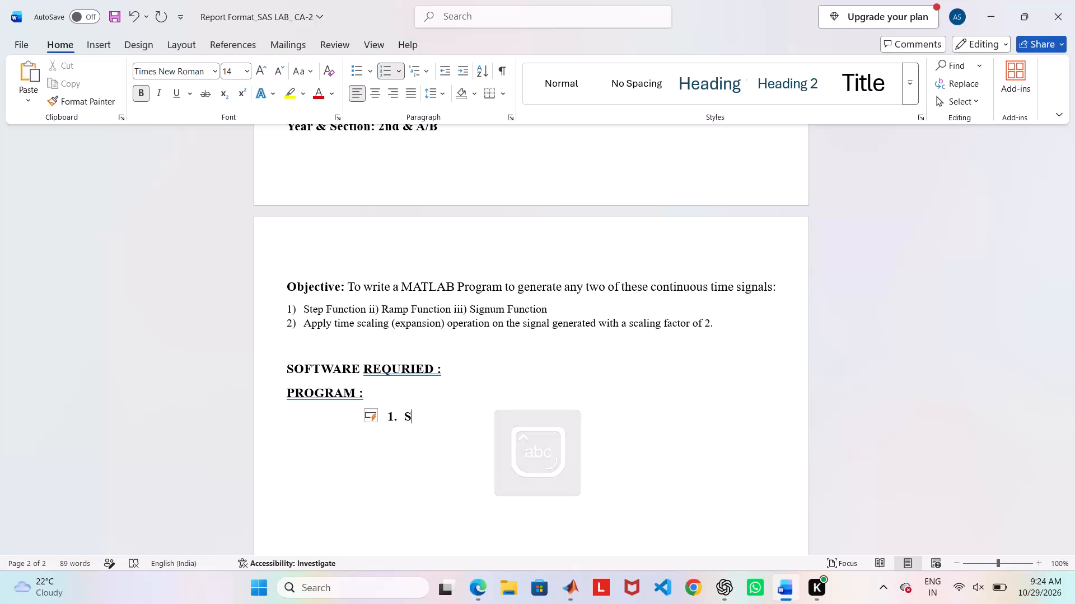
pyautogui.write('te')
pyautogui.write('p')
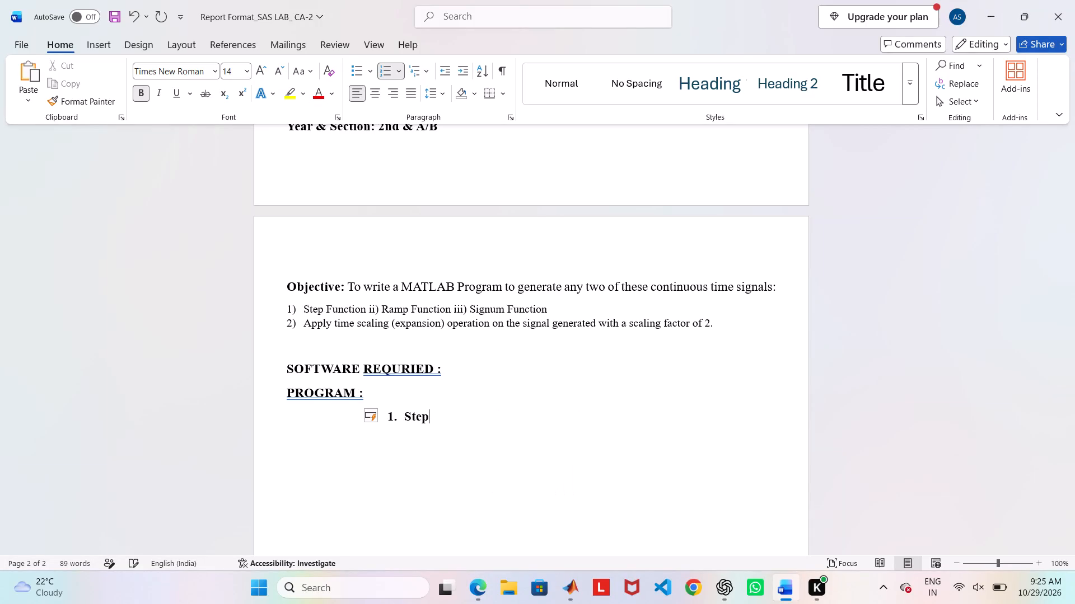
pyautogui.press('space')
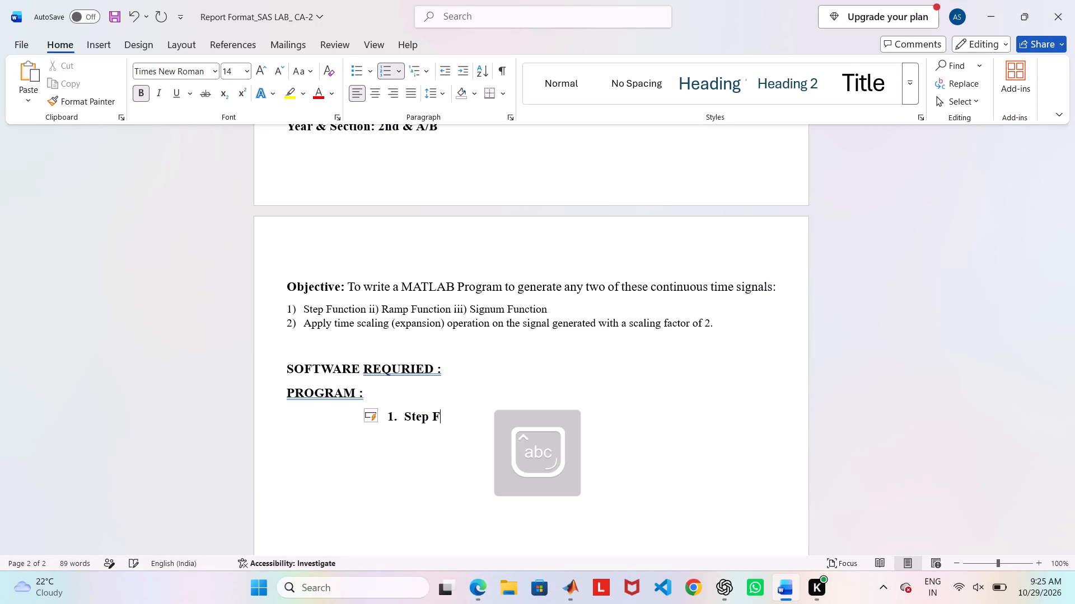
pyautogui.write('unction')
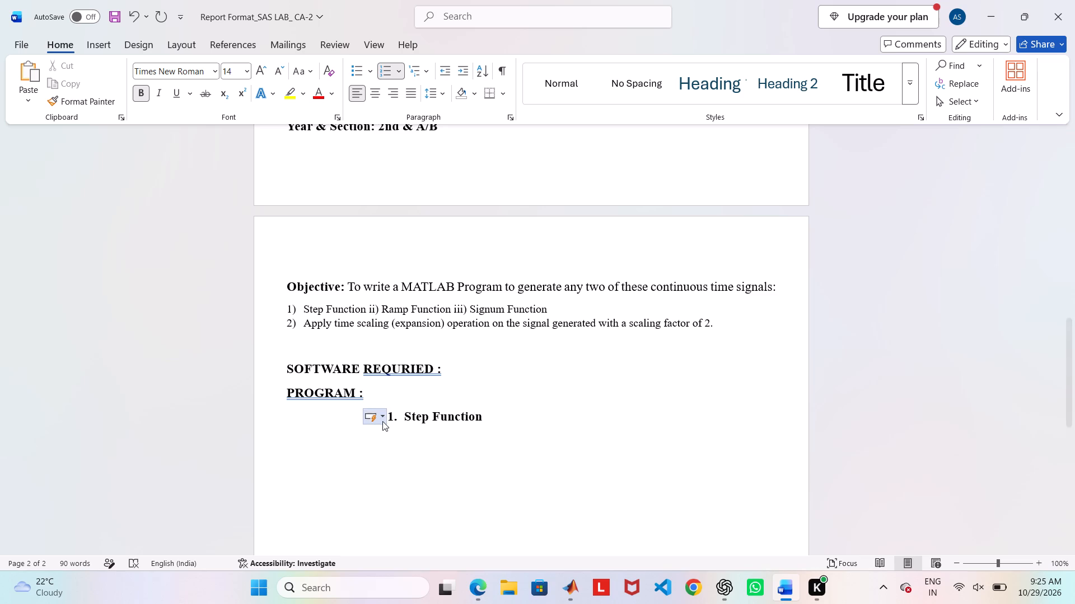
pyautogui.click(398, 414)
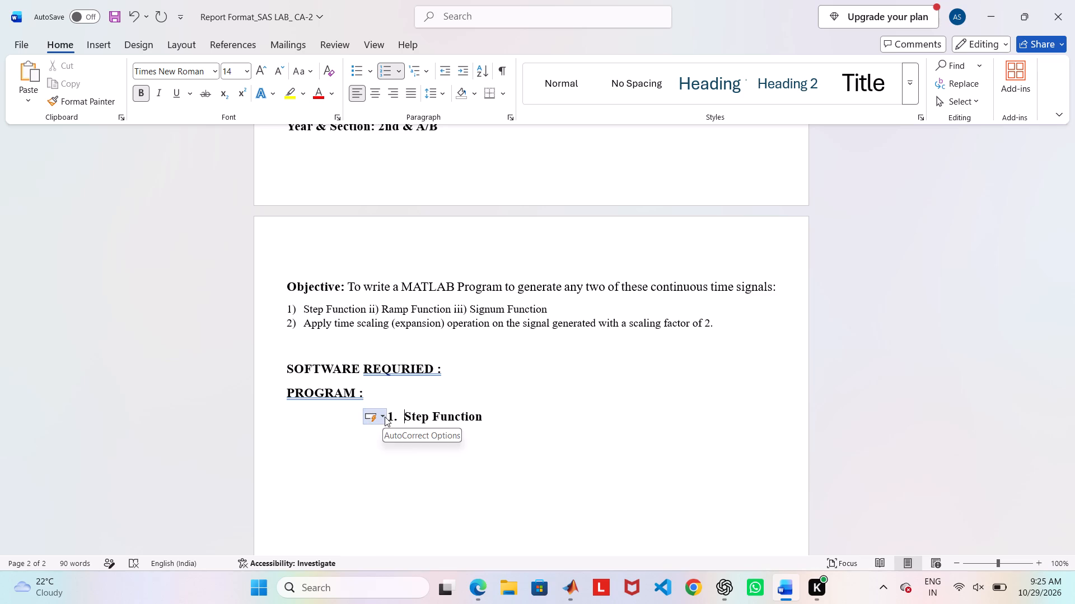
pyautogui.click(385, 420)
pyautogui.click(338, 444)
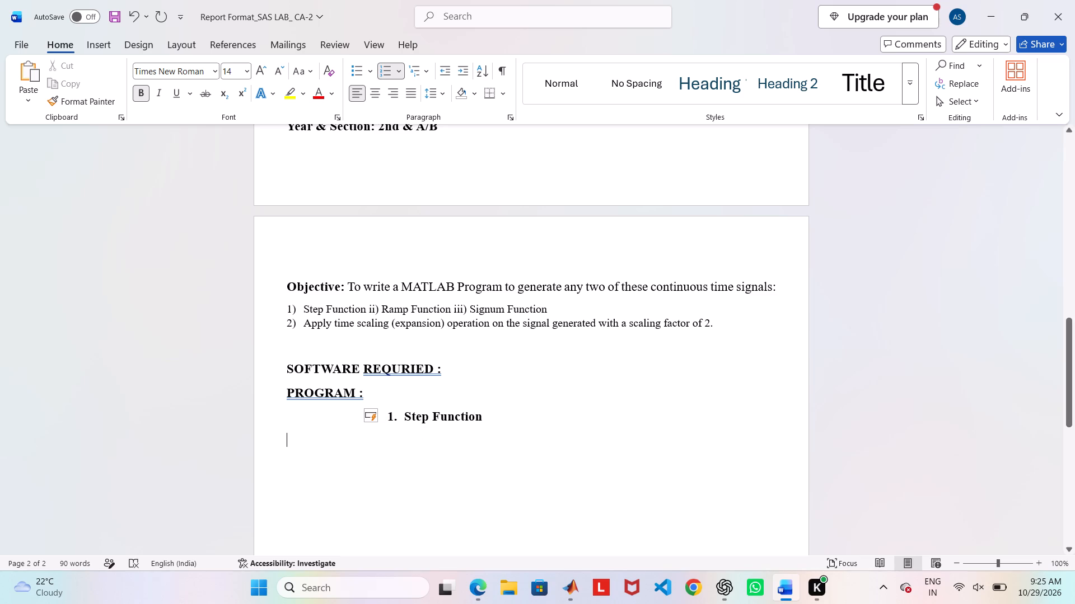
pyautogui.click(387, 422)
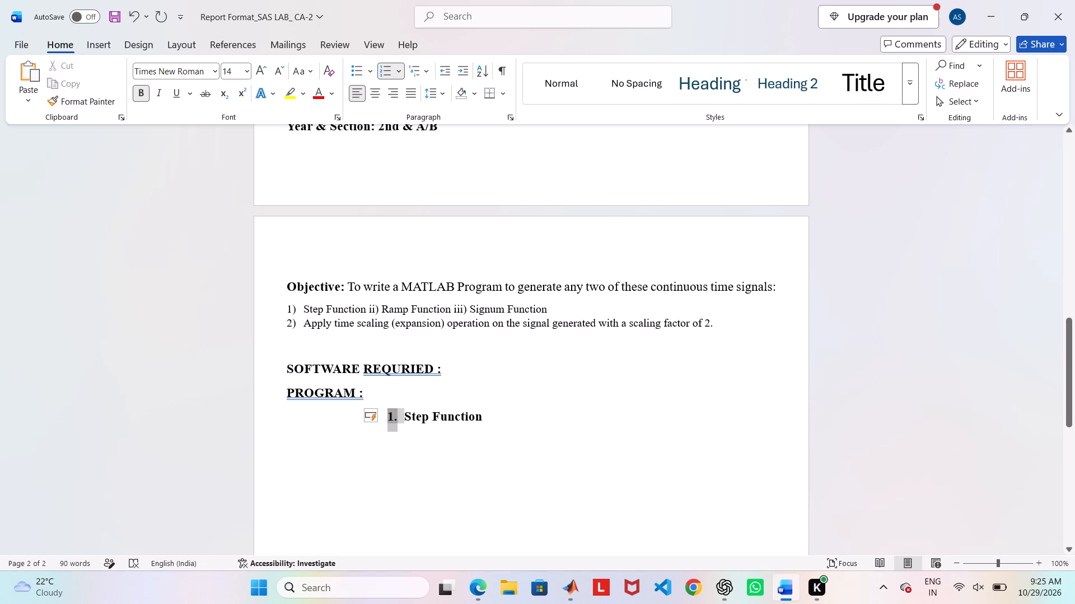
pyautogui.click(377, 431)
# End the Step Function item with a period and add unnumbered blank lines beneath it.
pyautogui.click(498, 418)
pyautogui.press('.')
pyautogui.press('Return')
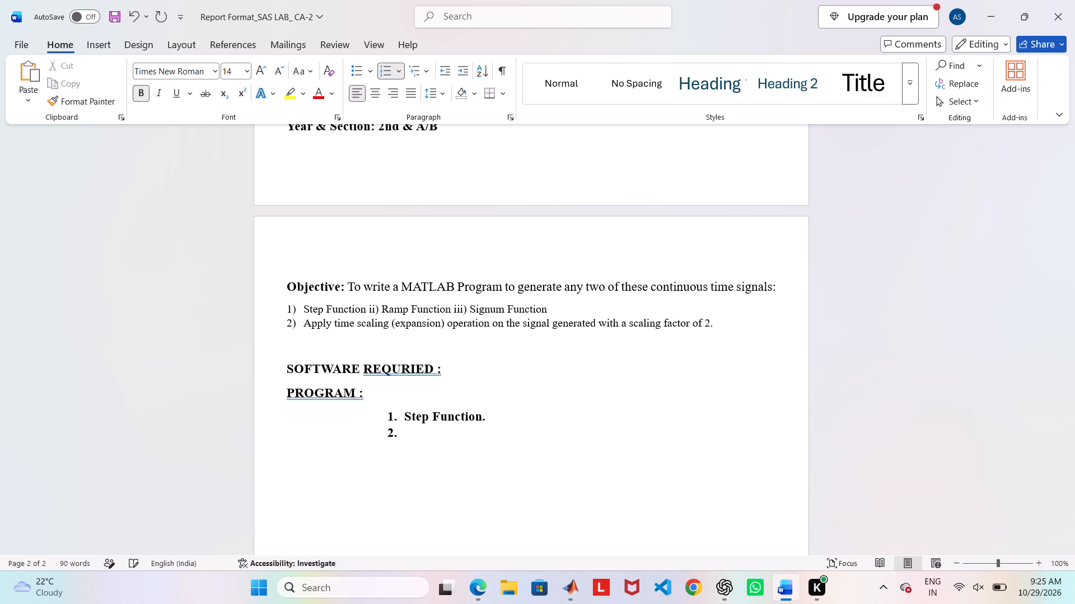
pyautogui.press('BackSpace')
pyautogui.press('Return')
pyautogui.press('Return')
pyautogui.press('BackSpace')
pyautogui.press('BackSpace')
pyautogui.press('Return')
pyautogui.press('Return')
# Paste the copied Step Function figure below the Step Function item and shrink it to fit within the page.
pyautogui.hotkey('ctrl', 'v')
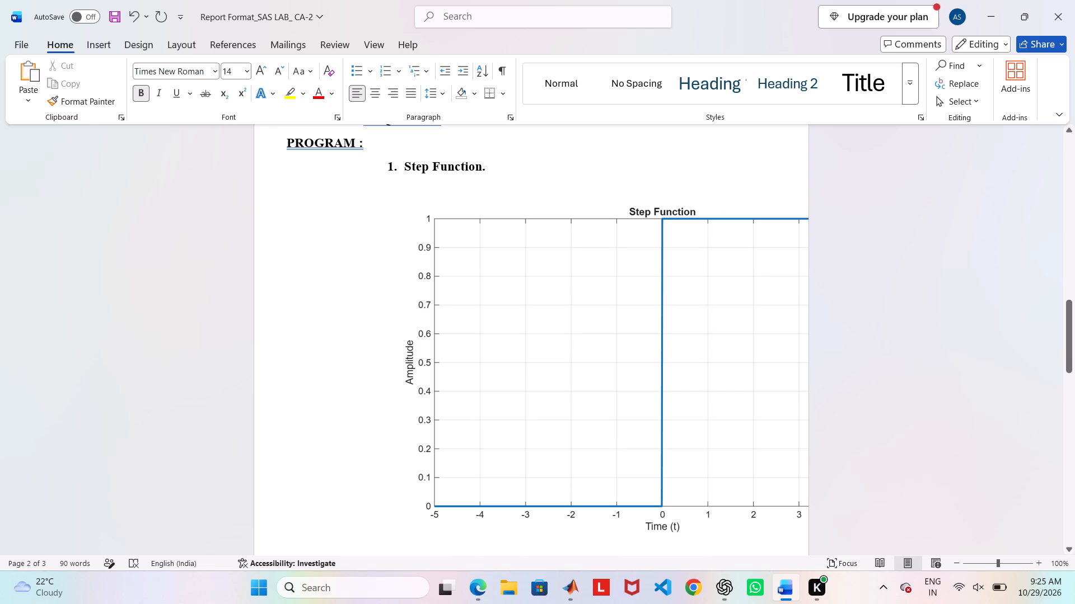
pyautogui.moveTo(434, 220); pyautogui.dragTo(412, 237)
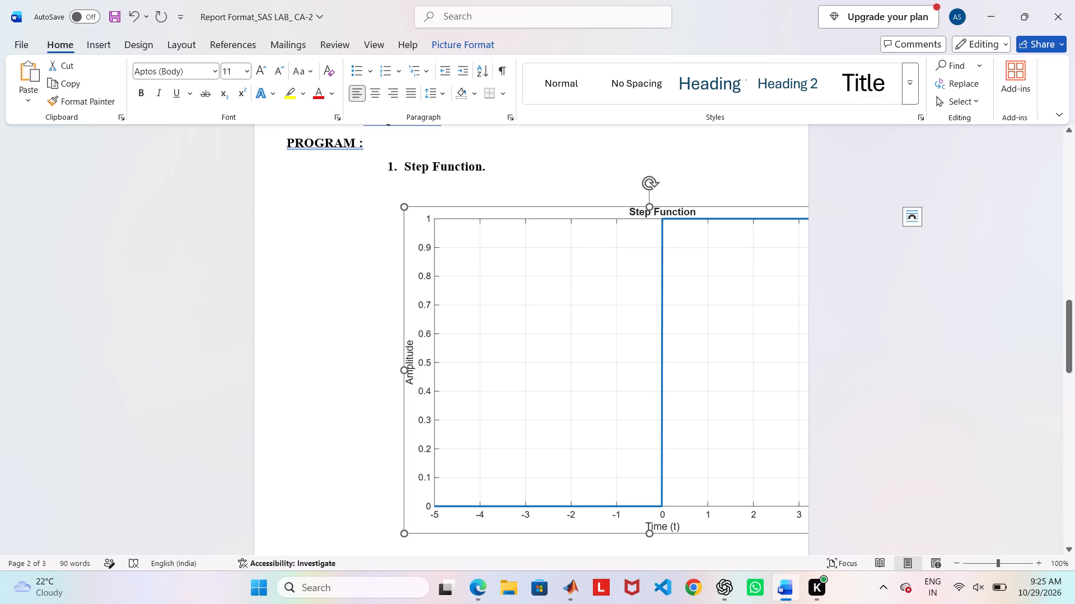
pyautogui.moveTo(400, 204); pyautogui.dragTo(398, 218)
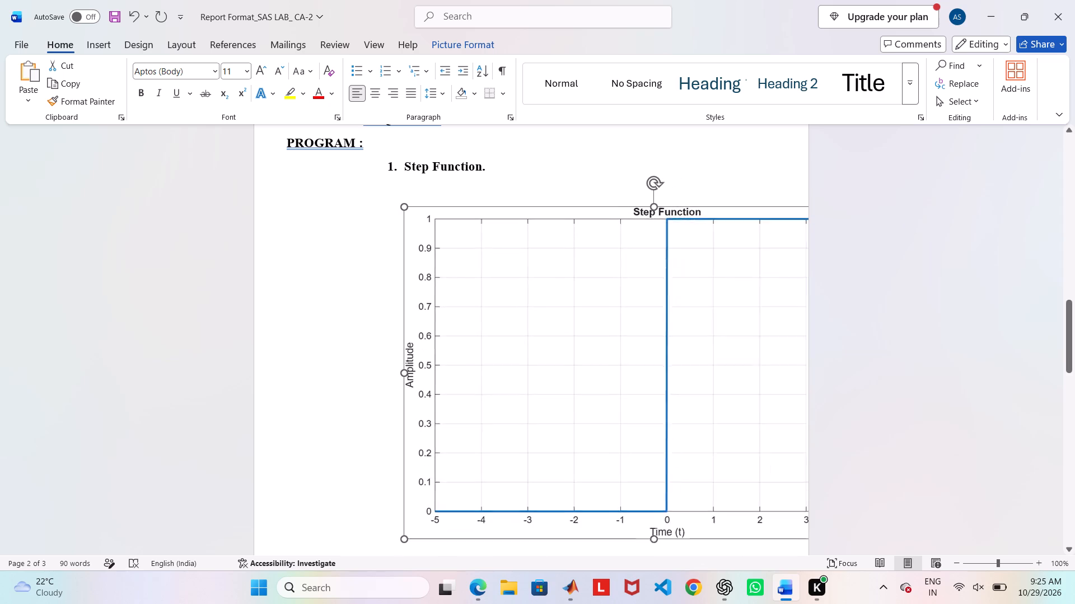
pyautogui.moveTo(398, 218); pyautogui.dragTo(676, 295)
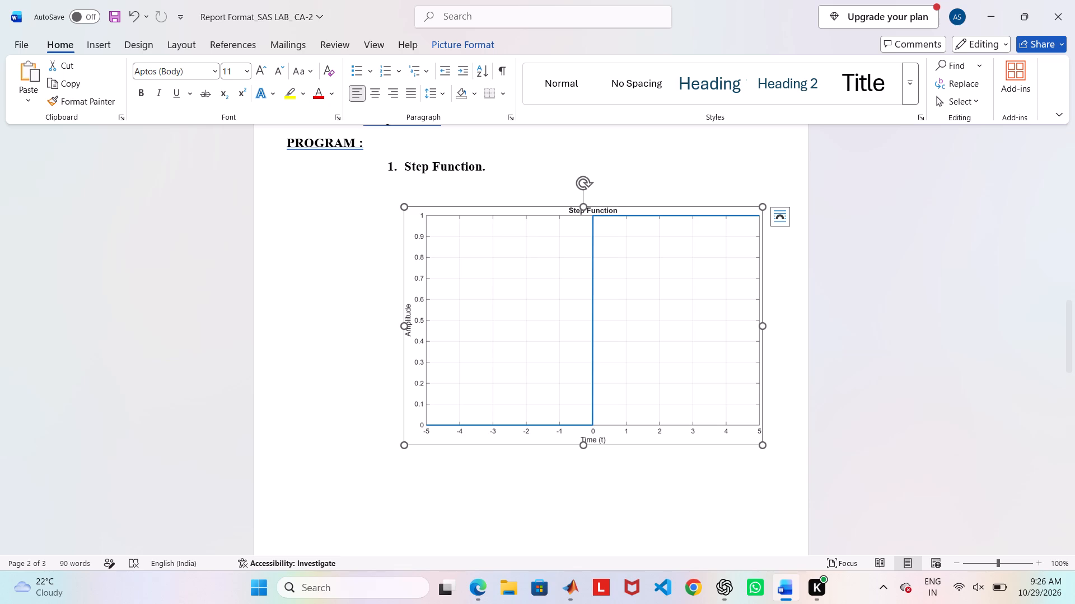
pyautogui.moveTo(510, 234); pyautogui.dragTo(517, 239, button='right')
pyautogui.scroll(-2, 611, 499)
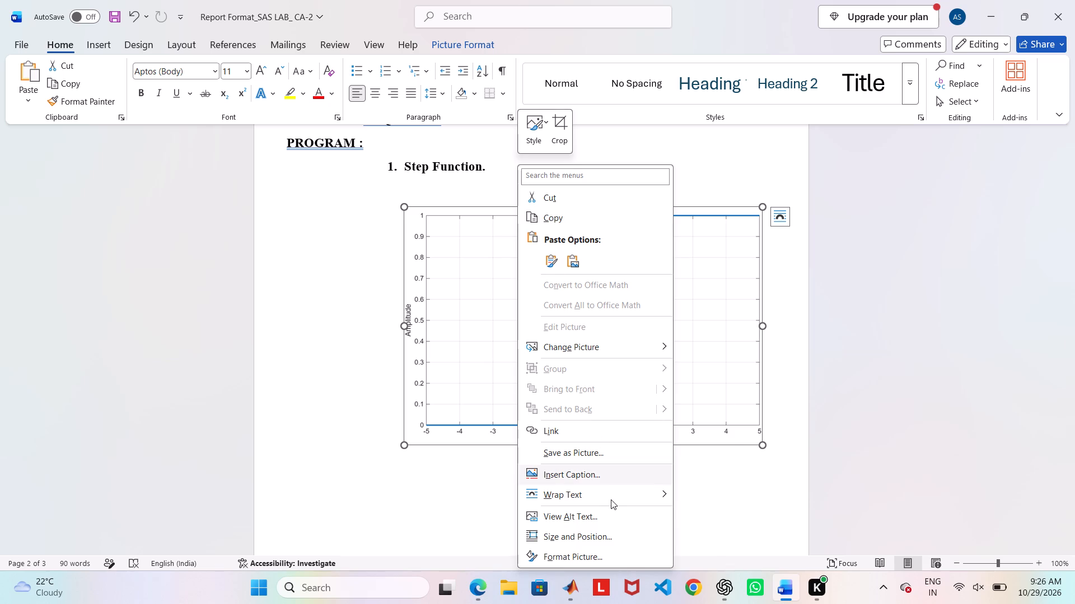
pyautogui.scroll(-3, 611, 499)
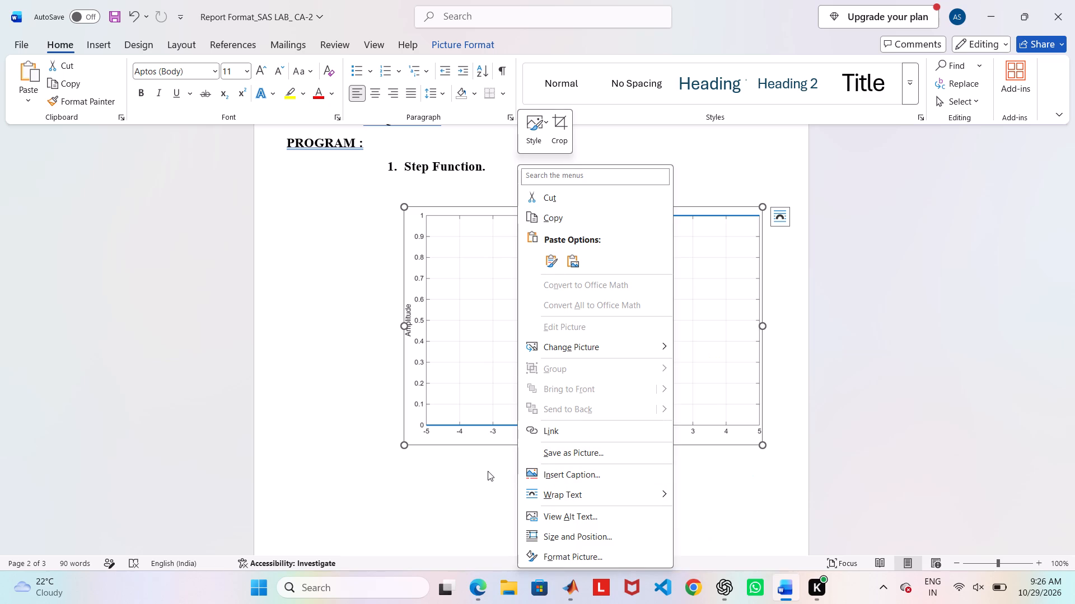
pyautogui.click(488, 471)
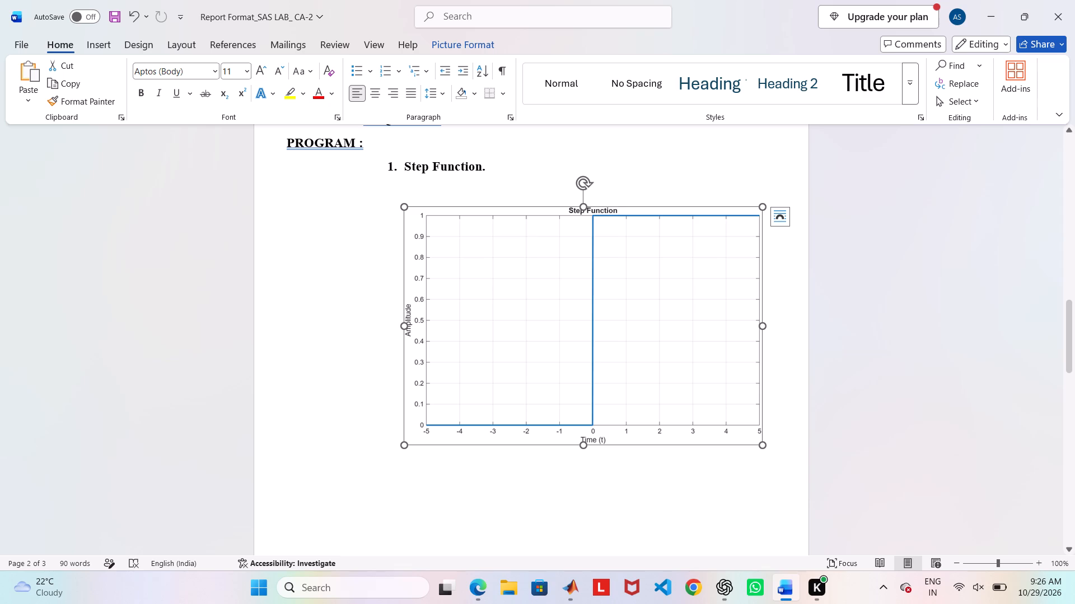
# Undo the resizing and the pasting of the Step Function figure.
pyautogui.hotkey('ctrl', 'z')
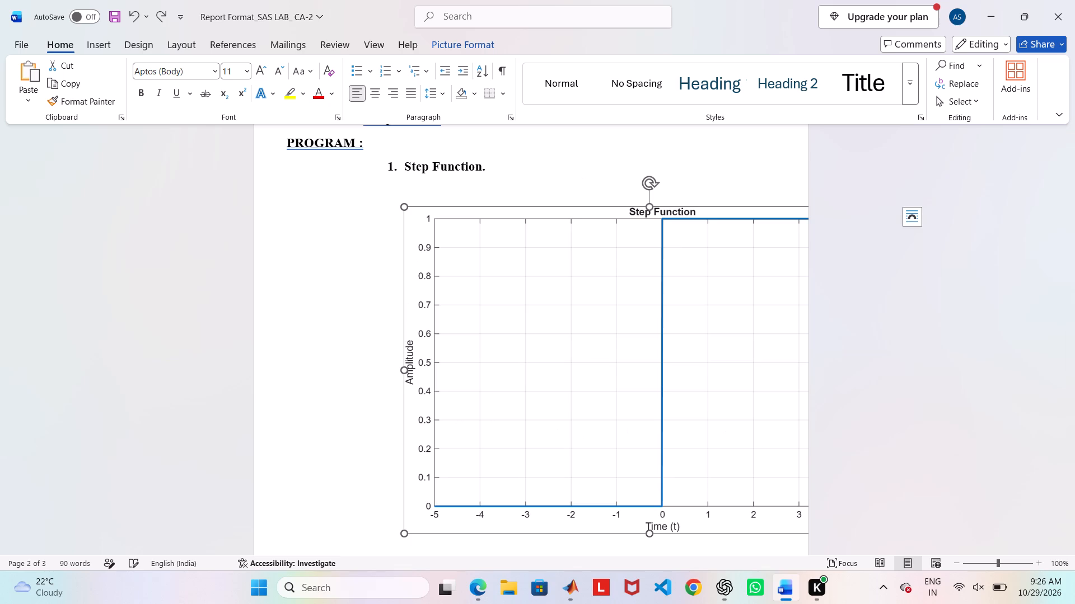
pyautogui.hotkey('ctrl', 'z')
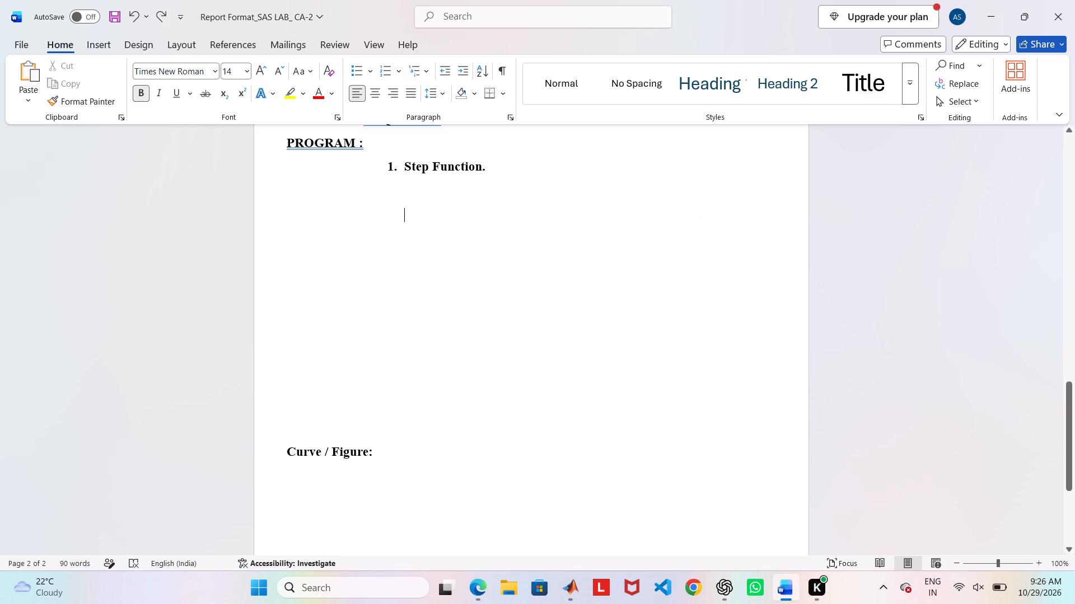
pyautogui.click(731, 589)
pyautogui.scroll(-1, 545, 362)
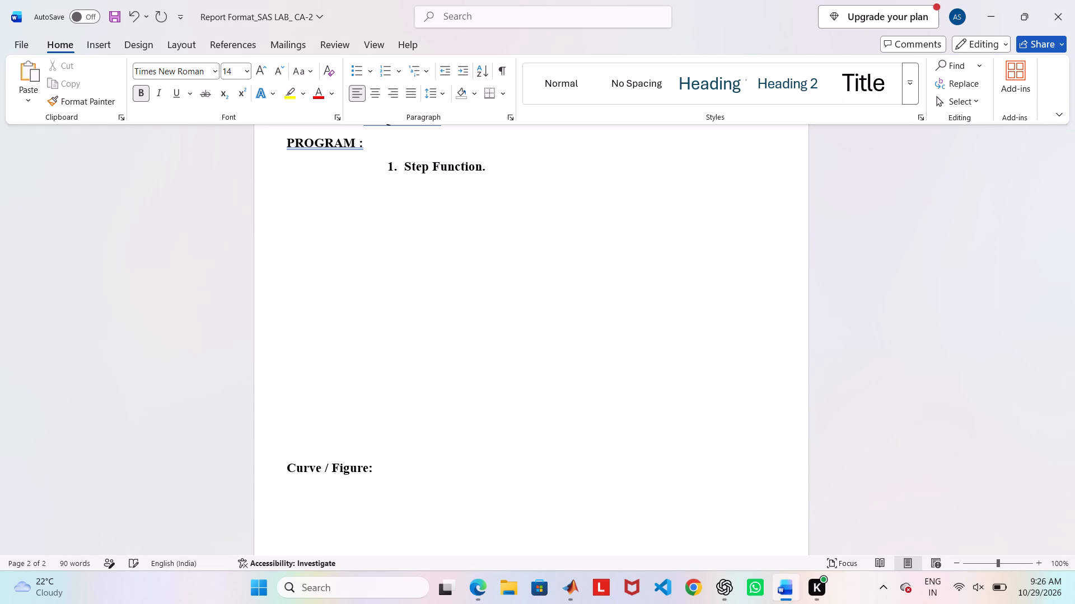
pyautogui.hotkey('ctrl', 'v')
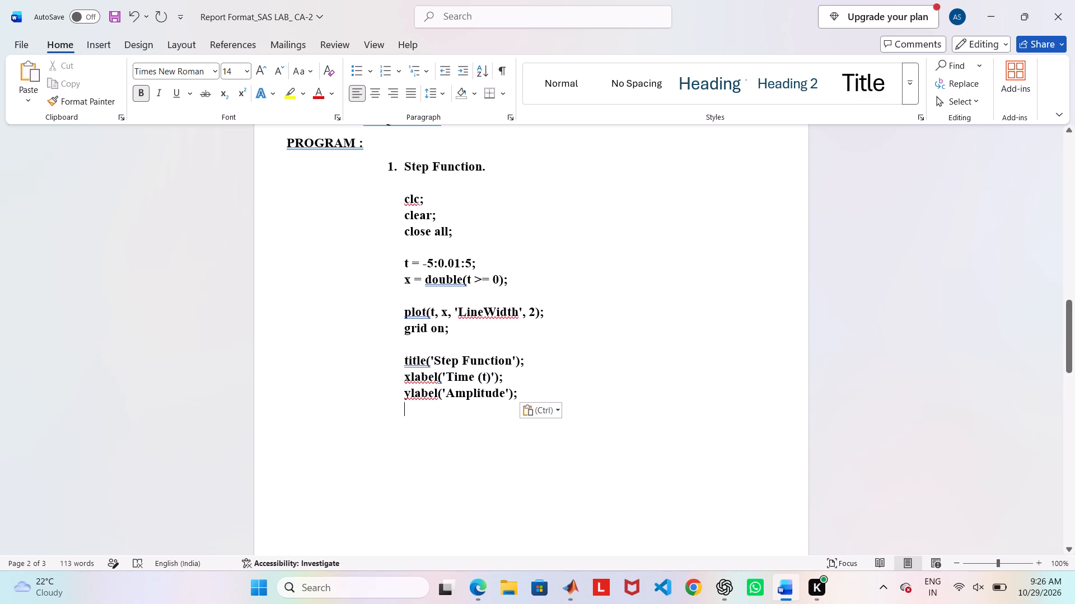
pyautogui.scroll(-1, 462, 360)
pyautogui.scroll(3, 462, 360)
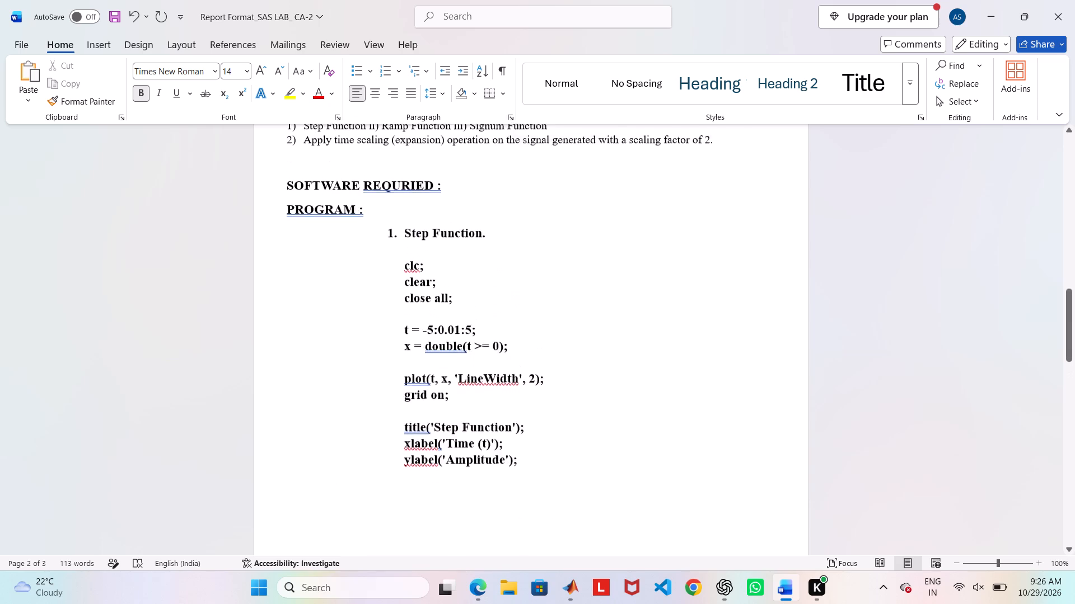
# Fill in the student's name after "Name of Student-" in the Submitted by block of the report's cover page.
pyautogui.scroll(1, 462, 358)
pyautogui.scroll(6, 630, 499)
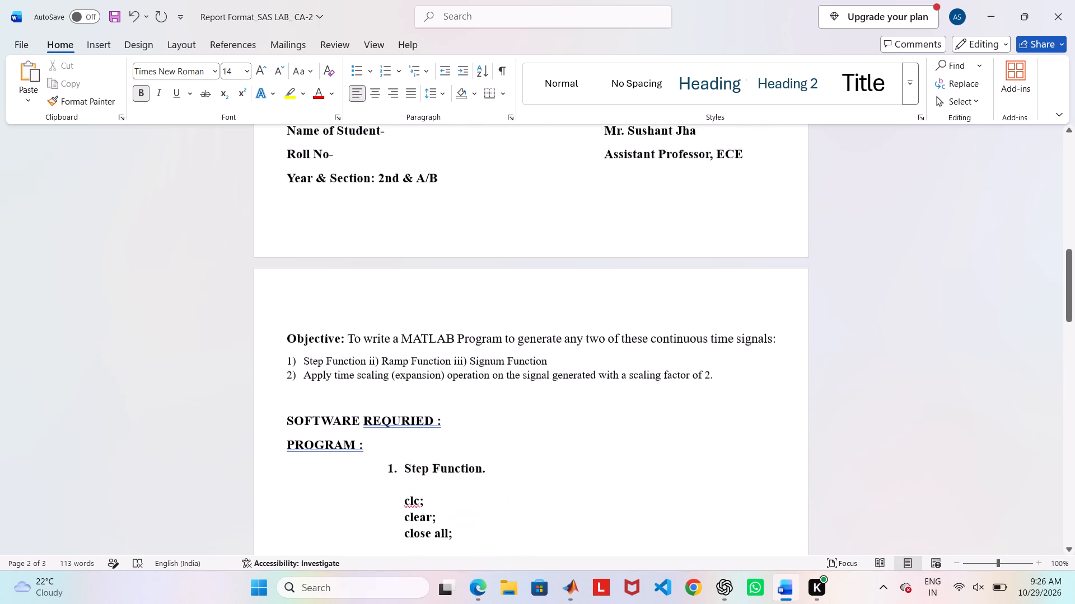
pyautogui.scroll(6, 623, 459)
pyautogui.scroll(-2, 623, 459)
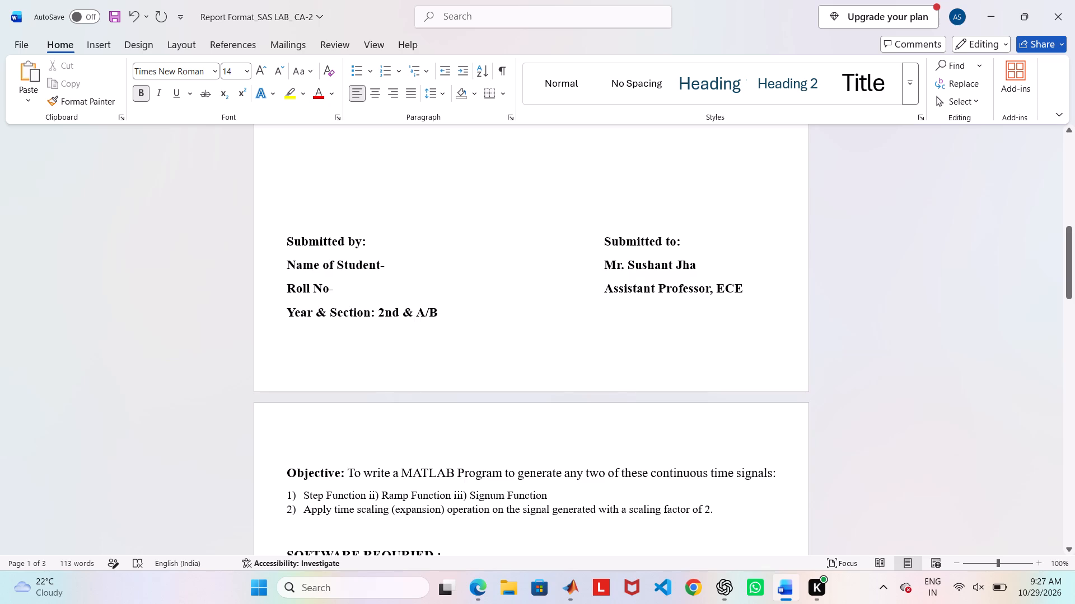
pyautogui.scroll(-1, 609, 465)
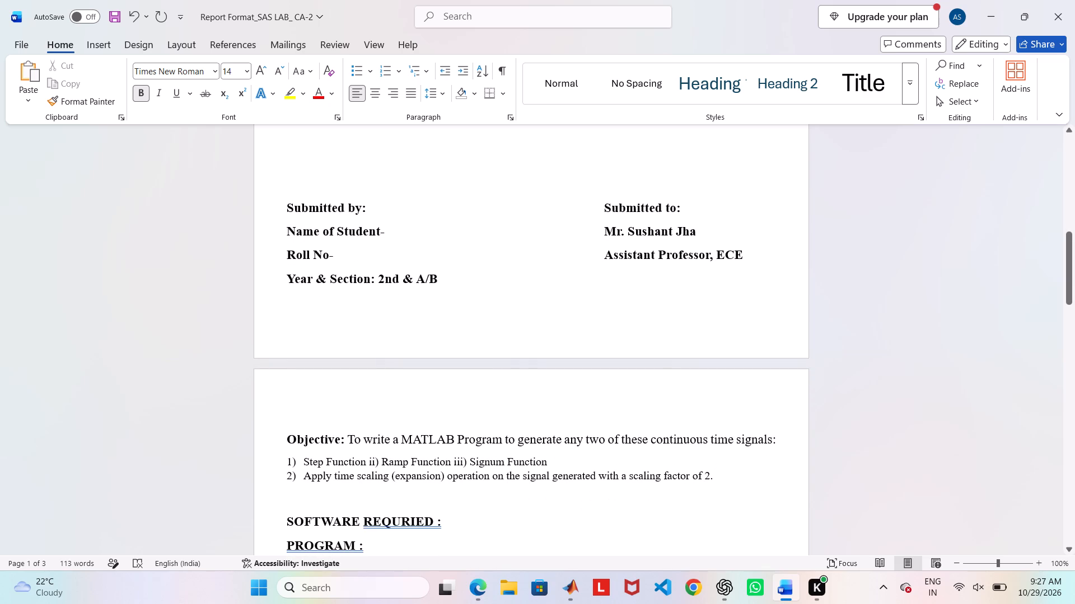
pyautogui.click(340, 254)
pyautogui.click(387, 226)
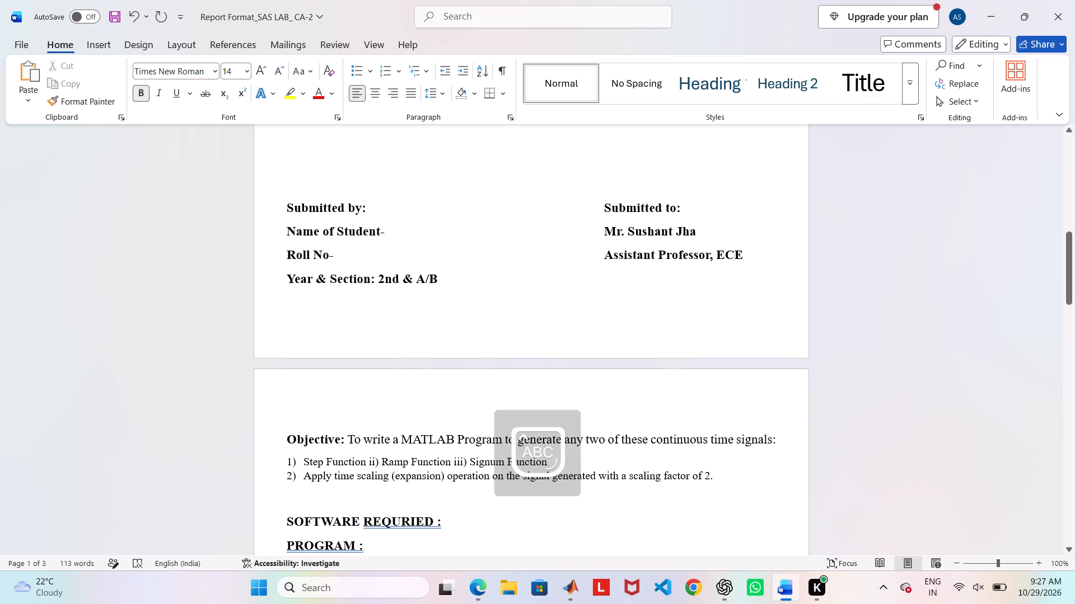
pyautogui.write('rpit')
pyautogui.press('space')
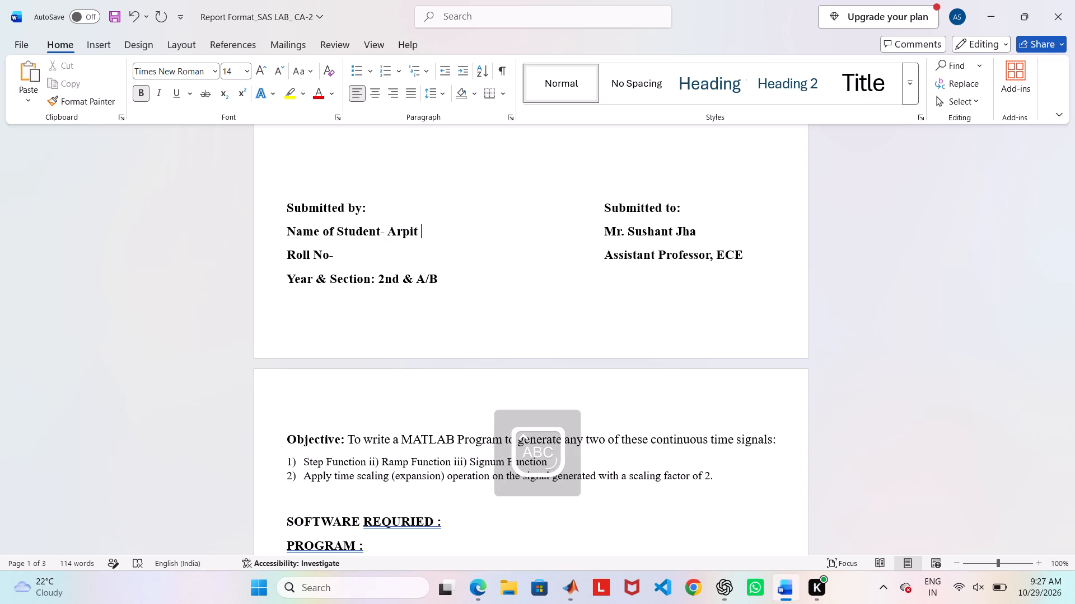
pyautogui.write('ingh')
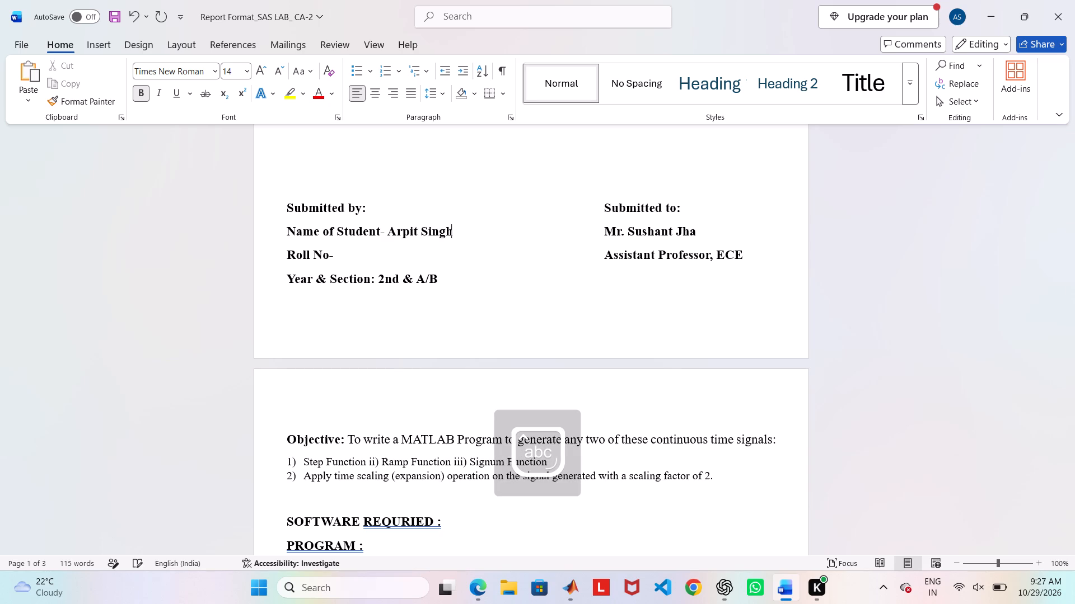
# Enter the student's roll number after "Roll No-" in the Submitted by block.
pyautogui.click(337, 256)
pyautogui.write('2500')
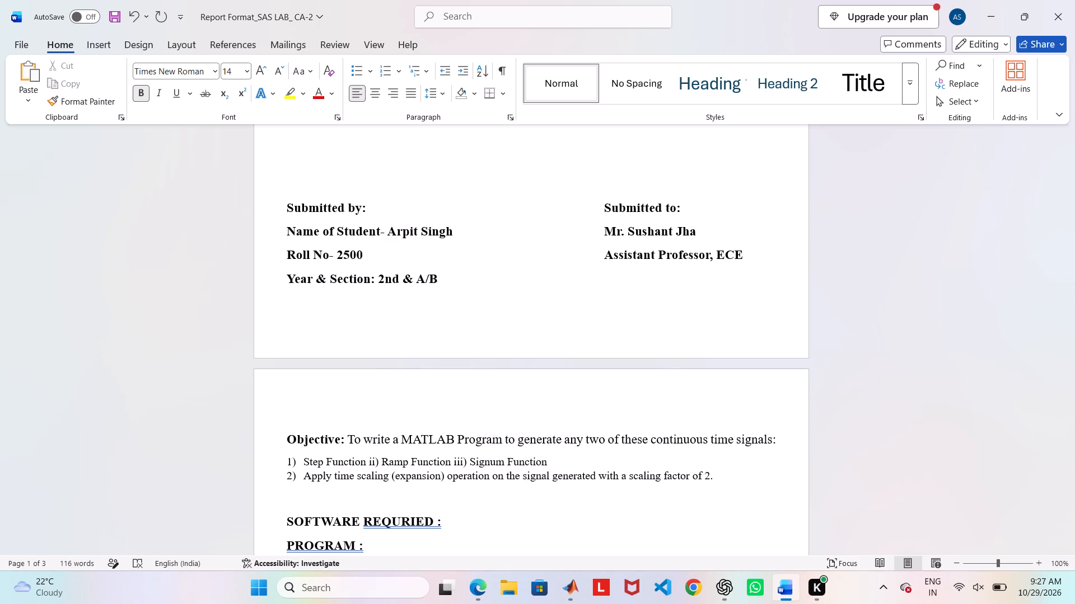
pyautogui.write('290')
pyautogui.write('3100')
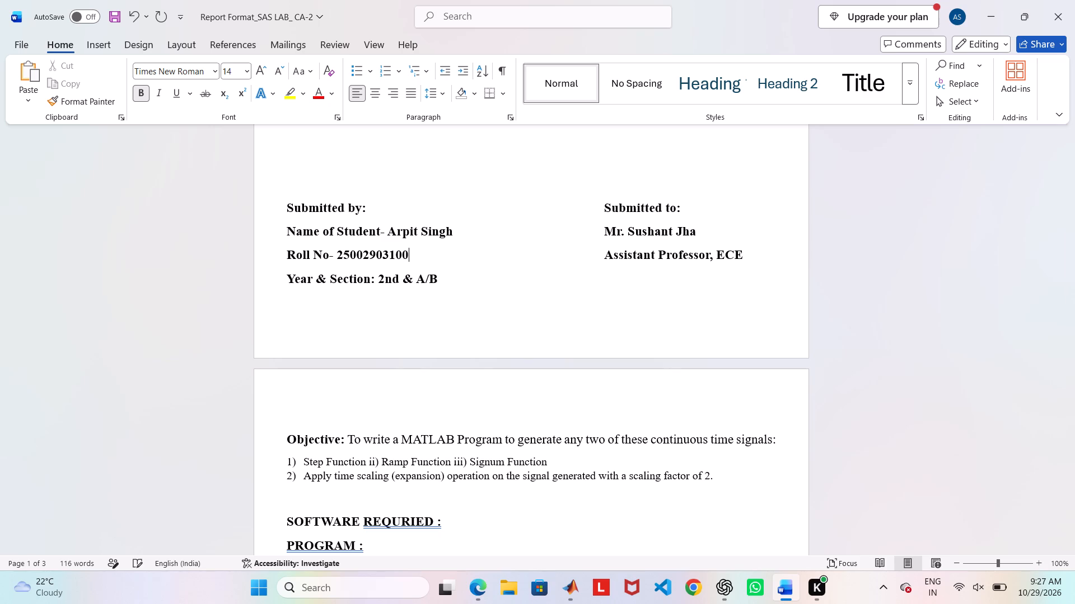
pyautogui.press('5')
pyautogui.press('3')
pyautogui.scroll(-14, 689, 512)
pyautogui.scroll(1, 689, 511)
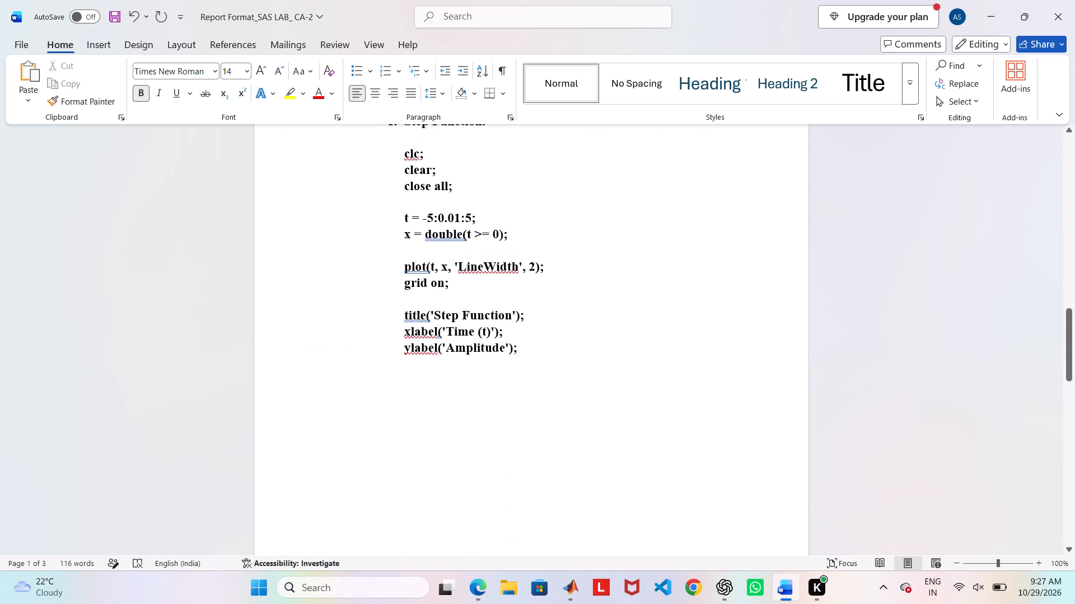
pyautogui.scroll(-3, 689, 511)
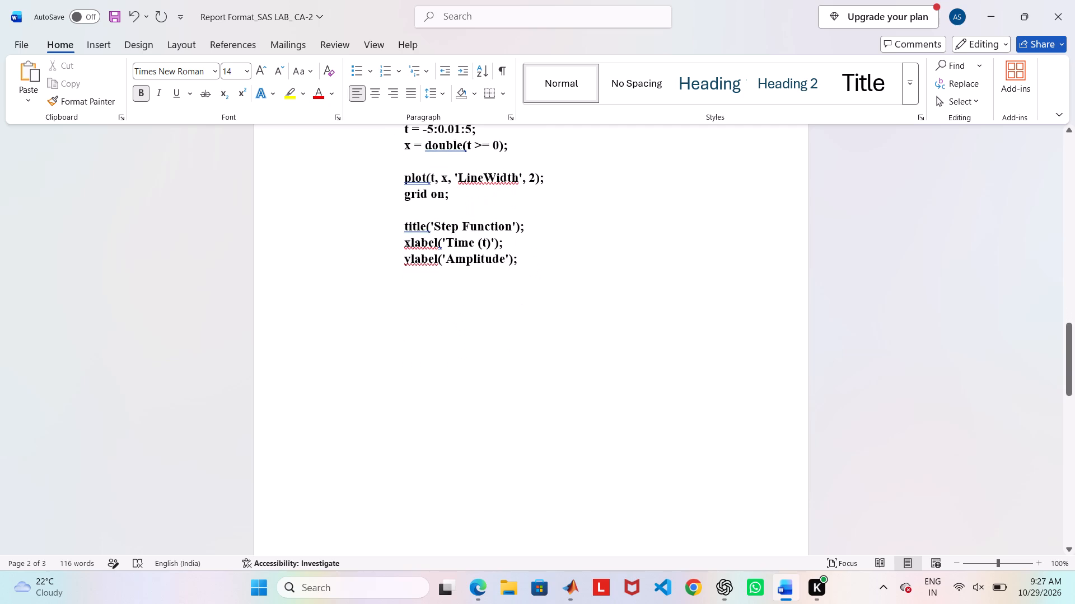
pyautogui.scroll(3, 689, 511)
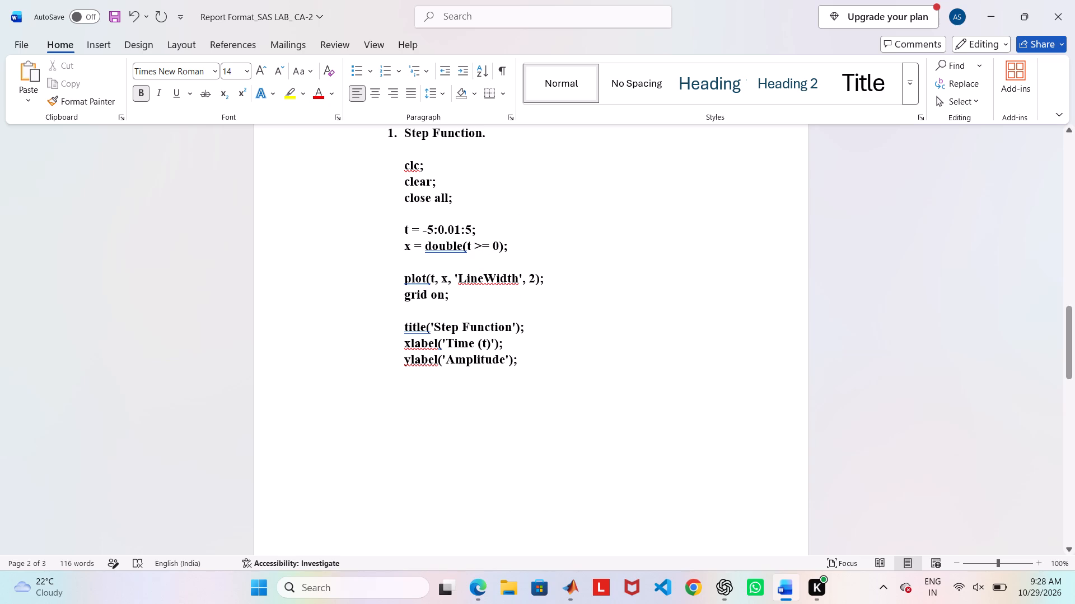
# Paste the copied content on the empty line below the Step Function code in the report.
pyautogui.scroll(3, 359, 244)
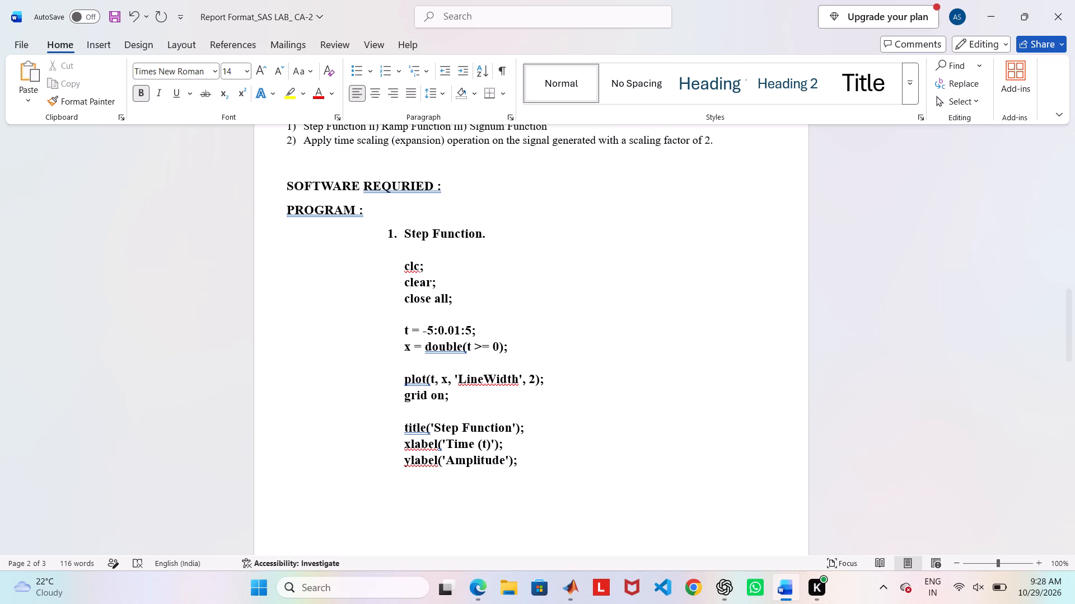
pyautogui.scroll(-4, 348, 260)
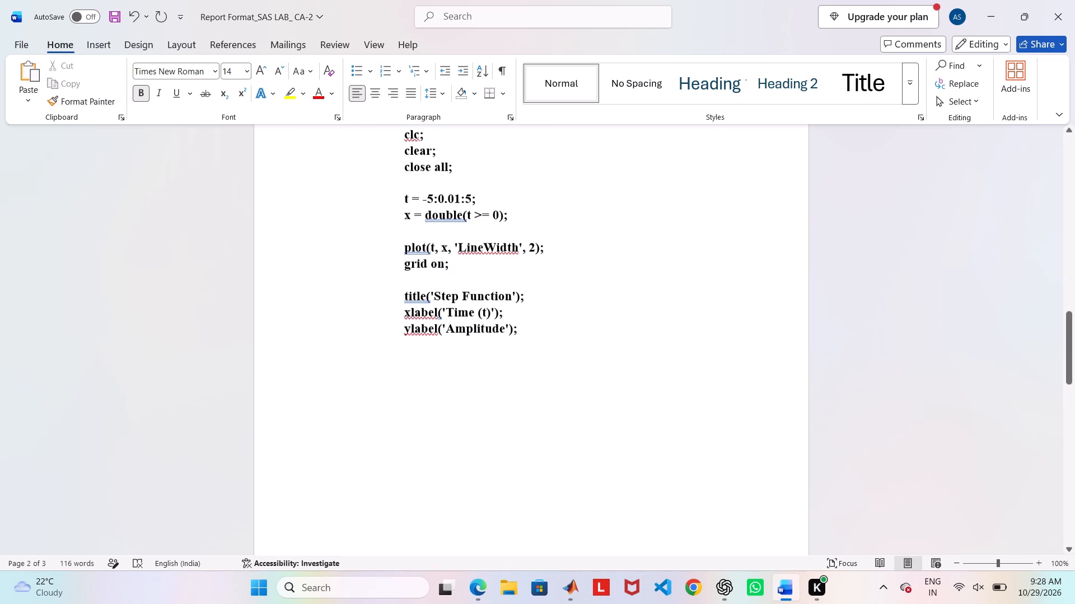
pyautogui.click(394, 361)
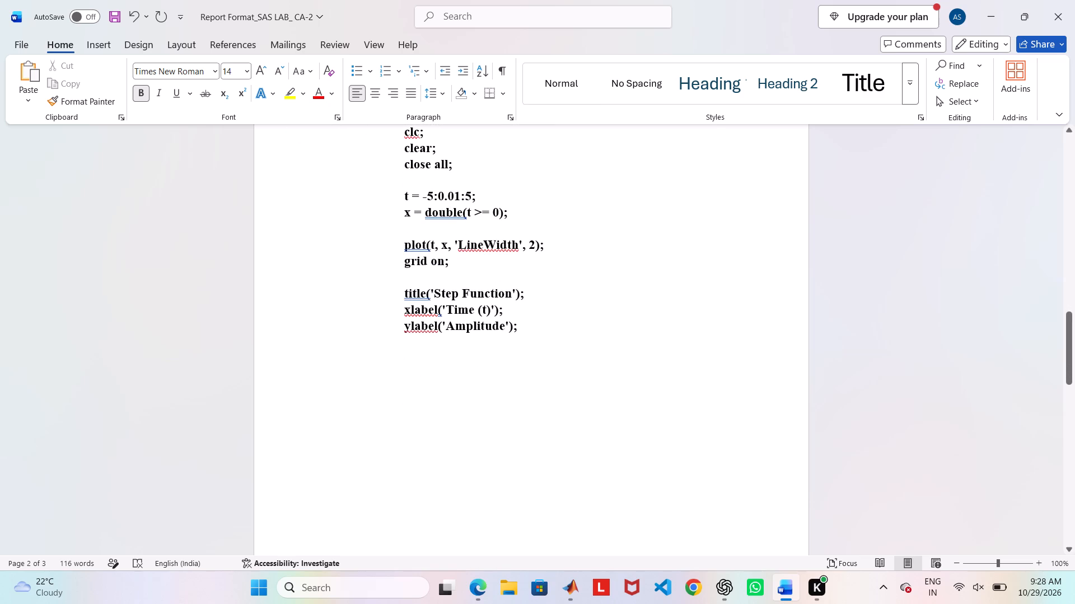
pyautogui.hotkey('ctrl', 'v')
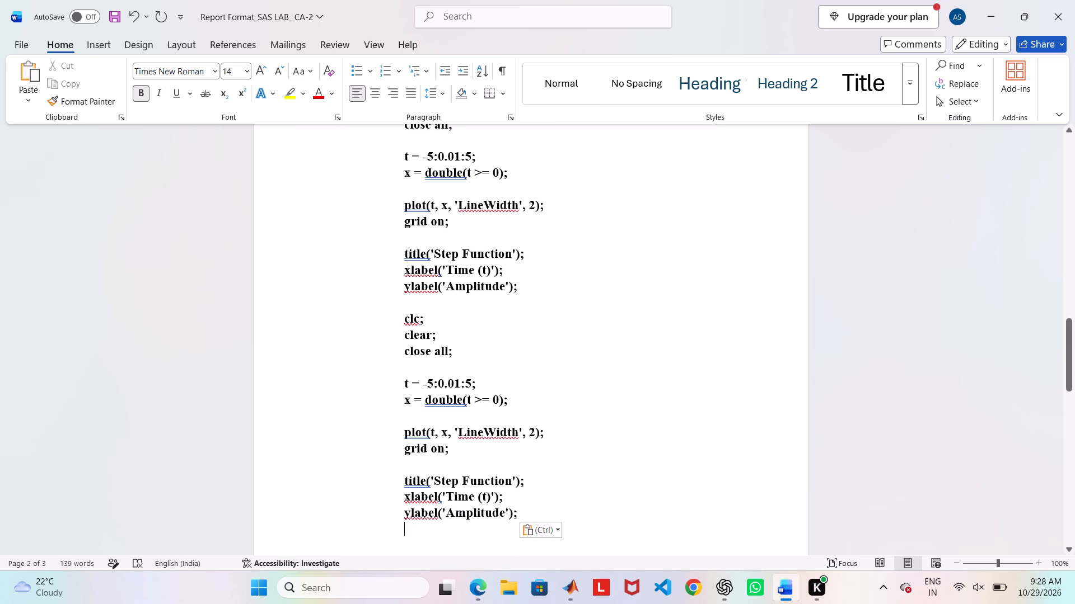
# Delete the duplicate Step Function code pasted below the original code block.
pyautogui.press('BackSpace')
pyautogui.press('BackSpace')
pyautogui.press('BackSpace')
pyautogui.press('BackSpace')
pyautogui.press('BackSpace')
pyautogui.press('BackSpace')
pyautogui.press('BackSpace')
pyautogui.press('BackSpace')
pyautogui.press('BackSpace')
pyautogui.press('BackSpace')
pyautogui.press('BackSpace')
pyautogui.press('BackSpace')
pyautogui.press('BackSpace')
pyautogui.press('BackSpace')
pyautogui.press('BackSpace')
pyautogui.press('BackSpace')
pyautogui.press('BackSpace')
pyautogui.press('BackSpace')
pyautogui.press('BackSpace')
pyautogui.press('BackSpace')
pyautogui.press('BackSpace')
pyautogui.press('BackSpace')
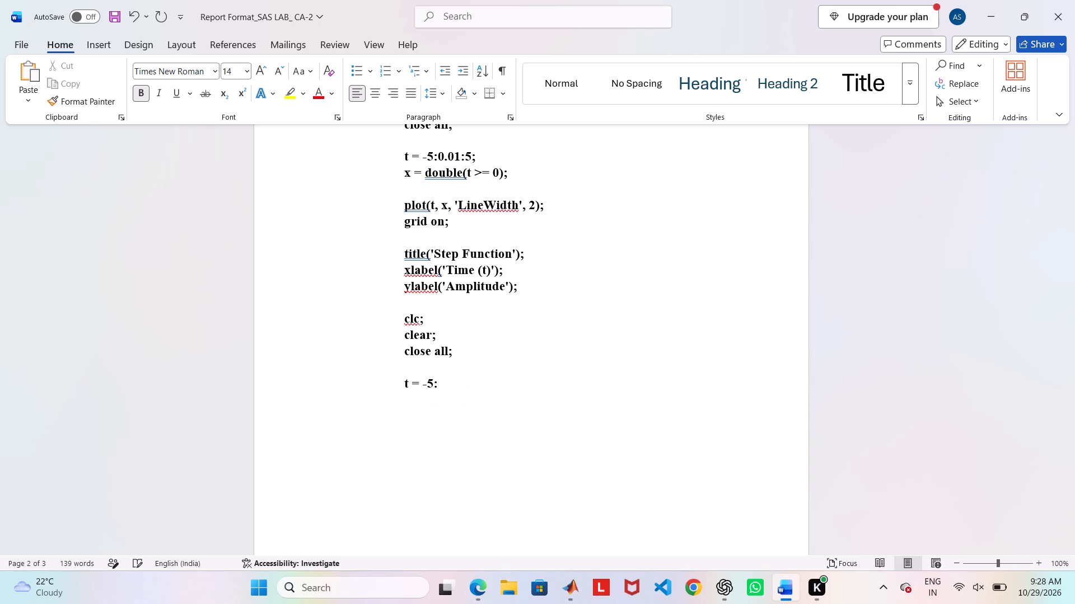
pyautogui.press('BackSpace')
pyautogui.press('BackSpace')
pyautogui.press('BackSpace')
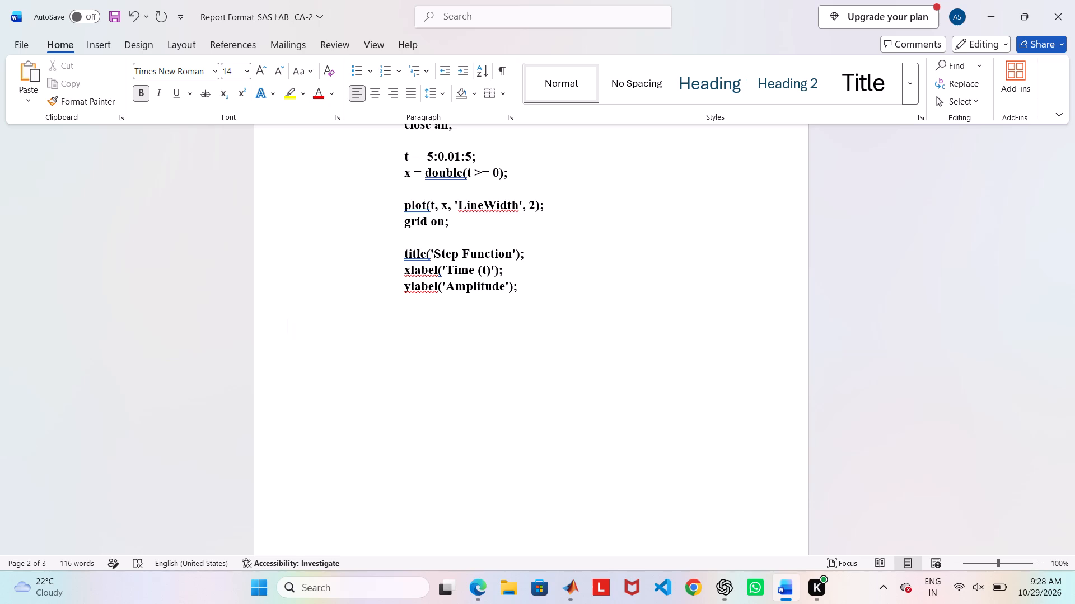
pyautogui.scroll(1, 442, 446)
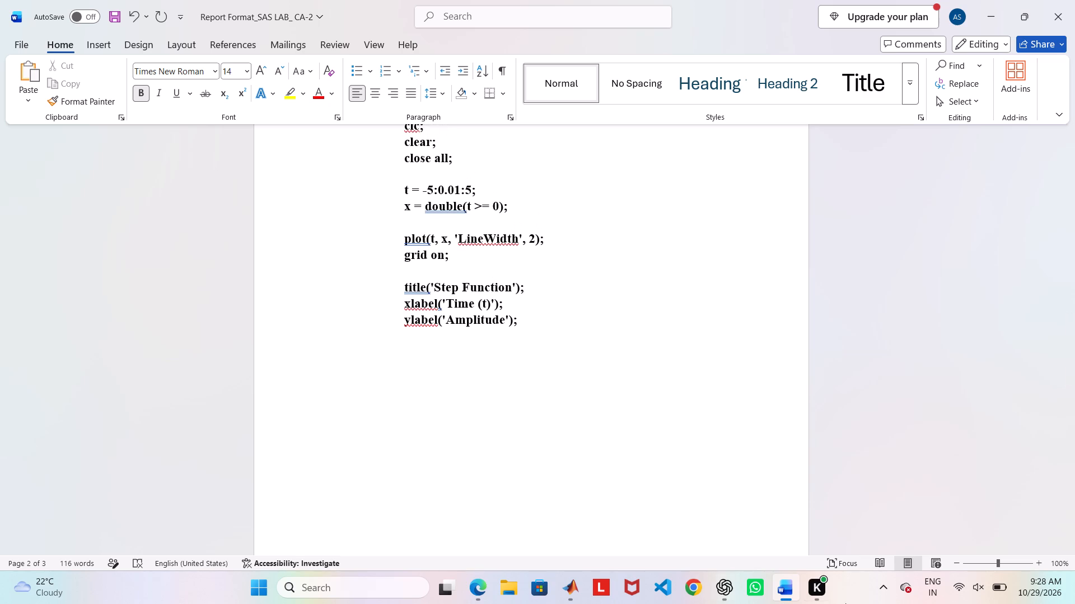
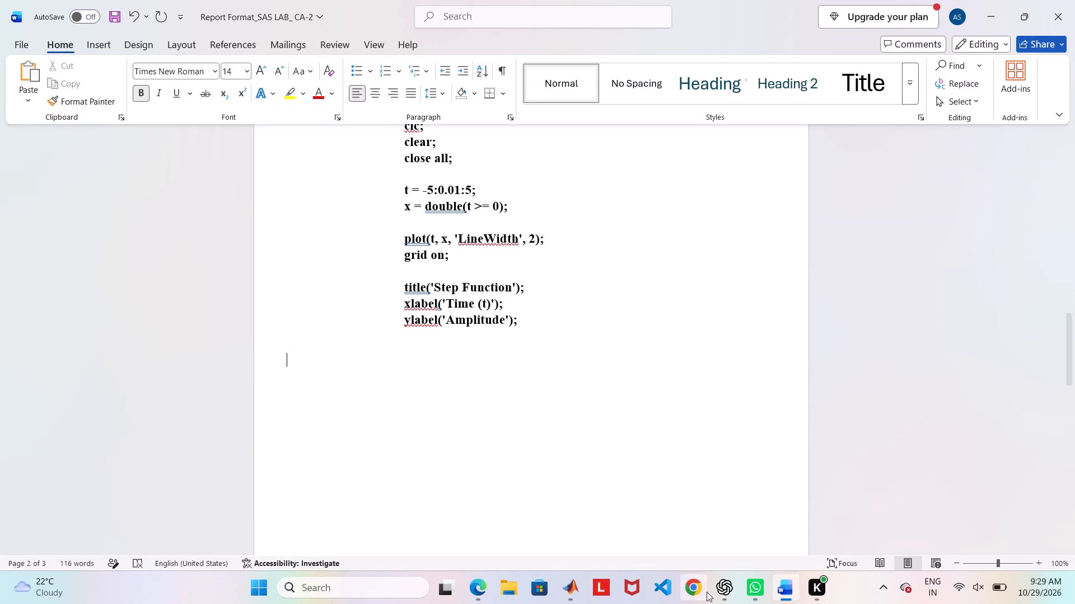
# Switch to the MATLAB figure window and copy the Step Function figure for the Word report.
pyautogui.click(572, 583)
pyautogui.click(783, 513)
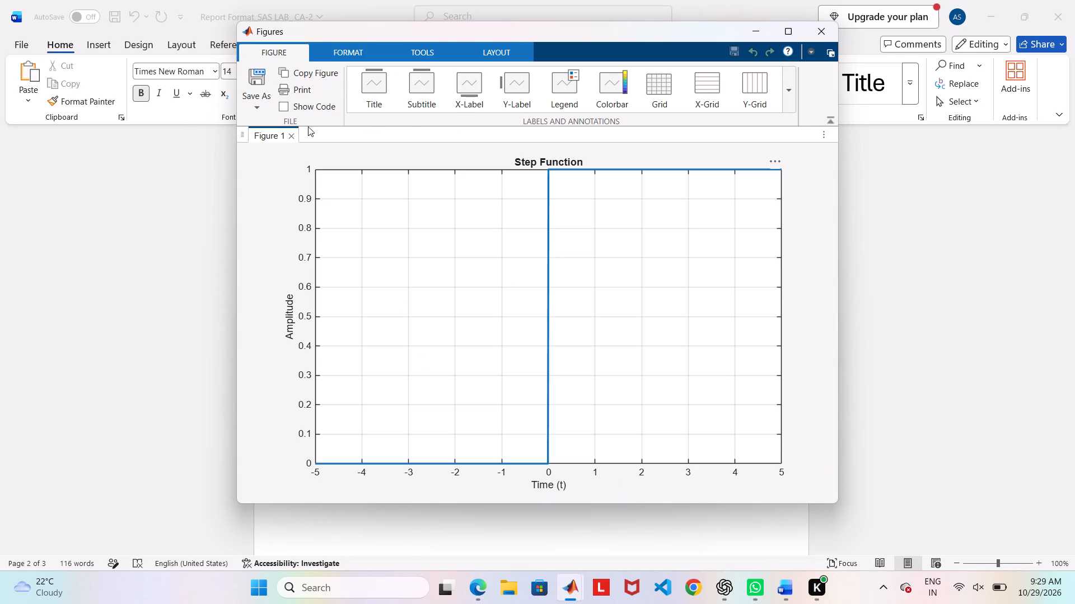
pyautogui.click(314, 77)
pyautogui.click(699, 590)
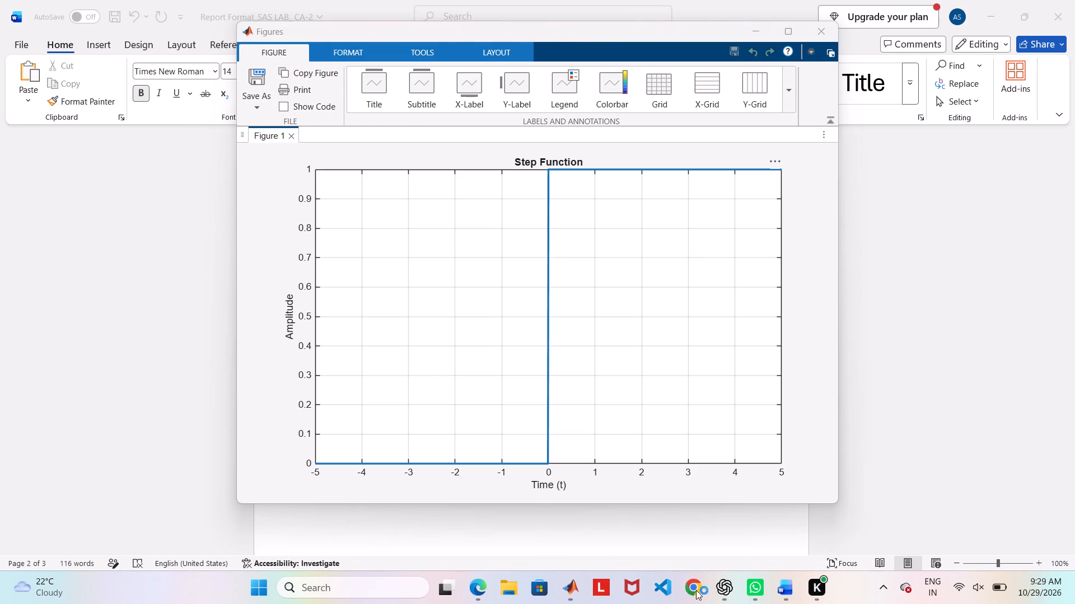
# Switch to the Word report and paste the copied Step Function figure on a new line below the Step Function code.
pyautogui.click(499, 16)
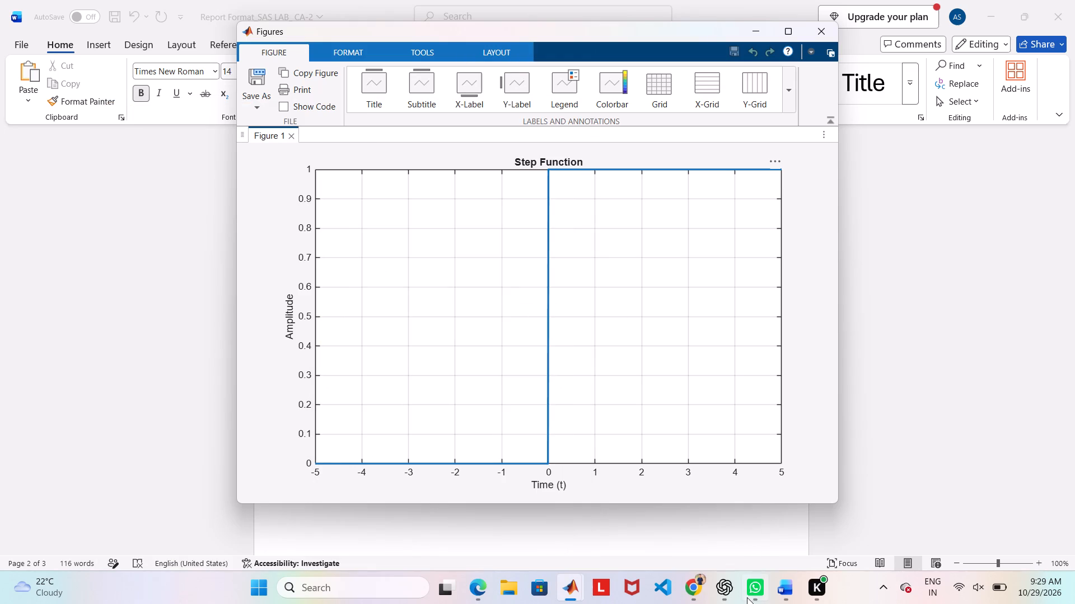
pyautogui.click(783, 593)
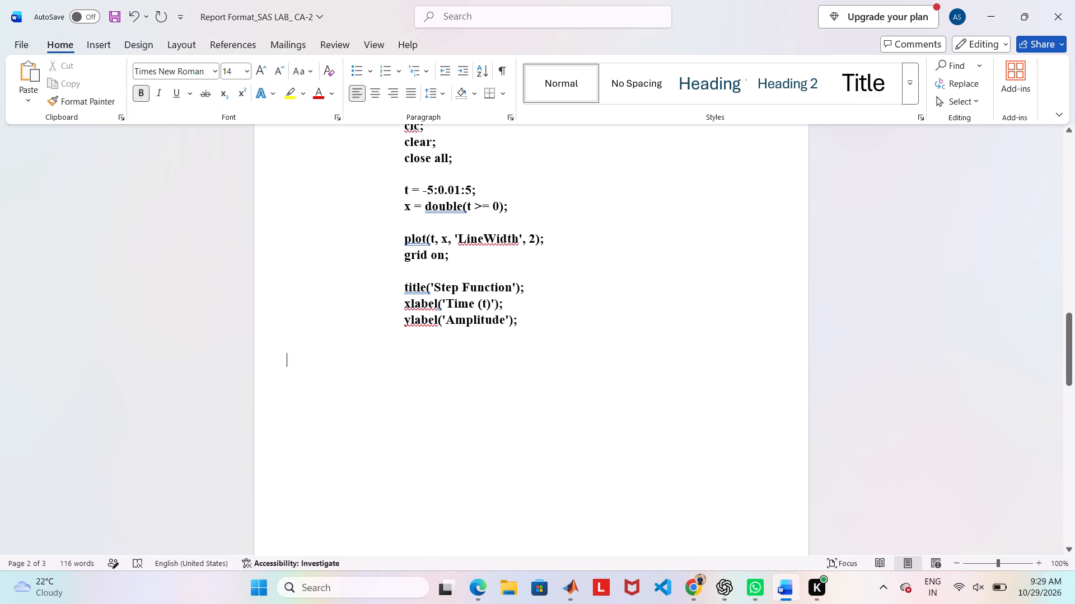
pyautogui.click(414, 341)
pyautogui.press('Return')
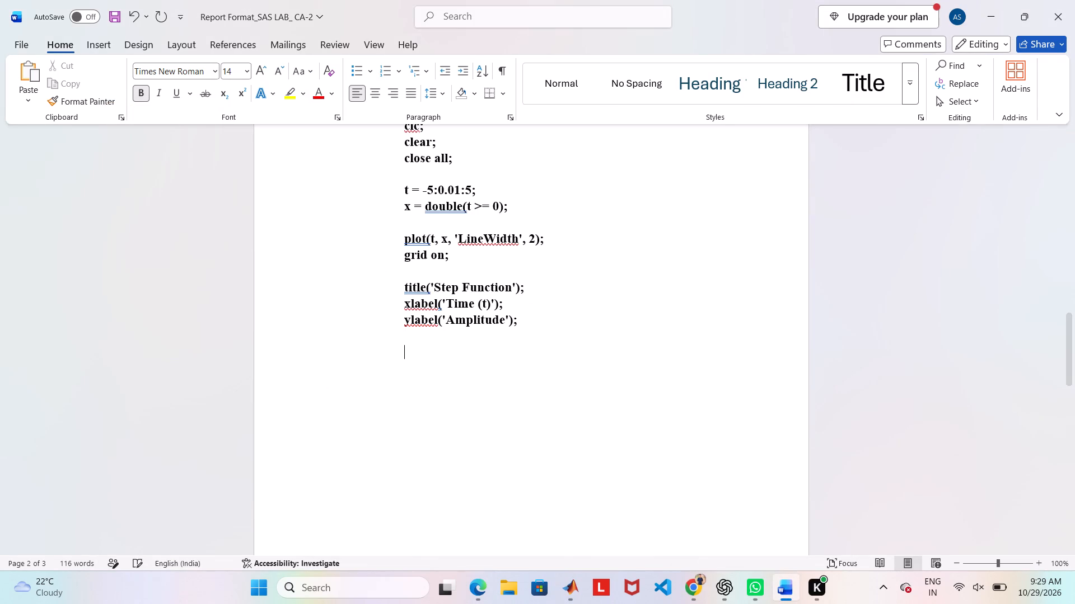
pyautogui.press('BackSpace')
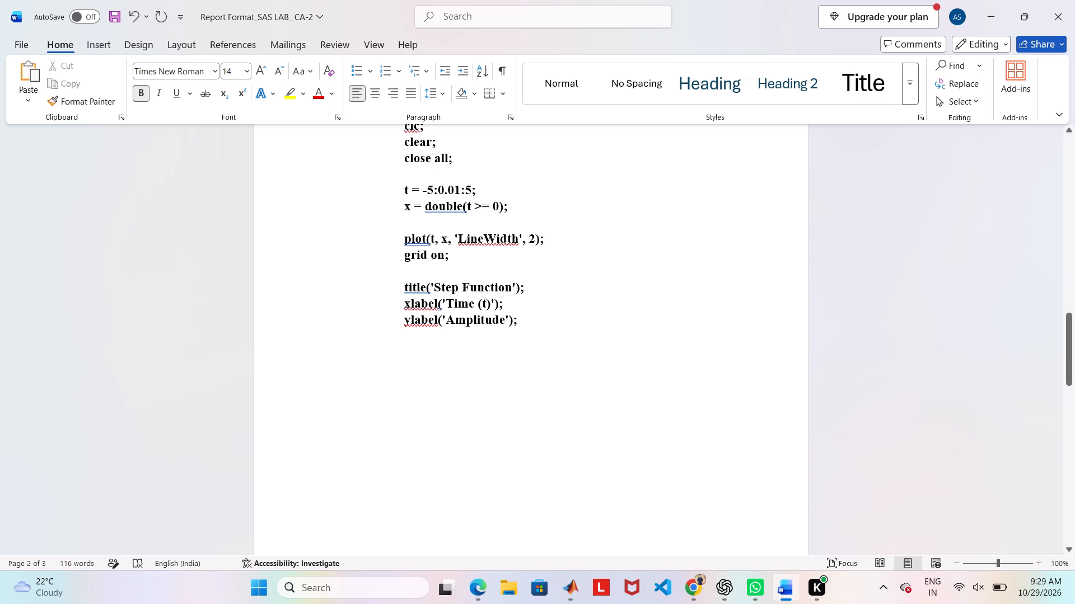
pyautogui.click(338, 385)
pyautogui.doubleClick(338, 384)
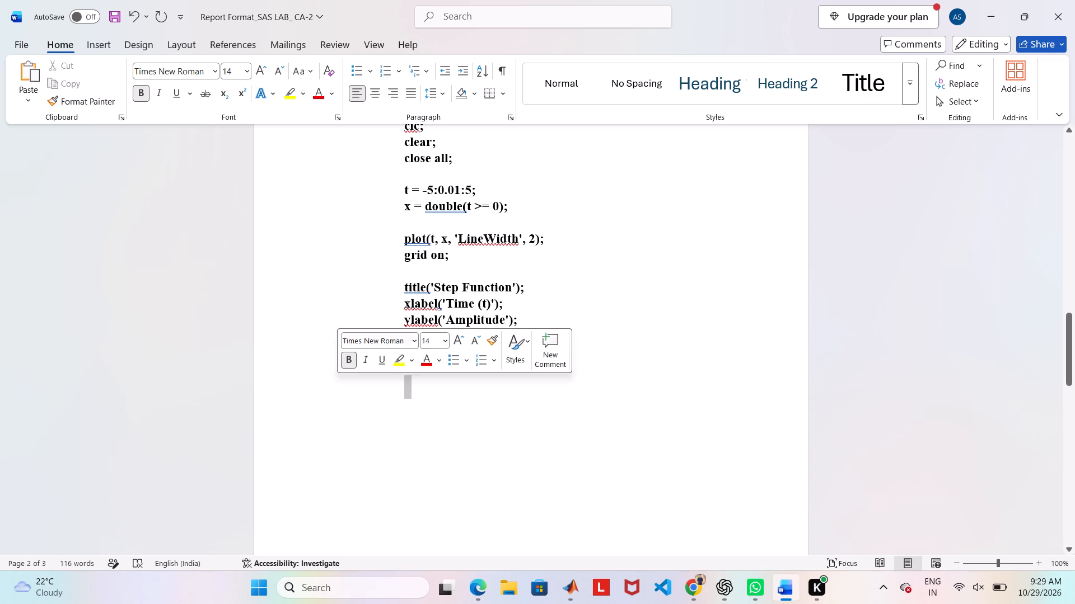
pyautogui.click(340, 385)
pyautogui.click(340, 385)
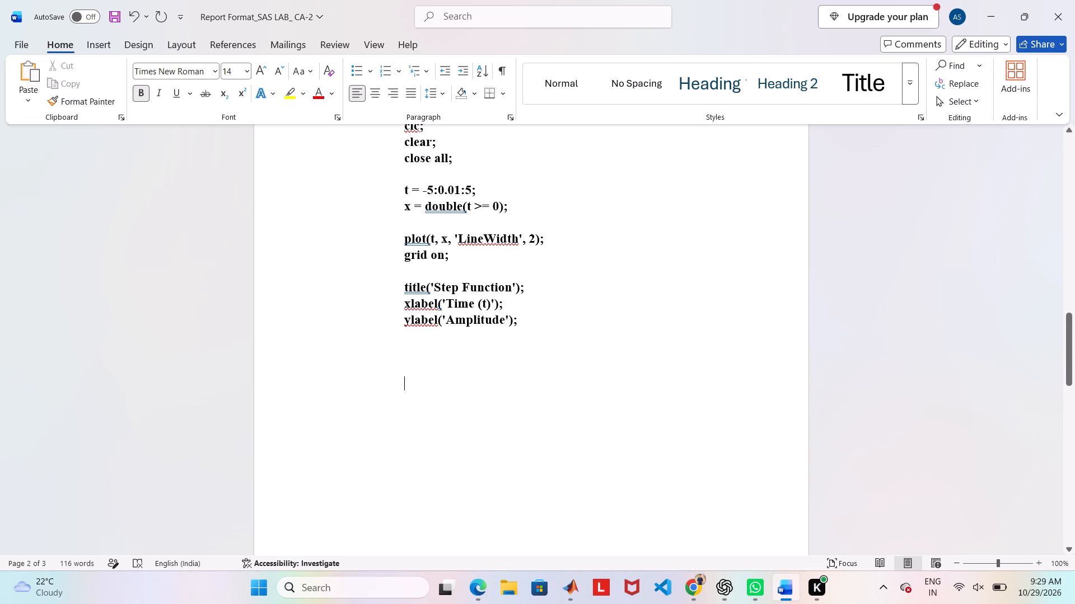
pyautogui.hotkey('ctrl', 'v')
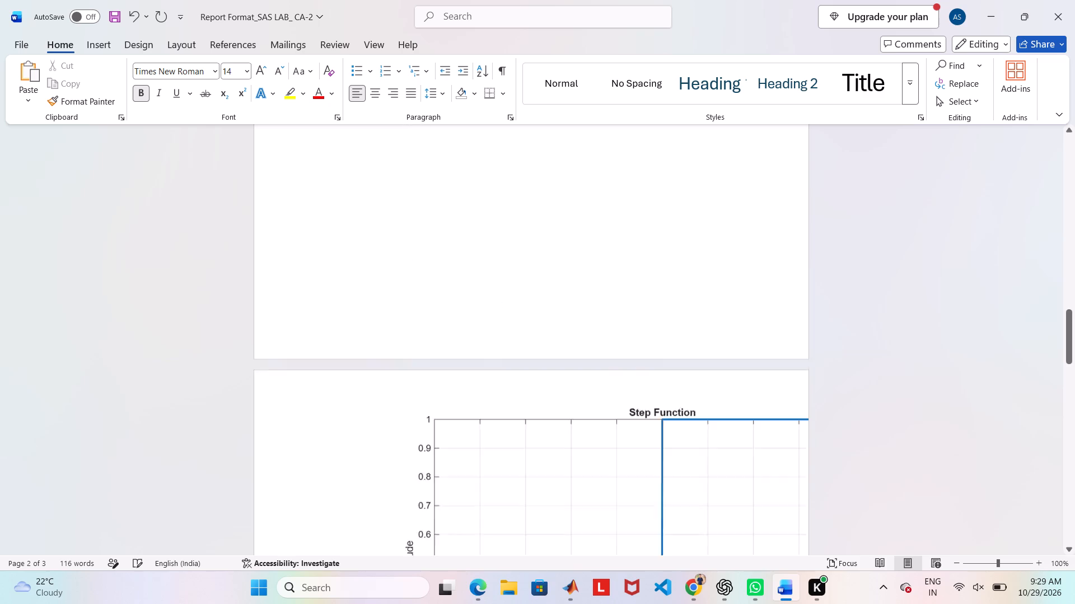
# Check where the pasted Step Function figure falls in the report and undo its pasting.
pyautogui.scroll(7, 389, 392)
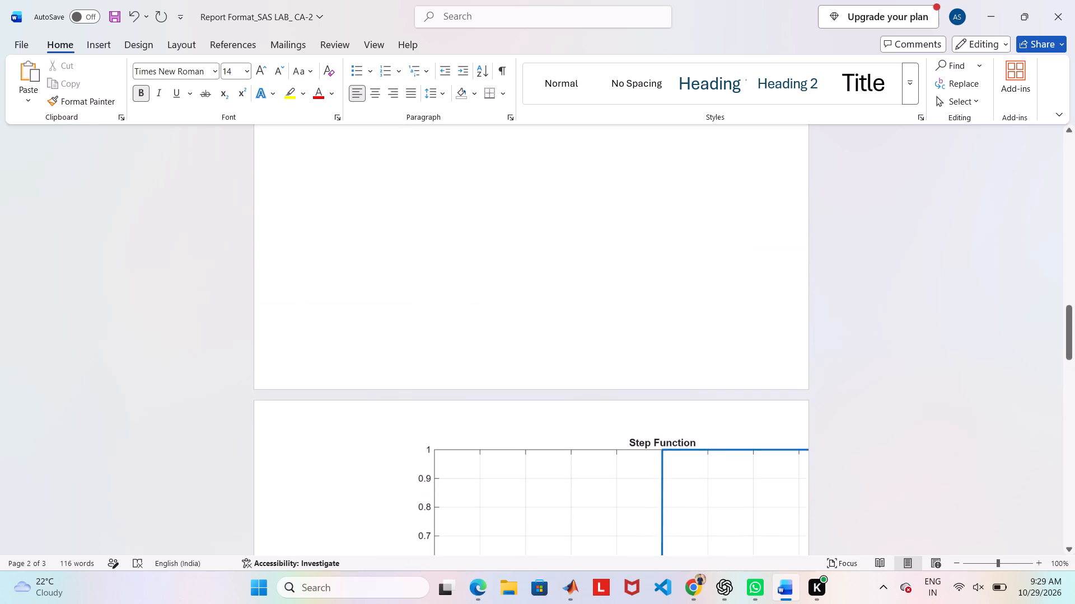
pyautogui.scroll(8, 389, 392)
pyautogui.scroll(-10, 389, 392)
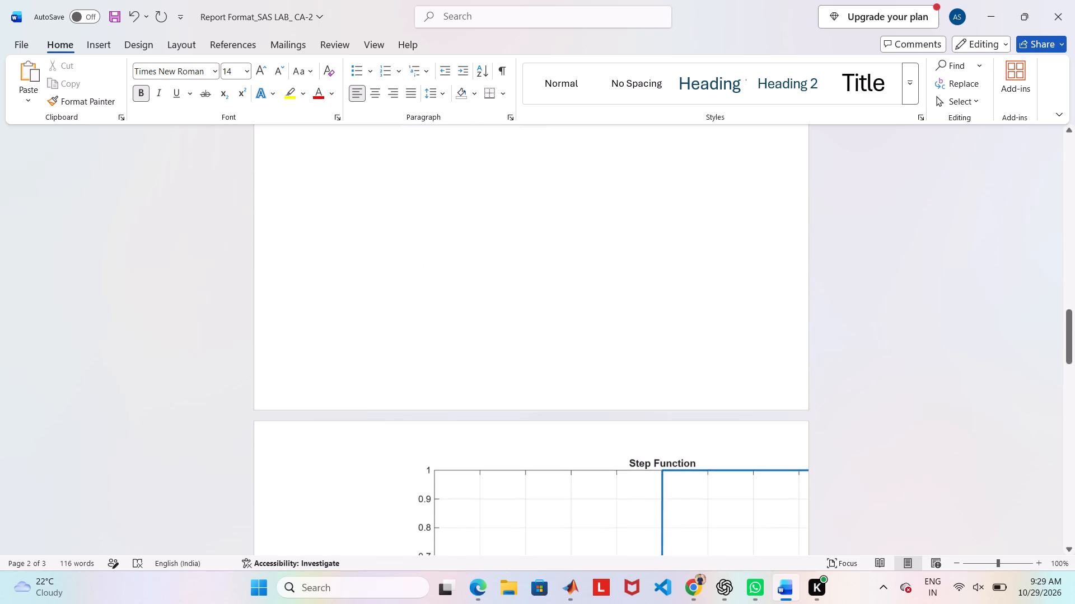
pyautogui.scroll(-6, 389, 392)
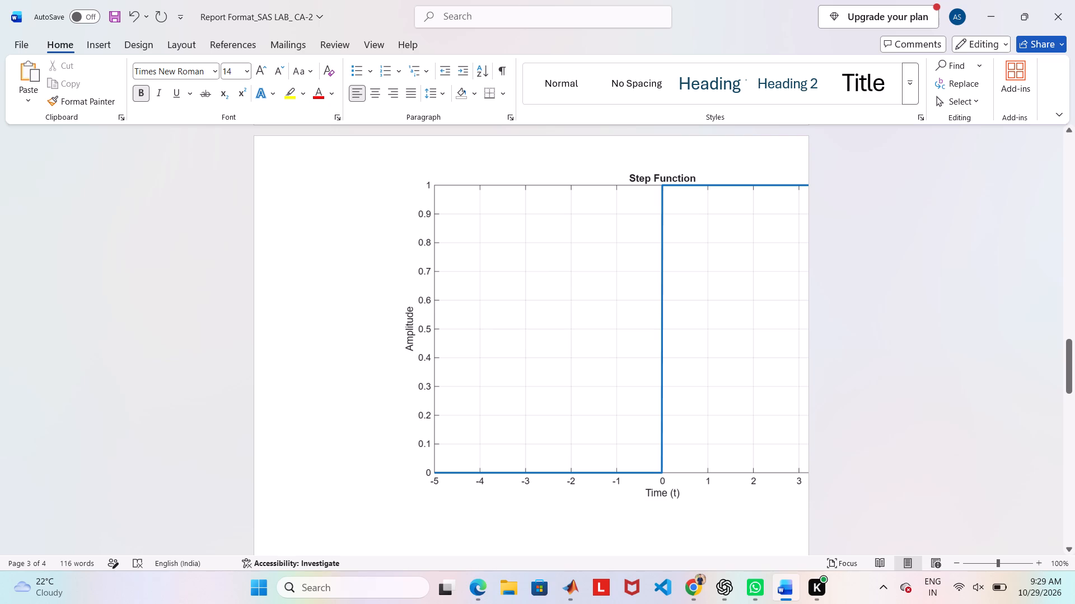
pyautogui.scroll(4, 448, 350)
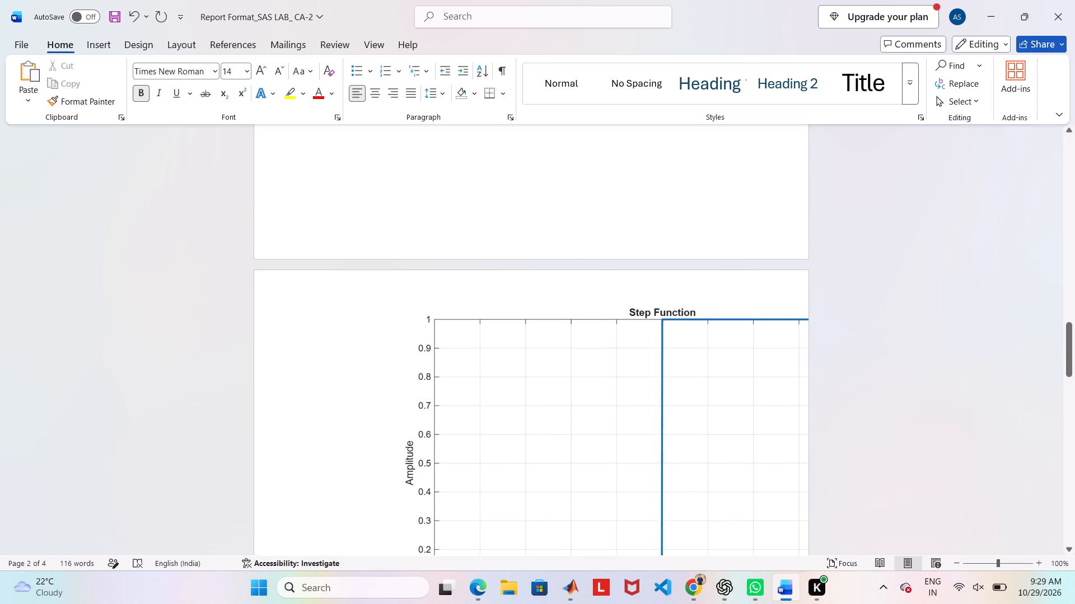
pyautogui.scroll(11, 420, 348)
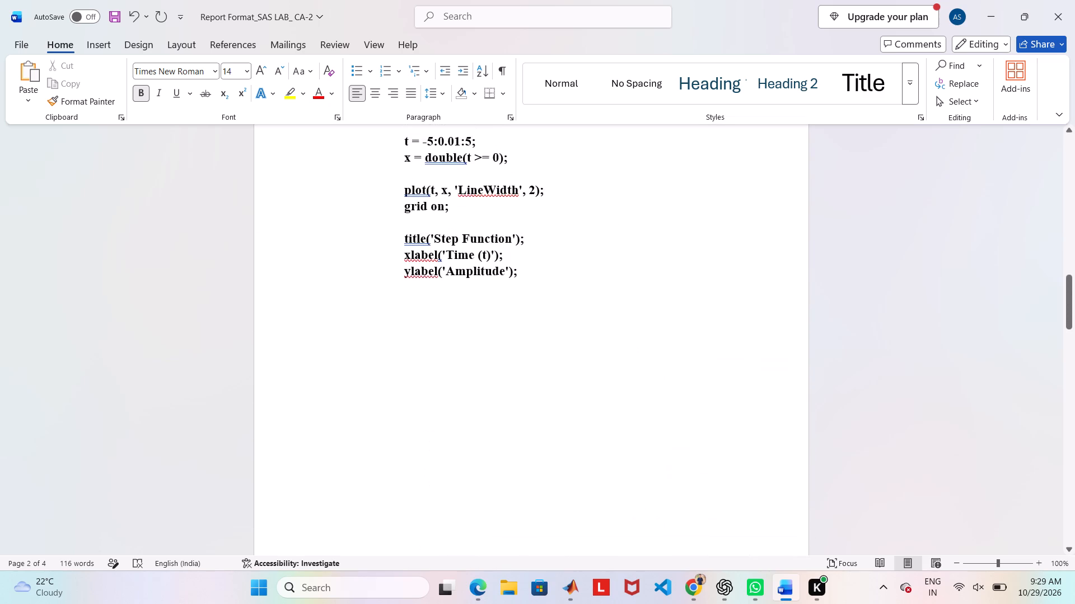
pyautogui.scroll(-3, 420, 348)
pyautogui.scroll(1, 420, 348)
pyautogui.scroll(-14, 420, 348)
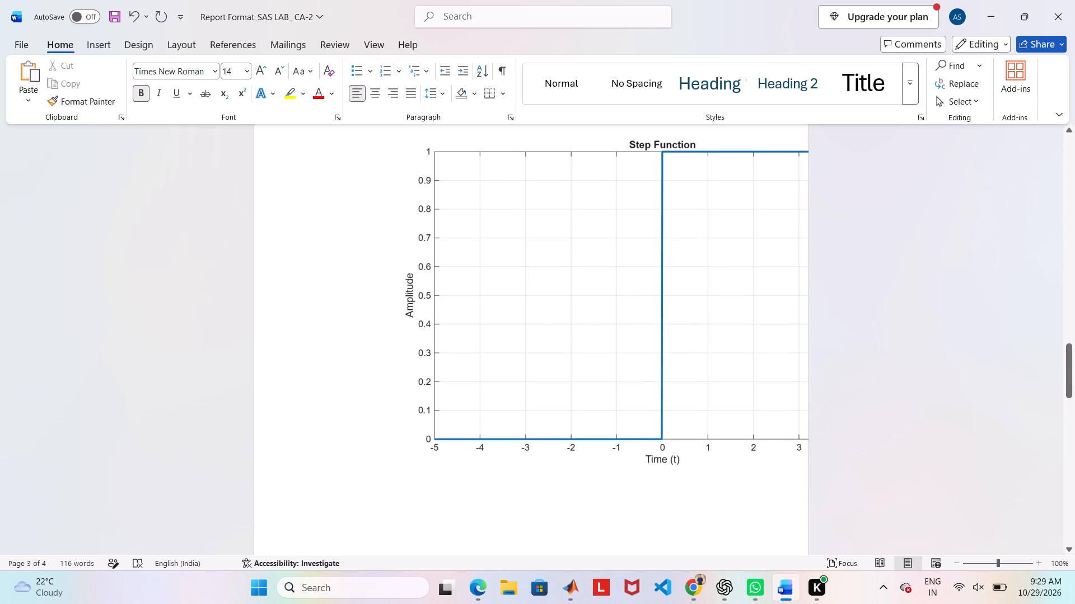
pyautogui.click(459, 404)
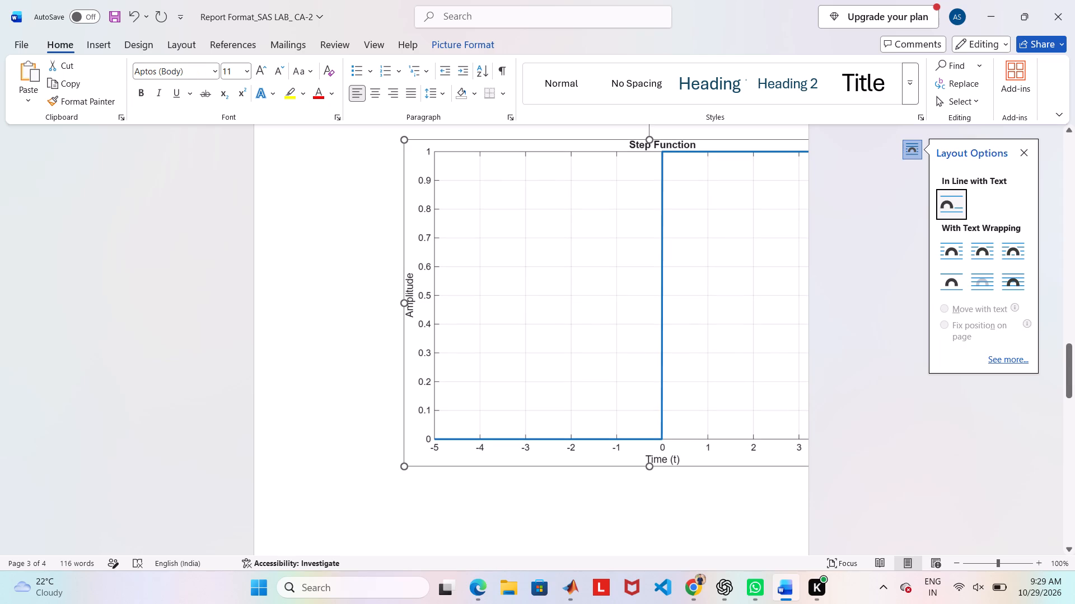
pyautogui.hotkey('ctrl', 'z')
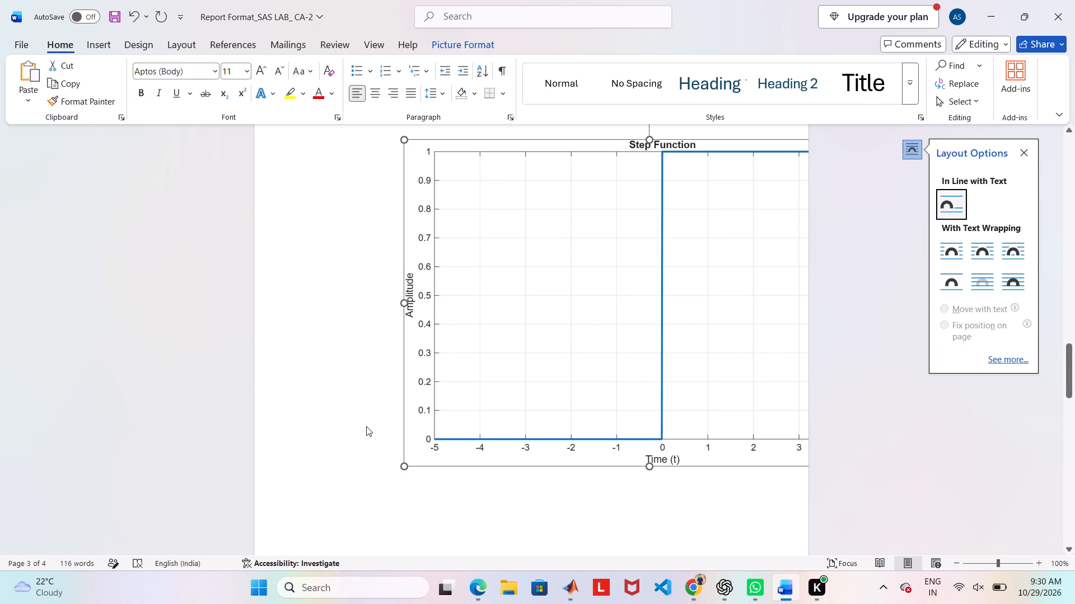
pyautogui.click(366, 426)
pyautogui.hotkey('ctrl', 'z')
# Paste the Step Function figure again on the blank line below the Step Function code.
pyautogui.scroll(3, 366, 424)
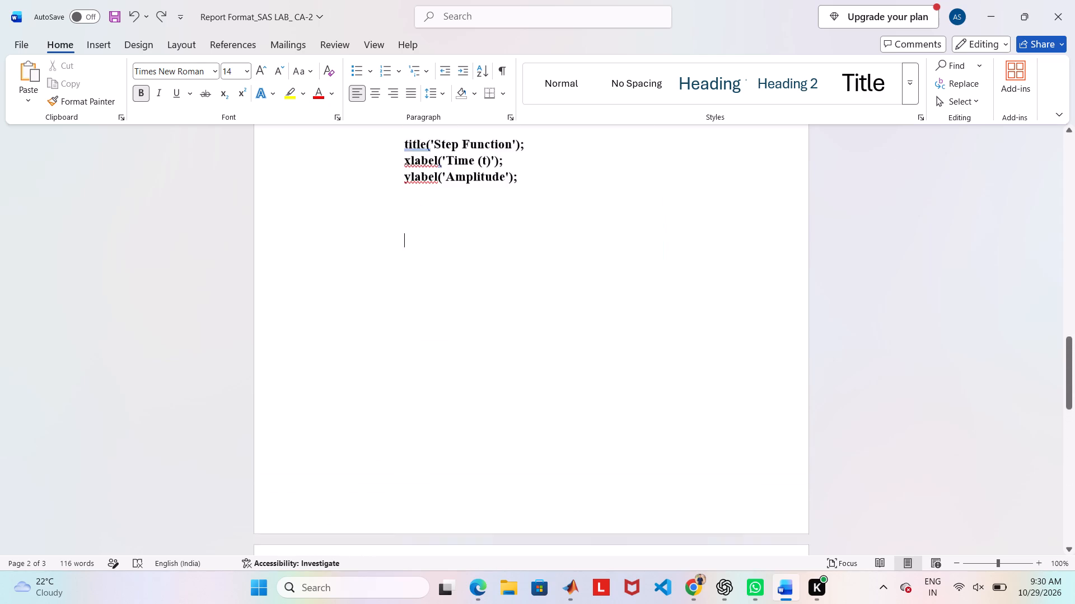
pyautogui.scroll(-6, 366, 424)
pyautogui.scroll(6, 367, 424)
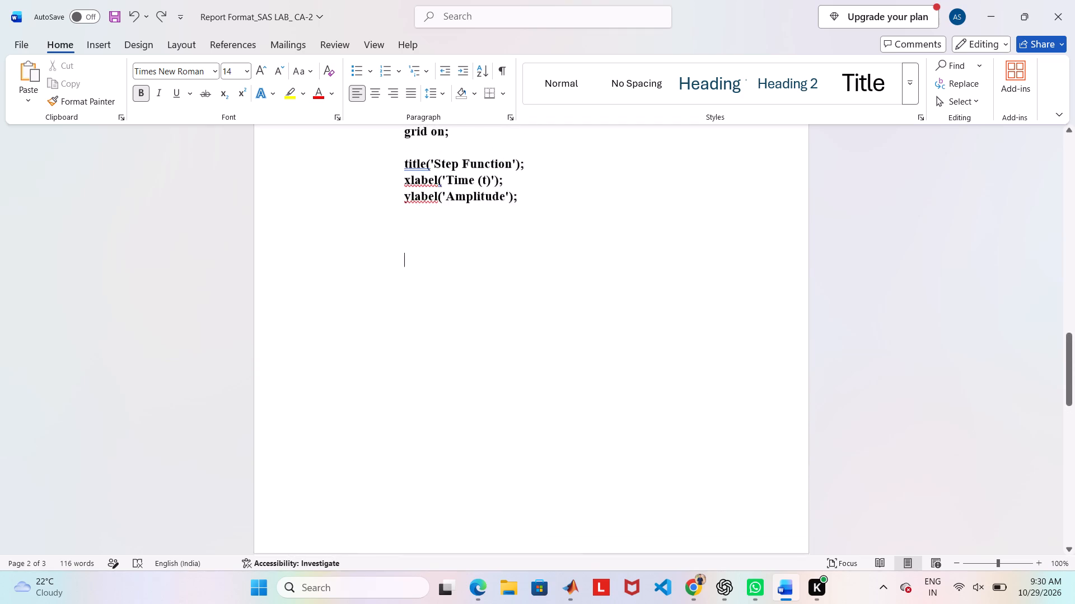
pyautogui.scroll(9, 367, 423)
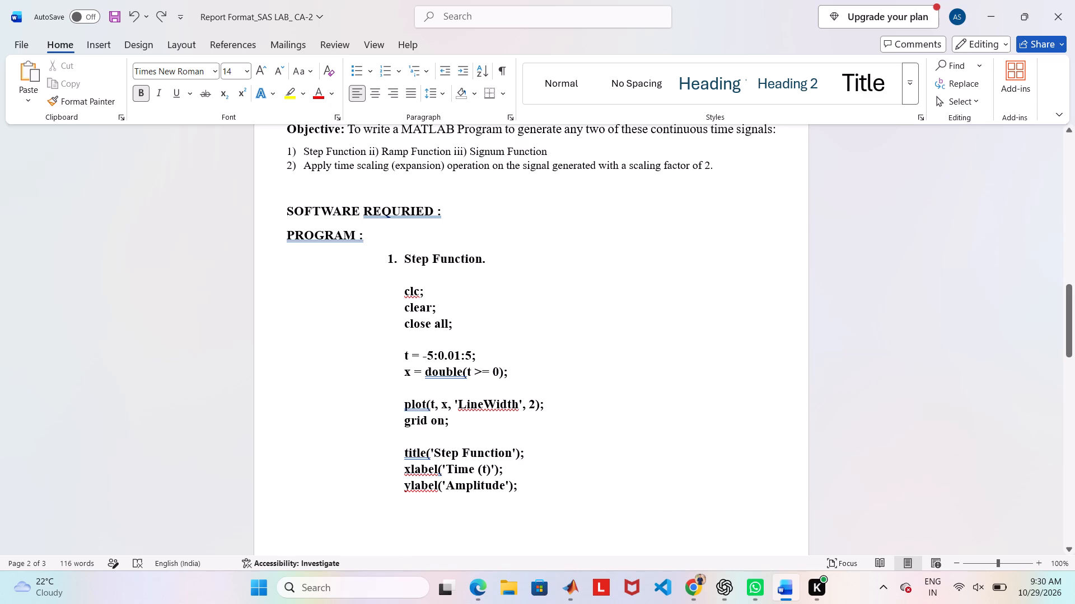
pyautogui.scroll(-4, 307, 413)
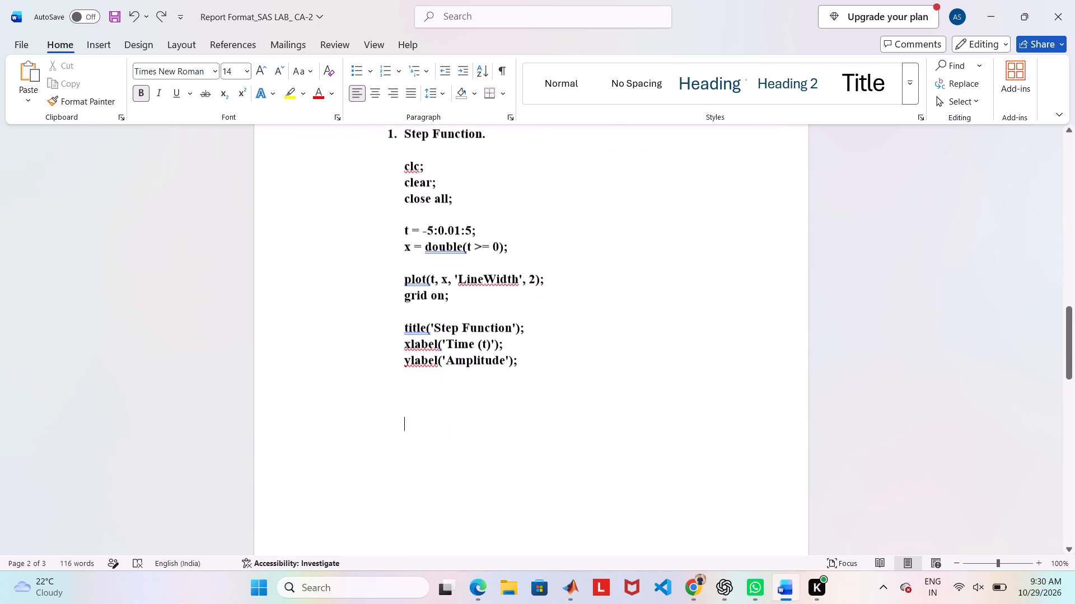
pyautogui.scroll(-2, 307, 413)
pyautogui.hotkey('ctrl', 'v')
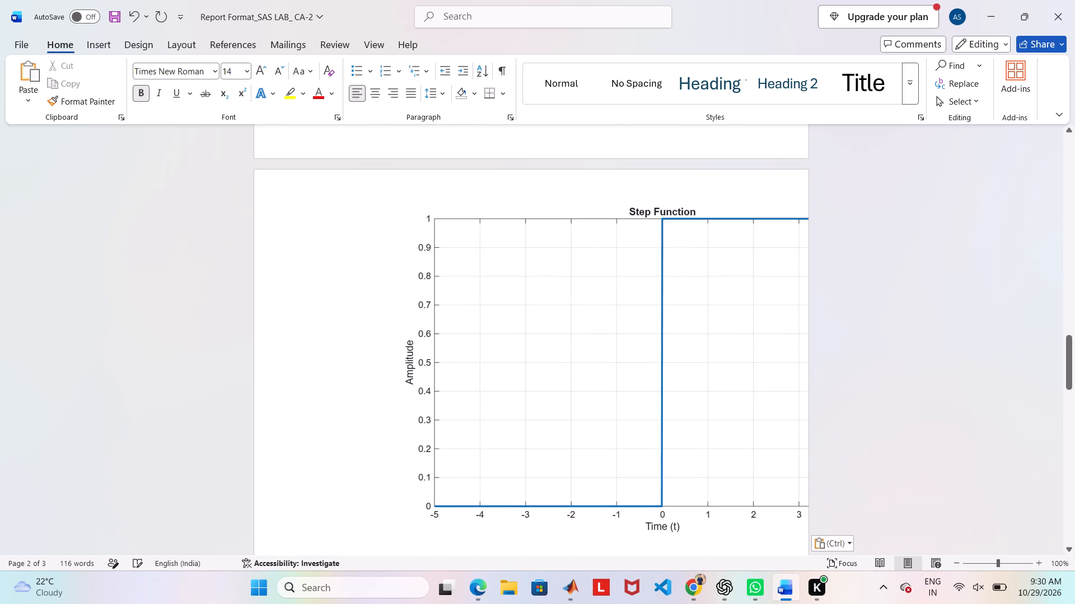
# Resize the pasted Step Function figure vertically so that it is shorter than its pasted height.
pyautogui.scroll(-5, 307, 413)
pyautogui.scroll(6, 307, 413)
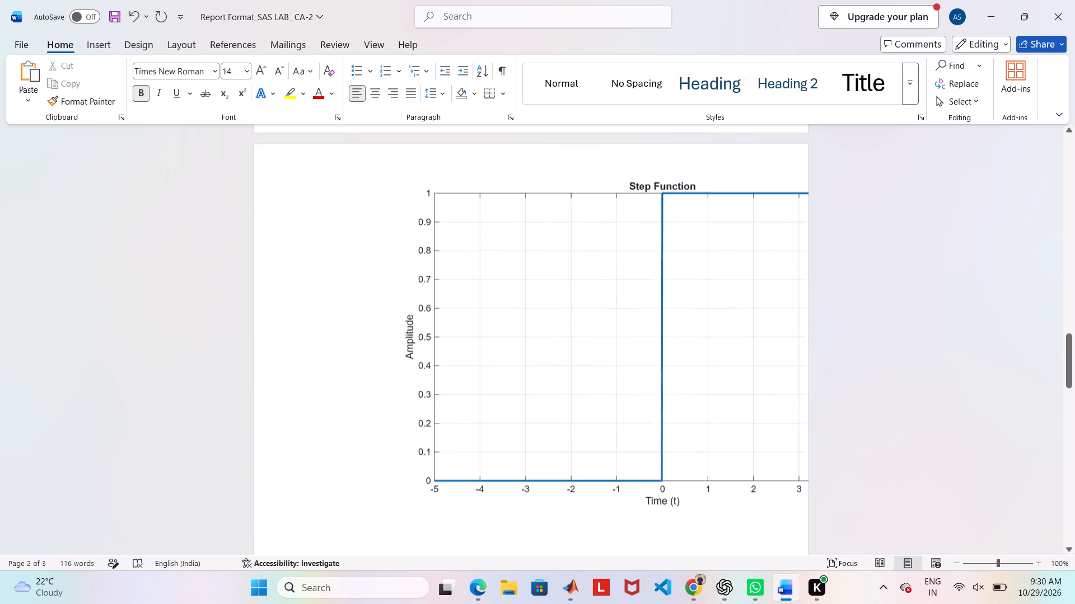
pyautogui.scroll(5, 307, 413)
pyautogui.click(475, 464)
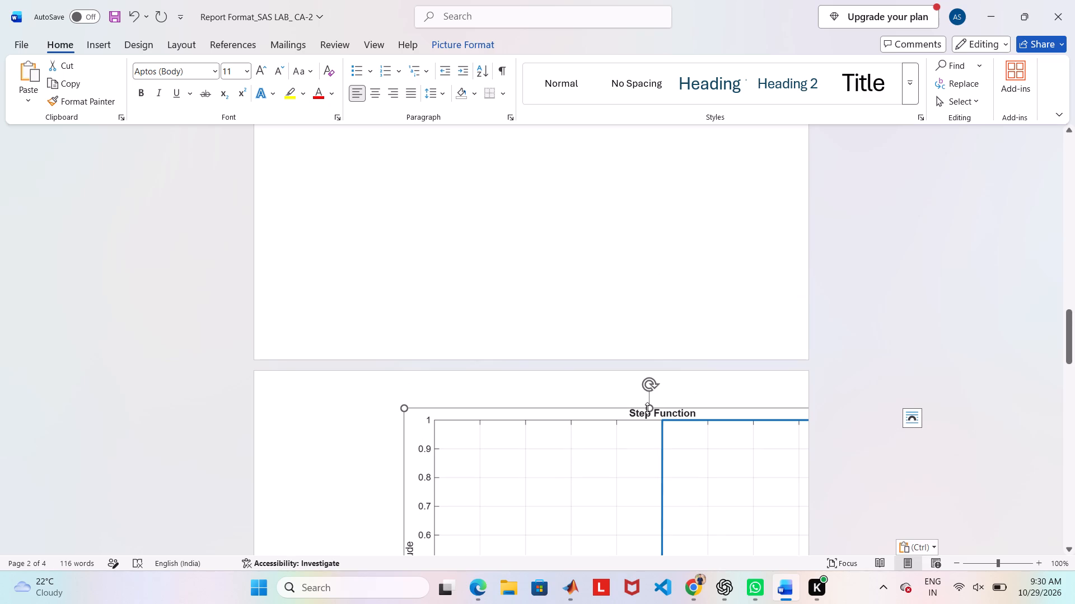
pyautogui.moveTo(649, 408); pyautogui.dragTo(529, 258)
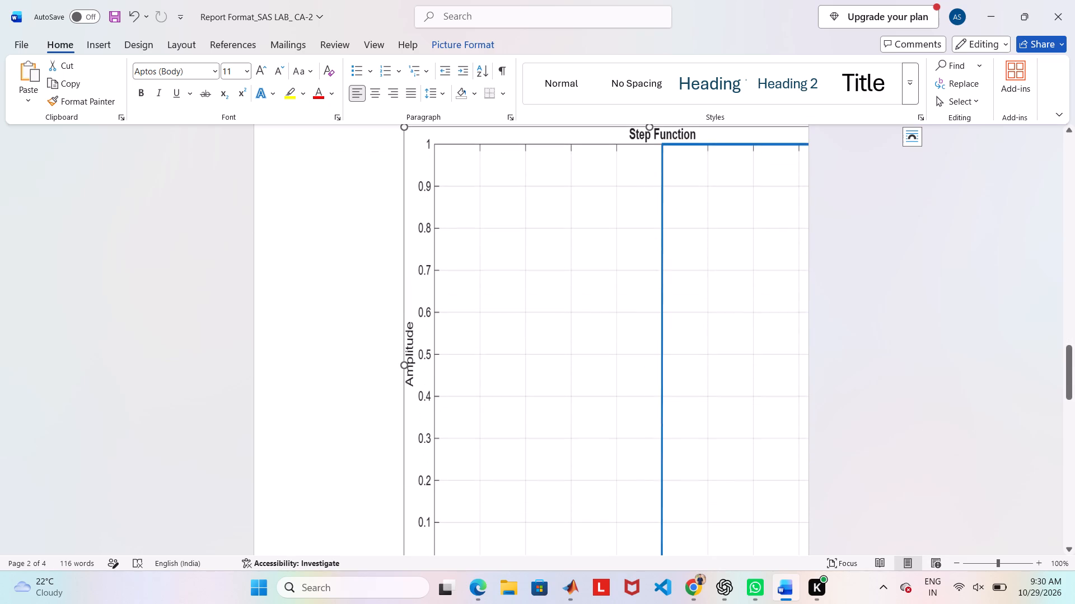
pyautogui.scroll(-10, 535, 334)
pyautogui.moveTo(650, 267); pyautogui.dragTo(641, 170)
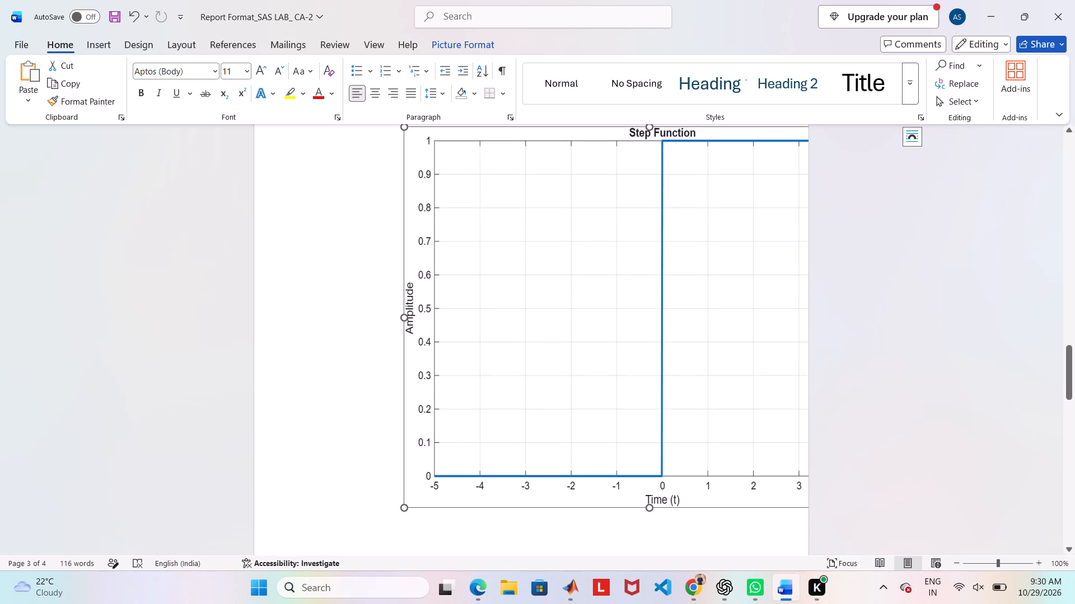
pyautogui.moveTo(648, 507); pyautogui.dragTo(626, 396)
pyautogui.click(728, 257)
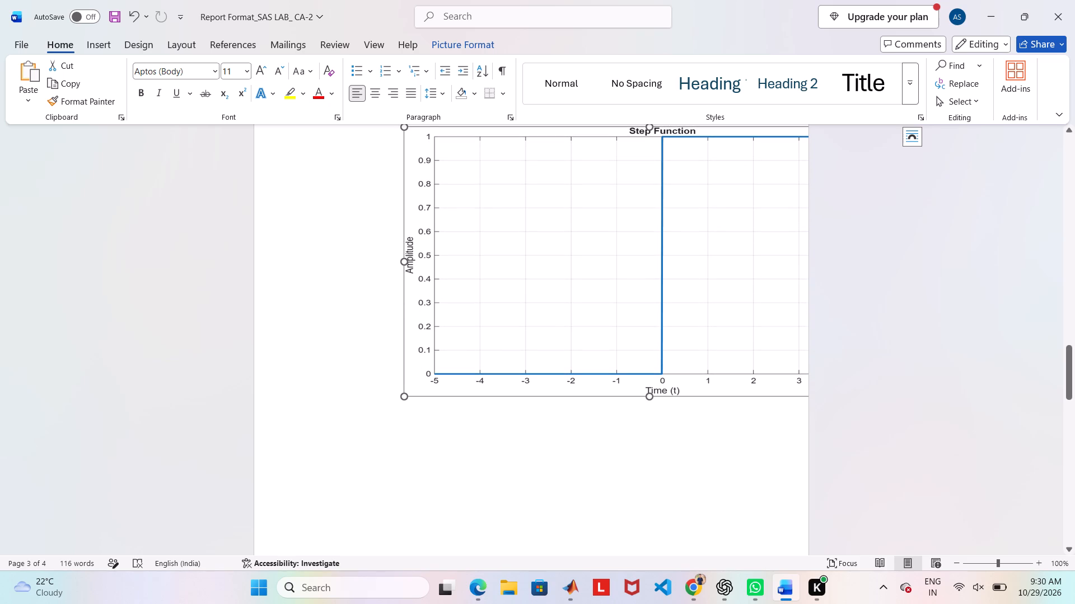
# Narrow the Step Function figure slightly from its left edge.
pyautogui.moveTo(403, 261); pyautogui.dragTo(428, 257)
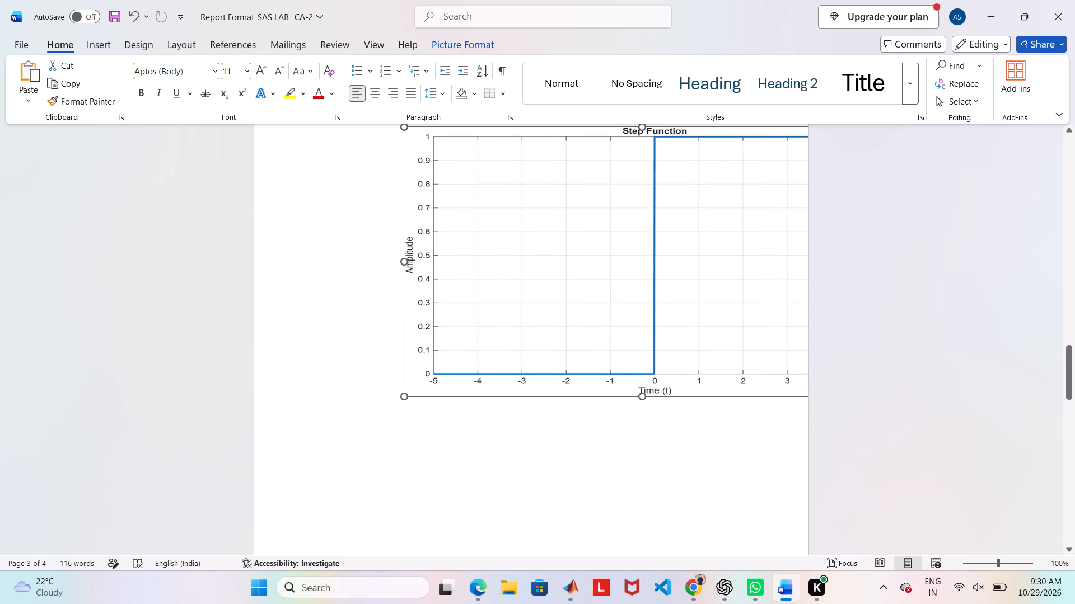
pyautogui.moveTo(428, 257); pyautogui.dragTo(438, 258)
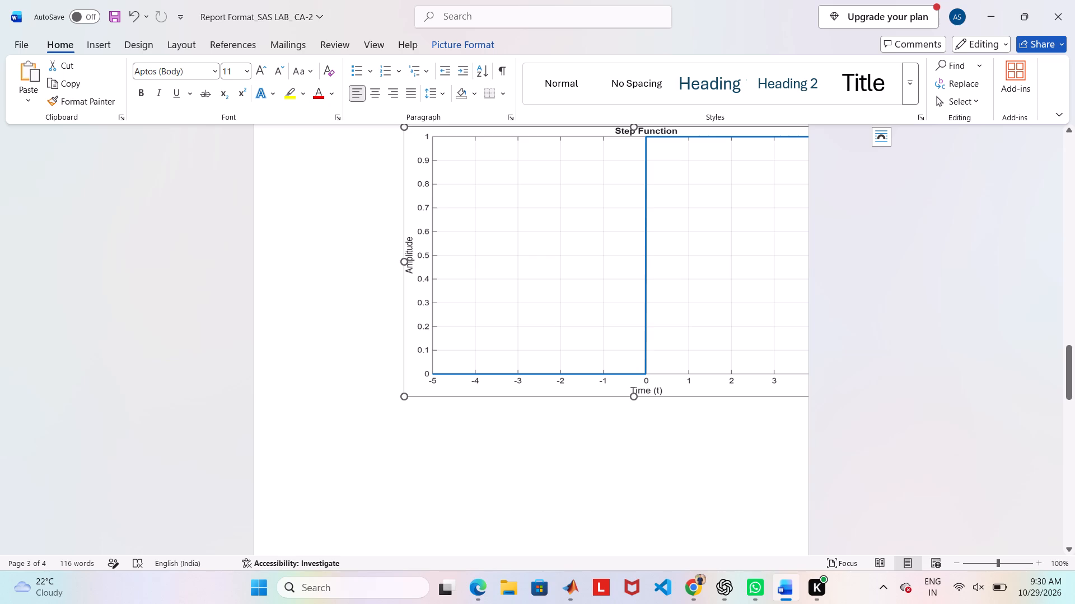
pyautogui.click(750, 234)
# Fine-tune the Step Function figure's height, leaving it slightly shorter than before.
pyautogui.moveTo(634, 129); pyautogui.dragTo(634, 164)
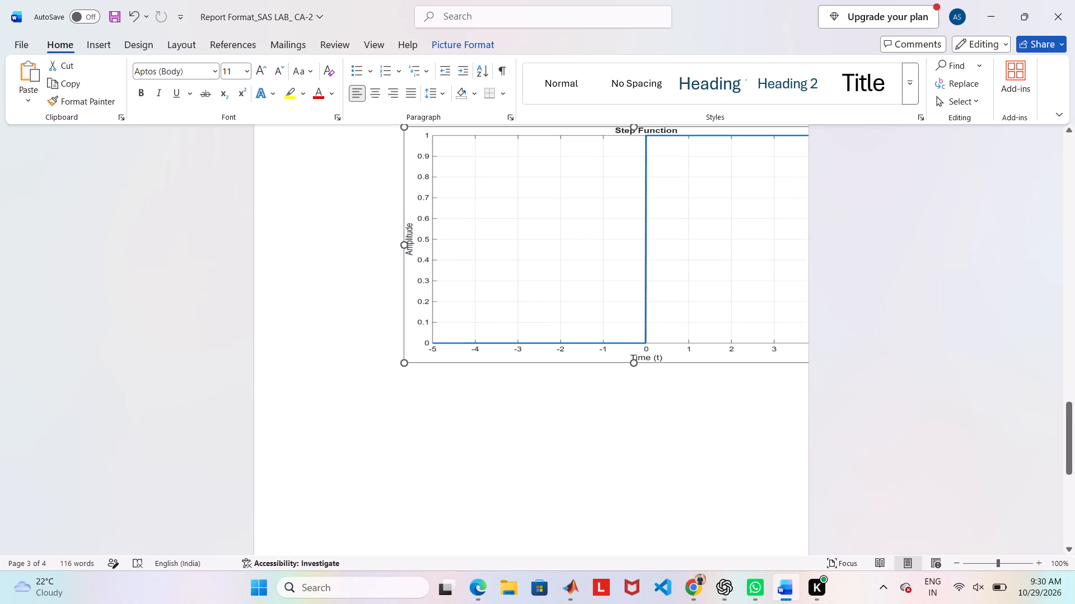
pyautogui.moveTo(634, 164); pyautogui.dragTo(629, 191)
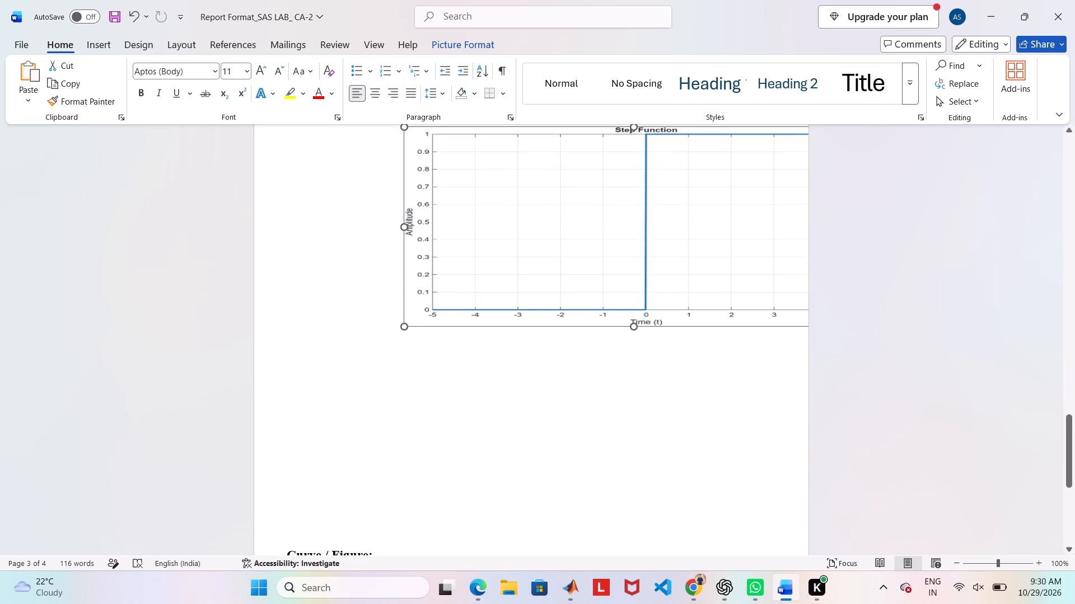
pyautogui.moveTo(629, 191); pyautogui.dragTo(630, 149)
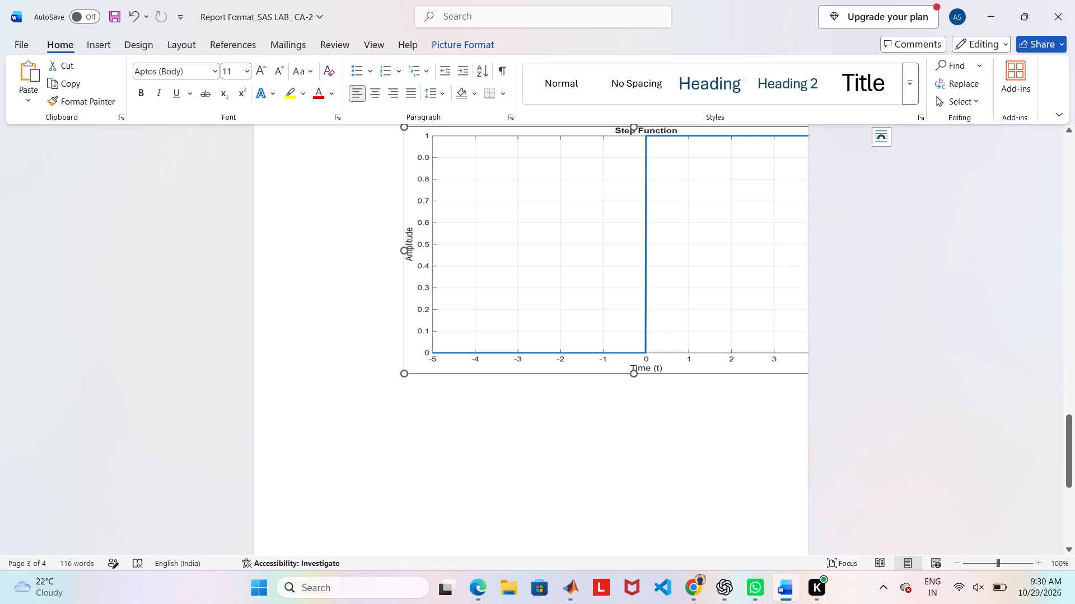
pyautogui.moveTo(636, 374); pyautogui.dragTo(638, 390)
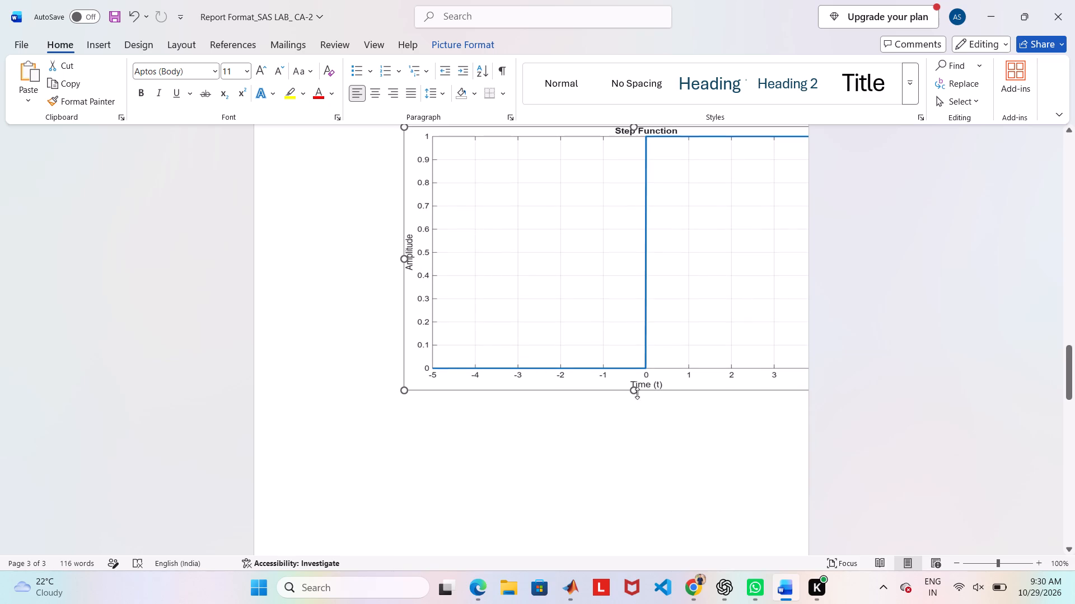
# Examine the placement of the resized figure relative to the Step Function code and the page break.
pyautogui.scroll(14, 555, 403)
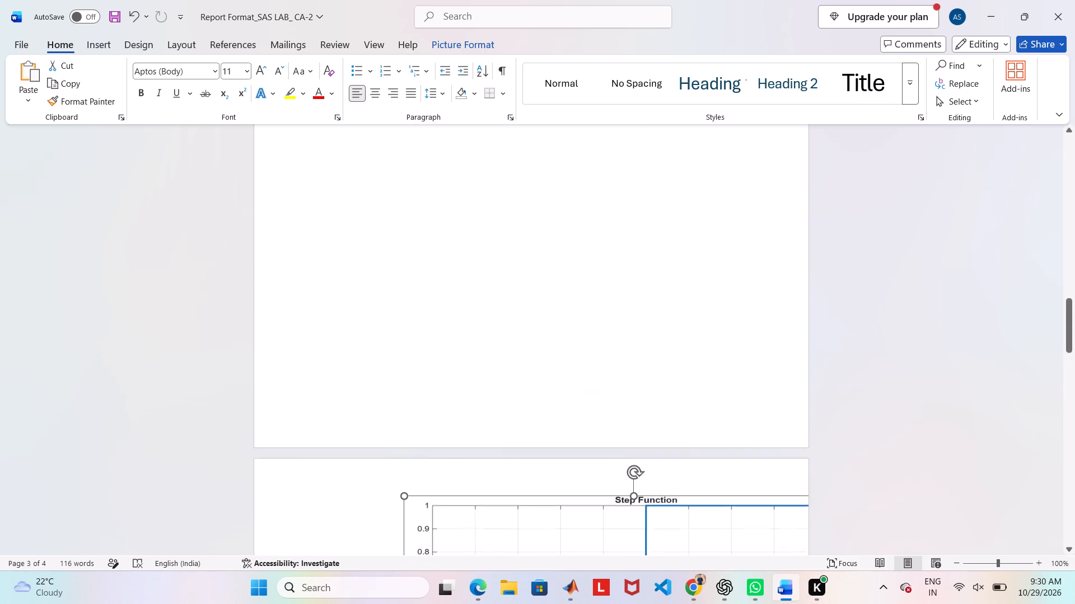
pyautogui.scroll(7, 568, 386)
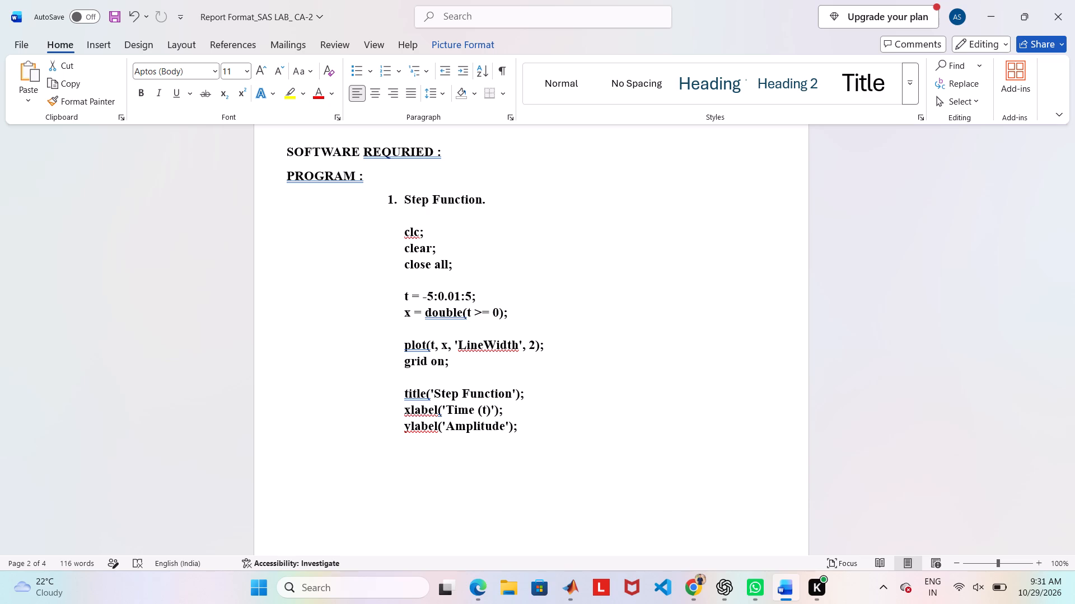
pyautogui.scroll(-12, 568, 386)
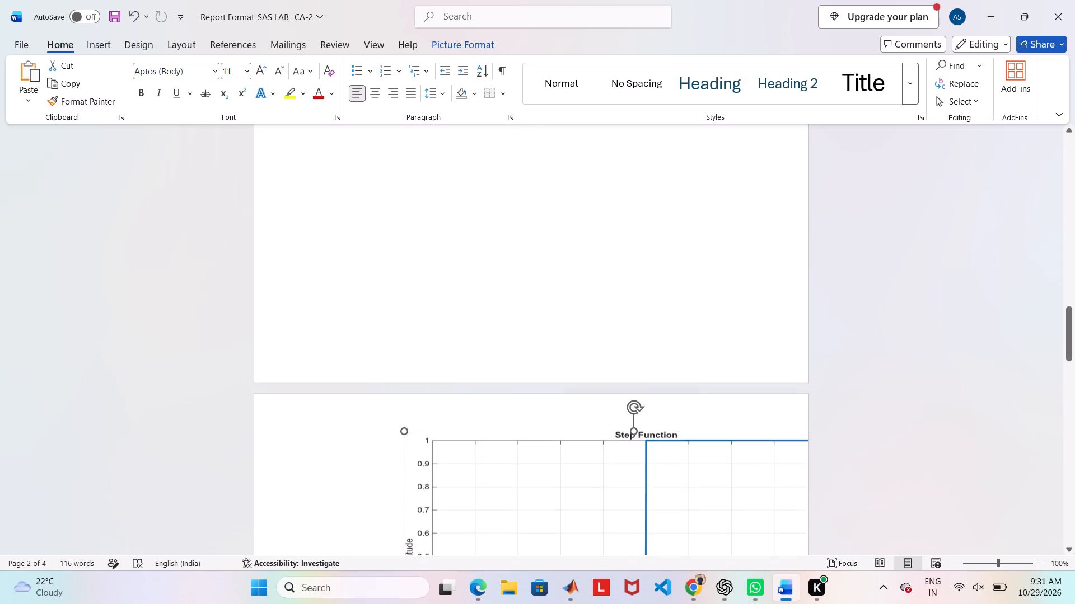
# Examine the report from the Step Function program through the Curve / Figure section to the RESULT heading.
pyautogui.scroll(14, 568, 386)
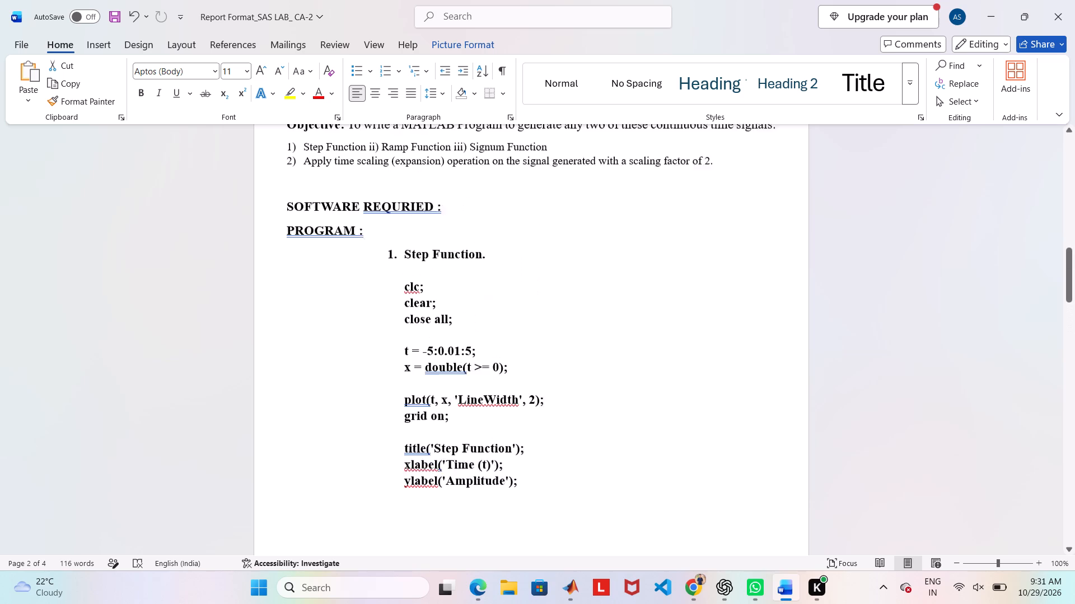
pyautogui.scroll(1, 568, 386)
pyautogui.scroll(-2, 568, 386)
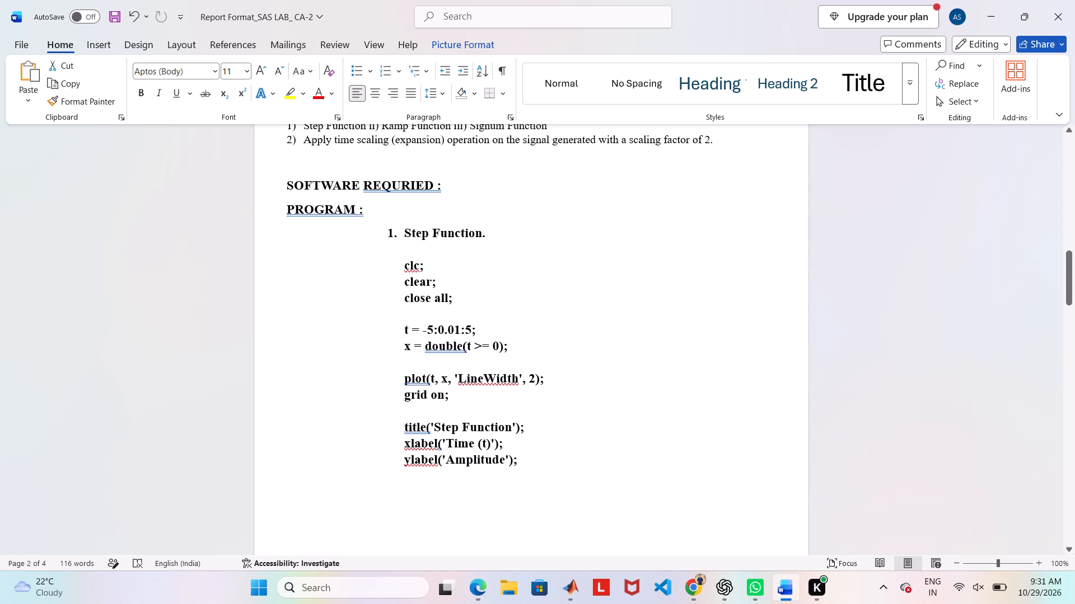
pyautogui.scroll(2, 555, 413)
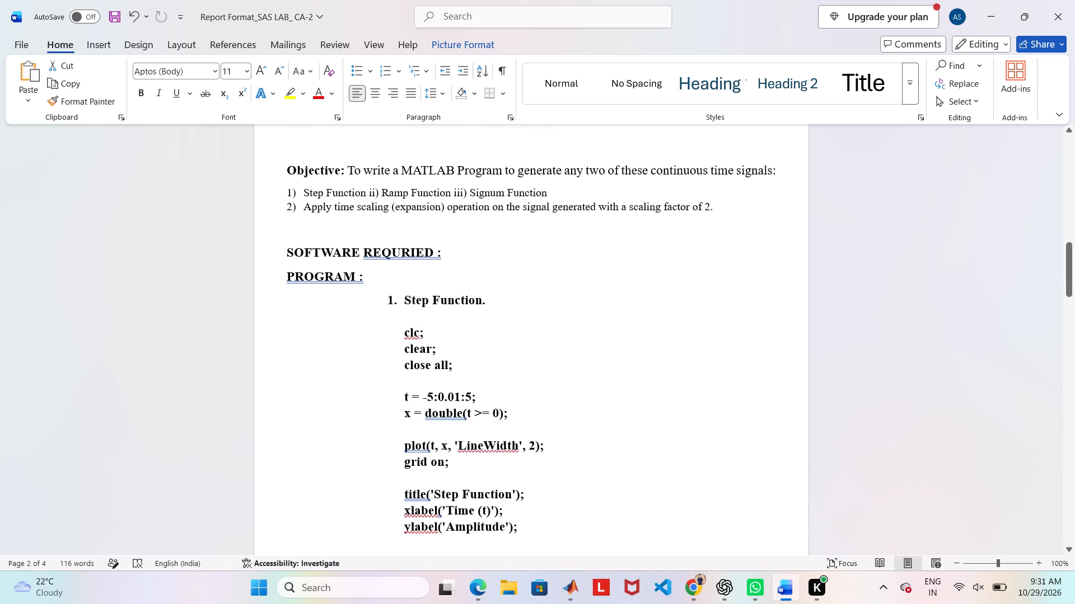
pyautogui.scroll(-2, 555, 413)
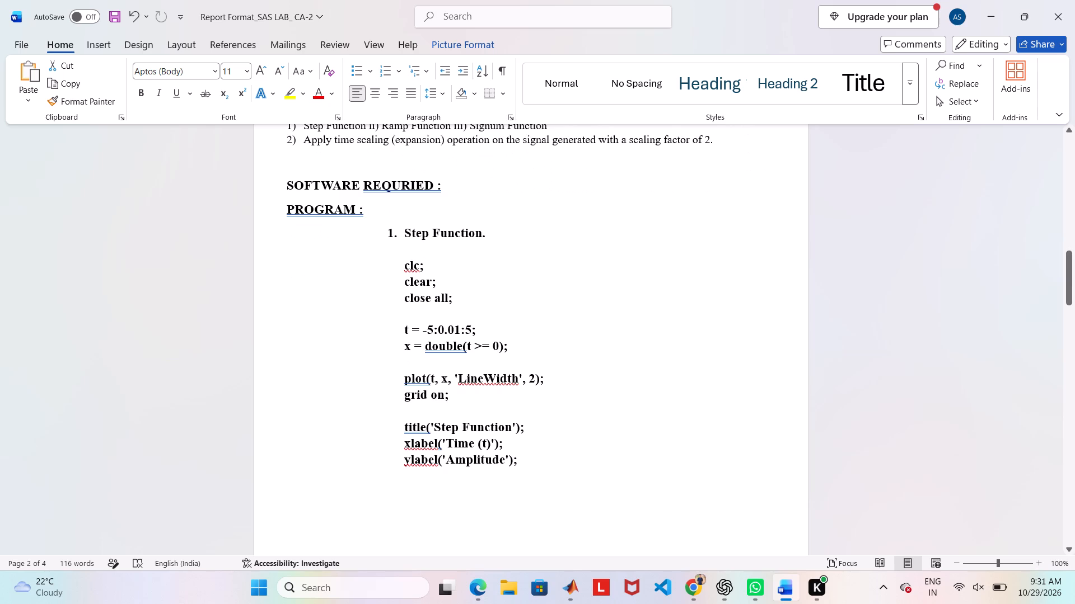
pyautogui.scroll(-14, 555, 413)
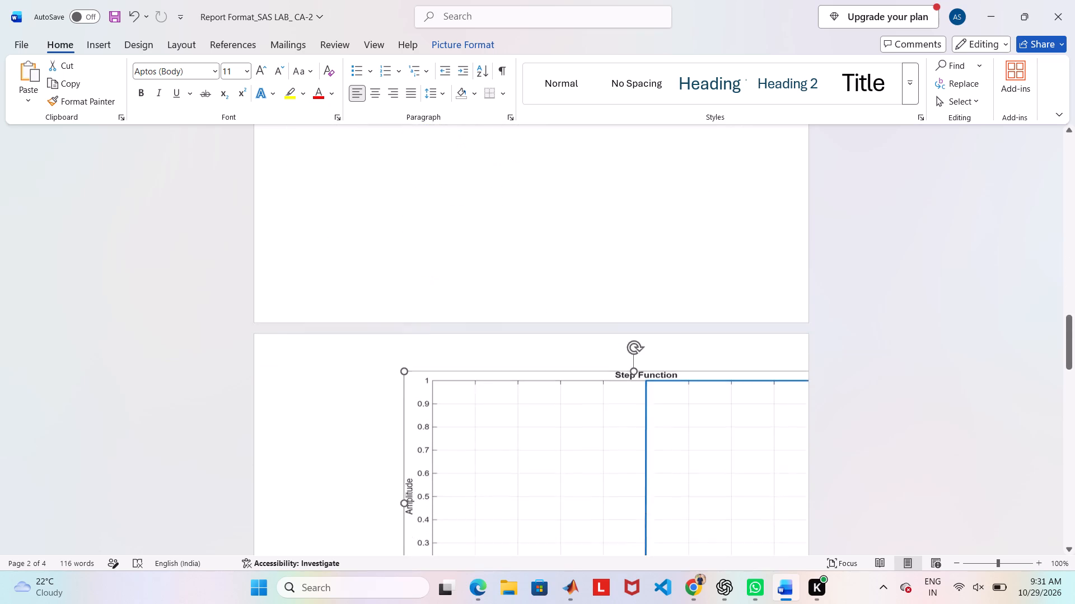
pyautogui.scroll(-5, 555, 413)
pyautogui.scroll(-20, 555, 413)
pyautogui.scroll(-8, 555, 413)
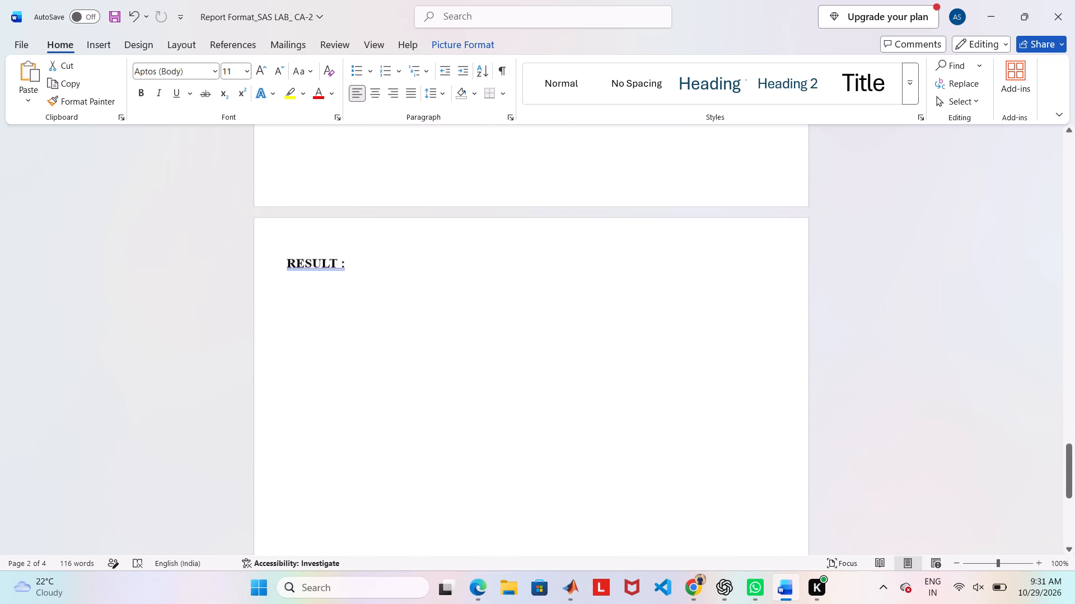
pyautogui.scroll(-13, 555, 413)
pyautogui.scroll(19, 555, 413)
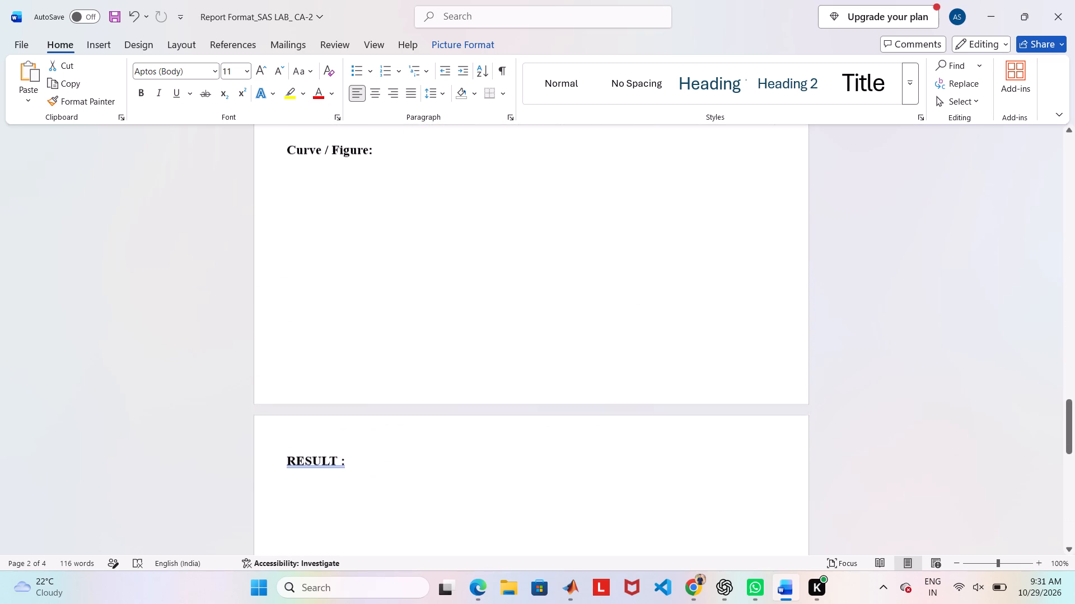
# Move the Step Function figure so that it starts at the page's left text margin and lies within the page.
pyautogui.scroll(20, 555, 413)
pyautogui.scroll(4, 555, 413)
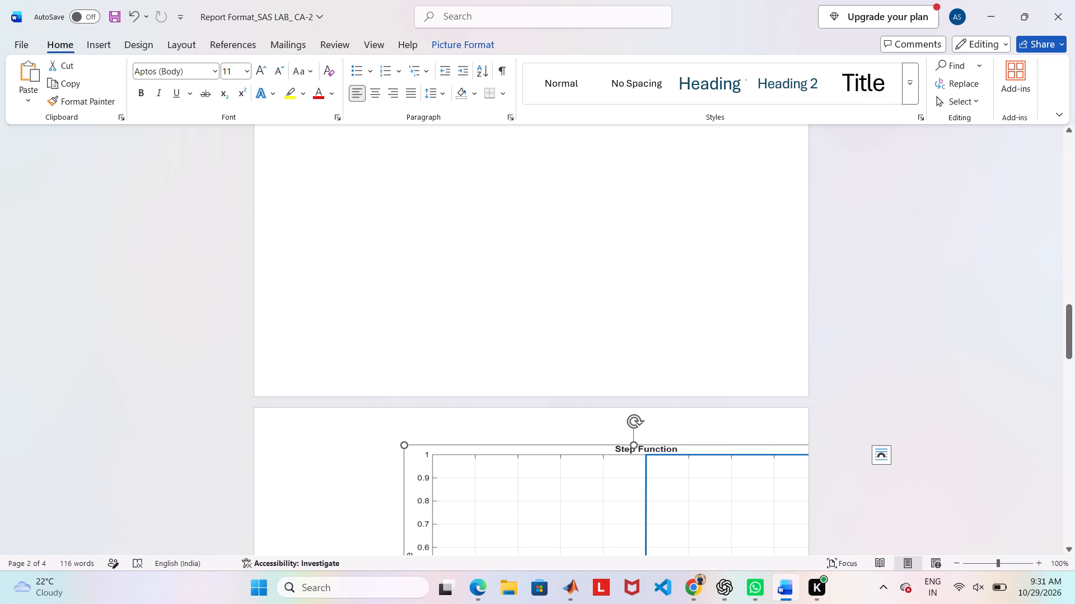
pyautogui.moveTo(646, 474); pyautogui.dragTo(506, 282)
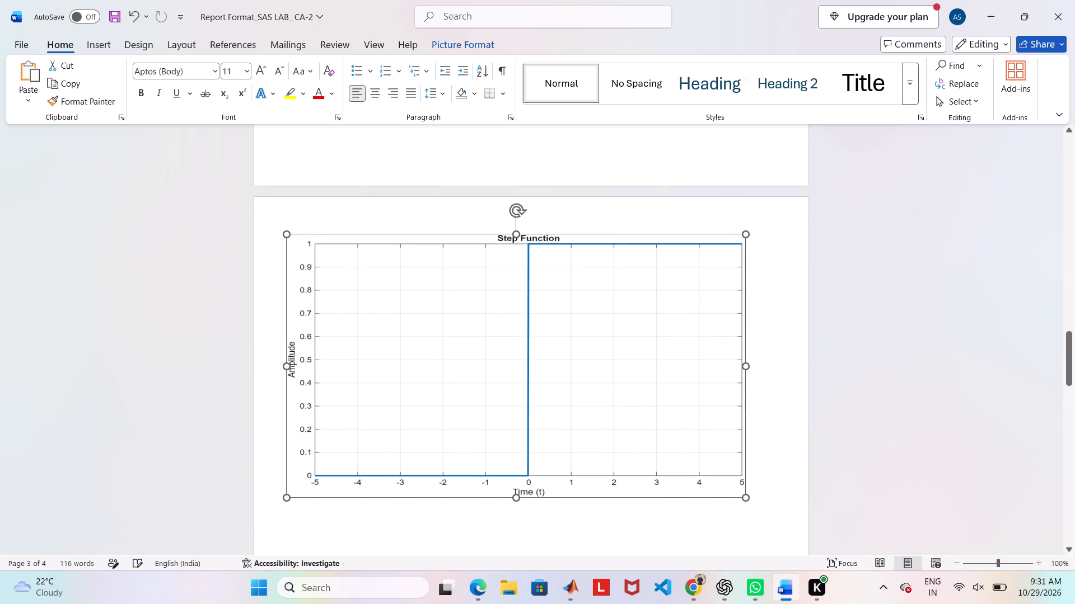
# Shorten the Step Function figure from its bottom edge by about a fifth, keeping its width.
pyautogui.scroll(14, 525, 314)
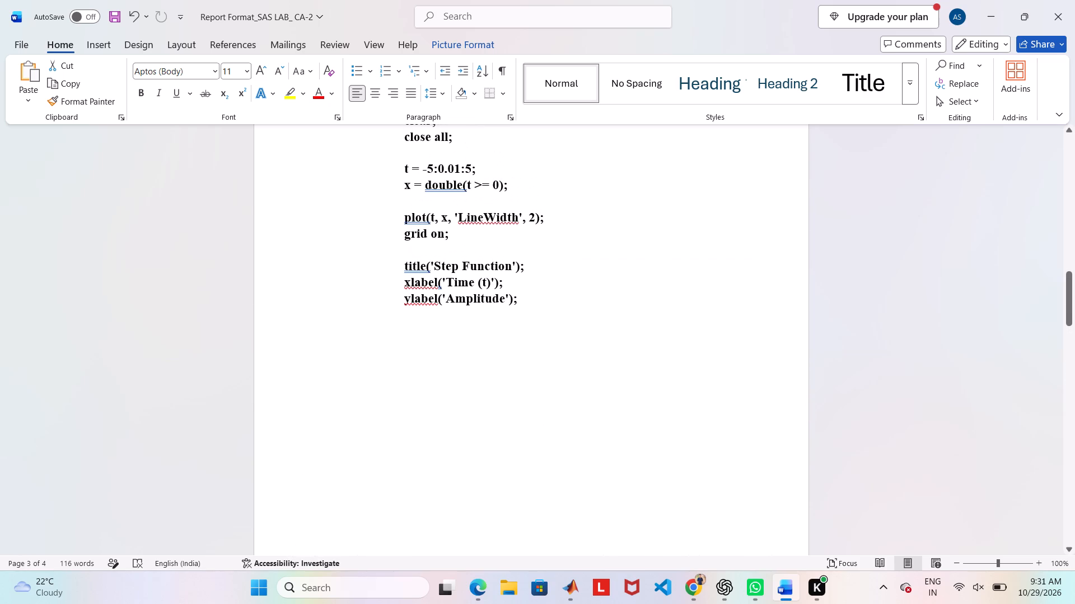
pyautogui.scroll(2, 463, 318)
pyautogui.scroll(-12, 463, 318)
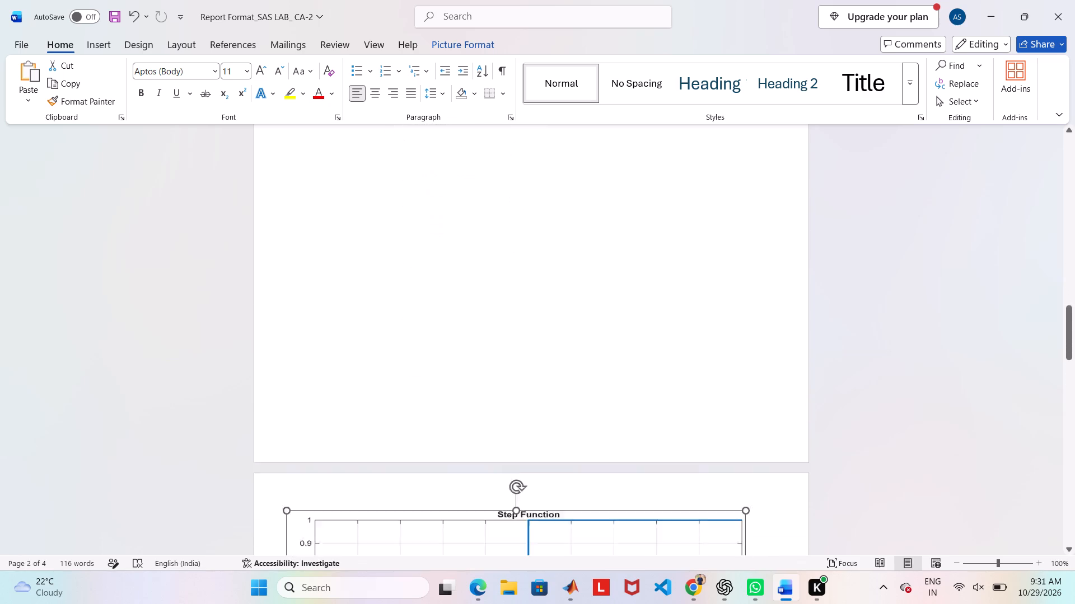
pyautogui.scroll(-8, 463, 318)
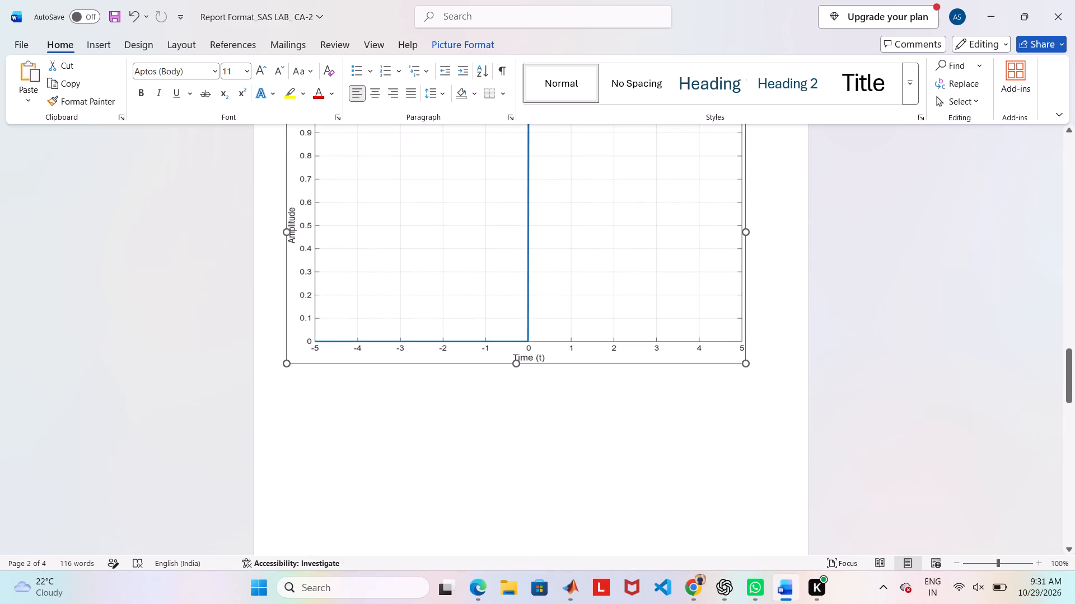
pyautogui.moveTo(516, 364); pyautogui.dragTo(517, 314)
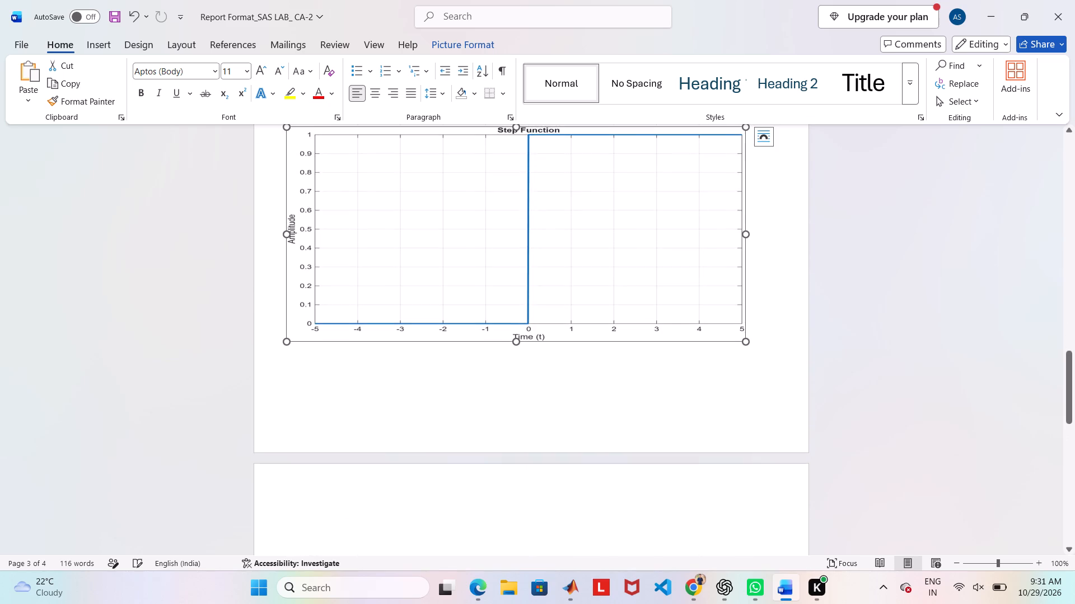
# Deselect the figure and examine how it sits beneath the Step Function code and on the surrounding pages.
pyautogui.scroll(5, 507, 338)
pyautogui.scroll(-1, 506, 338)
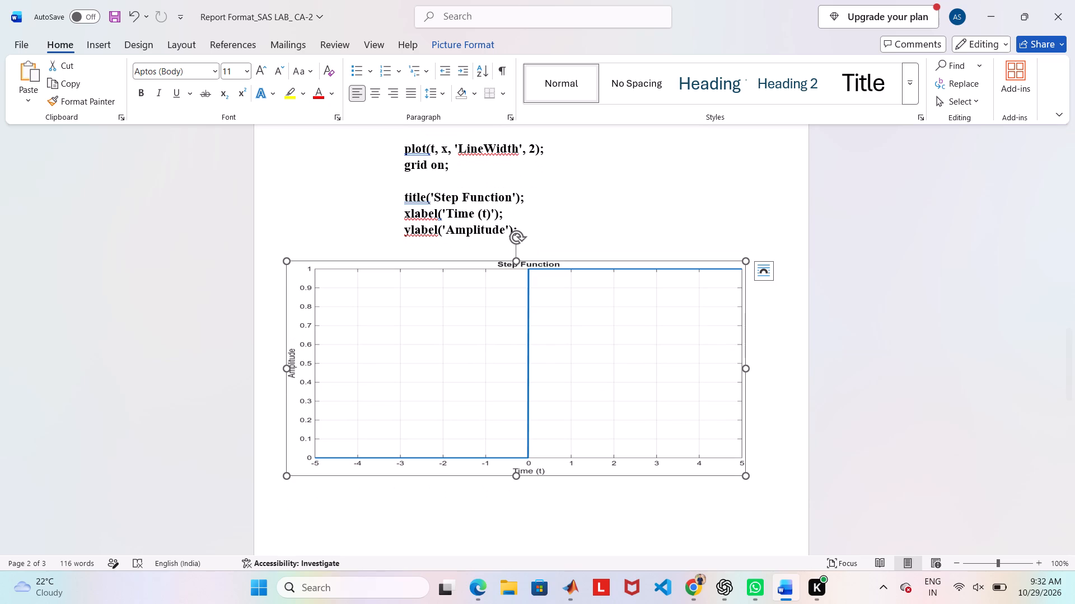
pyautogui.scroll(7, 506, 338)
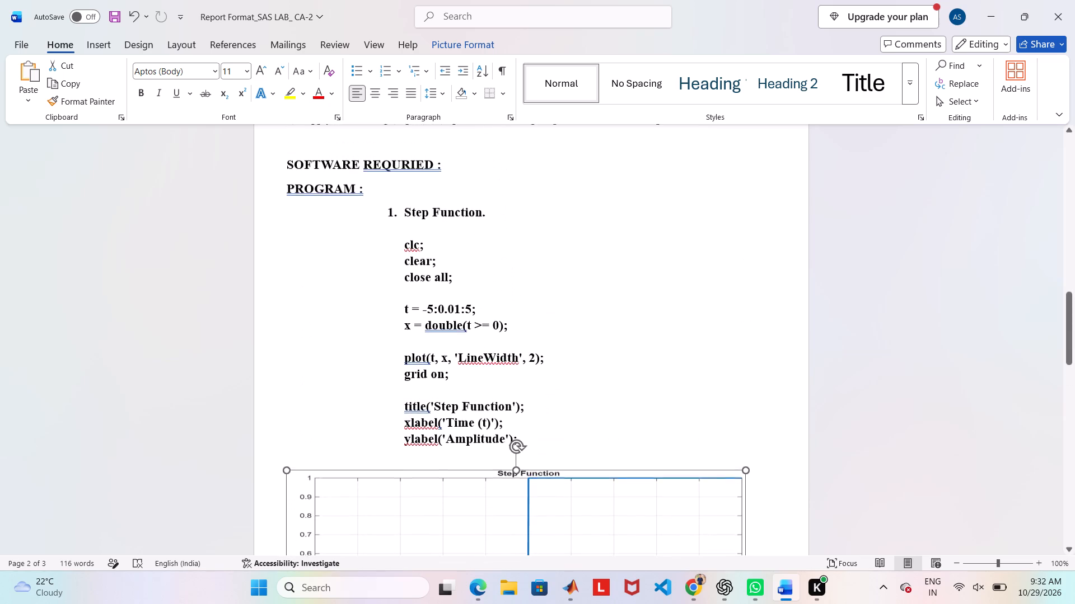
pyautogui.scroll(3, 508, 338)
pyautogui.scroll(-20, 508, 338)
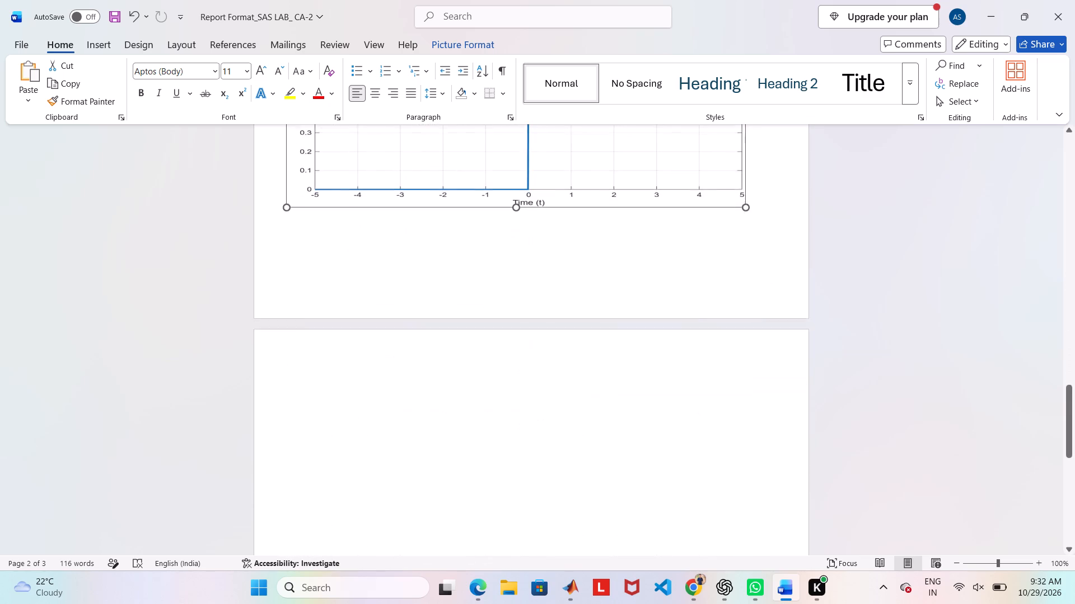
pyautogui.scroll(11, 508, 338)
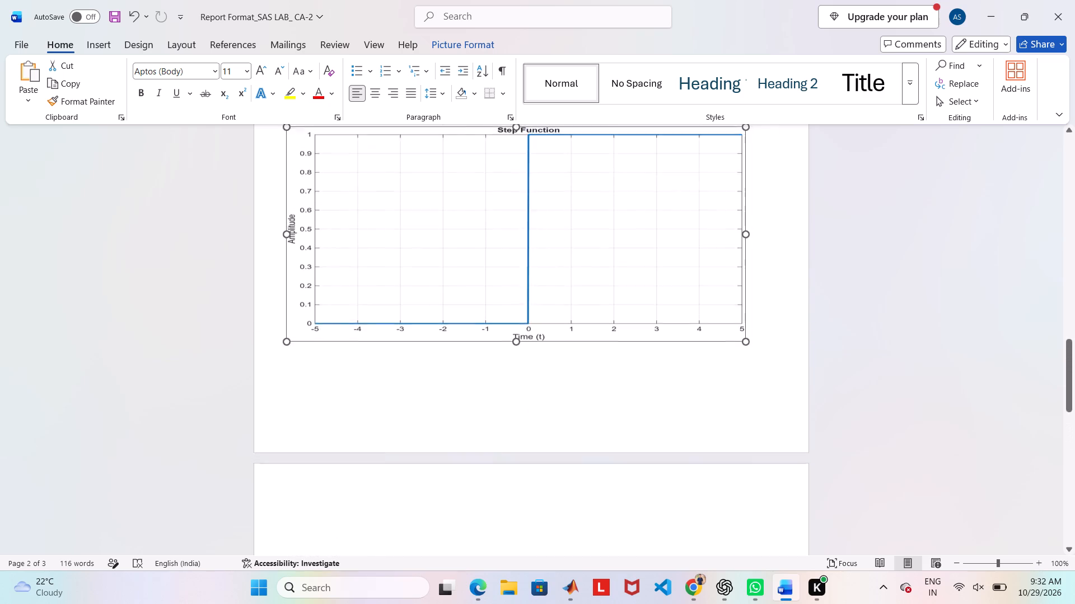
pyautogui.scroll(16, 510, 334)
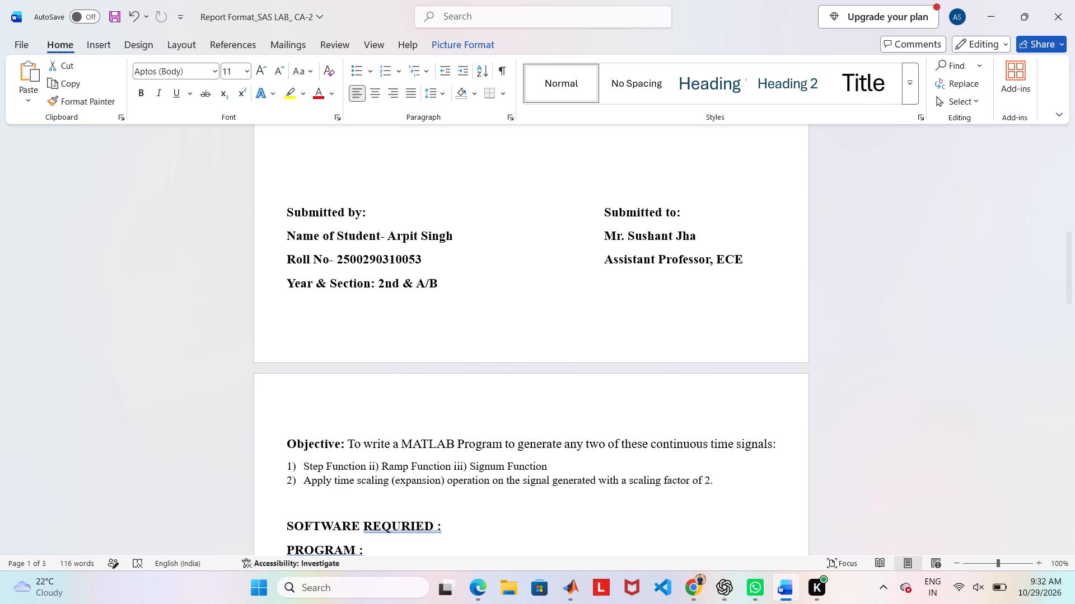
pyautogui.scroll(-11, 510, 334)
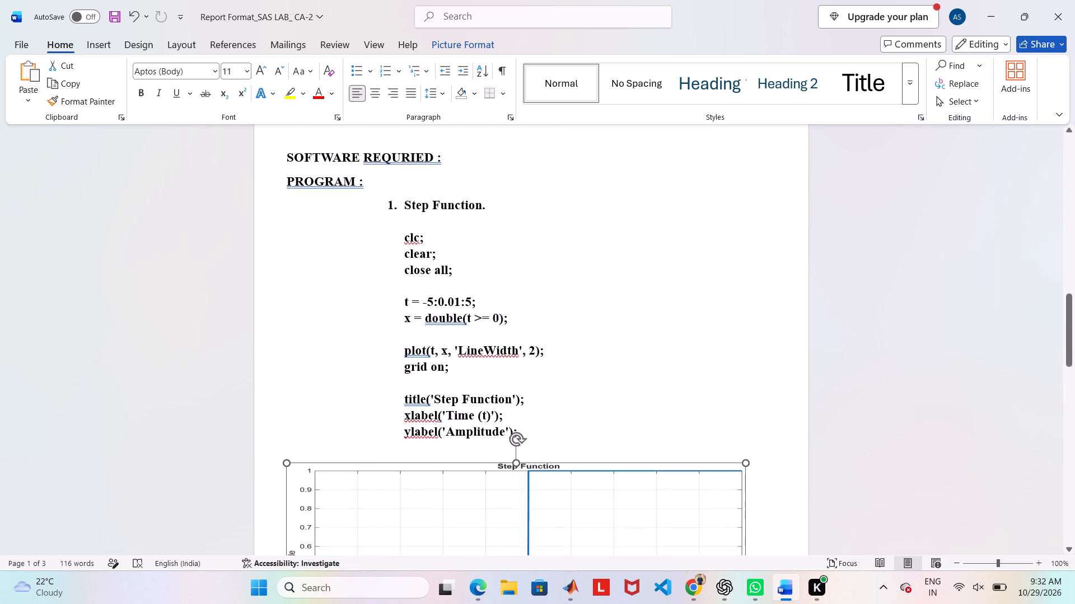
pyautogui.scroll(-6, 510, 334)
pyautogui.click(510, 334)
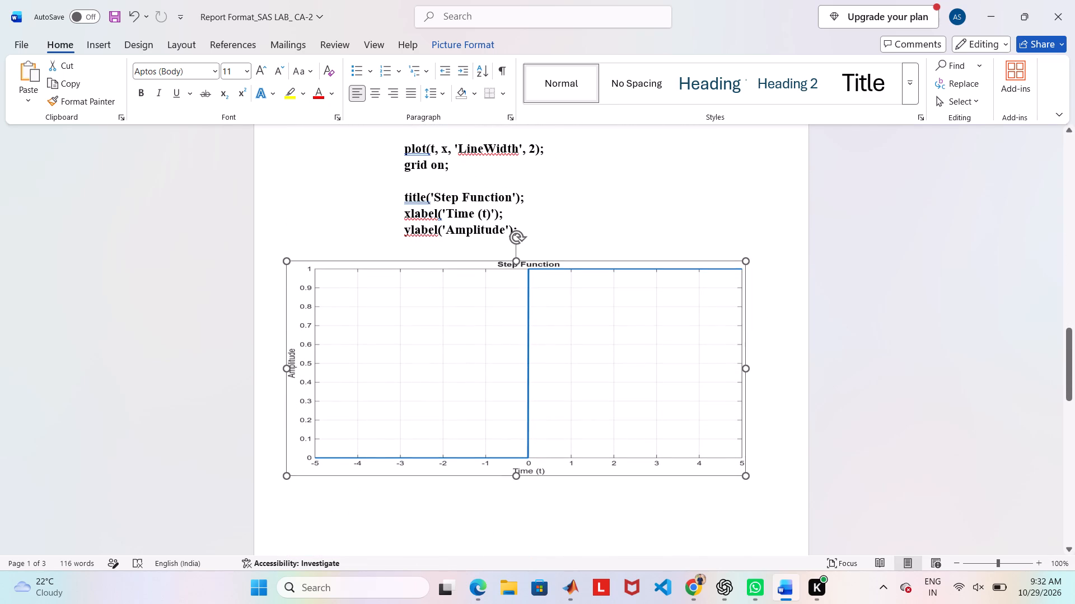
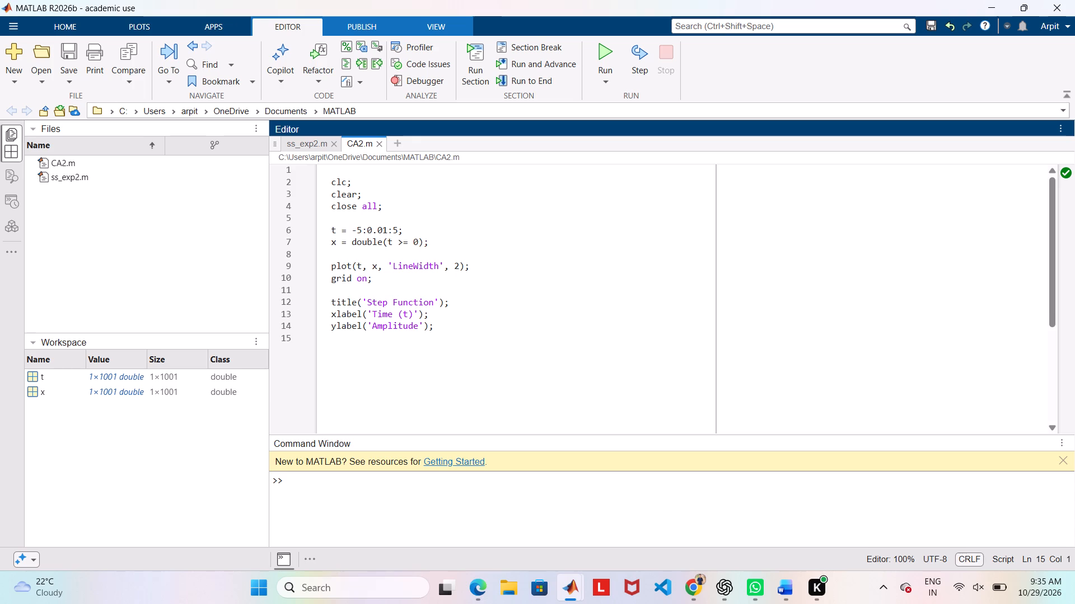
pyautogui.hotkey('ctrl', 'BackSpace')
pyautogui.hotkey('ctrl', 'BackSpace')
pyautogui.hotkey('ctrl', 'BackSpace')
pyautogui.hotkey('ctrl', 'BackSpace')
pyautogui.hotkey('ctrl', 'BackSpace')
pyautogui.hotkey('ctrl', 'BackSpace')
pyautogui.hotkey('ctrl', 'BackSpace')
pyautogui.hotkey('ctrl', 'BackSpace')
pyautogui.hotkey('ctrl', 'BackSpace')
pyautogui.hotkey('ctrl', 'BackSpace')
pyautogui.hotkey('ctrl', 'BackSpace')
pyautogui.hotkey('ctrl', 'BackSpace')
pyautogui.hotkey('ctrl', 'BackSpace')
pyautogui.hotkey('ctrl', 'BackSpace')
pyautogui.hotkey('ctrl', 'BackSpace')
pyautogui.hotkey('ctrl', 'BackSpace')
pyautogui.hotkey('ctrl', 'BackSpace')
pyautogui.hotkey('ctrl', 'BackSpace')
pyautogui.hotkey('ctrl', 'BackSpace')
pyautogui.hotkey('ctrl', 'BackSpace')
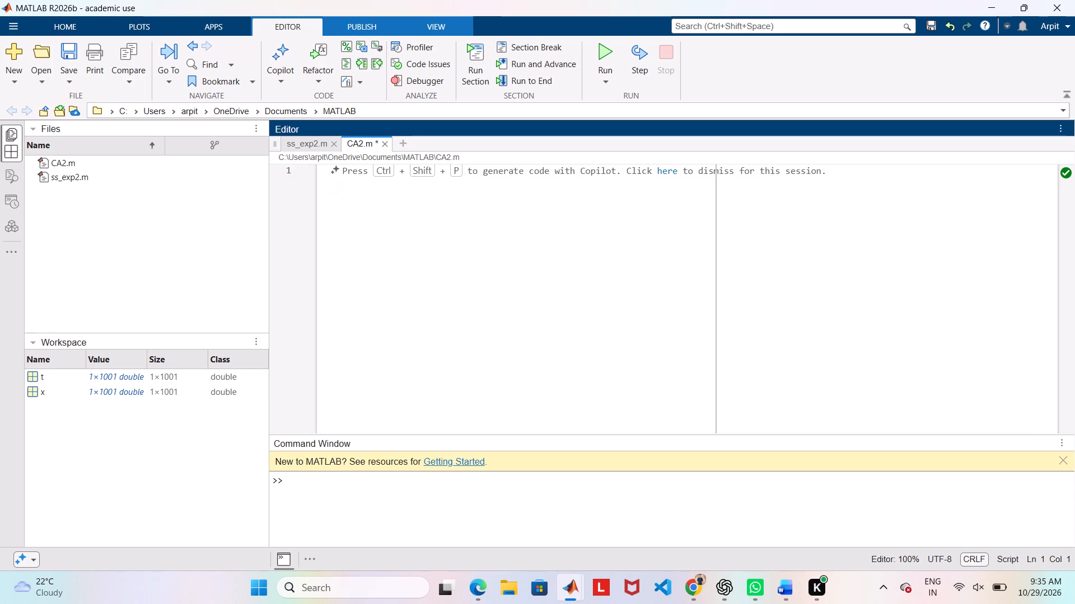
pyautogui.hotkey('ctrl', 'v')
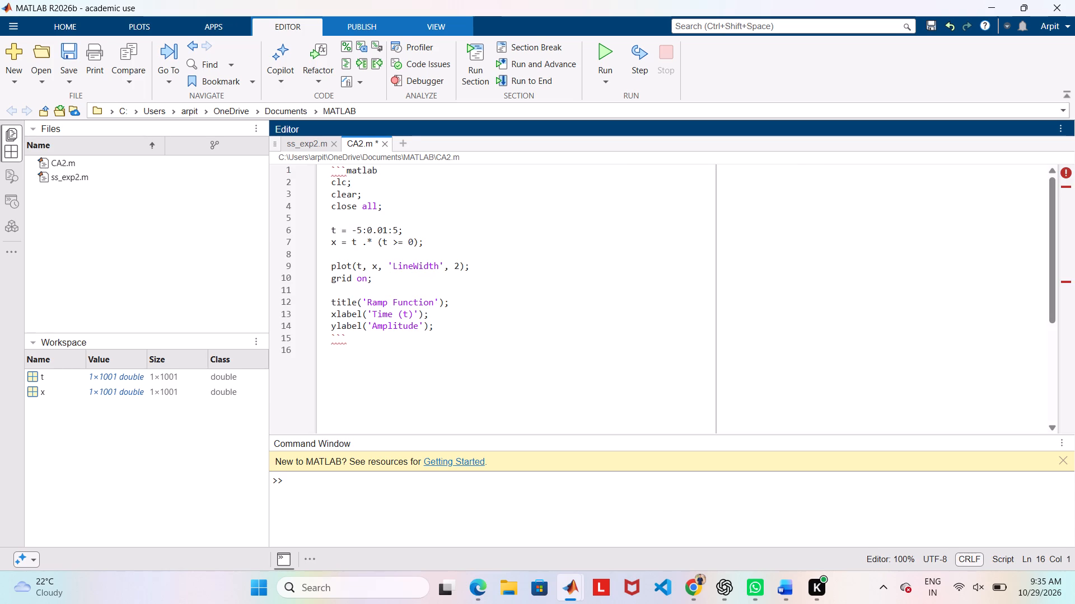
# Delete the closing ``` line and the opening ```matlab text around the Ramp Function code in CA2.m.
pyautogui.press('BackSpace')
pyautogui.press('BackSpace')
pyautogui.press('BackSpace')
pyautogui.press('BackSpace')
pyautogui.scroll(5, 459, 343)
pyautogui.click(379, 172)
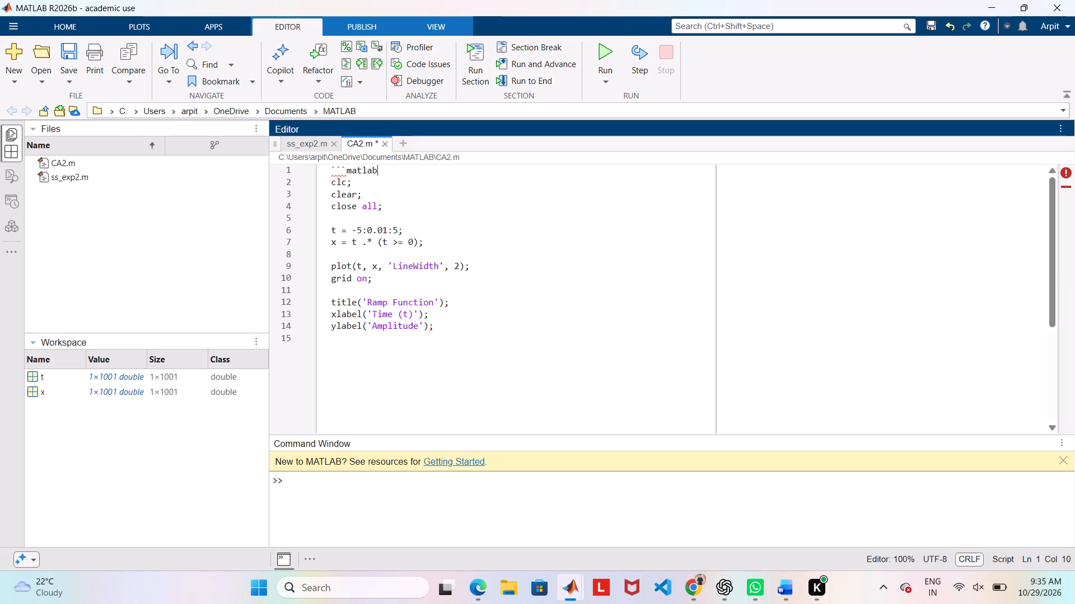
pyautogui.press('BackSpace')
pyautogui.press('BackSpace')
pyautogui.press('BackSpace')
pyautogui.press('BackSpace')
pyautogui.press('BackSpace')
pyautogui.press('BackSpace')
pyautogui.press('BackSpace')
pyautogui.press('BackSpace')
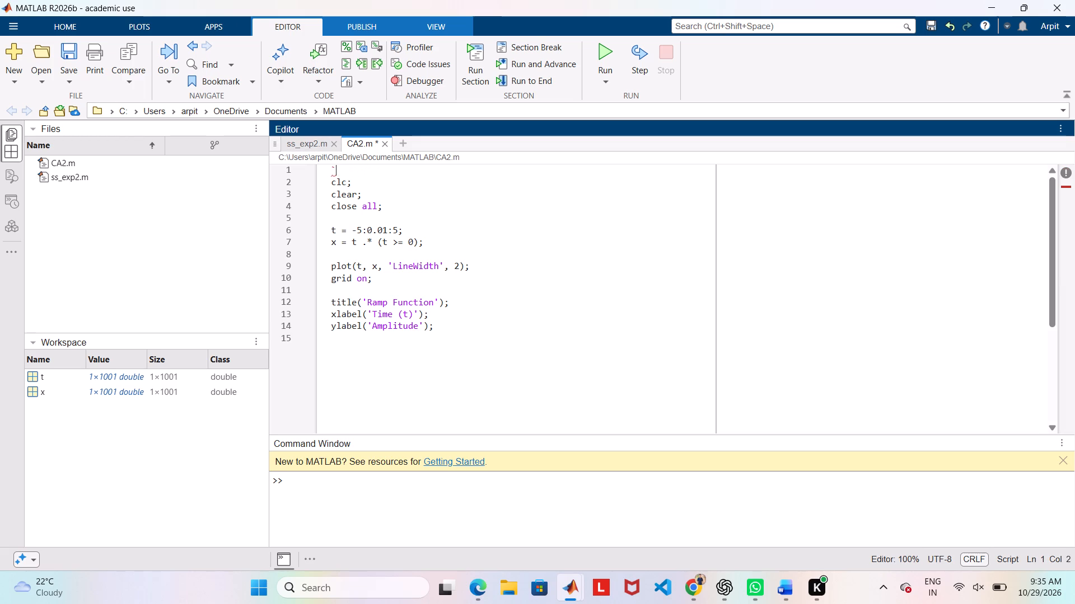
pyautogui.press('BackSpace')
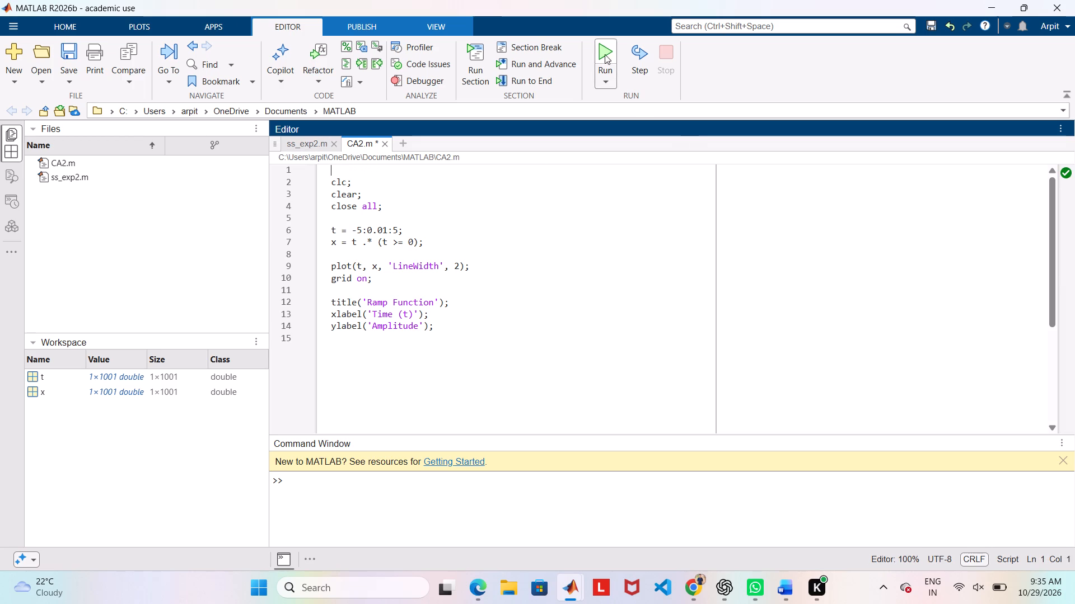
# Run CA2.m and copy the resulting Ramp Function figure, then return to the code editor.
pyautogui.click(603, 44)
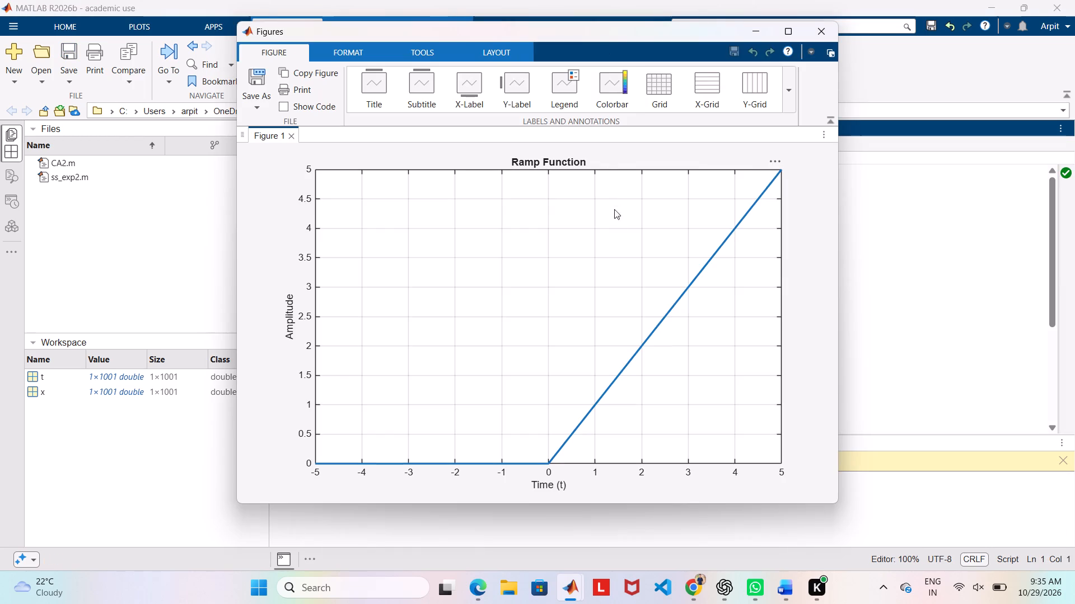
pyautogui.click(317, 77)
pyautogui.click(884, 342)
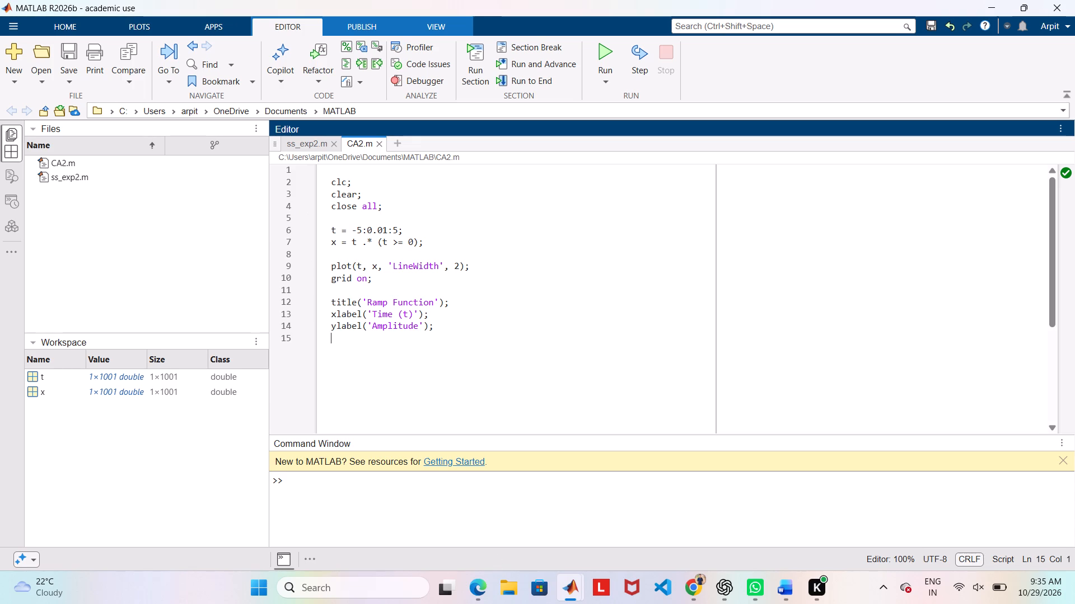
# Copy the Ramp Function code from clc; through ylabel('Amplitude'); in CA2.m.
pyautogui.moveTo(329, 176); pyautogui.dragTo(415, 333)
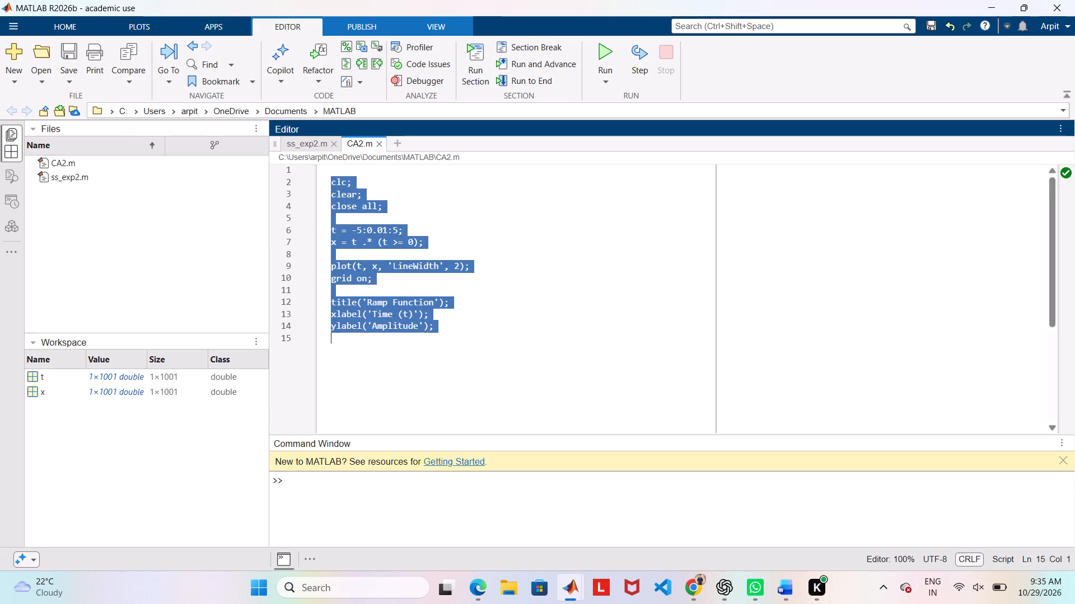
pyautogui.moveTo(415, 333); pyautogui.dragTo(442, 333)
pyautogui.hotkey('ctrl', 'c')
# Switch to the Word report and reduce the width of the Step Function figure beneath the u(t) formula.
pyautogui.click(781, 592)
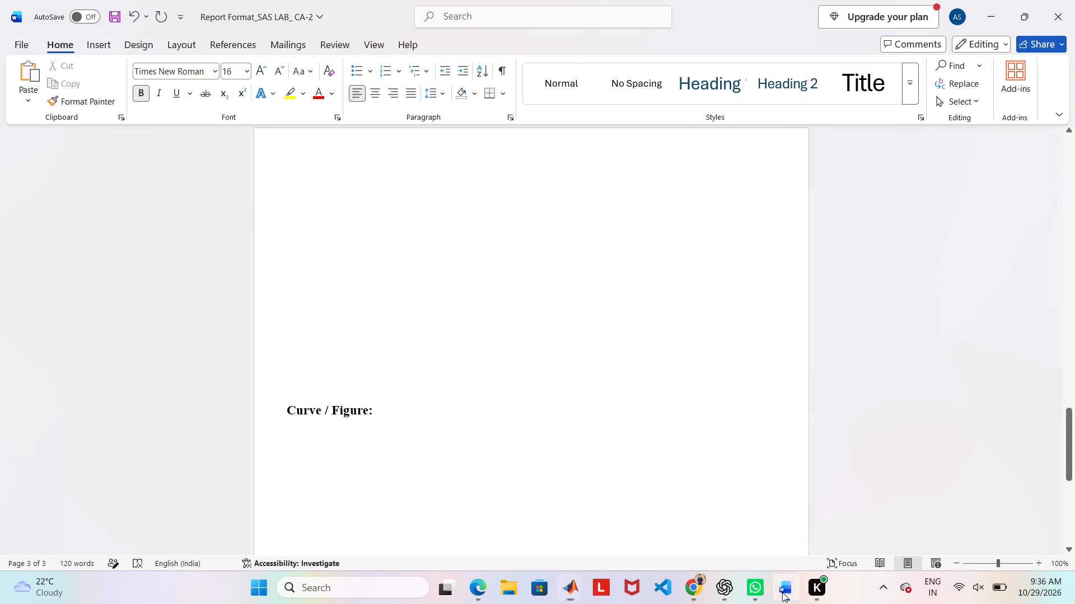
pyautogui.scroll(19, 518, 394)
pyautogui.scroll(-16, 518, 394)
pyautogui.scroll(-5, 518, 394)
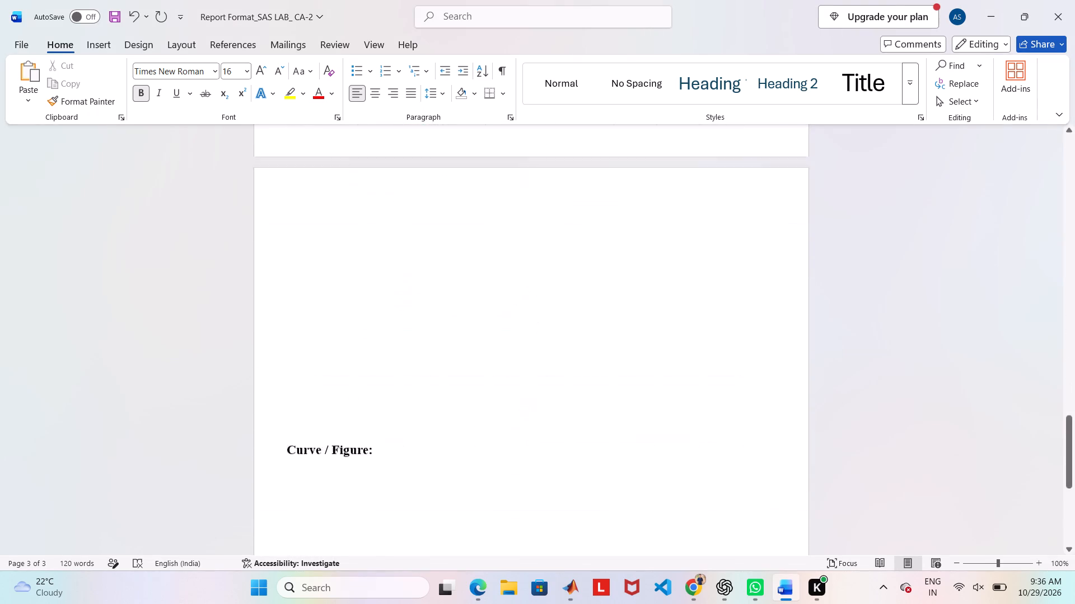
pyautogui.scroll(16, 518, 394)
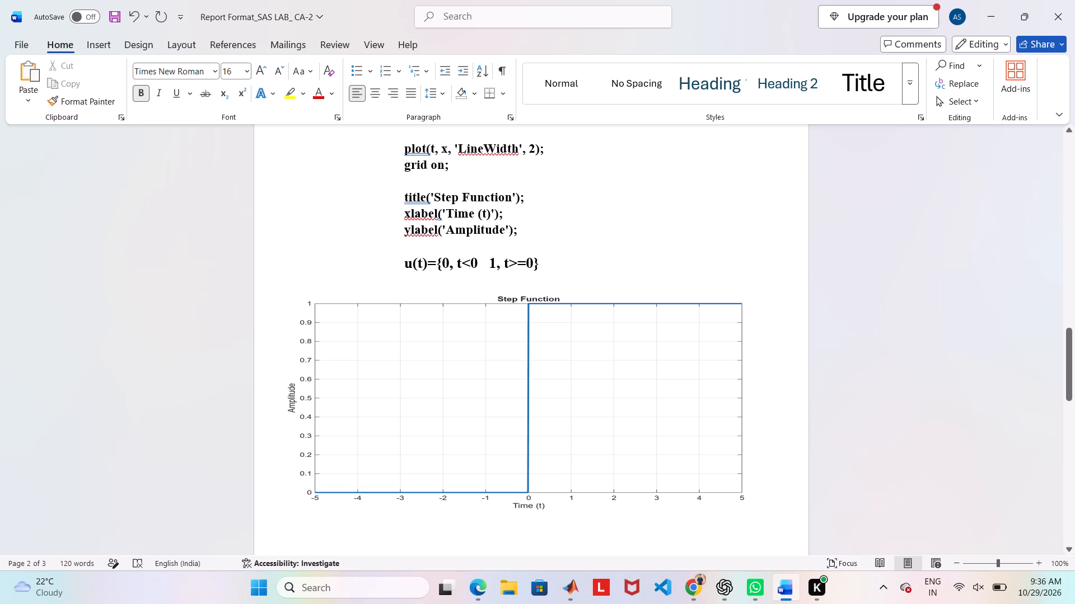
pyautogui.click(330, 364)
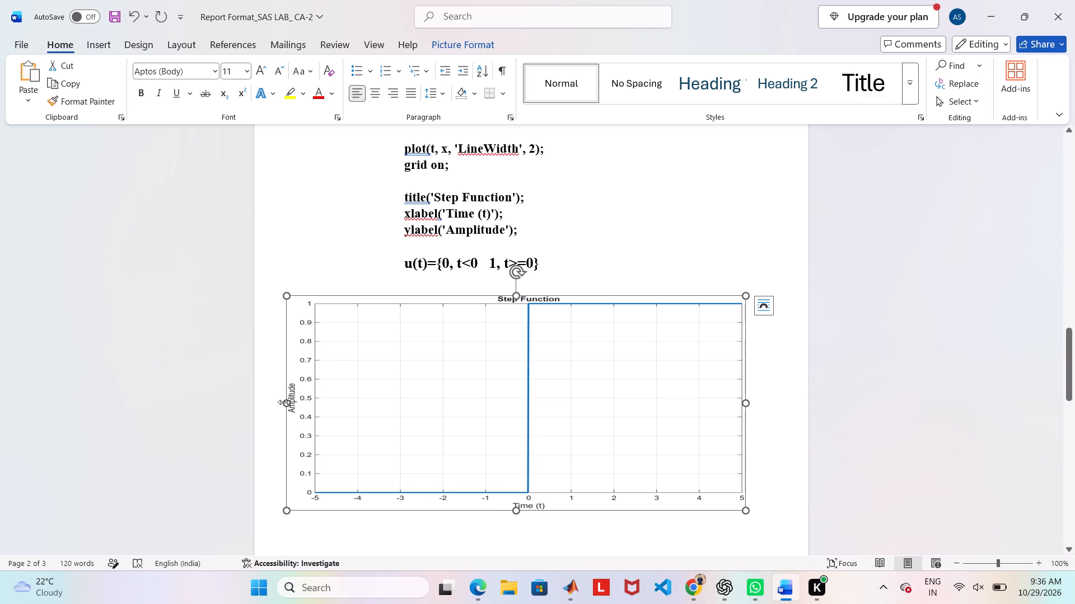
pyautogui.moveTo(284, 403); pyautogui.dragTo(356, 421)
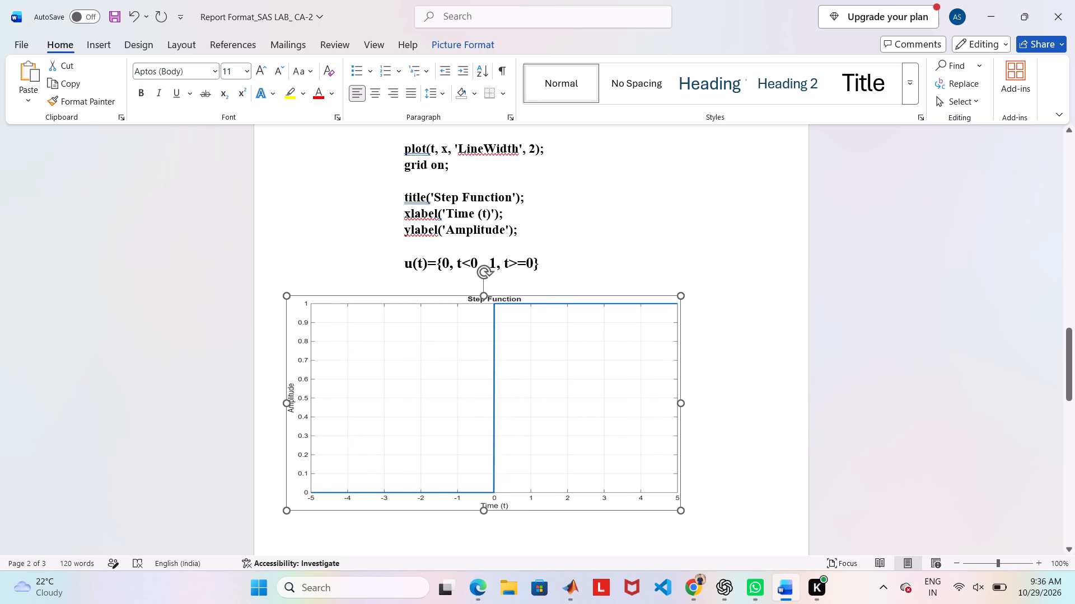
pyautogui.moveTo(356, 421); pyautogui.dragTo(355, 421)
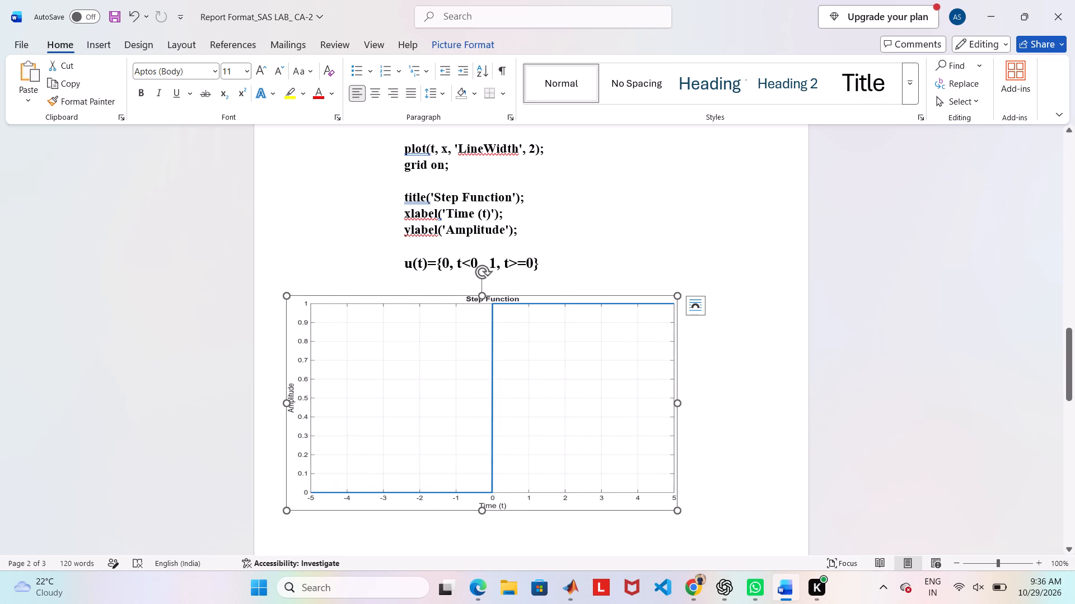
pyautogui.click(747, 340)
# Add the numbered heading "2. Ramp Signal" at the top of the page following the Step Function figure.
pyautogui.scroll(-3, 608, 412)
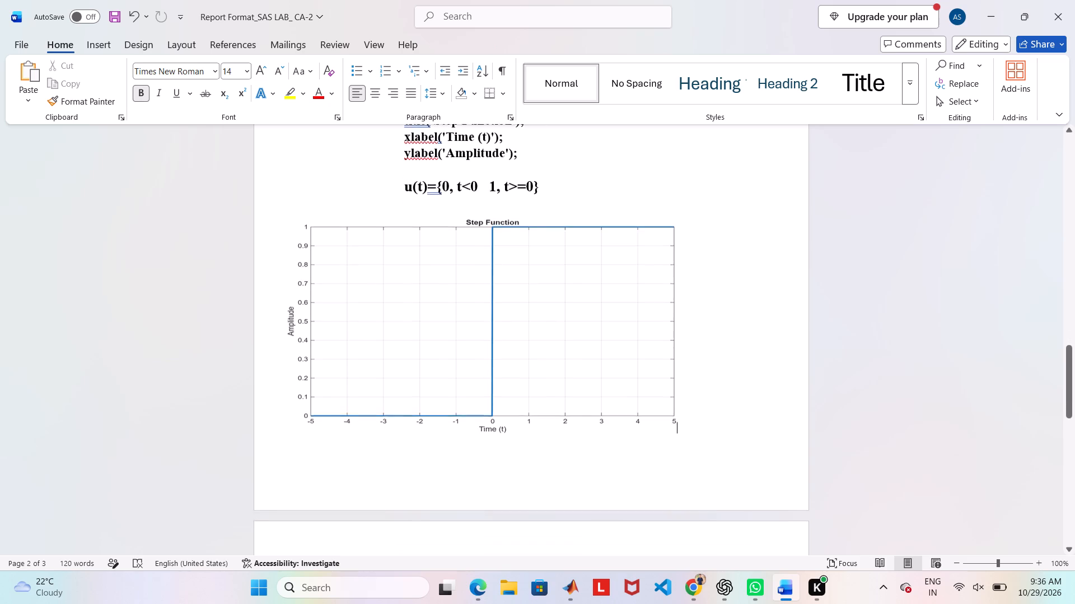
pyautogui.scroll(-3, 608, 412)
pyautogui.scroll(9, 342, 369)
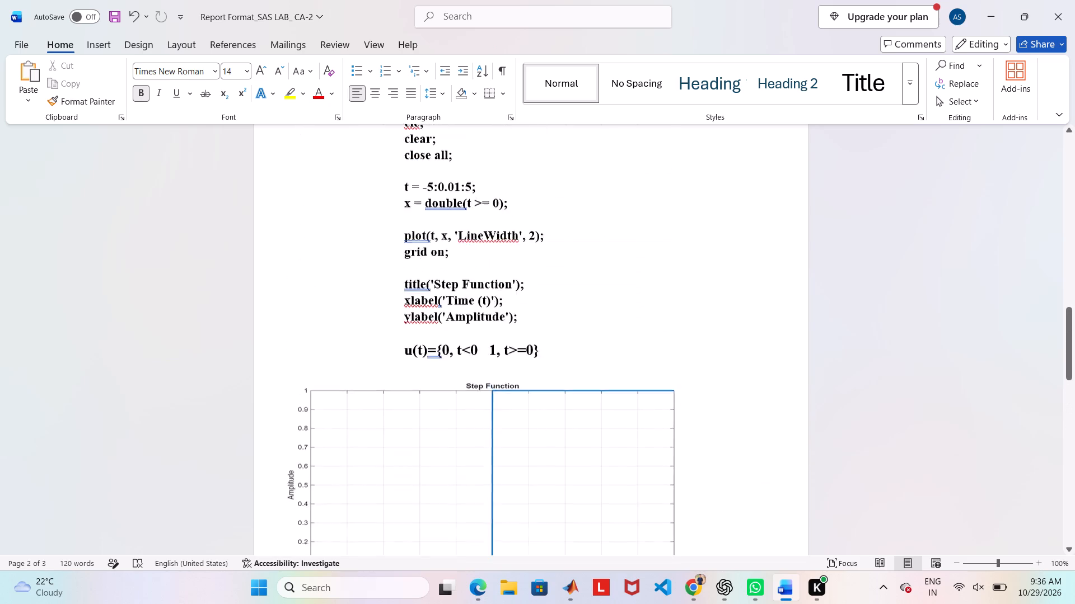
pyautogui.scroll(6, 344, 361)
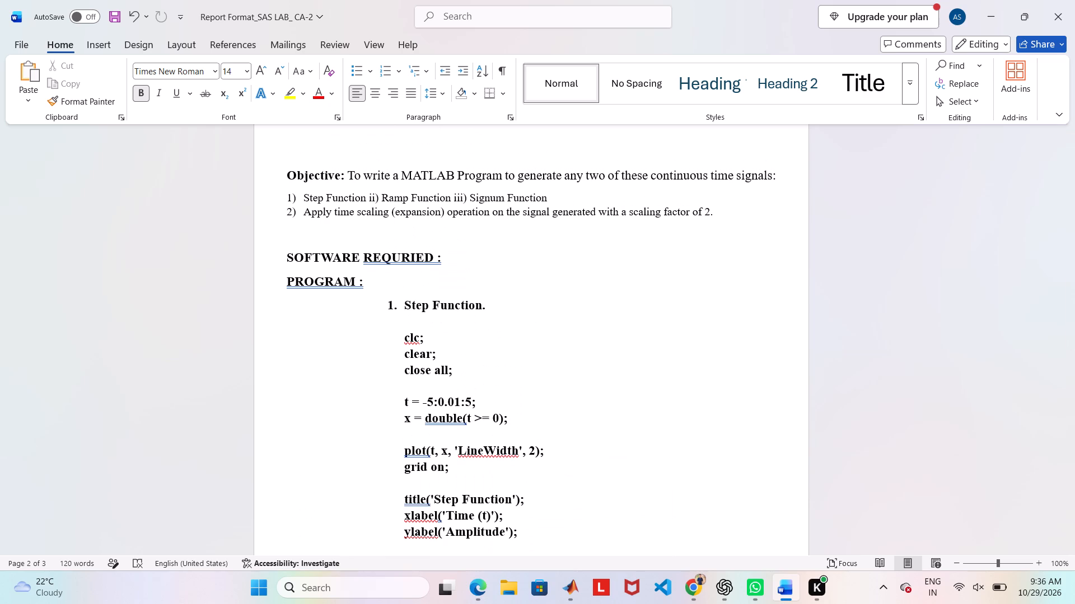
pyautogui.scroll(-5, 344, 361)
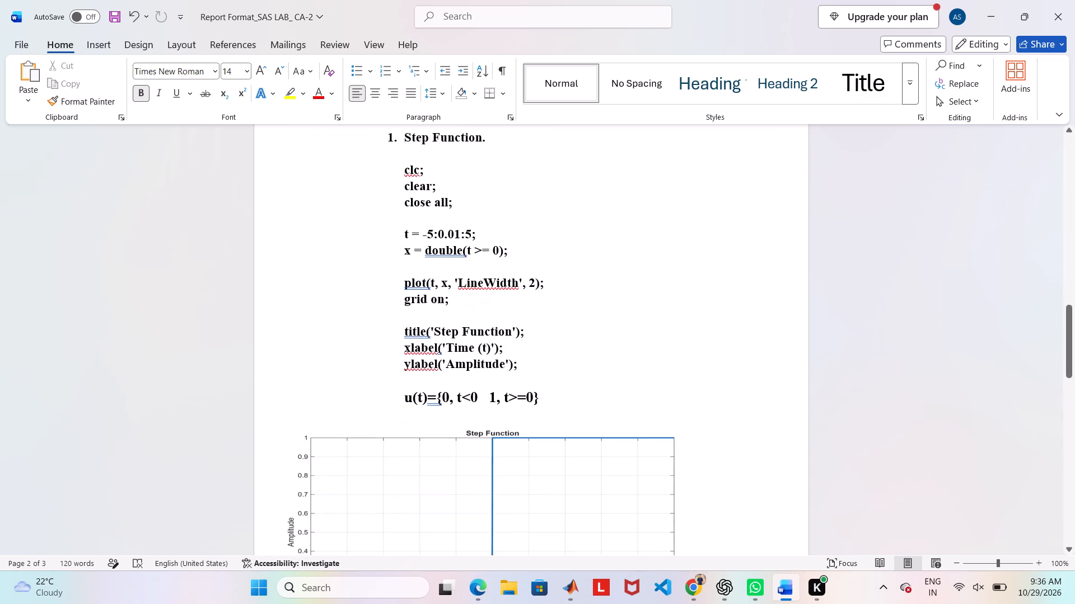
pyautogui.scroll(7, 344, 361)
pyautogui.scroll(-17, 344, 361)
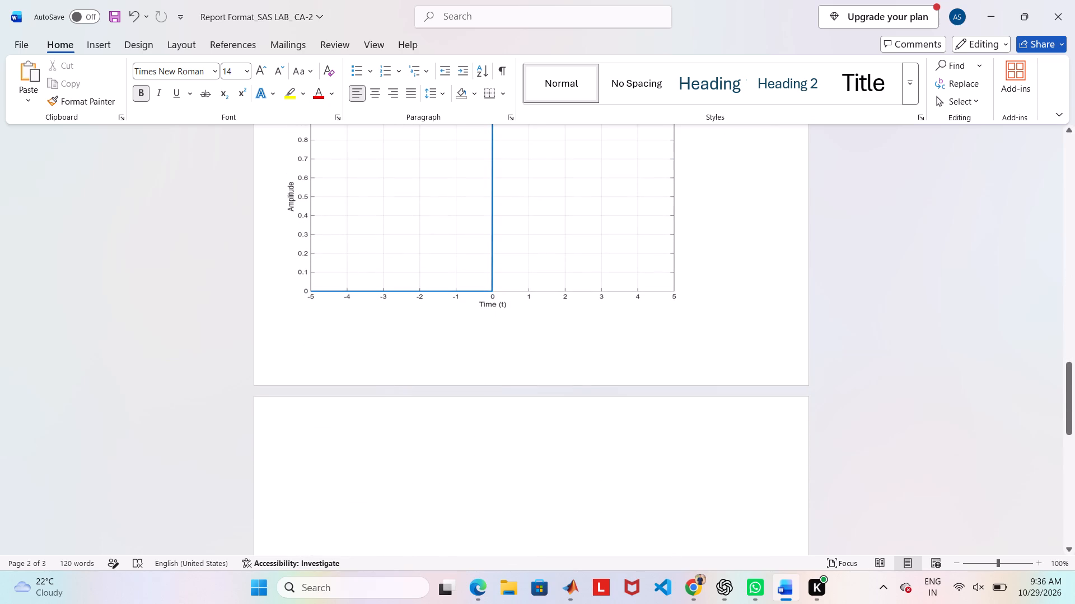
pyautogui.click(377, 420)
pyautogui.press('2')
pyautogui.press('.')
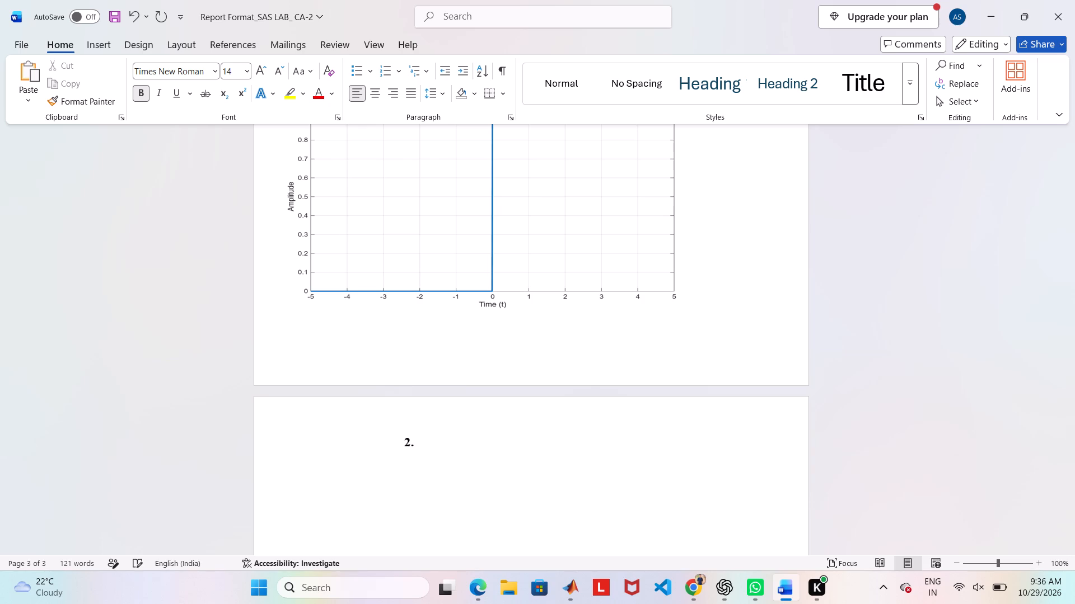
pyautogui.write('amp')
pyautogui.press('space')
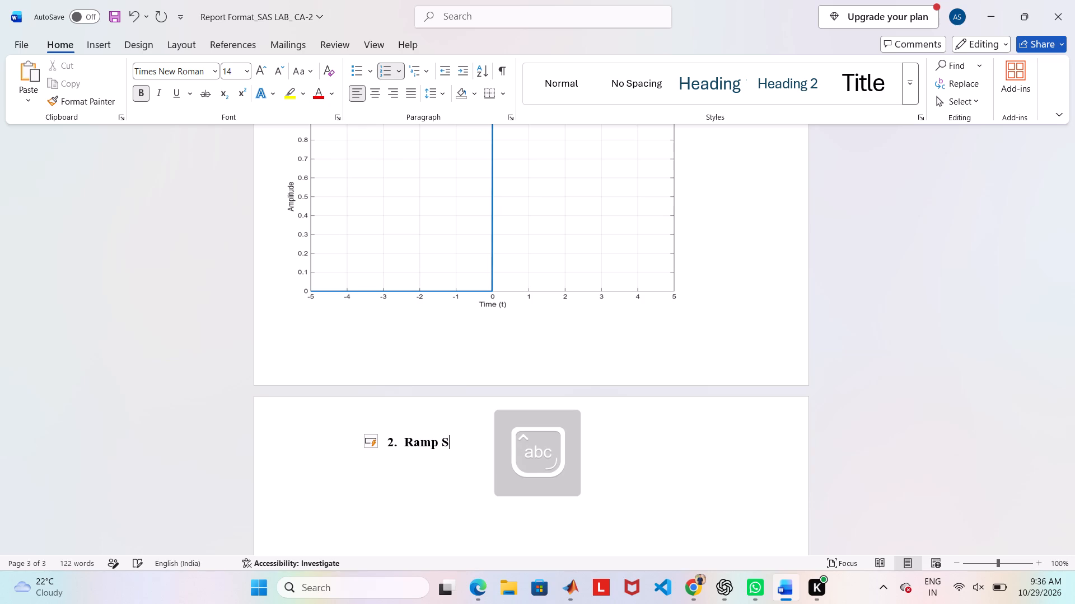
pyautogui.write('ignal')
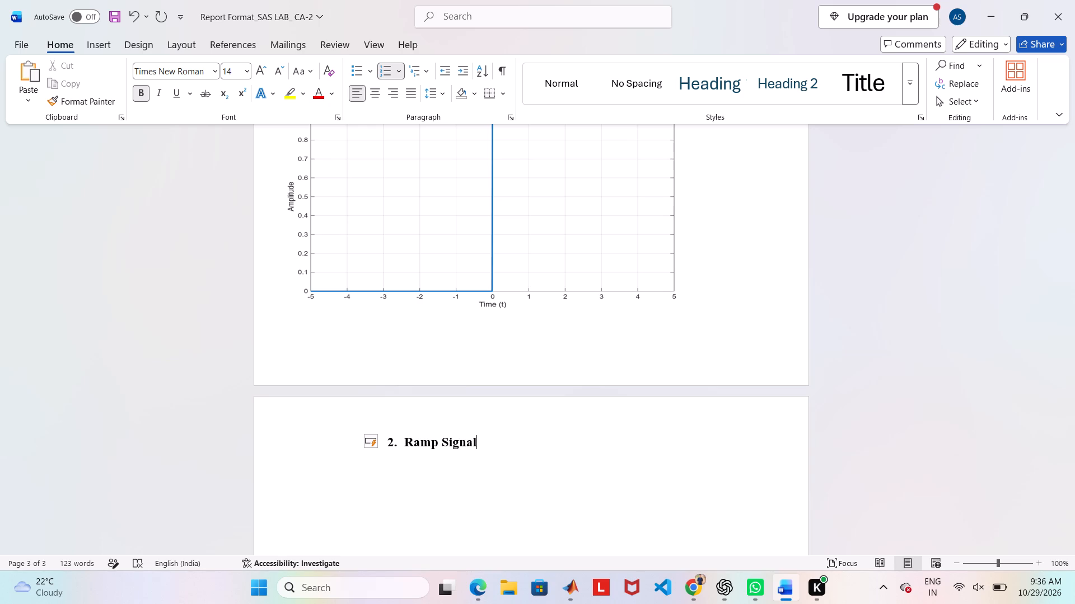
# Cut the Step Function figure from below the u(t) formula and paste it after the "2. Ramp Signal" heading.
pyautogui.scroll(3, 377, 420)
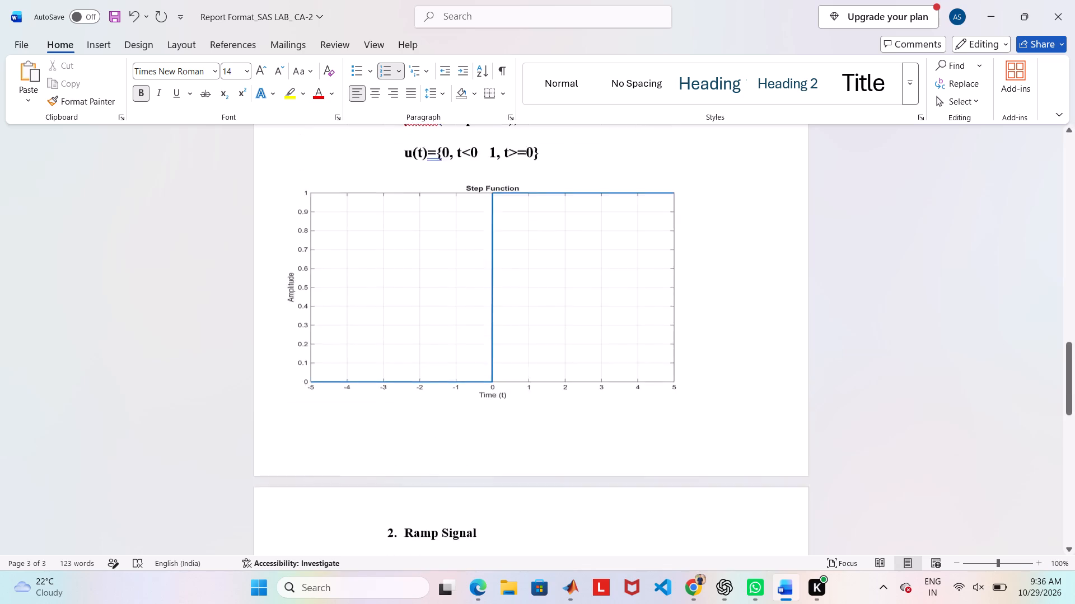
pyautogui.scroll(5, 377, 420)
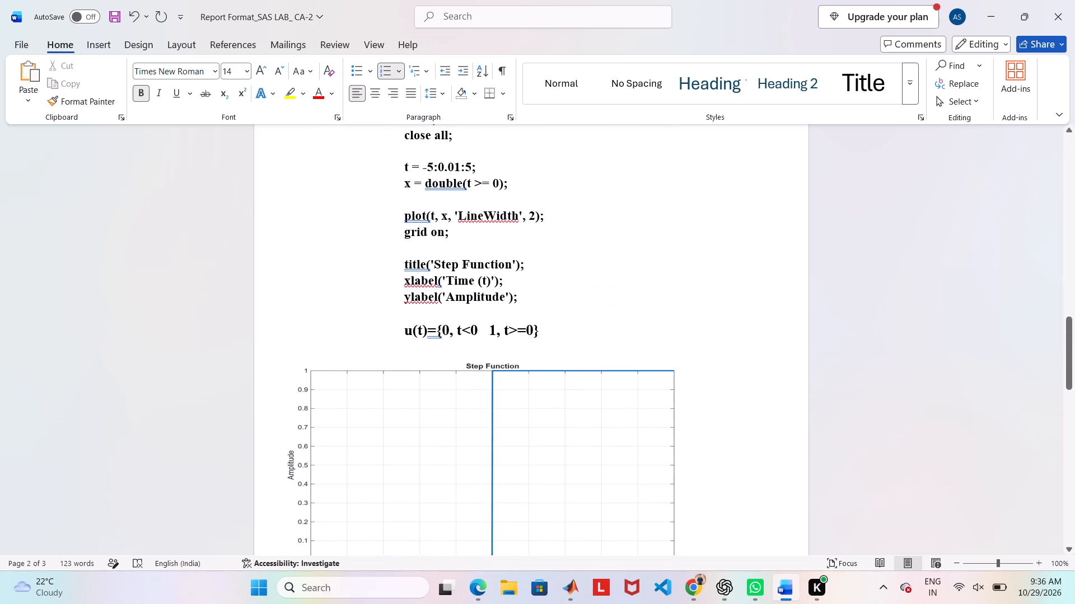
pyautogui.rightClick(446, 403)
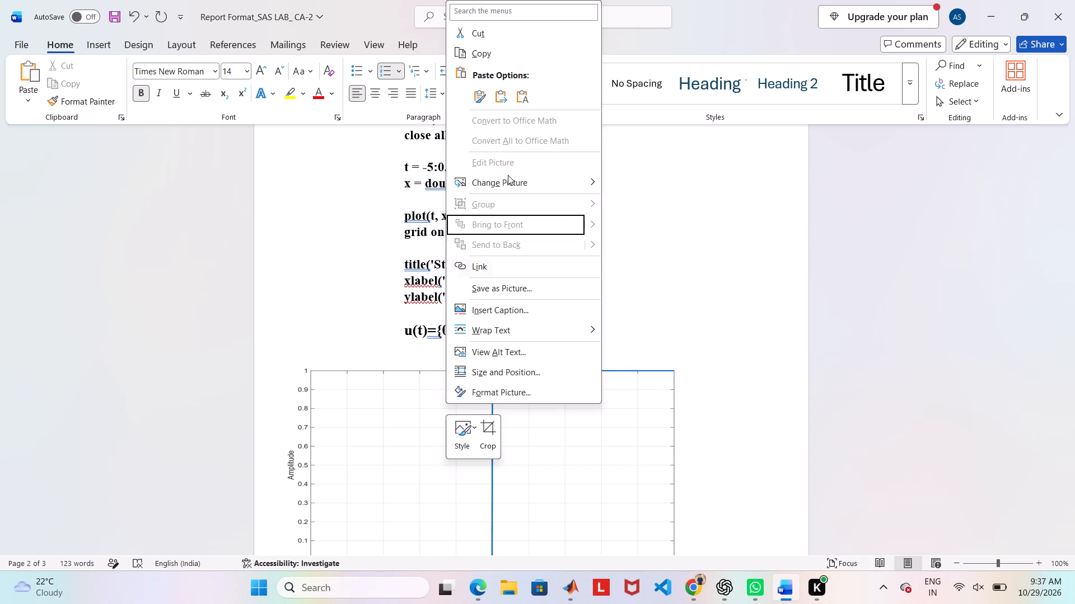
pyautogui.click(493, 36)
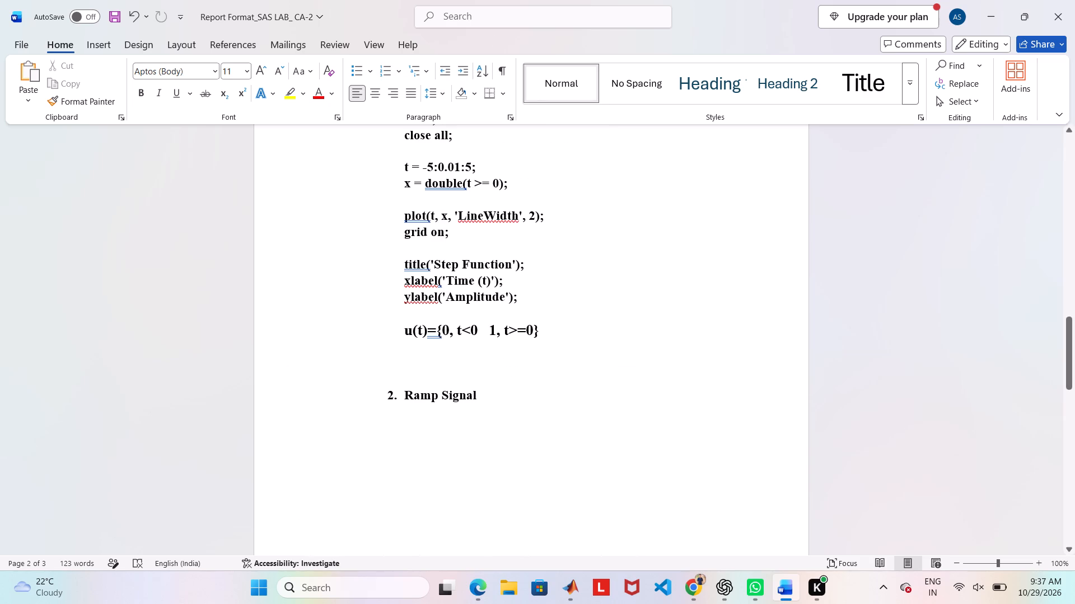
pyautogui.click(489, 397)
pyautogui.press('Return')
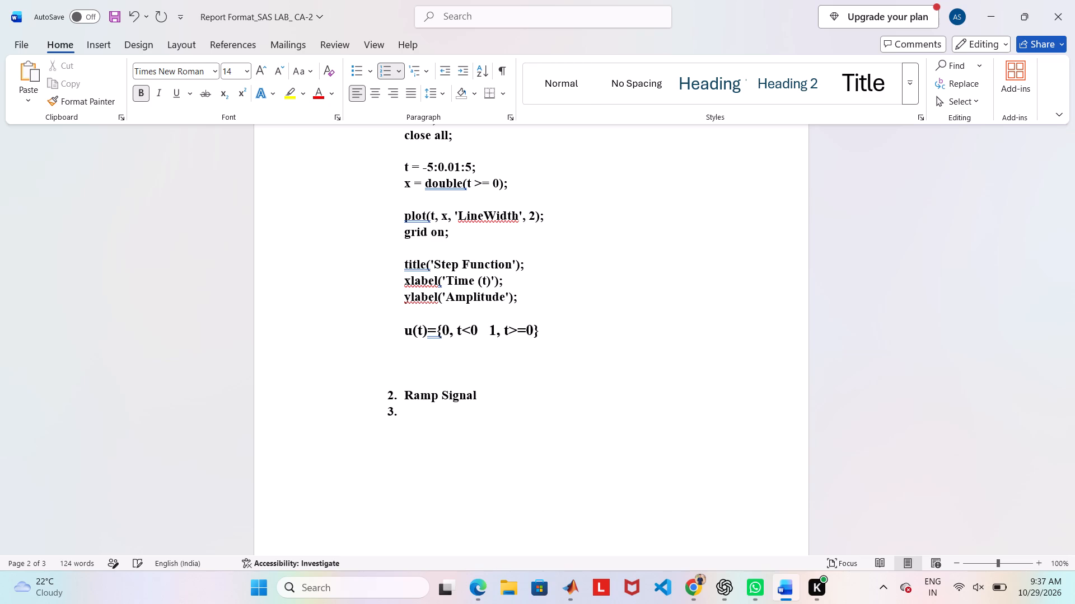
pyautogui.press('BackSpace')
pyautogui.hotkey('ctrl', 'v')
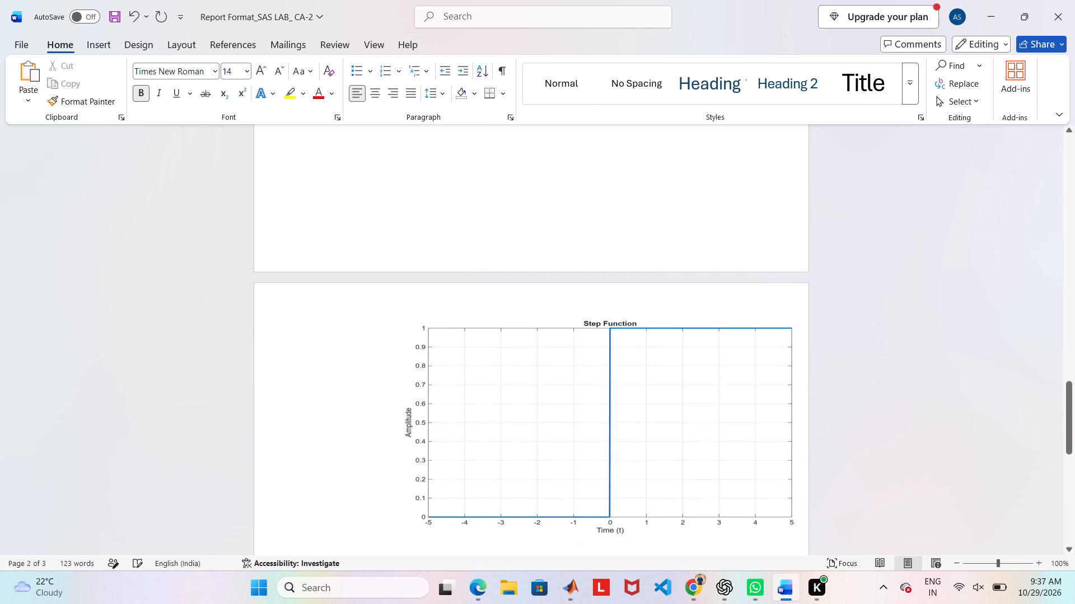
# Switch to MATLAB and copy the Ramp Function code from clc; through ylabel('Amplitude'); in CA2.m.
pyautogui.scroll(7, 492, 395)
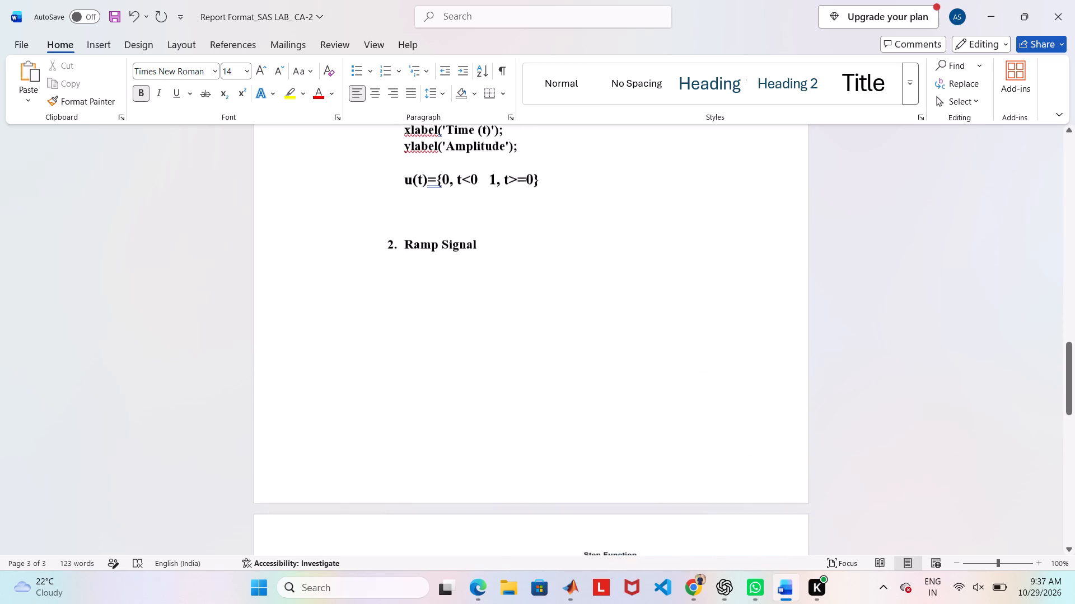
pyautogui.scroll(3, 492, 395)
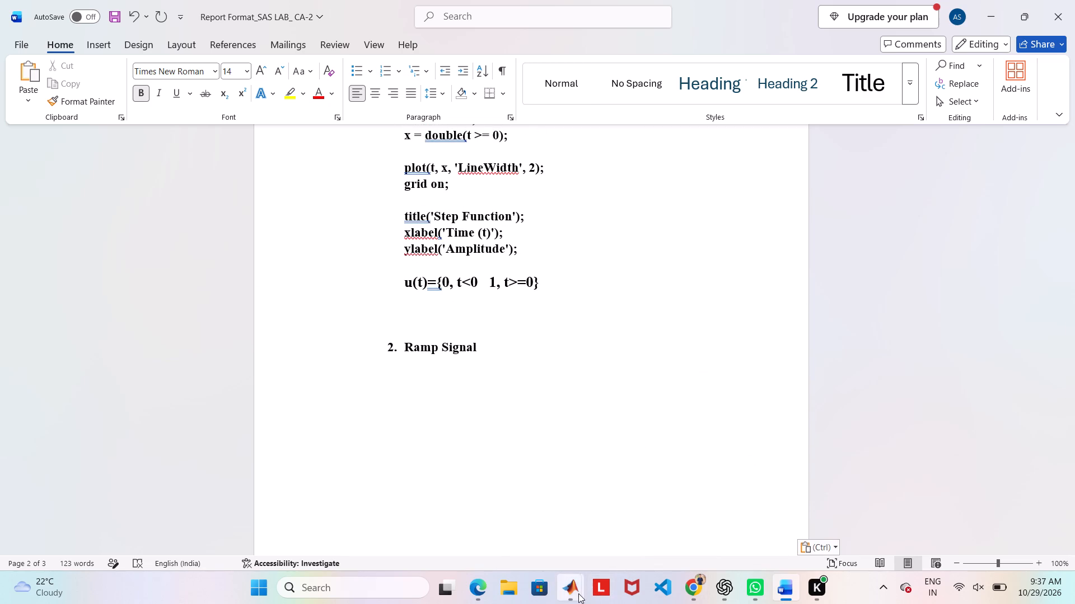
pyautogui.click(572, 594)
pyautogui.click(628, 519)
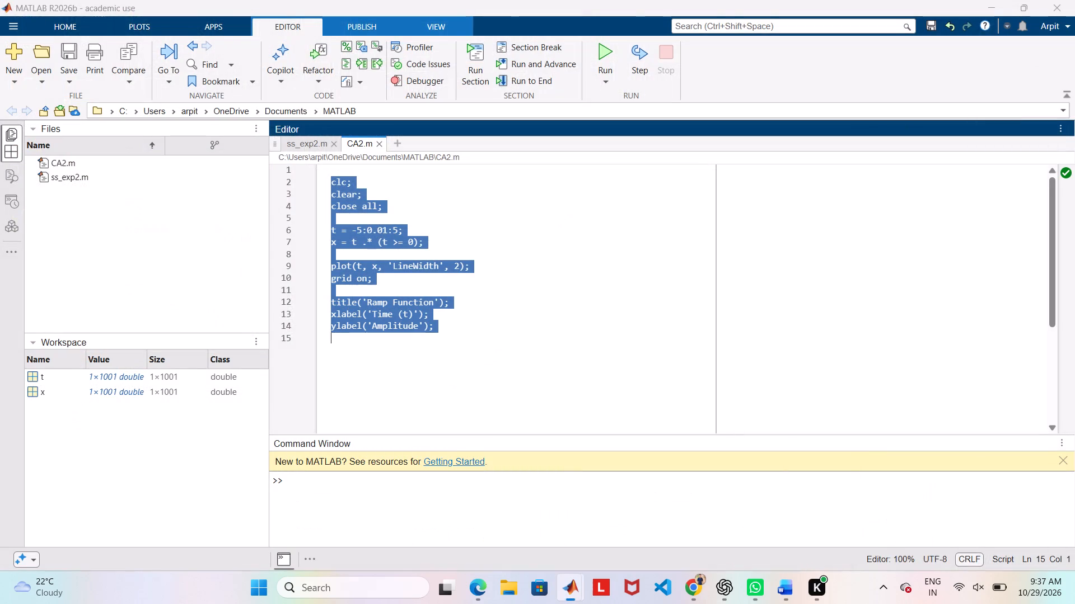
pyautogui.click(330, 176)
pyautogui.moveTo(330, 177); pyautogui.dragTo(429, 334)
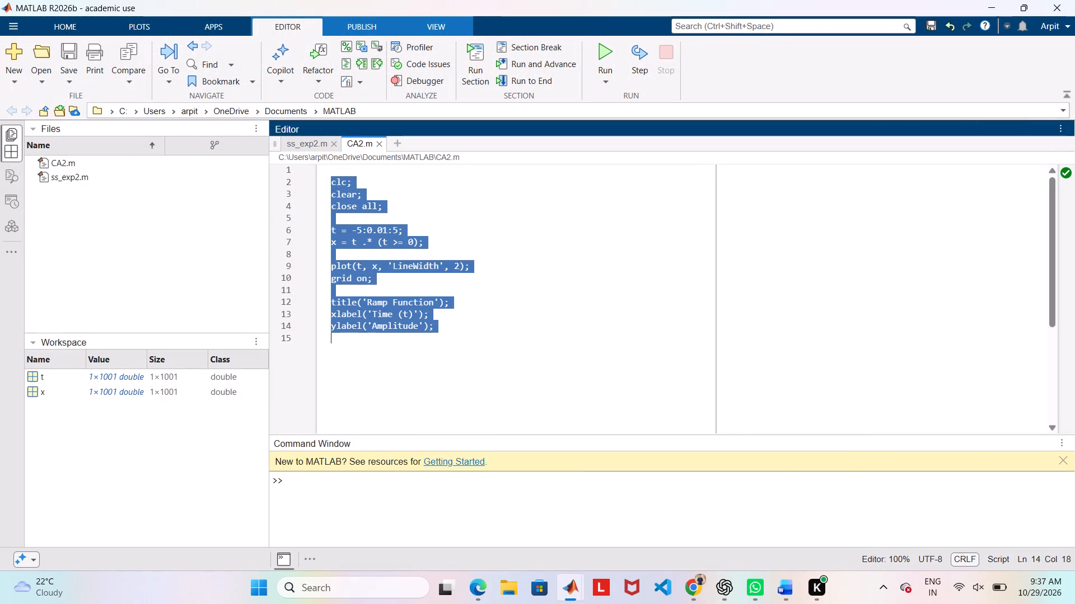
pyautogui.moveTo(429, 334); pyautogui.dragTo(433, 336)
pyautogui.hotkey('ctrl', 'c')
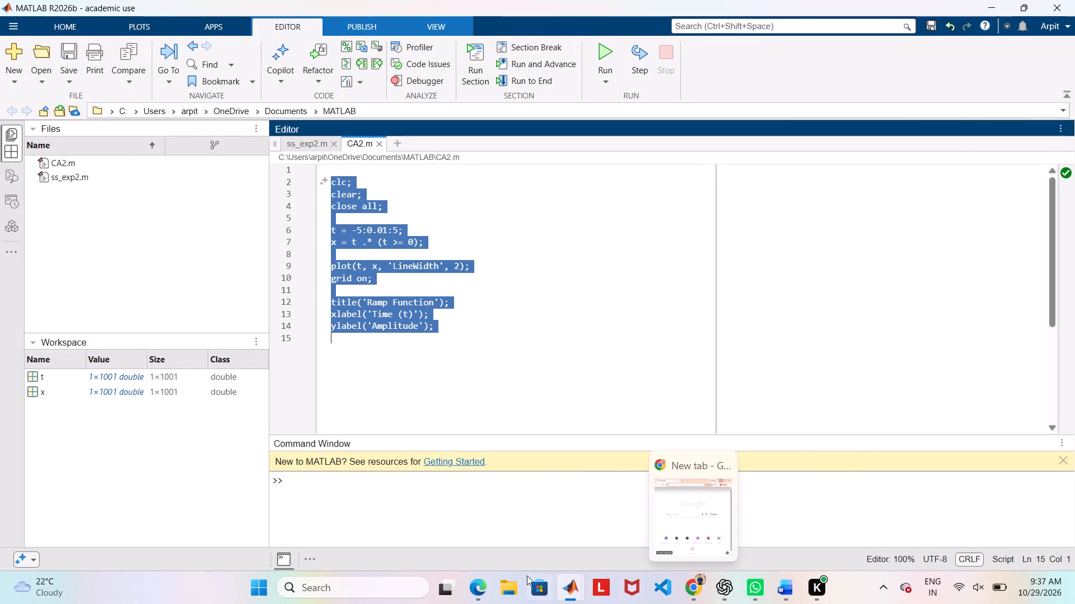
# Switch to the Word report and paste the copied Ramp Function code on a new unnumbered line below the "2. Ramp Signal" heading.
pyautogui.click(784, 587)
pyautogui.click(489, 347)
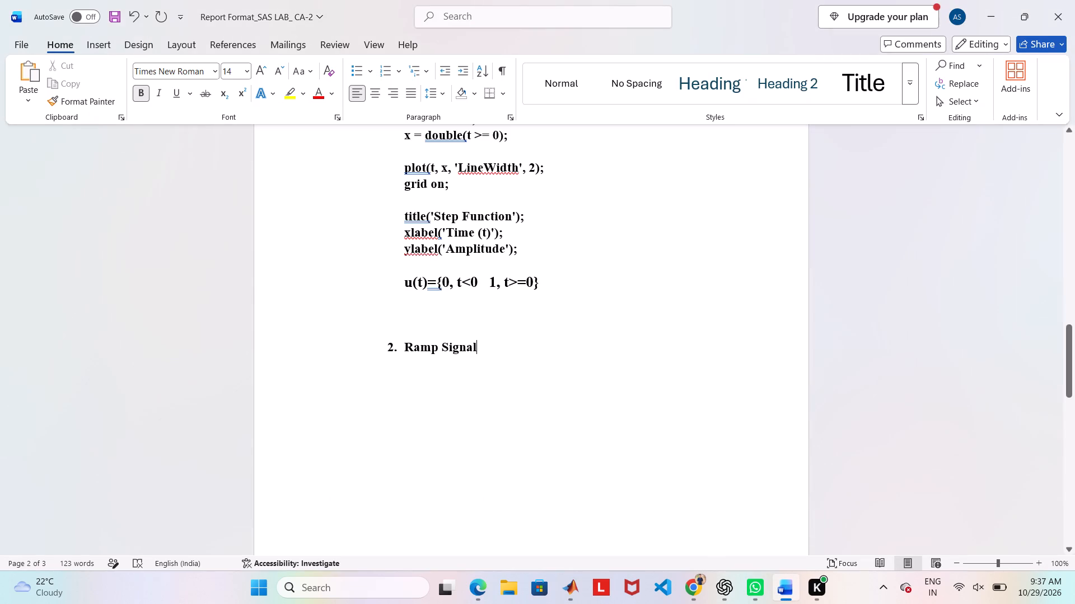
pyautogui.press('Return')
pyautogui.press('BackSpace')
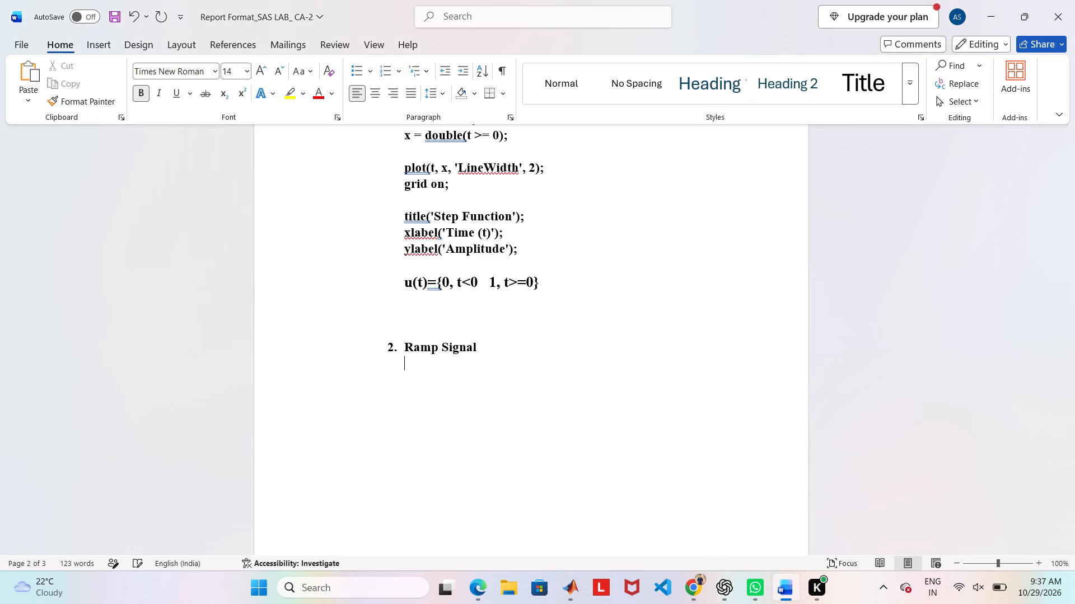
pyautogui.hotkey('ctrl', 'v')
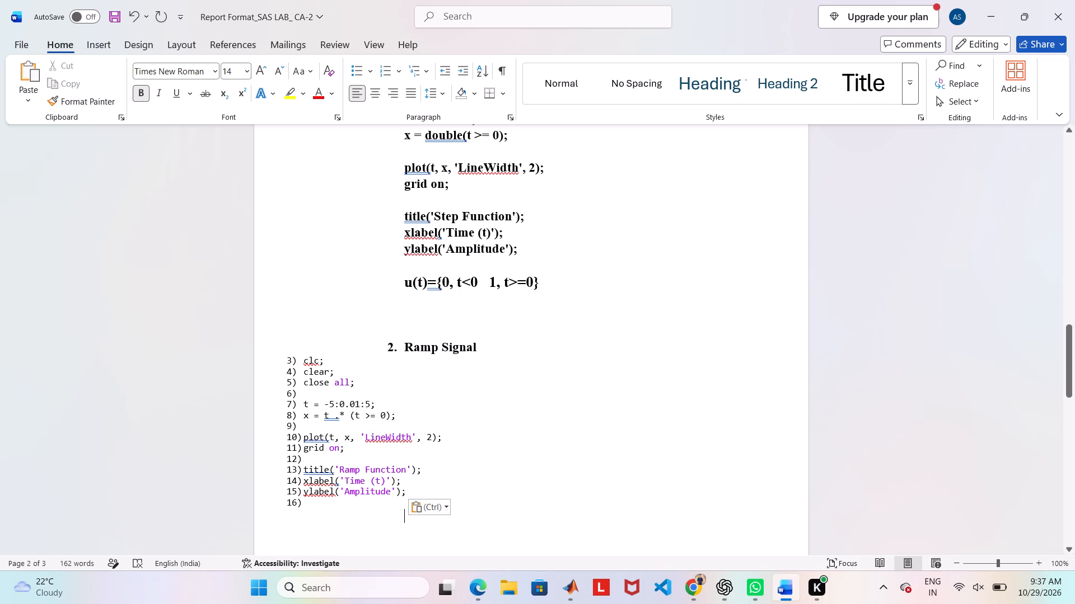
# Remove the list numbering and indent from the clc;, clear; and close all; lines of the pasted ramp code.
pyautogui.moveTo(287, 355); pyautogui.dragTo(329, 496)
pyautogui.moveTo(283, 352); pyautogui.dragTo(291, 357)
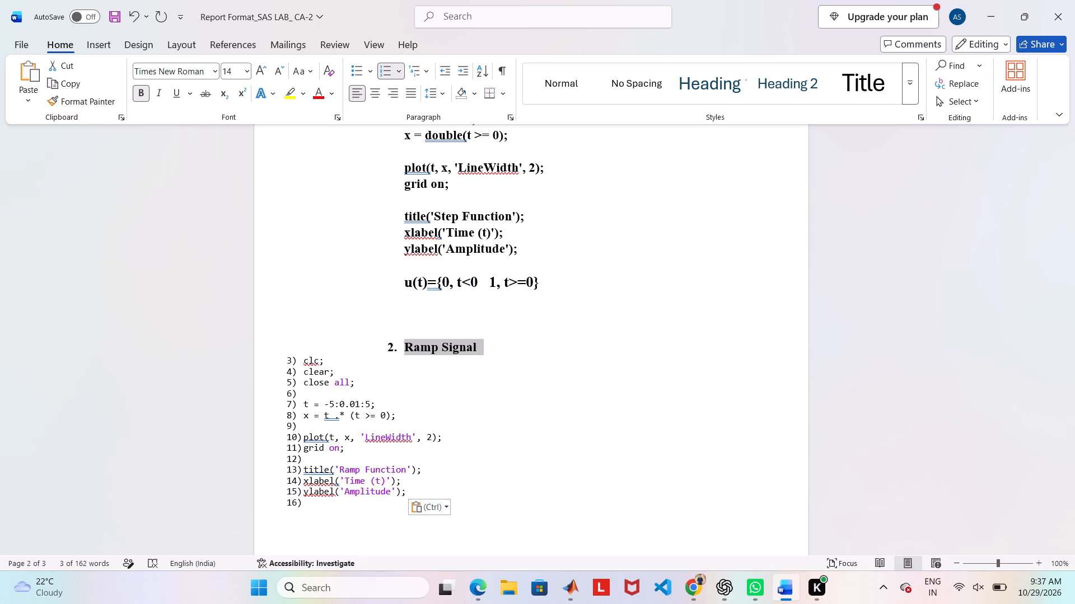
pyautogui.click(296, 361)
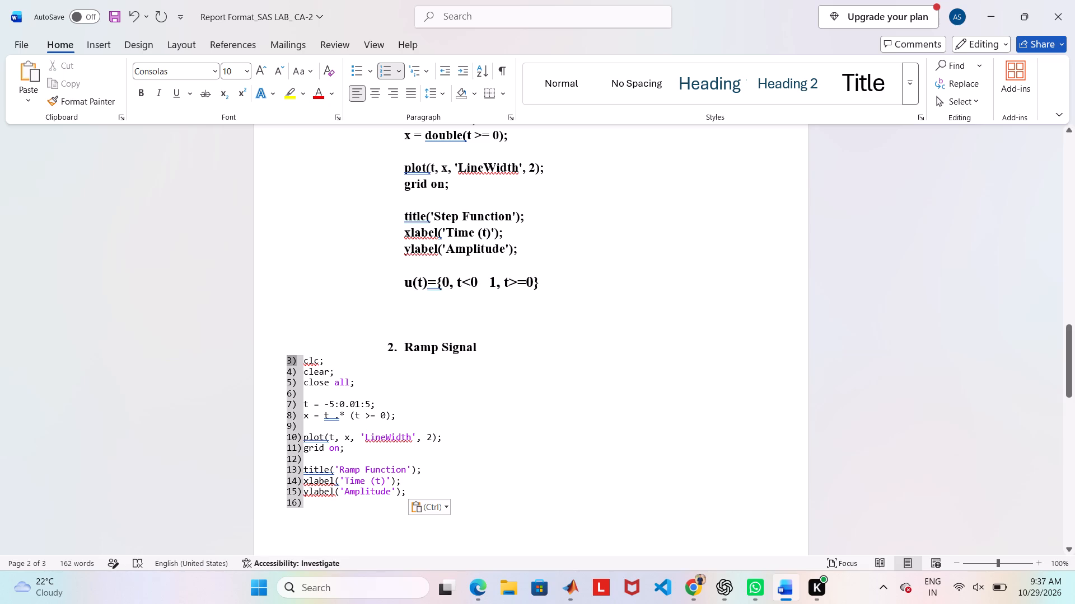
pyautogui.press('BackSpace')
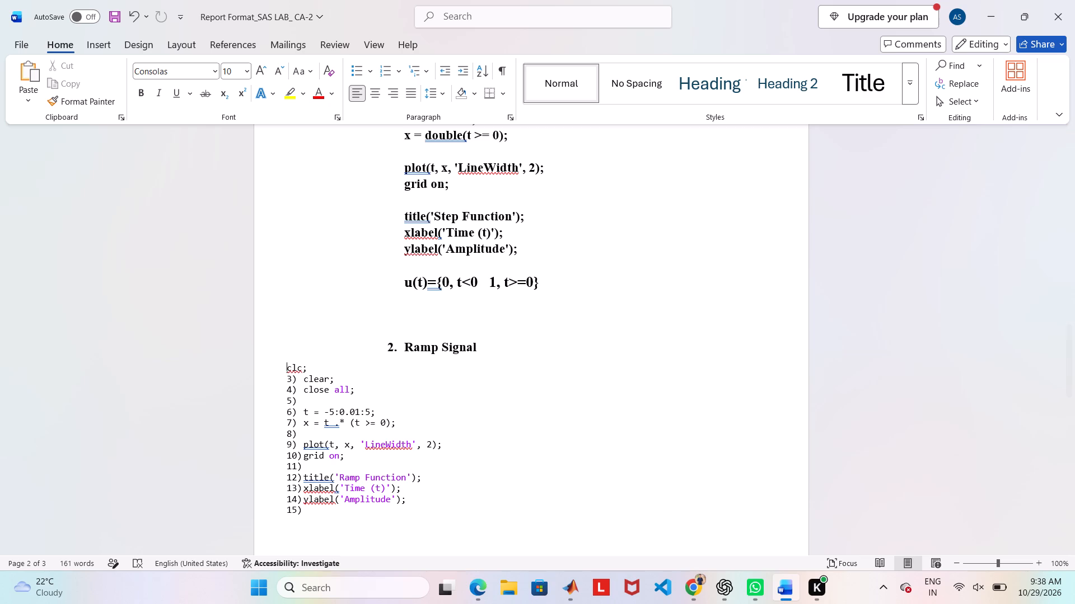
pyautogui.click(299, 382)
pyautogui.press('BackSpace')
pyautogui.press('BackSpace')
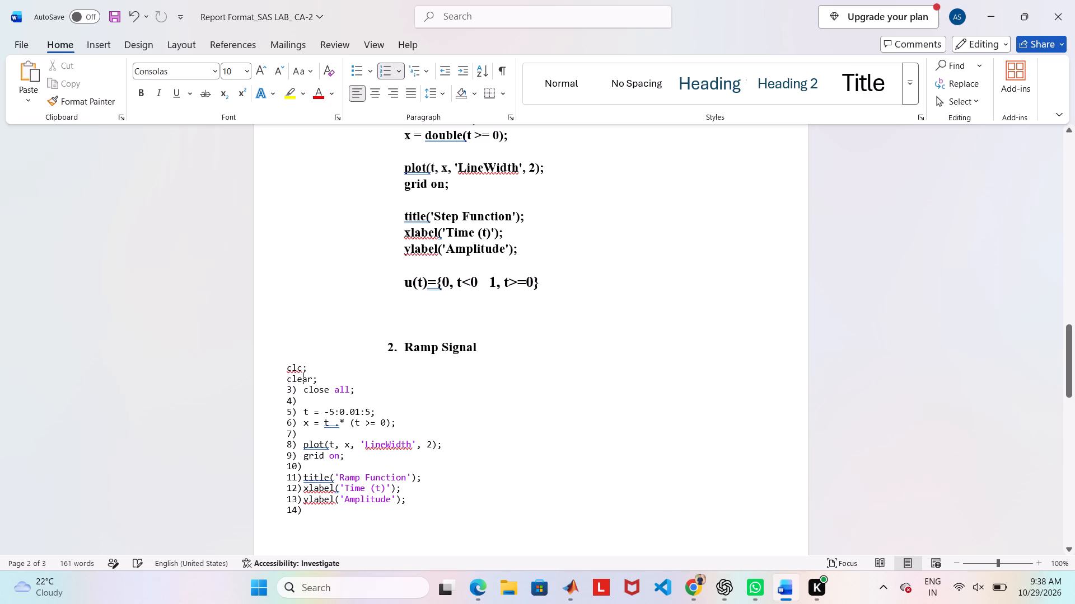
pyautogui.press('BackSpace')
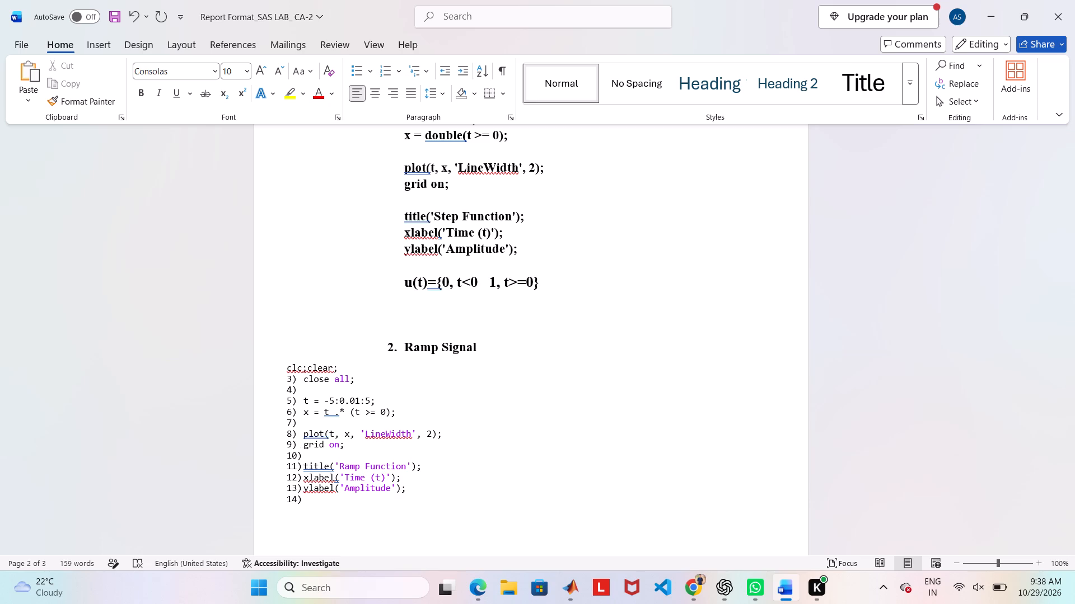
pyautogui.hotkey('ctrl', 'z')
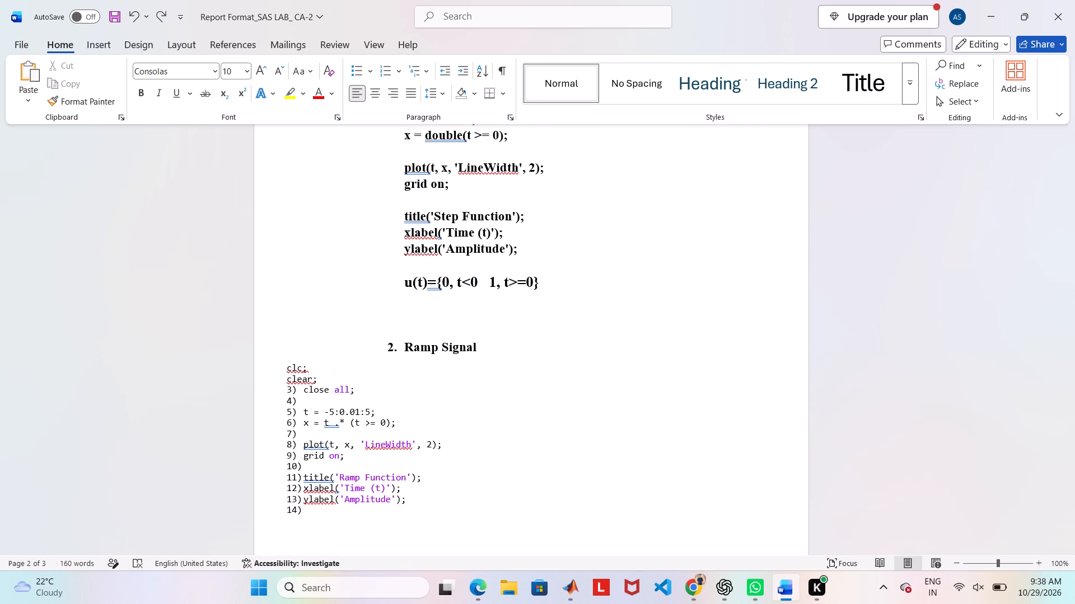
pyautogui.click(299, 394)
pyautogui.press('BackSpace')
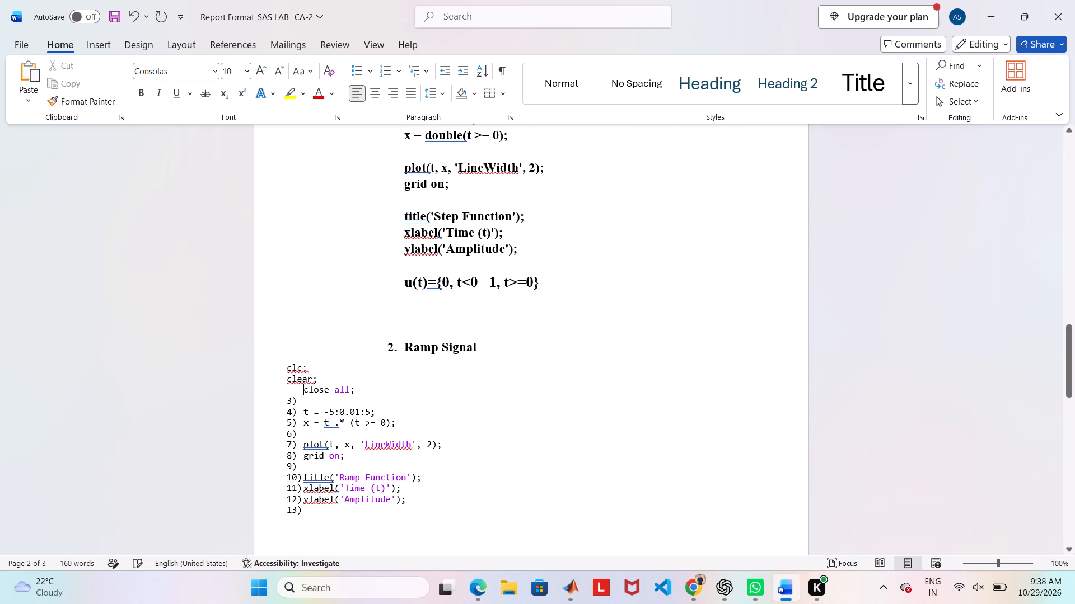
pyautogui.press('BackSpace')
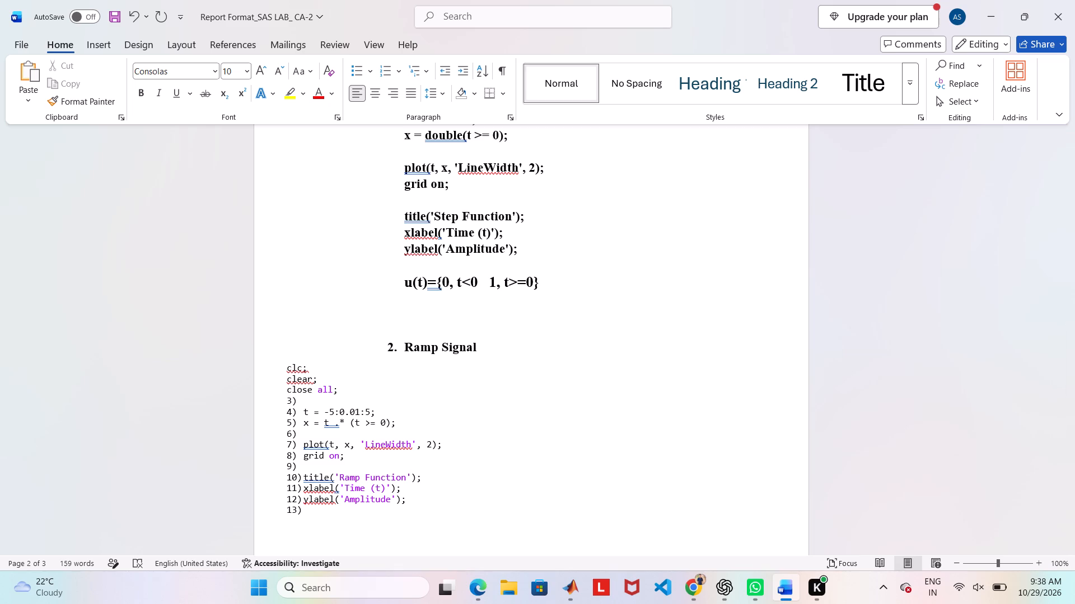
# Switch to MATLAB and copy the Ramp Function code again, from clc; through ylabel('Amplitude'); in CA2.m.
pyautogui.moveTo(286, 364); pyautogui.dragTo(283, 470)
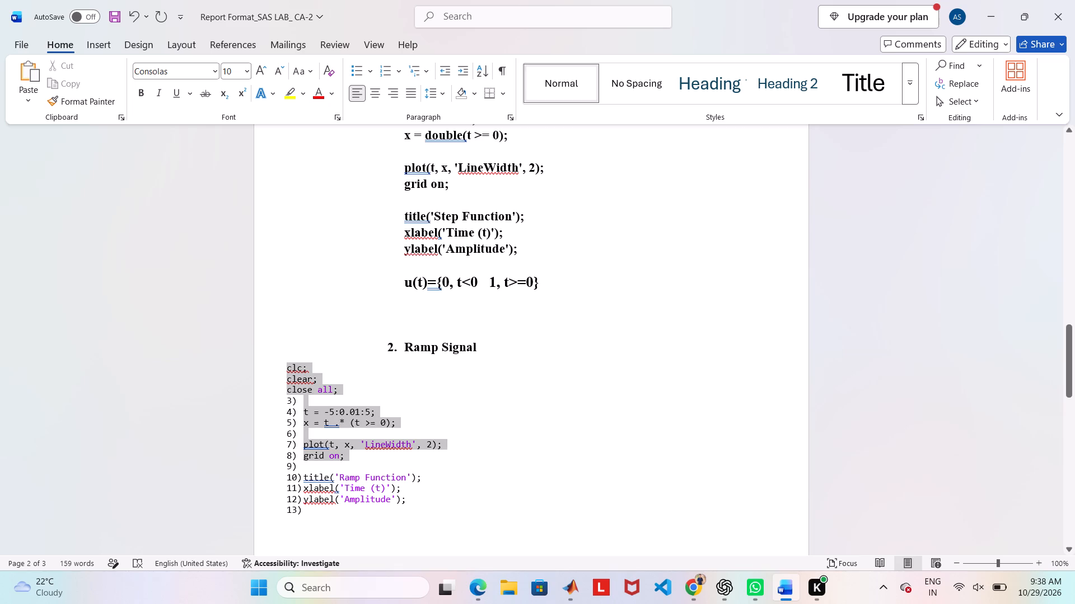
pyautogui.moveTo(283, 470); pyautogui.dragTo(292, 526)
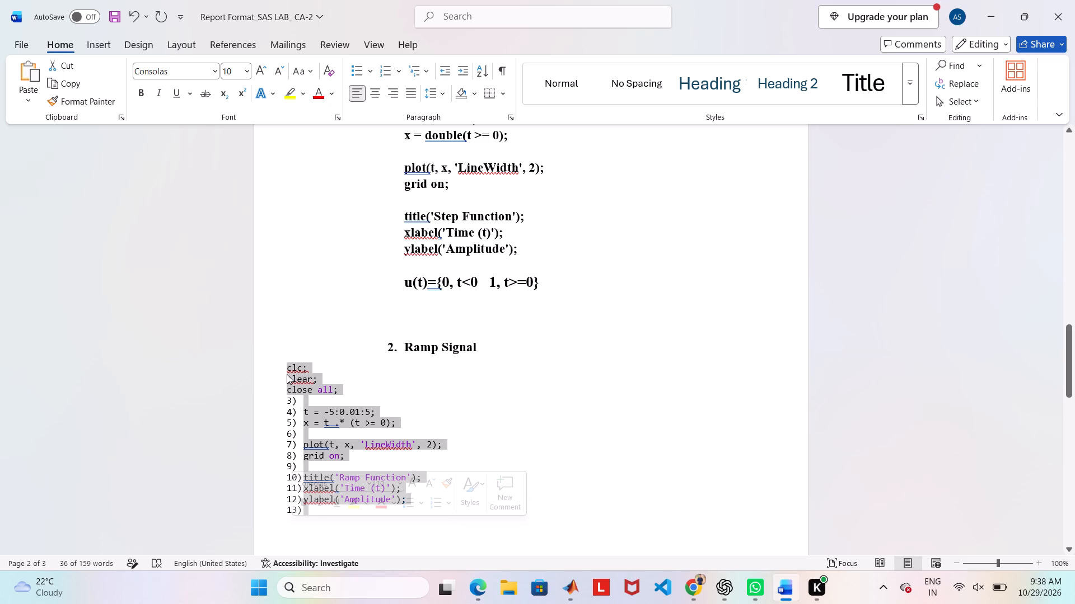
pyautogui.moveTo(284, 360); pyautogui.dragTo(292, 421)
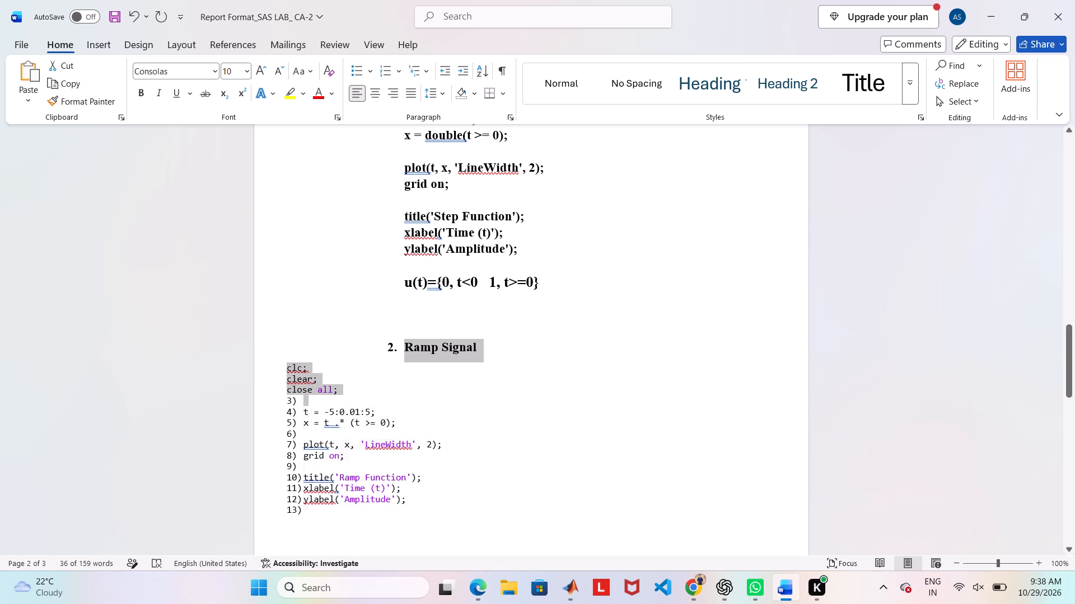
pyautogui.moveTo(292, 421); pyautogui.dragTo(295, 528)
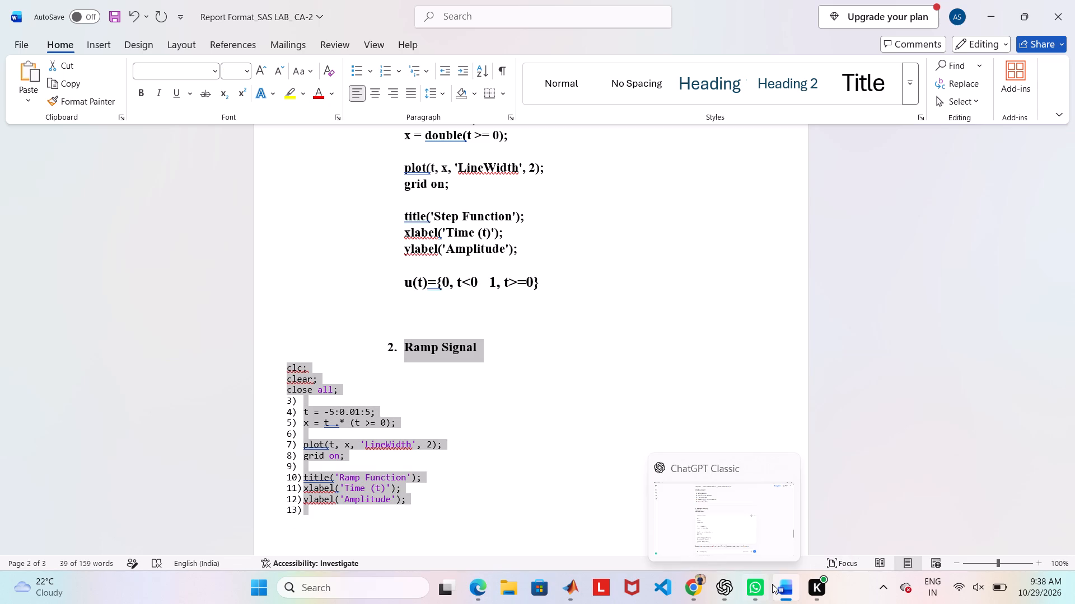
pyautogui.click(574, 600)
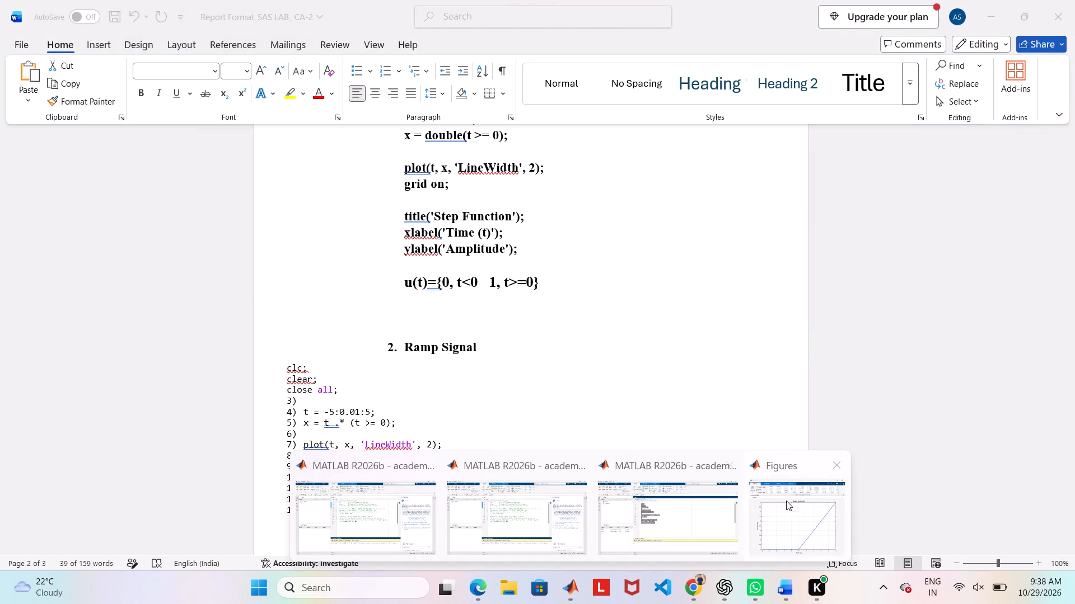
pyautogui.click(691, 530)
pyautogui.click(450, 312)
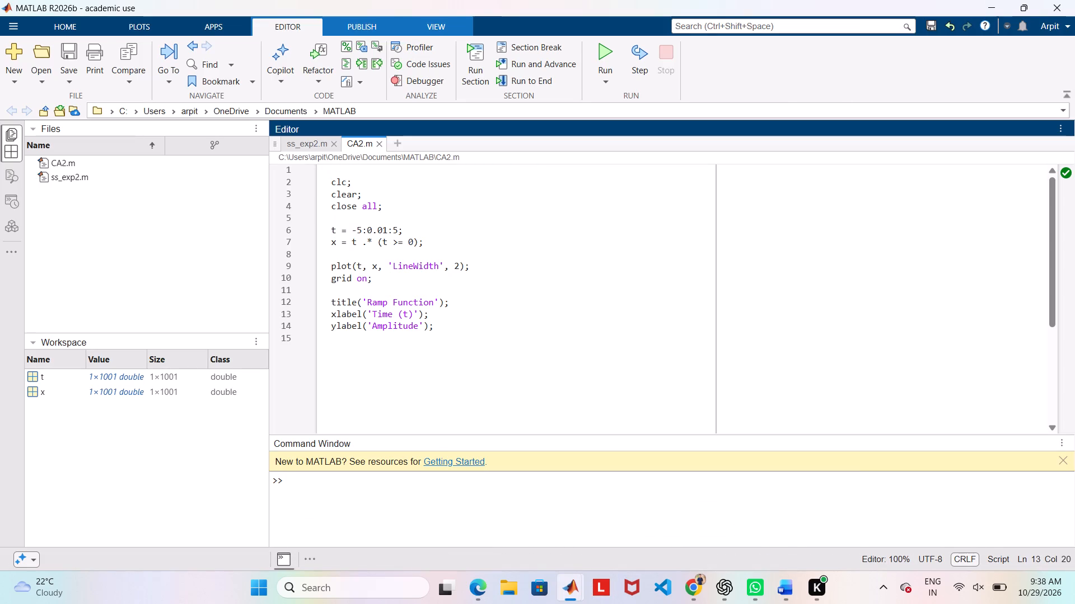
pyautogui.moveTo(328, 177); pyautogui.dragTo(381, 343)
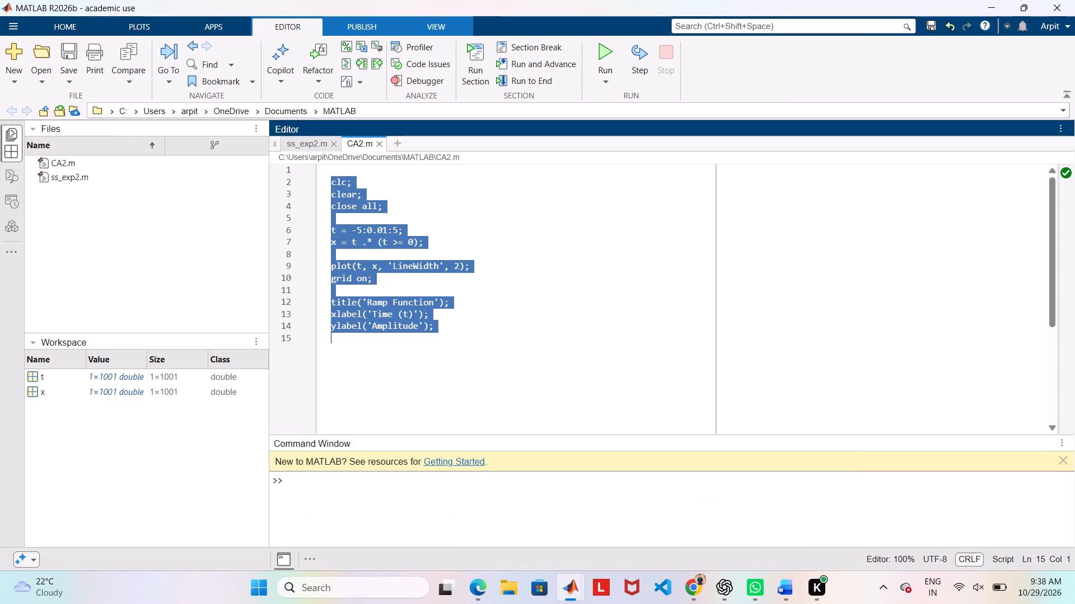
pyautogui.moveTo(381, 343); pyautogui.dragTo(456, 331)
pyautogui.moveTo(456, 331); pyautogui.dragTo(485, 329)
pyautogui.hotkey('ctrl', 'c')
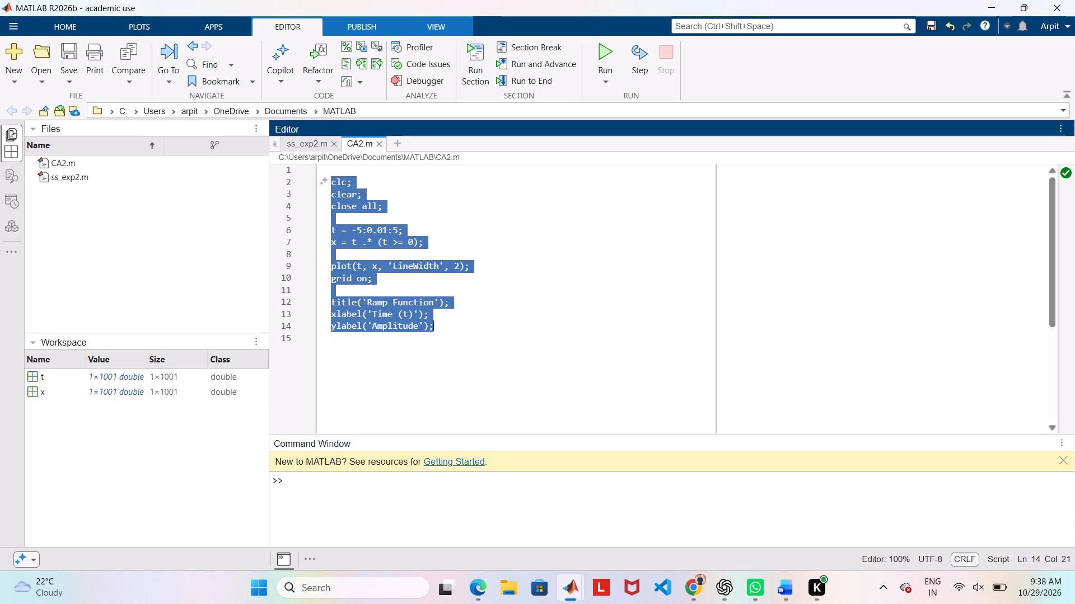
# Switch to the Word report and replace the code block below "2. Ramp Signal" with the newly copied Ramp Function code.
pyautogui.click(783, 584)
pyautogui.click(786, 590)
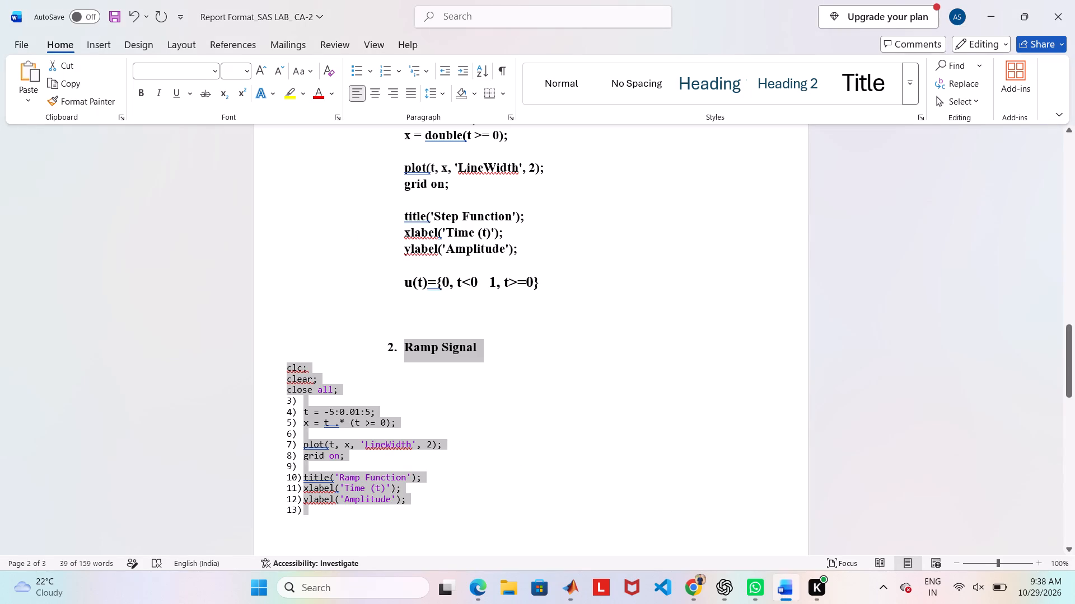
pyautogui.click(270, 359)
pyautogui.click(283, 364)
pyautogui.moveTo(283, 364); pyautogui.dragTo(311, 462)
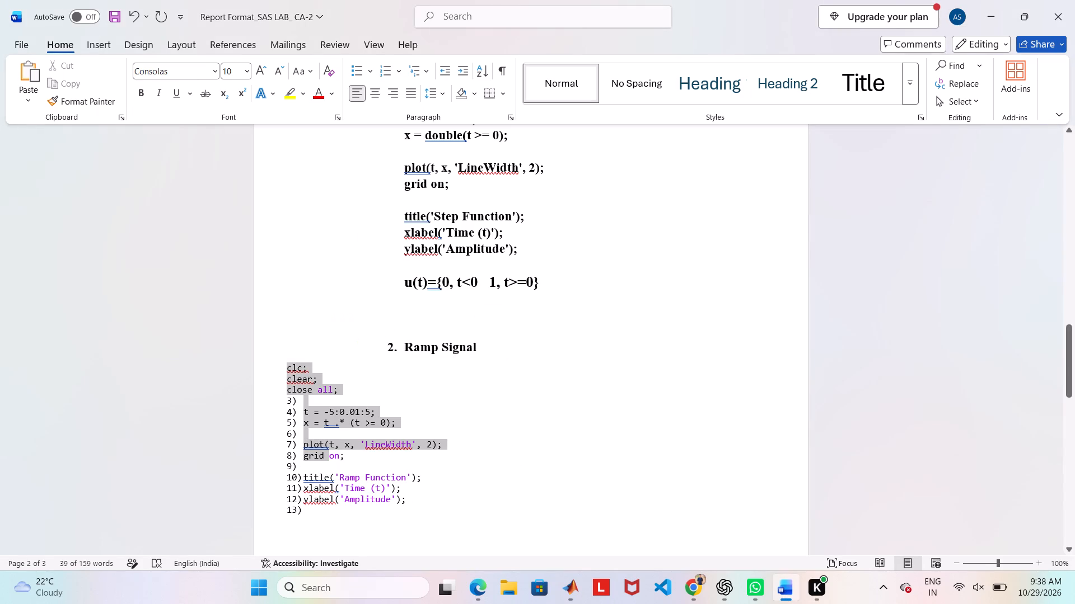
pyautogui.moveTo(311, 462); pyautogui.dragTo(366, 525)
pyautogui.hotkey('ctrl', 'v')
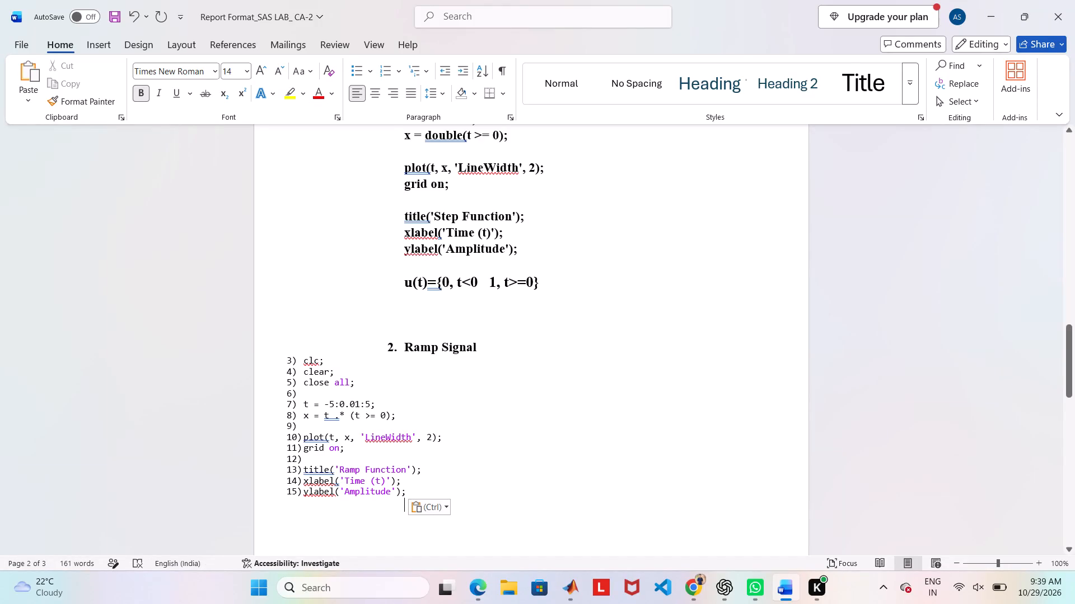
# Copy the Step Function program, from clc; through ylabel('Amplitude');, under the "1. Step Function." heading.
pyautogui.scroll(-2, 301, 394)
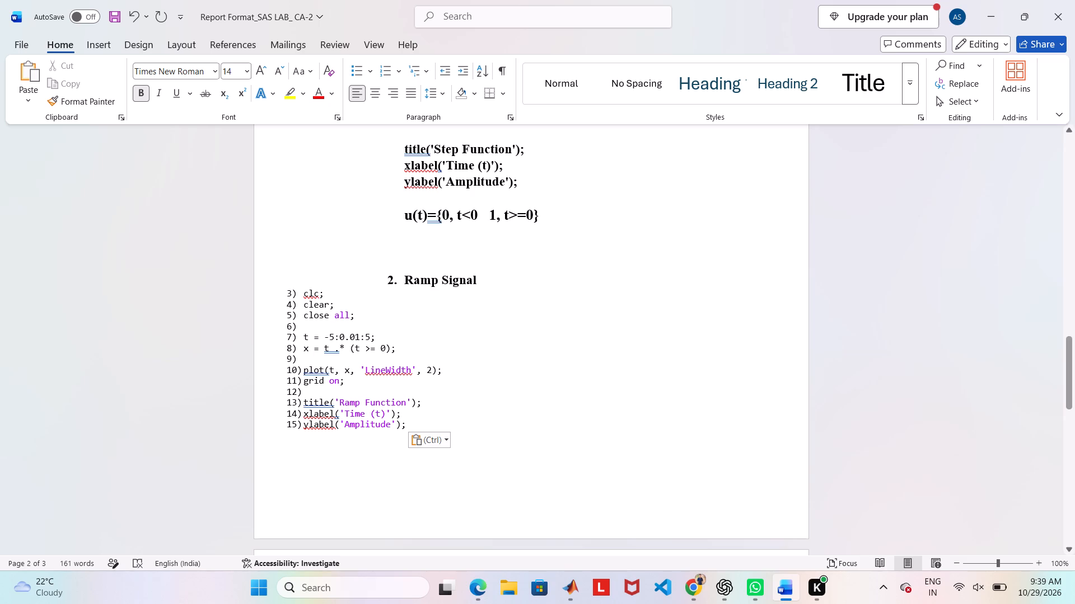
pyautogui.scroll(-3, 426, 410)
pyautogui.scroll(4, 426, 410)
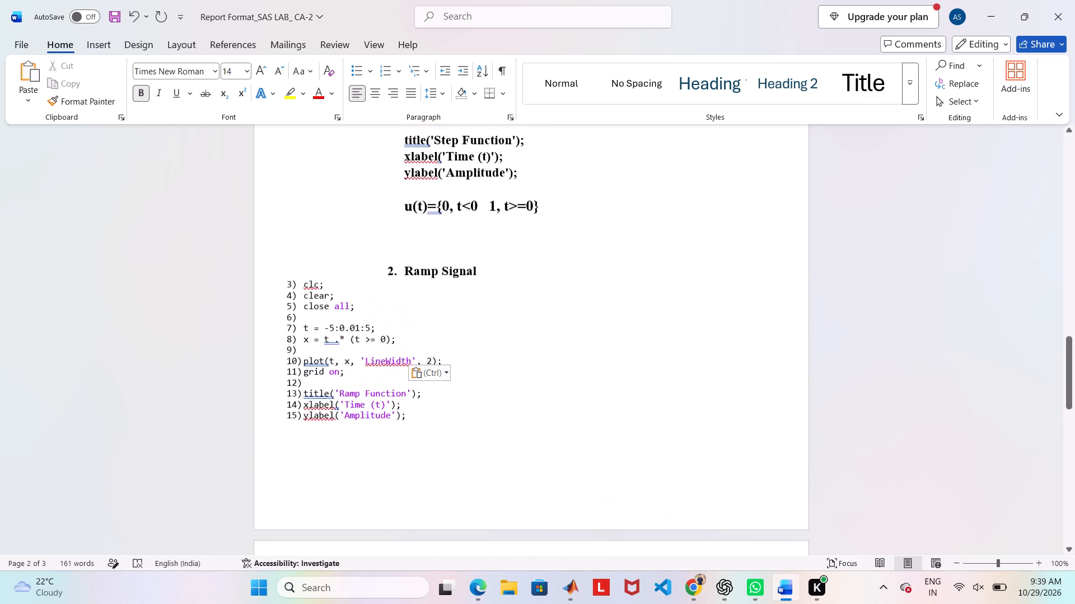
pyautogui.scroll(8, 426, 410)
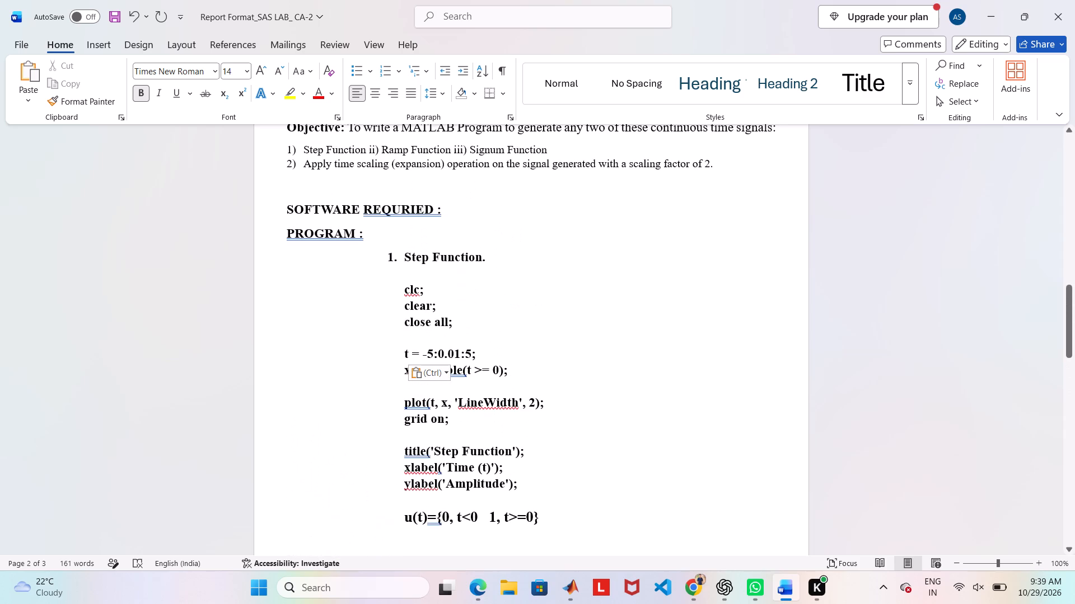
pyautogui.moveTo(405, 284); pyautogui.dragTo(434, 461)
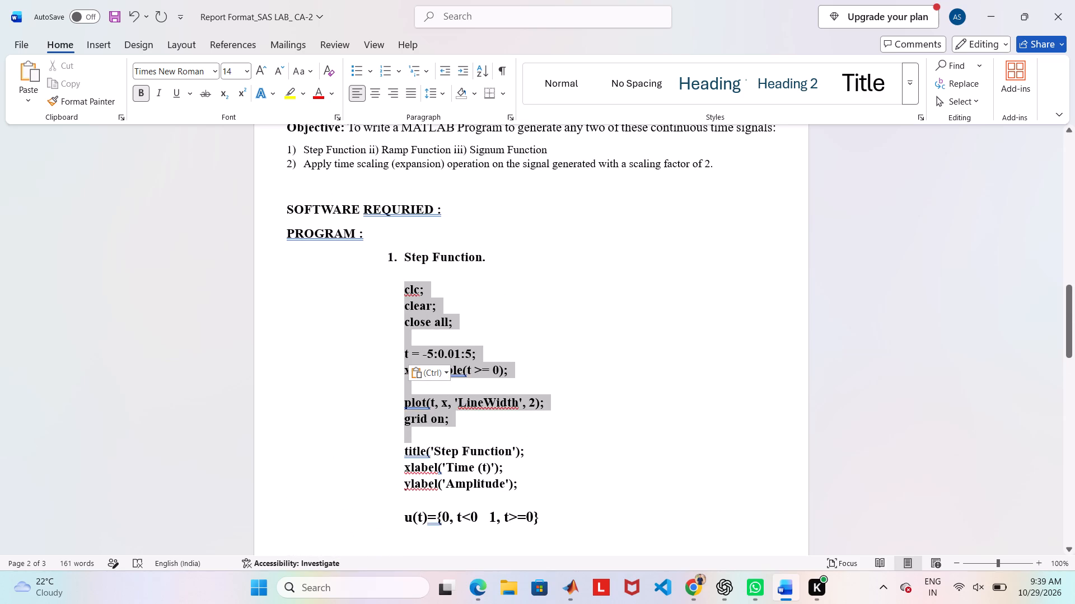
pyautogui.moveTo(434, 461); pyautogui.dragTo(525, 489)
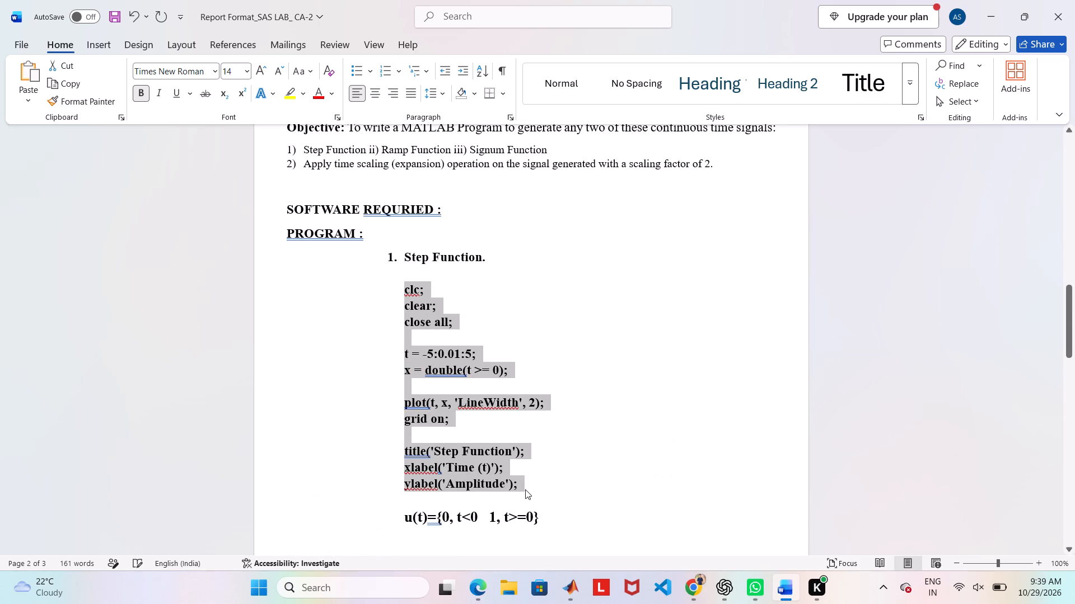
pyautogui.hotkey('ctrl', 'c')
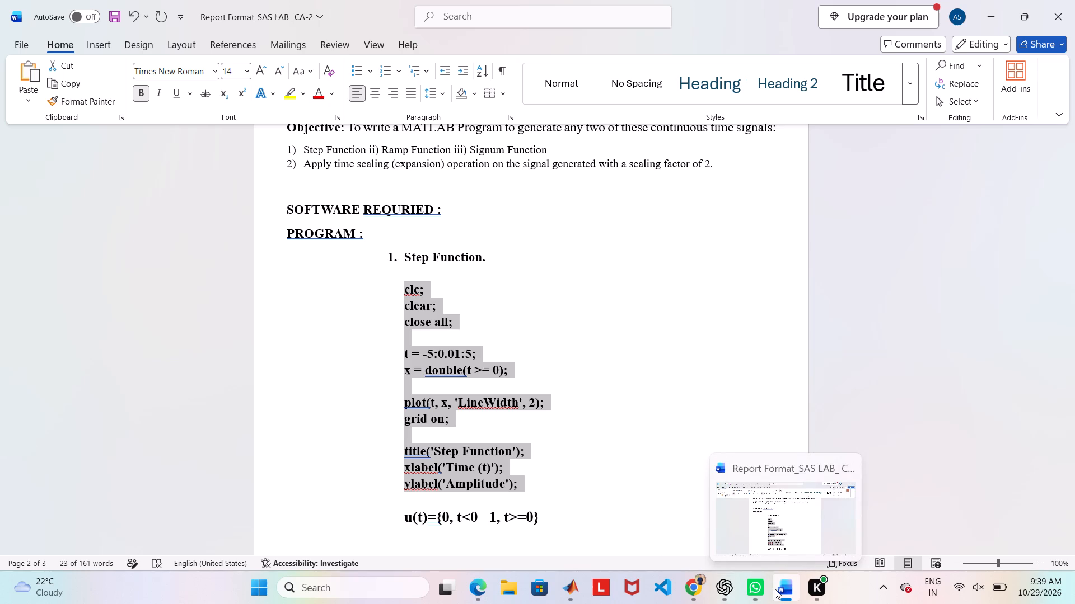
# Switch to MATLAB, replace the ramp code in CA2.m with the copied Step Function code, and run the script.
pyautogui.click(576, 591)
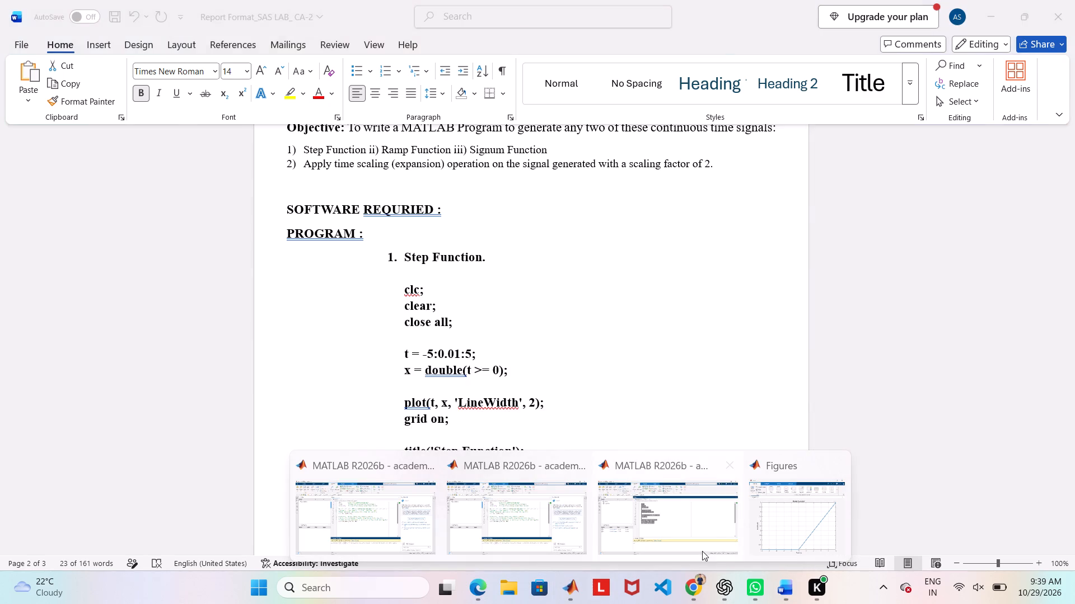
pyautogui.click(705, 539)
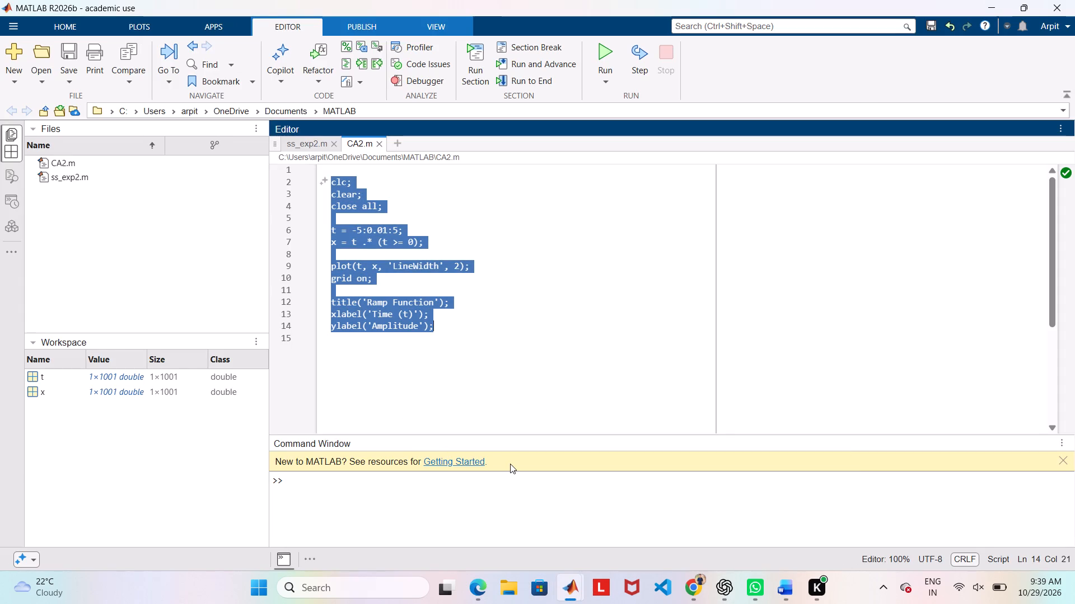
pyautogui.hotkey('ctrl', 'v')
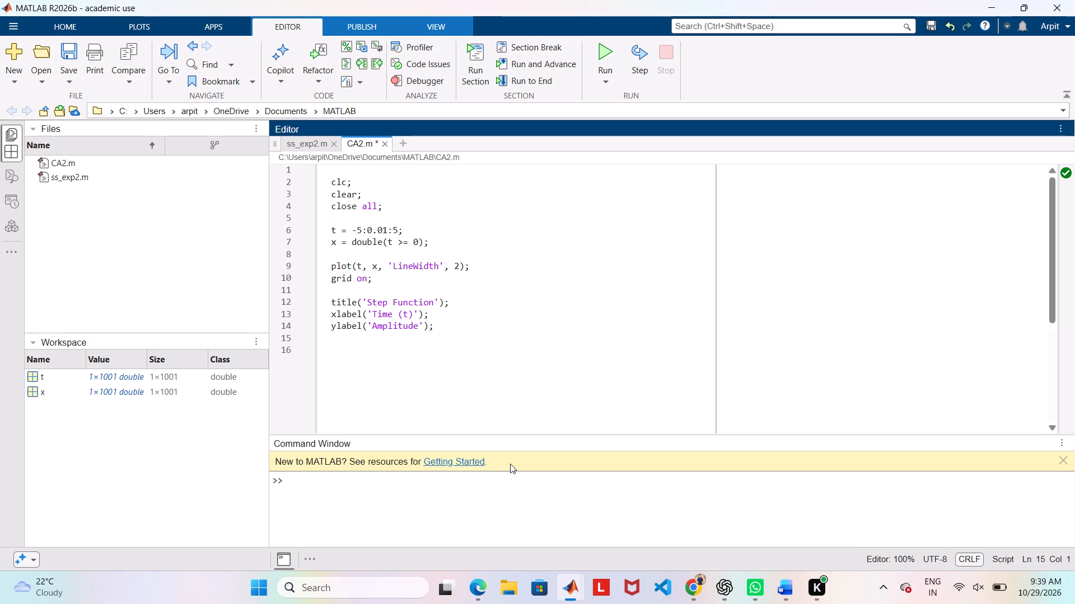
pyautogui.click(599, 53)
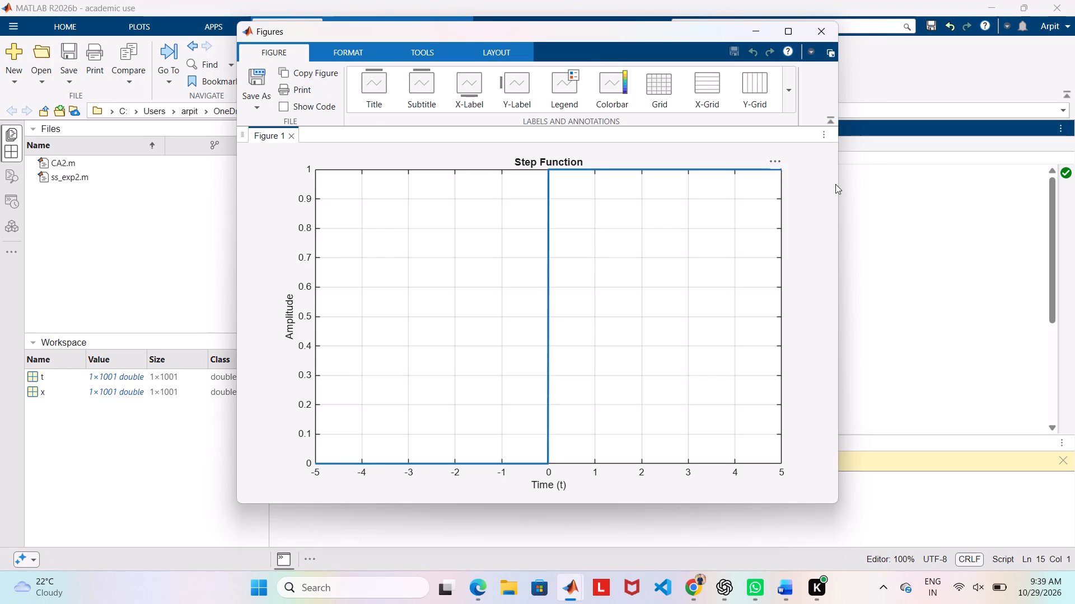
pyautogui.click(862, 178)
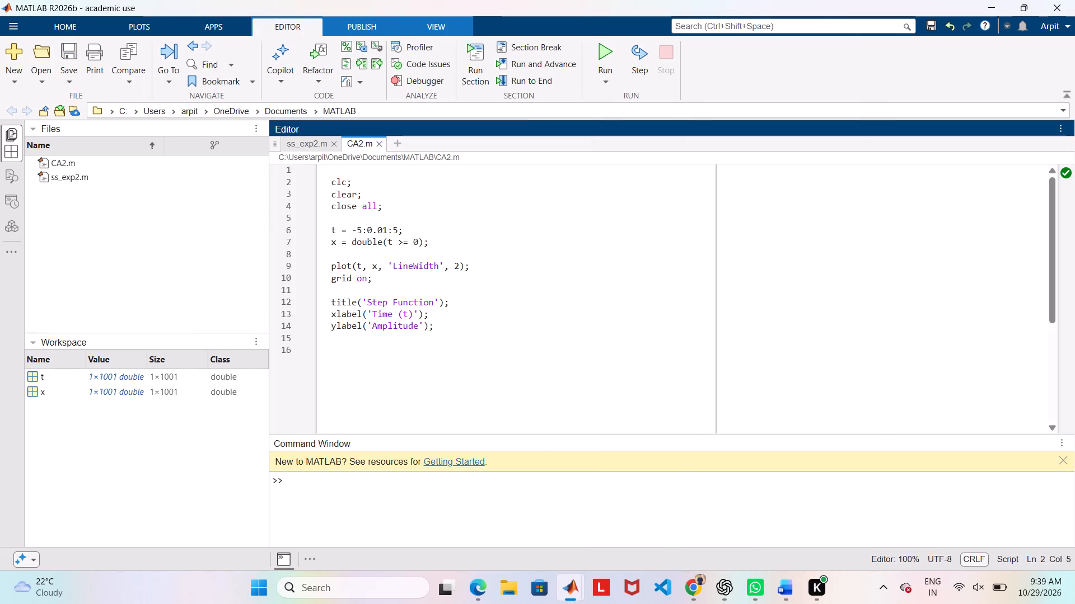
# Copy the full Step Function script from CA2.m and replace the code under "1. Step Function." in the Word report with it.
pyautogui.moveTo(329, 173); pyautogui.dragTo(461, 347)
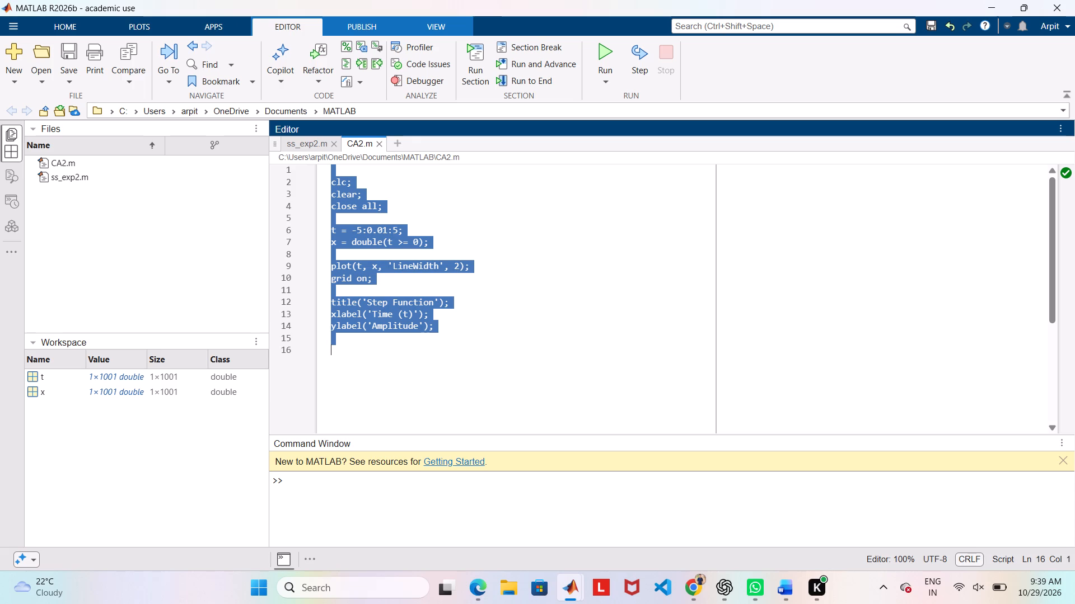
pyautogui.hotkey('ctrl', 'c')
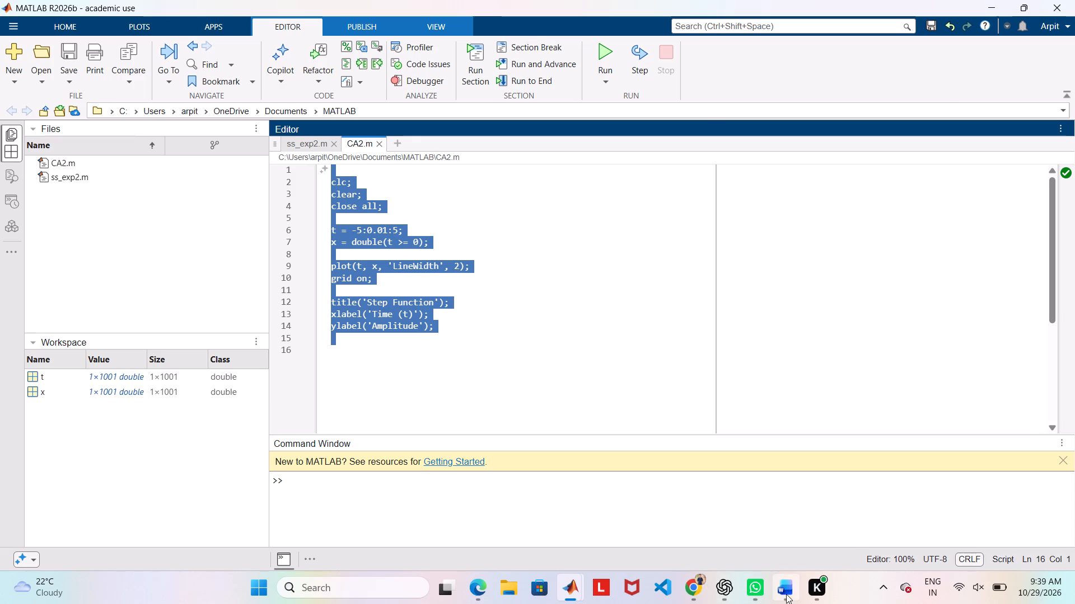
pyautogui.click(786, 594)
pyautogui.hotkey('ctrl', 'v')
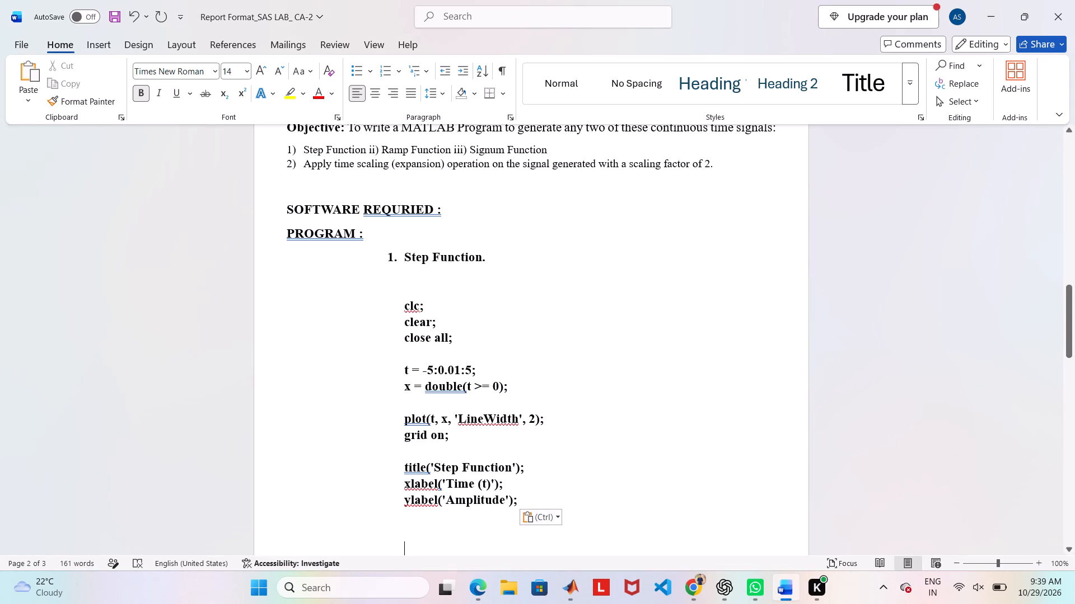
pyautogui.moveTo(392, 295); pyautogui.dragTo(499, 521)
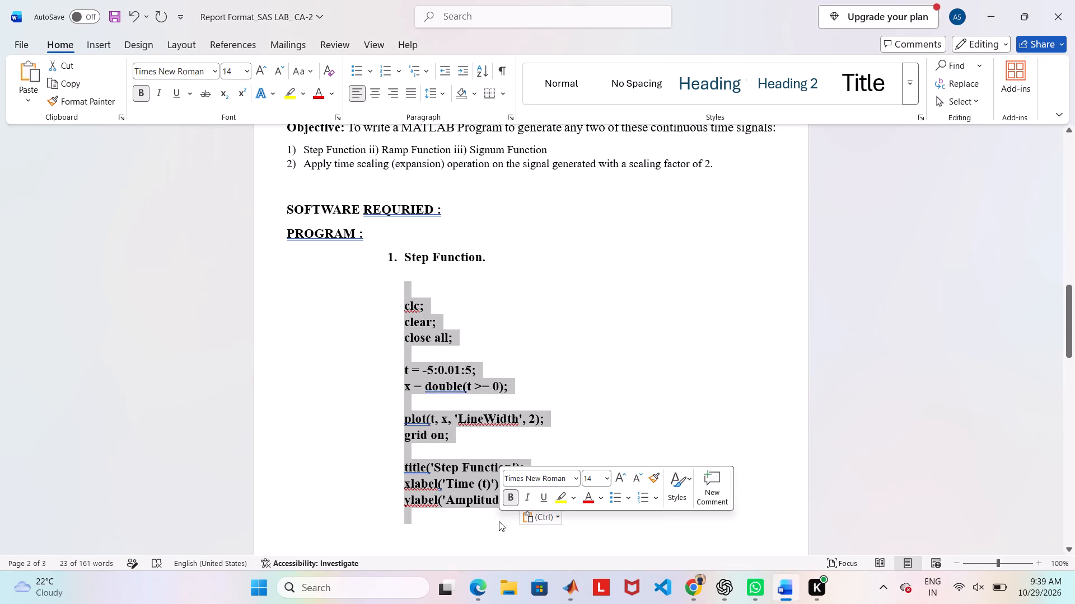
pyautogui.press('BackSpace')
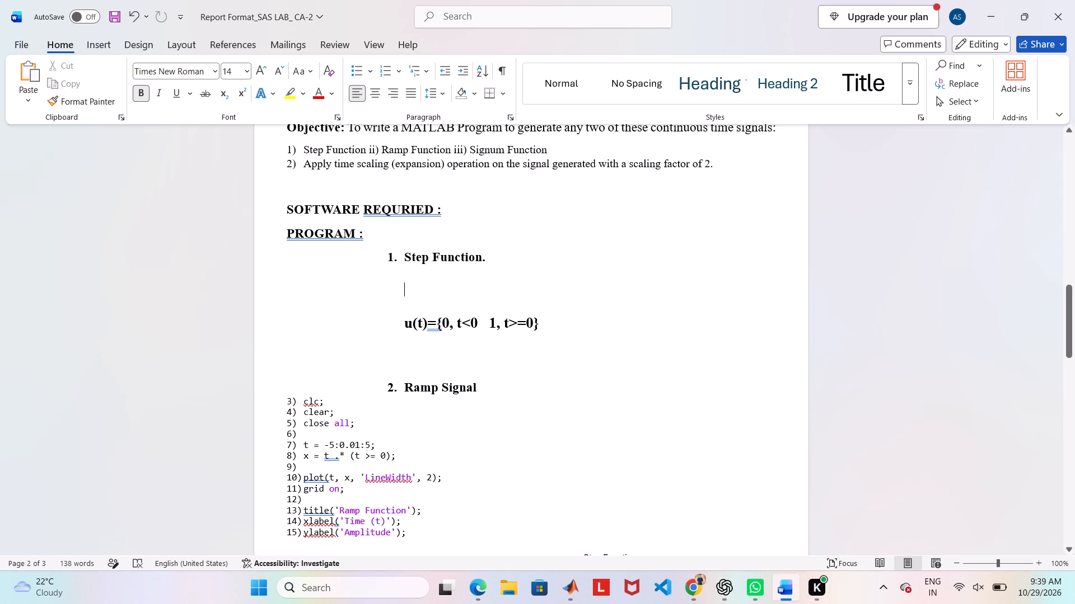
pyautogui.hotkey('ctrl', 'v')
# Review the Step Function and Ramp Signal program sections of the report.
pyautogui.scroll(-7, 395, 448)
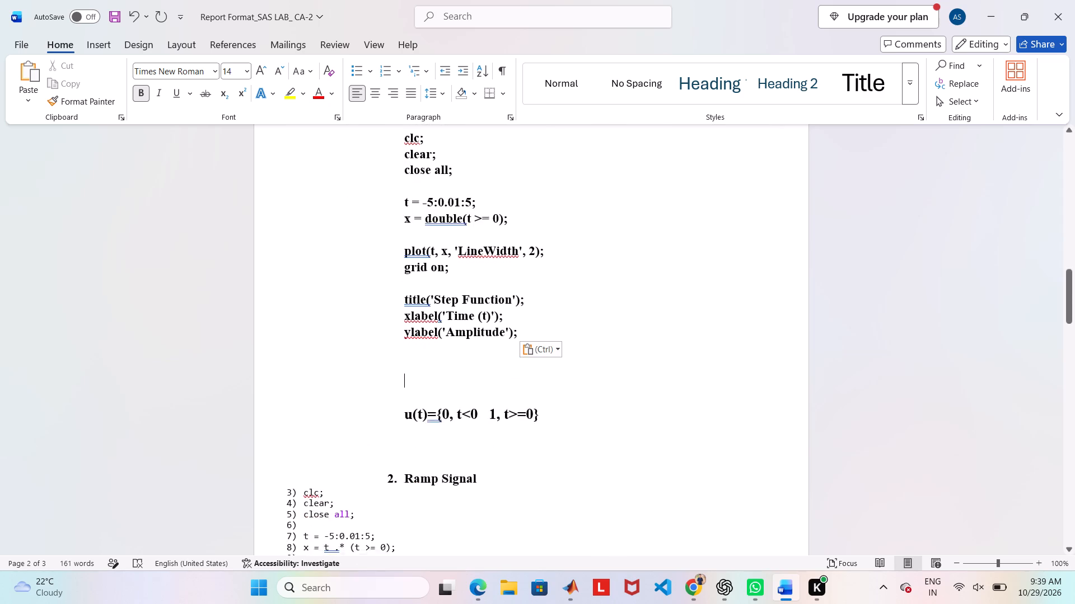
pyautogui.scroll(-6, 398, 446)
pyautogui.scroll(3, 398, 446)
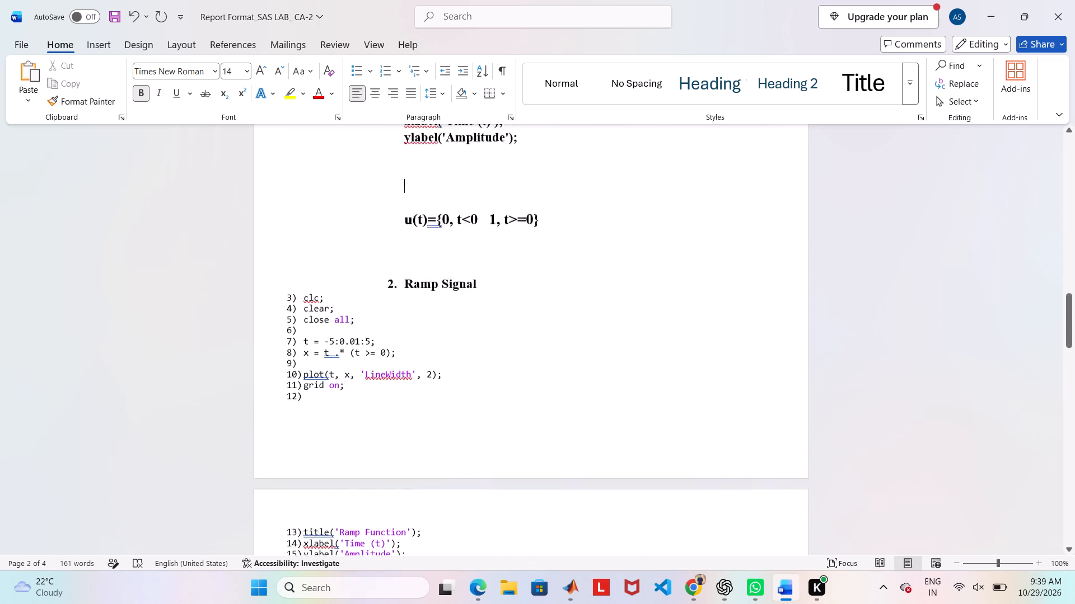
pyautogui.scroll(7, 398, 446)
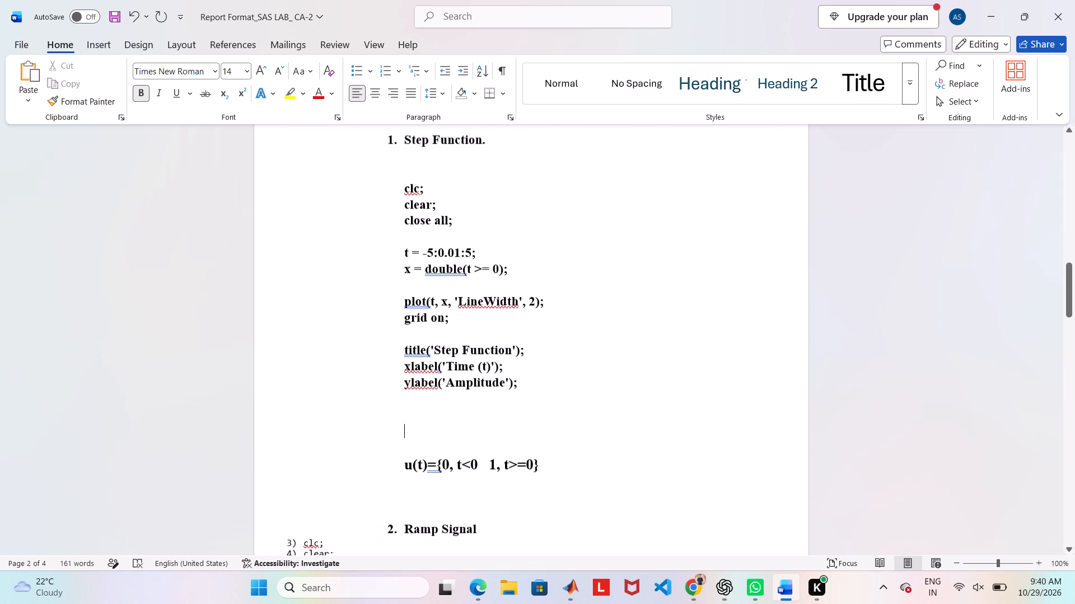
pyautogui.scroll(1, 398, 446)
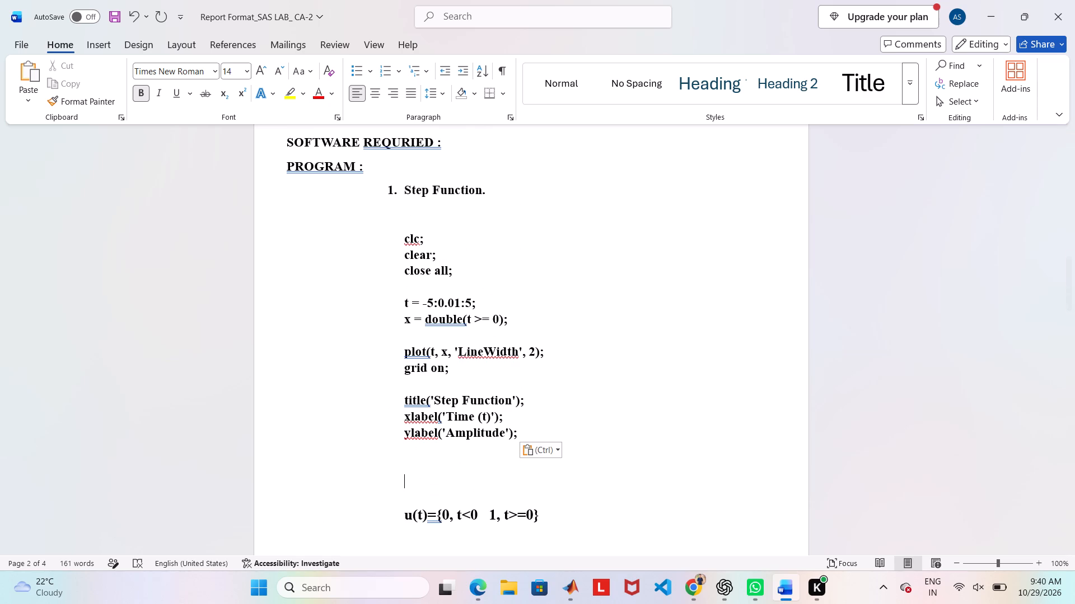
pyautogui.scroll(-12, 398, 446)
pyautogui.click(723, 594)
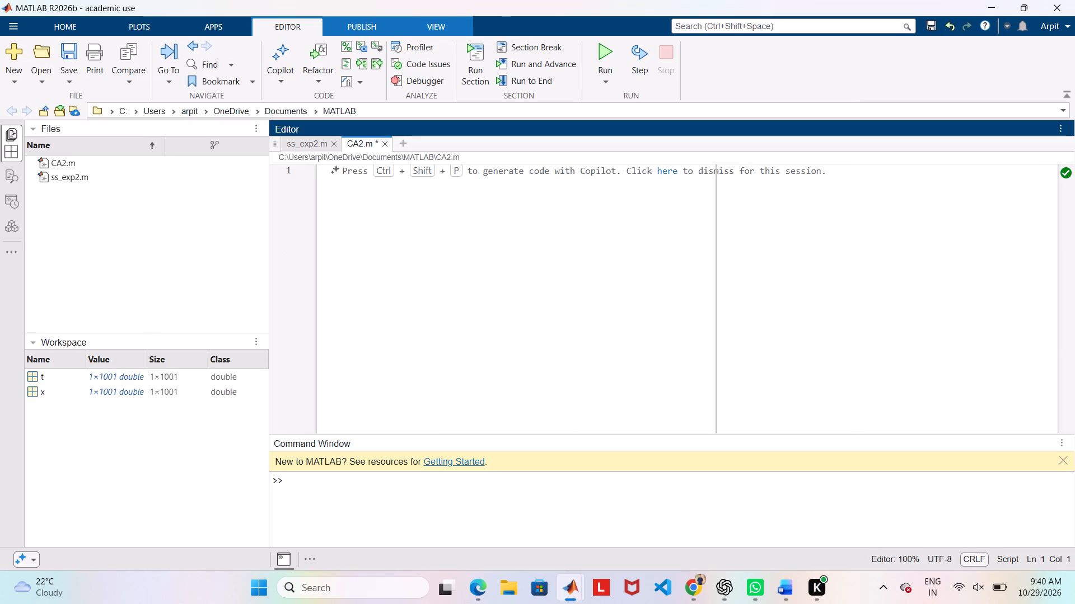
pyautogui.hotkey('ctrl', 'v')
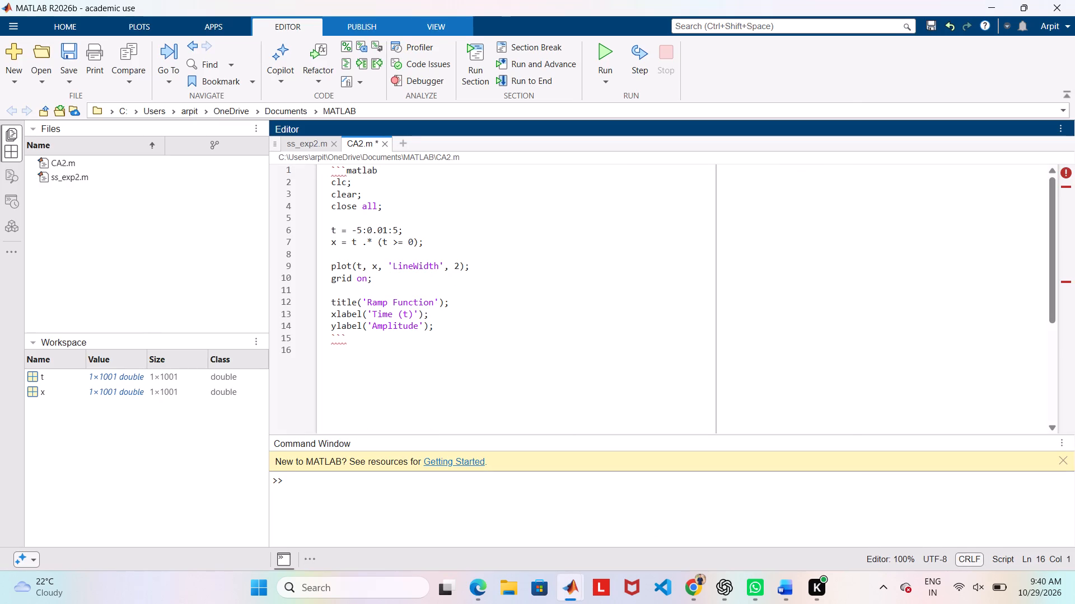
# Delete the closing ``` marks and the opening ```matlab text from the ramp code in CA2.m.
pyautogui.click(362, 337)
pyautogui.press('BackSpace')
pyautogui.press('BackSpace')
pyautogui.press('BackSpace')
pyautogui.scroll(2, 353, 318)
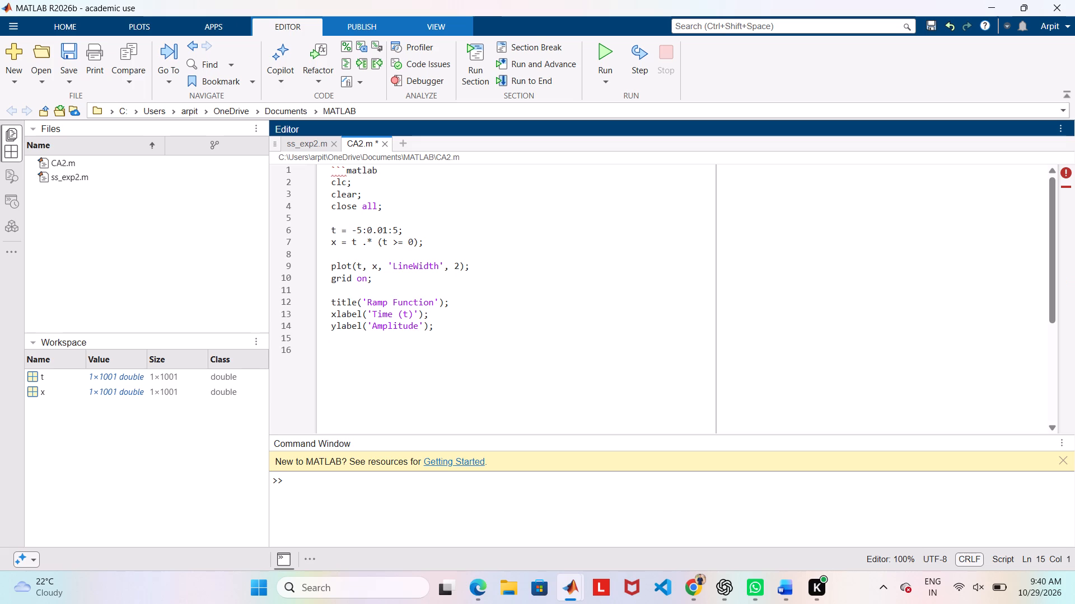
pyautogui.scroll(3, 352, 310)
pyautogui.click(408, 173)
pyautogui.press('BackSpace')
pyautogui.press('BackSpace')
pyautogui.press('BackSpace')
pyautogui.press('BackSpace')
pyautogui.press('BackSpace')
pyautogui.press('BackSpace')
pyautogui.press('BackSpace')
pyautogui.press('BackSpace')
pyautogui.press('BackSpace')
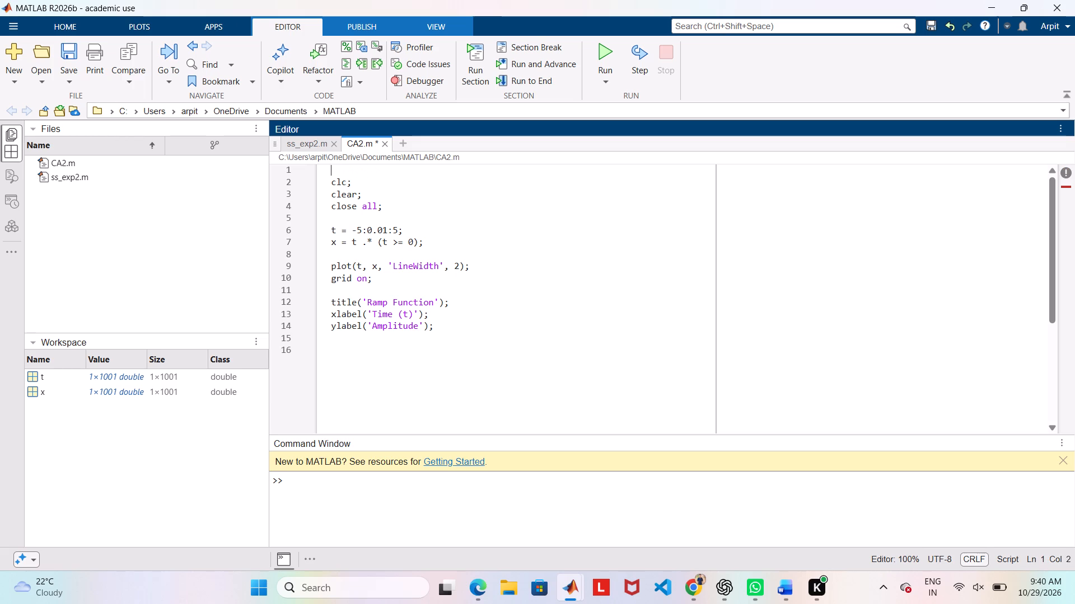
# Run CA2.m to plot the Ramp Function, and minimize the figure window.
pyautogui.scroll(1, 862, 0)
pyautogui.click(609, 48)
pyautogui.click(843, 191)
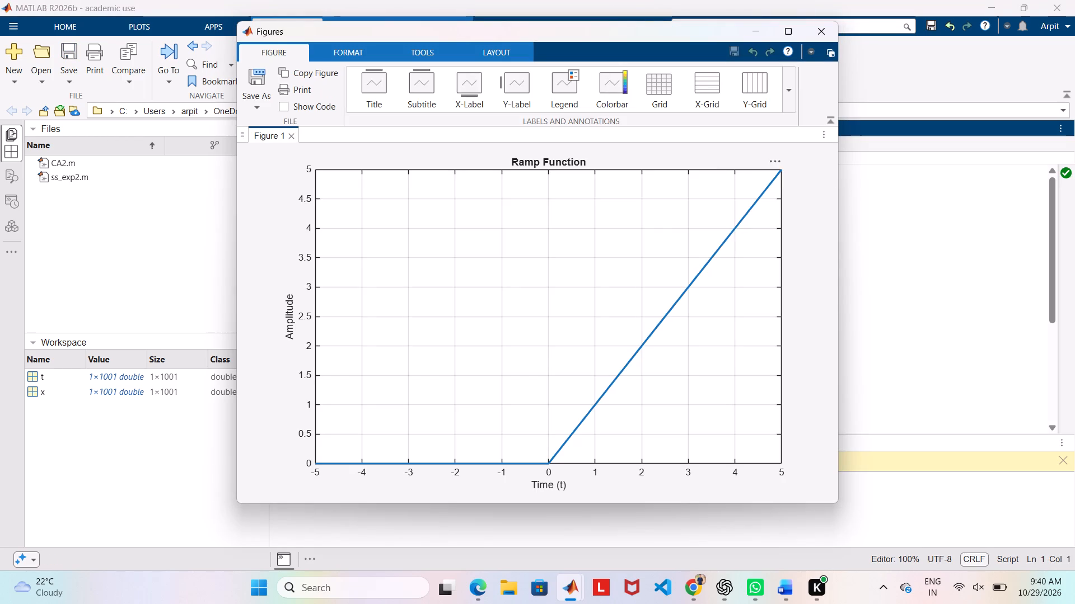
pyautogui.click(751, 27)
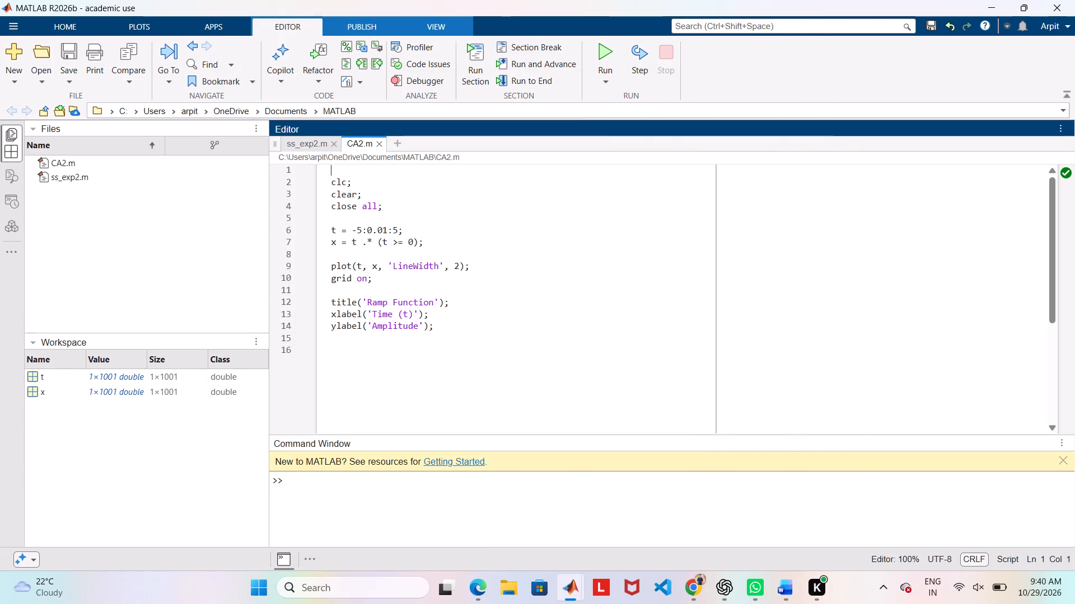
# Copy the Ramp Function code from clc; through ylabel('Amplitude'); in CA2.m.
pyautogui.moveTo(333, 175); pyautogui.dragTo(450, 327)
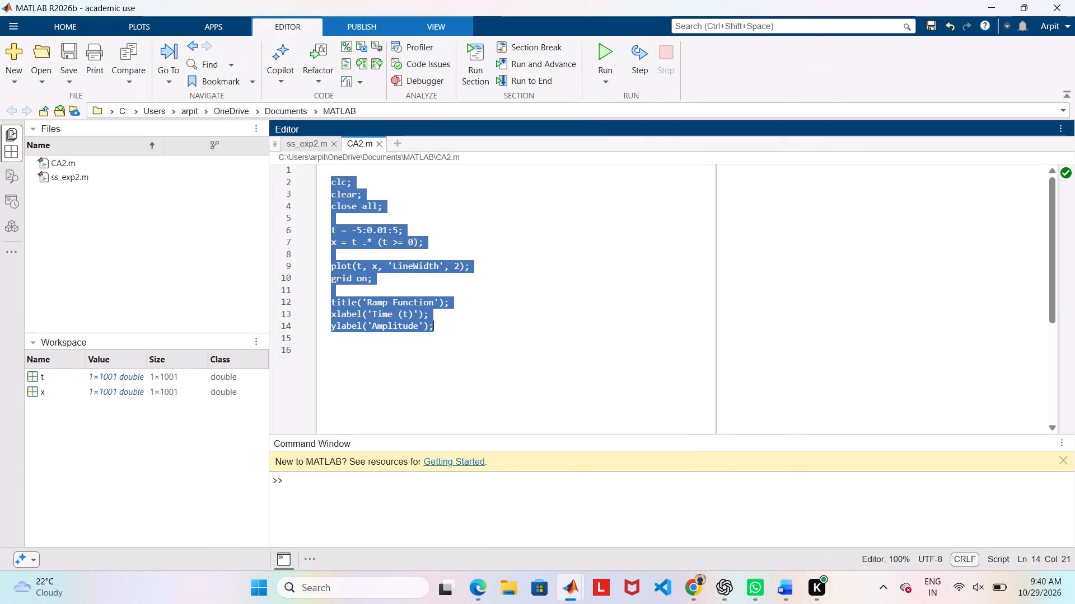
pyautogui.moveTo(450, 327); pyautogui.dragTo(452, 327)
pyautogui.hotkey('ctrl', 'c')
# Switch to the Word report, delete the numbered code below "2. Ramp Signal", and paste the copied Ramp Function code there.
pyautogui.click(791, 589)
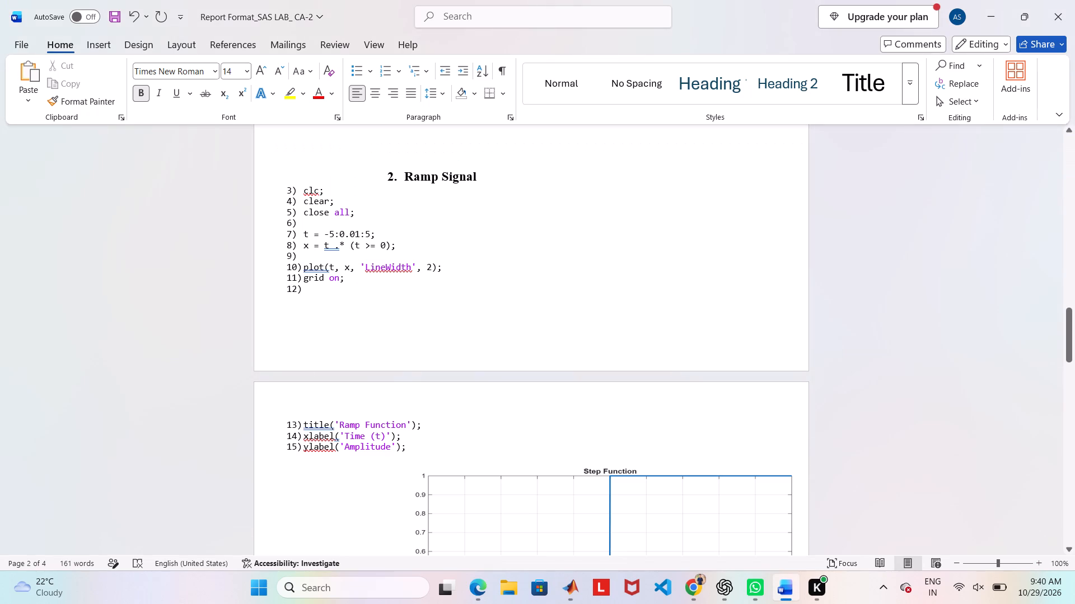
pyautogui.scroll(2, 439, 419)
pyautogui.scroll(-4, 439, 419)
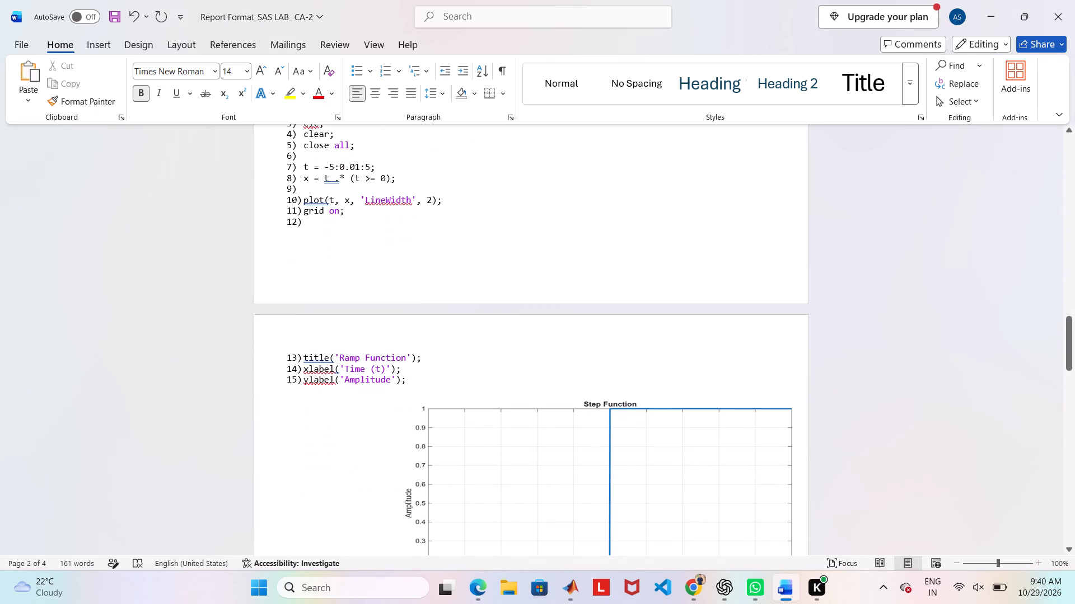
pyautogui.click(412, 380)
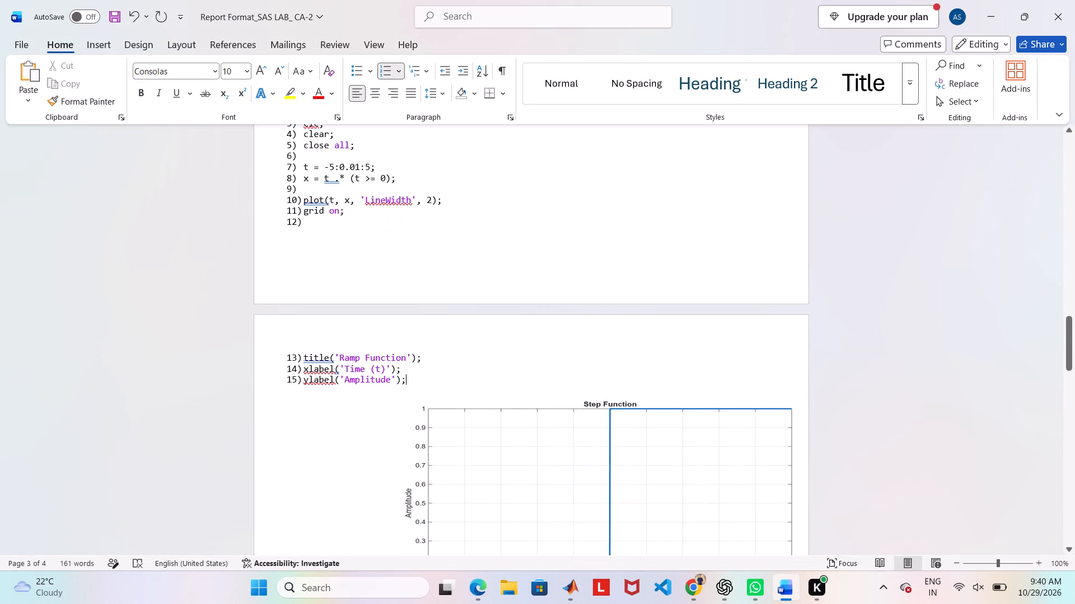
pyautogui.scroll(2, 307, 190)
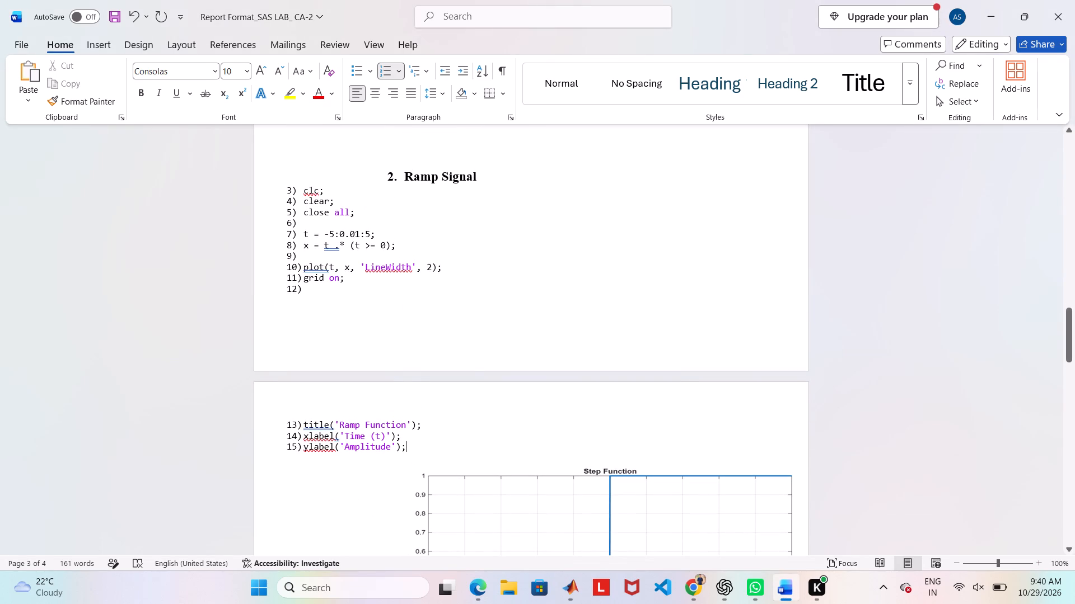
pyautogui.press('BackSpace')
pyautogui.press('BackSpace')
pyautogui.press('BackSpace')
pyautogui.press('BackSpace')
pyautogui.press('BackSpace')
pyautogui.press('BackSpace')
pyautogui.press('BackSpace')
pyautogui.press('BackSpace')
pyautogui.press('BackSpace')
pyautogui.press('BackSpace')
pyautogui.press('BackSpace')
pyautogui.press('BackSpace')
pyautogui.press('BackSpace')
pyautogui.press('BackSpace')
pyautogui.press('BackSpace')
pyautogui.press('BackSpace')
pyautogui.press('BackSpace')
pyautogui.press('BackSpace')
pyautogui.press('BackSpace')
pyautogui.press('BackSpace')
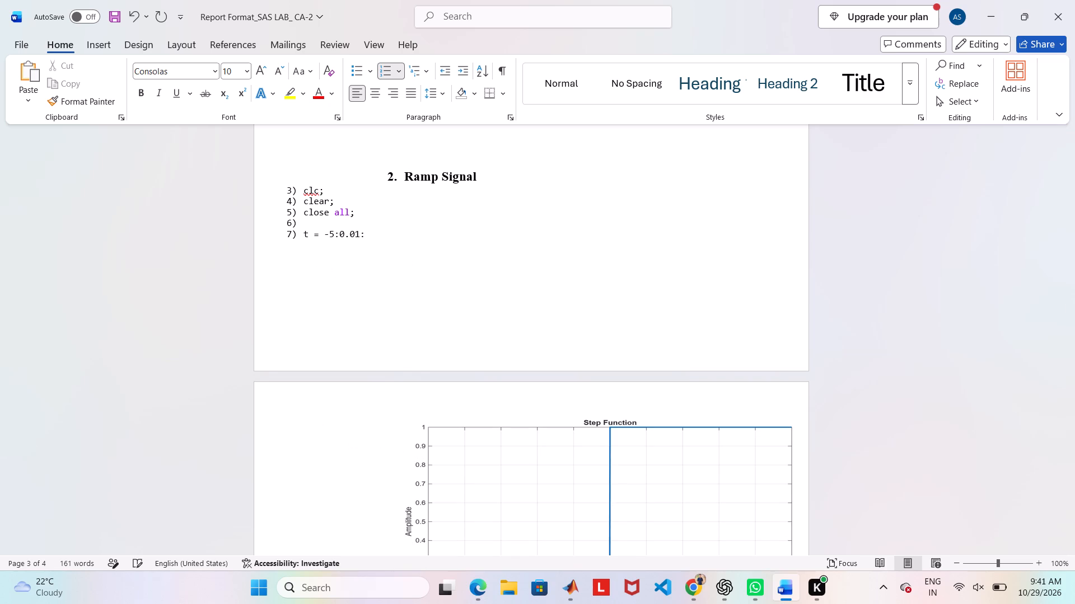
pyautogui.press('BackSpace')
pyautogui.press('BackSpace')
pyautogui.press('BackSpace')
pyautogui.press('BackSpace')
pyautogui.press('BackSpace')
pyautogui.press('BackSpace')
pyautogui.press('BackSpace')
pyautogui.press('BackSpace')
pyautogui.press('BackSpace')
pyautogui.press('BackSpace')
pyautogui.press('BackSpace')
pyautogui.press('BackSpace')
pyautogui.press('BackSpace')
pyautogui.press('BackSpace')
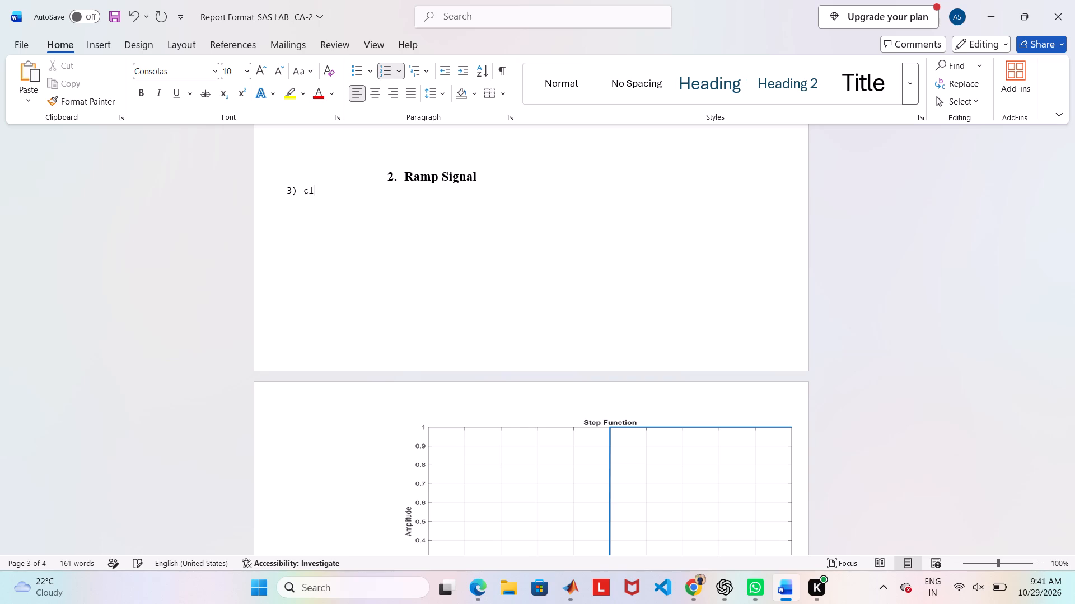
pyautogui.press('BackSpace')
pyautogui.press('BackSpace')
pyautogui.press('BackSpace')
pyautogui.hotkey('ctrl', 'v')
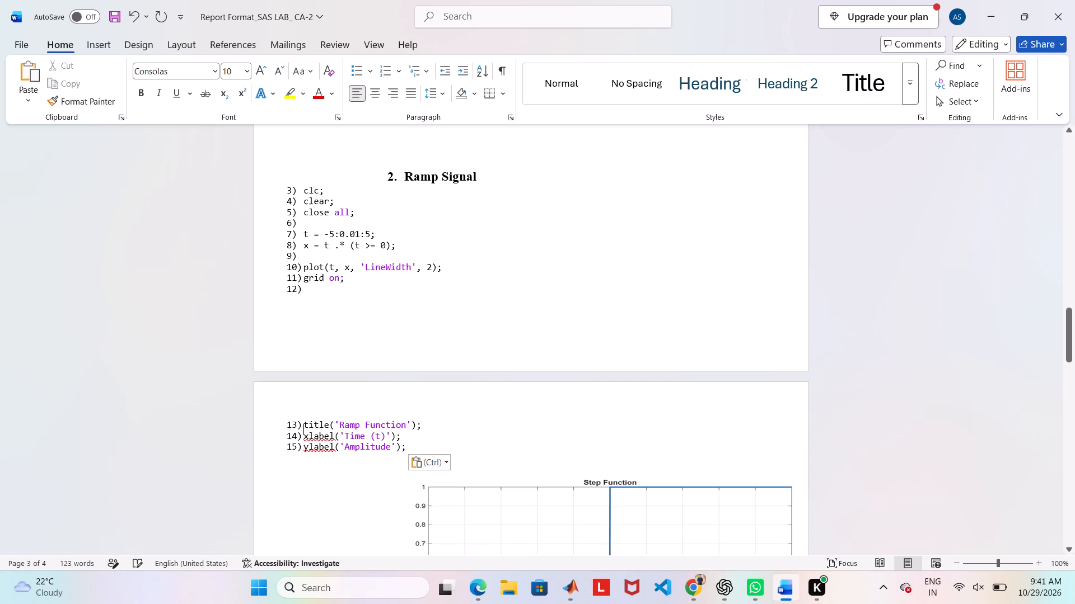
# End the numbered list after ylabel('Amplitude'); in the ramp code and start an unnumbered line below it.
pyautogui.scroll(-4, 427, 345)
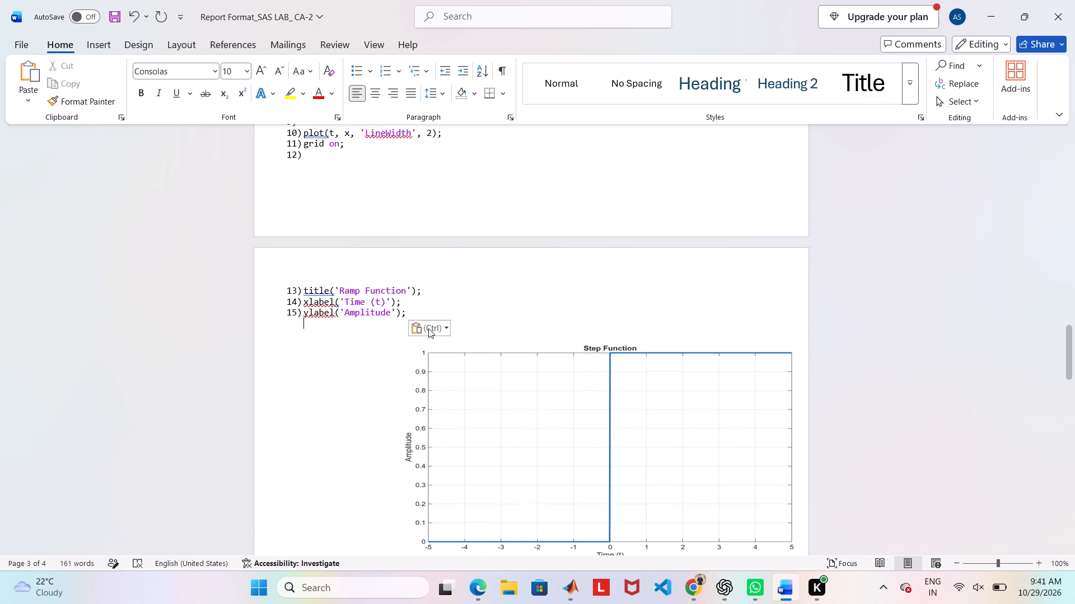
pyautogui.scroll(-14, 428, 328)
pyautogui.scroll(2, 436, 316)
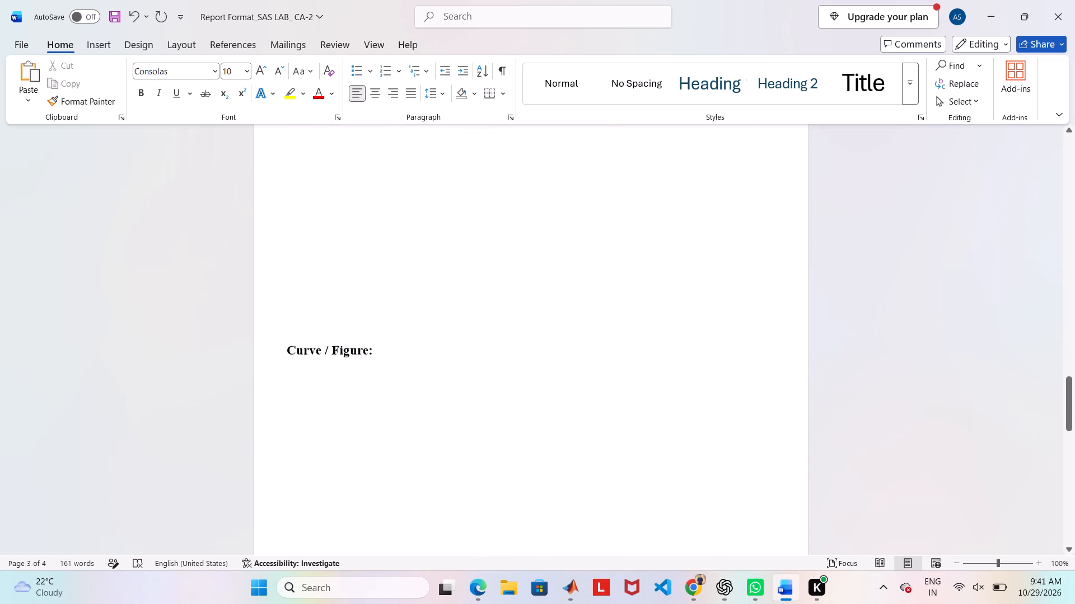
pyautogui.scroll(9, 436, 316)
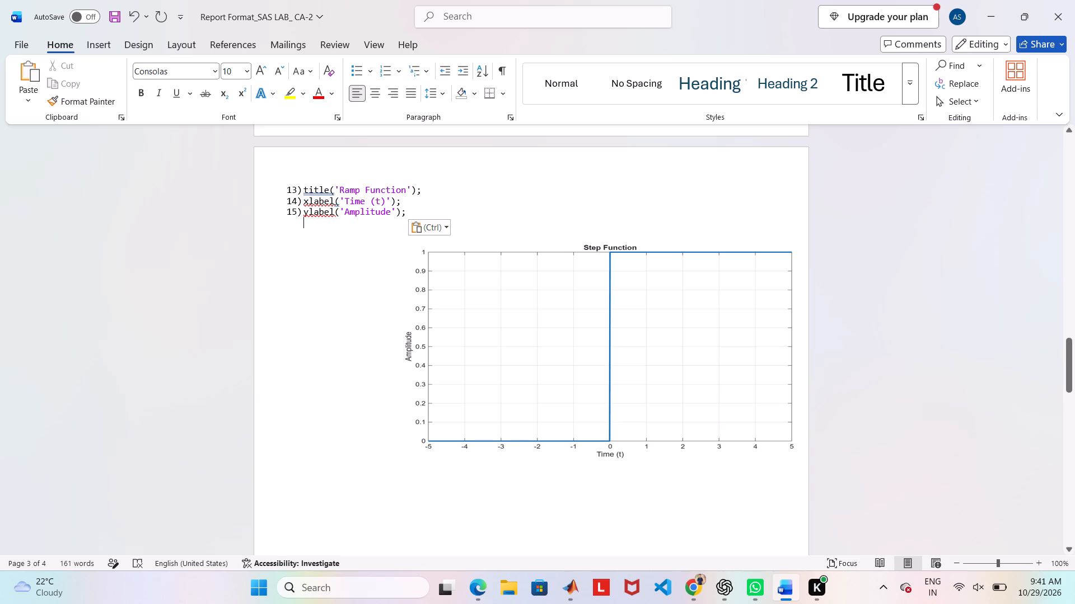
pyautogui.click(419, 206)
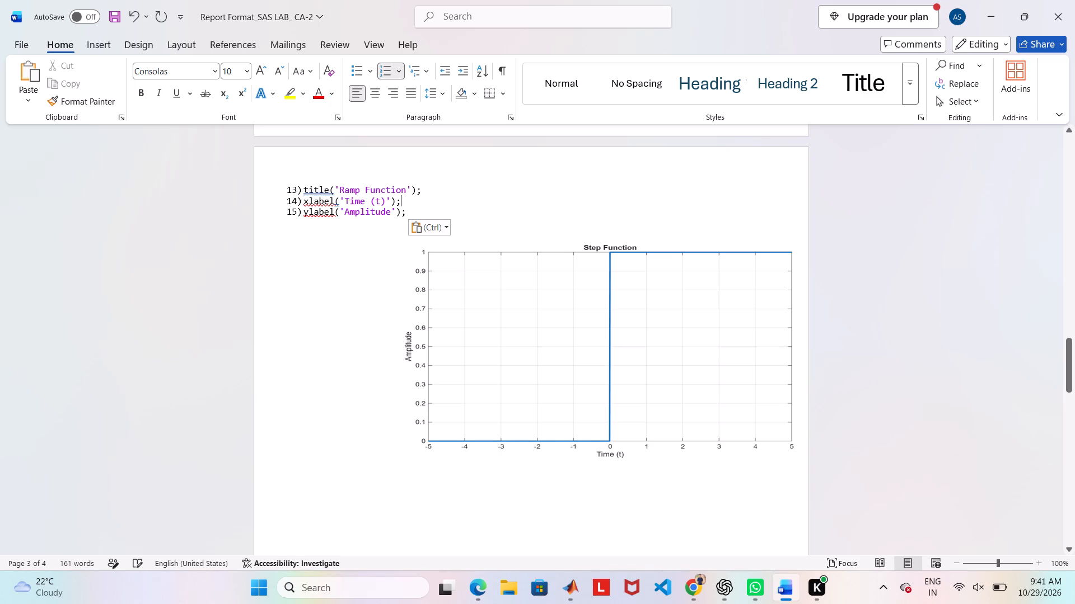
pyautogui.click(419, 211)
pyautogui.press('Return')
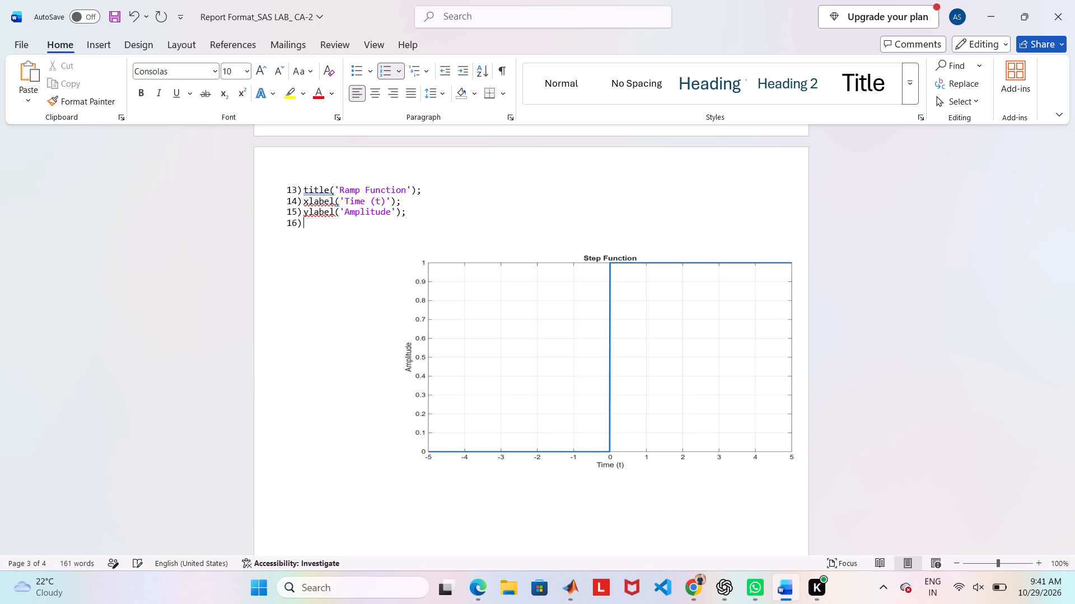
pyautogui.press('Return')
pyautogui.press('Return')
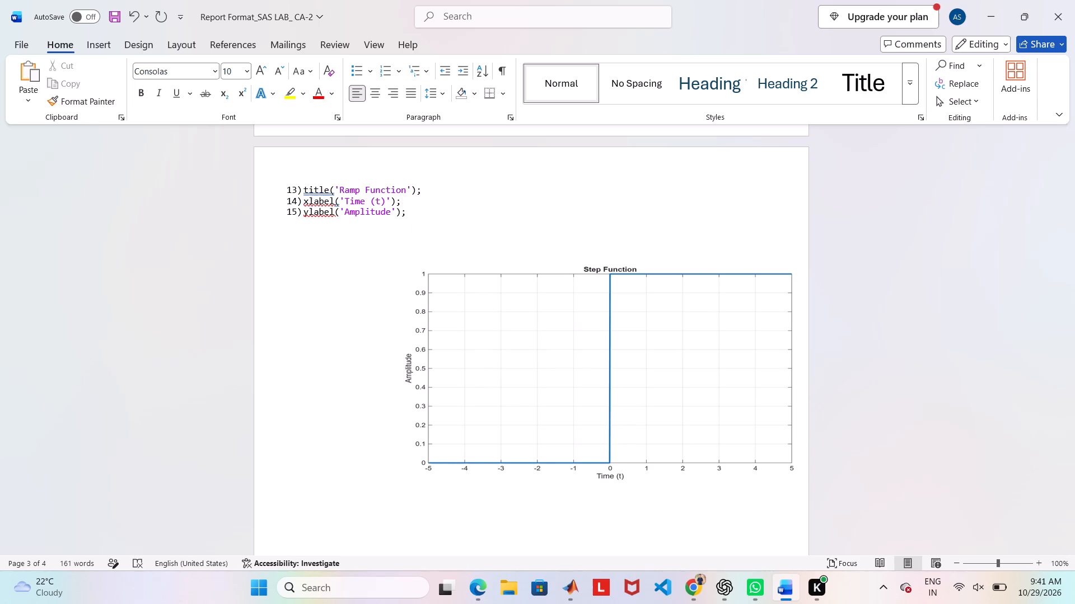
pyautogui.scroll(-7, 476, 224)
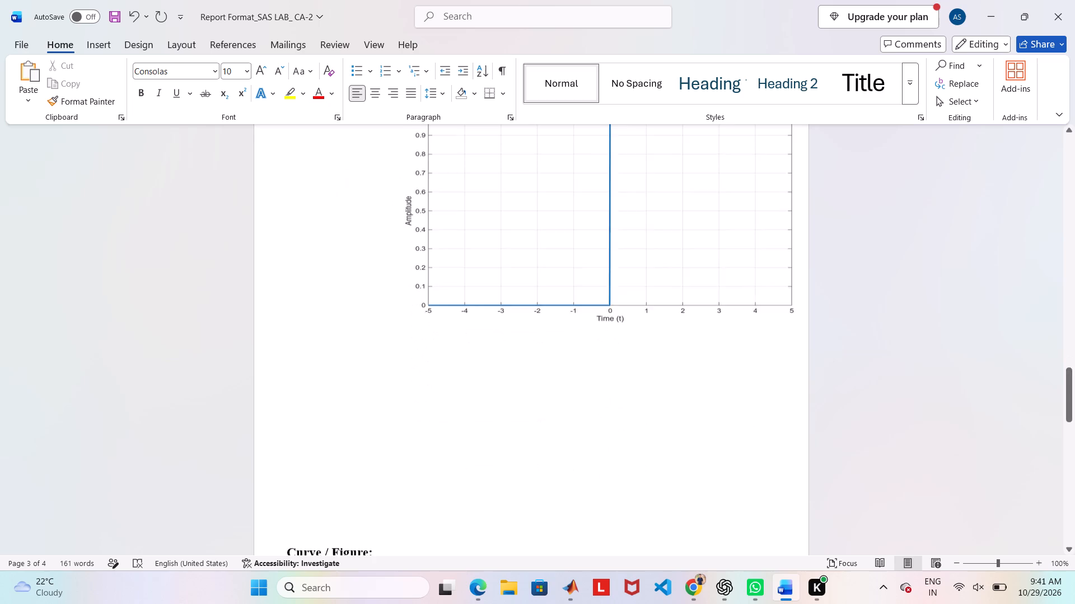
pyautogui.scroll(-19, 481, 220)
pyautogui.scroll(-7, 481, 220)
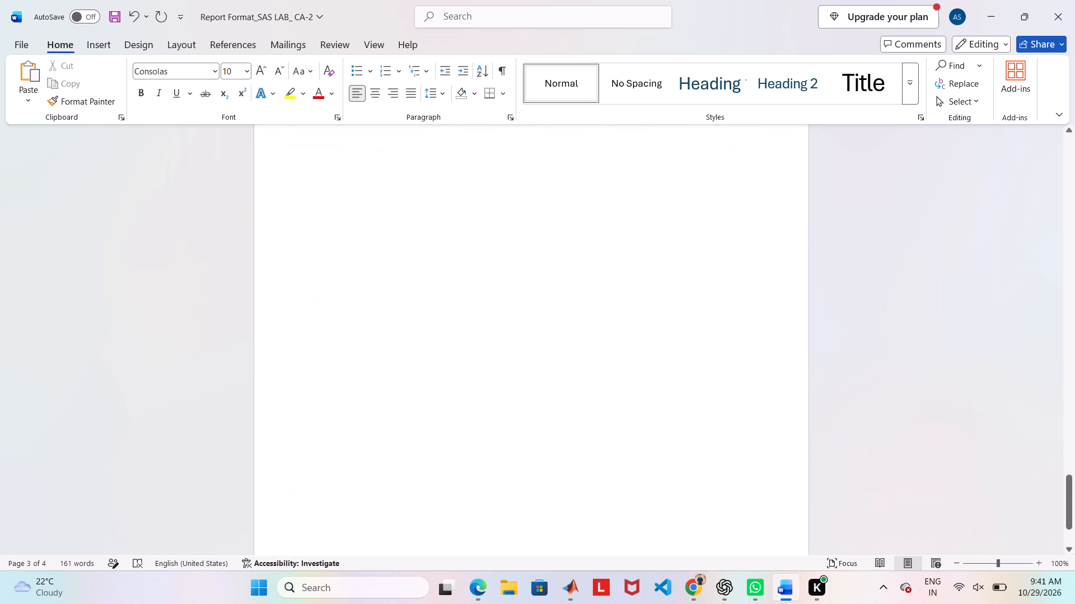
pyautogui.scroll(-6, 481, 220)
pyautogui.scroll(20, 481, 220)
pyautogui.scroll(10, 481, 220)
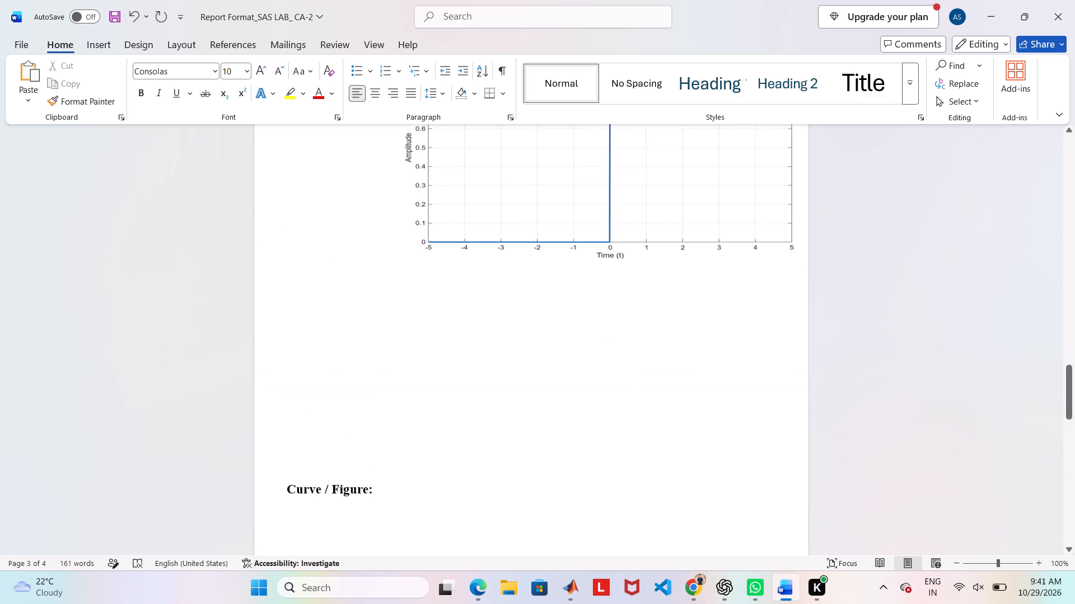
pyautogui.scroll(10, 481, 220)
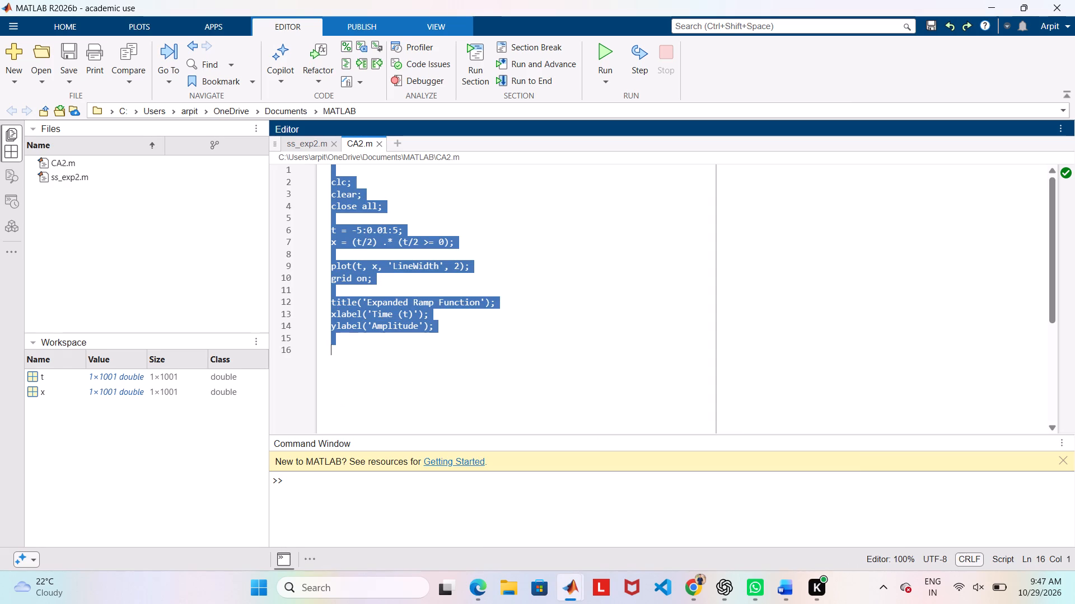
pyautogui.press('BackSpace')
pyautogui.hotkey('ctrl', 'v')
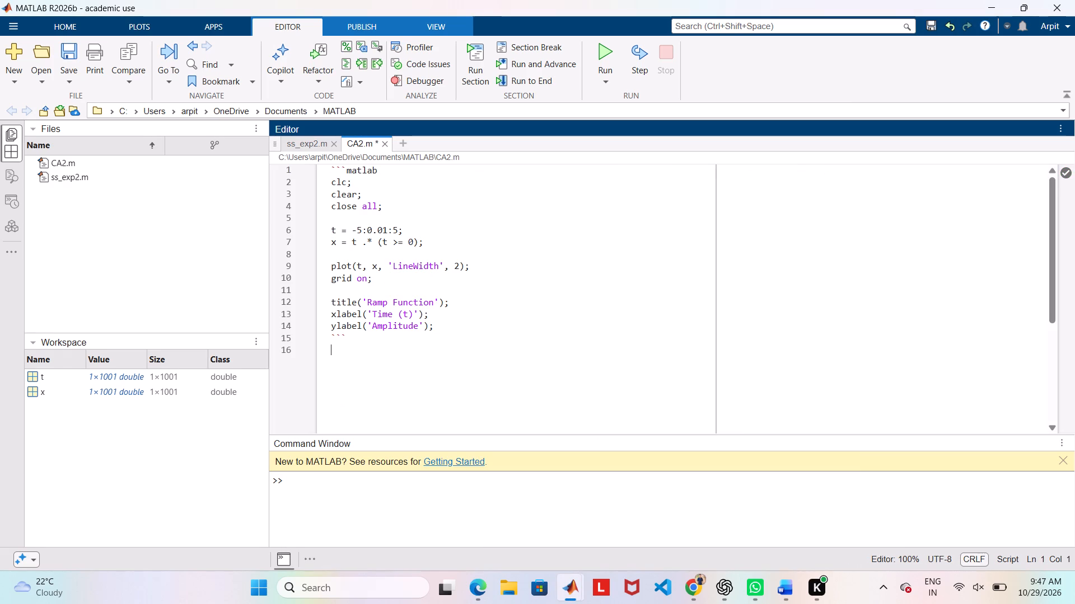
# Delete the closing ``` after the ylabel line and the opening ```matlab text from the first line of CA2.m.
pyautogui.click(353, 336)
pyautogui.press('BackSpace')
pyautogui.press('BackSpace')
pyautogui.press('BackSpace')
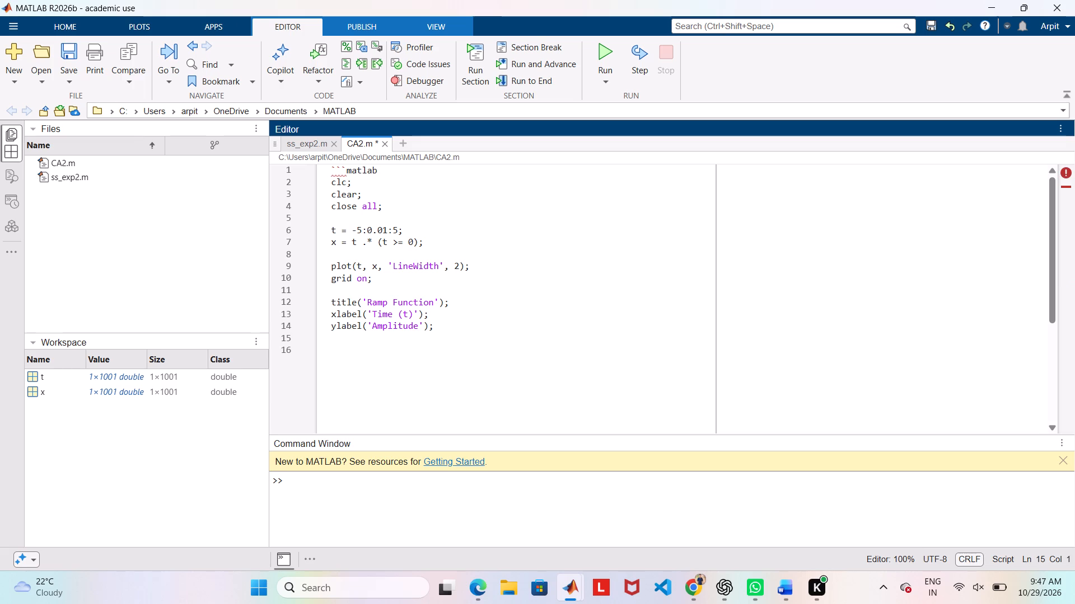
pyautogui.scroll(8, 353, 337)
pyautogui.click(386, 173)
pyautogui.press('BackSpace')
pyautogui.press('BackSpace')
pyautogui.press('BackSpace')
pyautogui.press('BackSpace')
pyautogui.press('BackSpace')
pyautogui.press('BackSpace')
pyautogui.press('BackSpace')
pyautogui.press('BackSpace')
pyautogui.press('BackSpace')
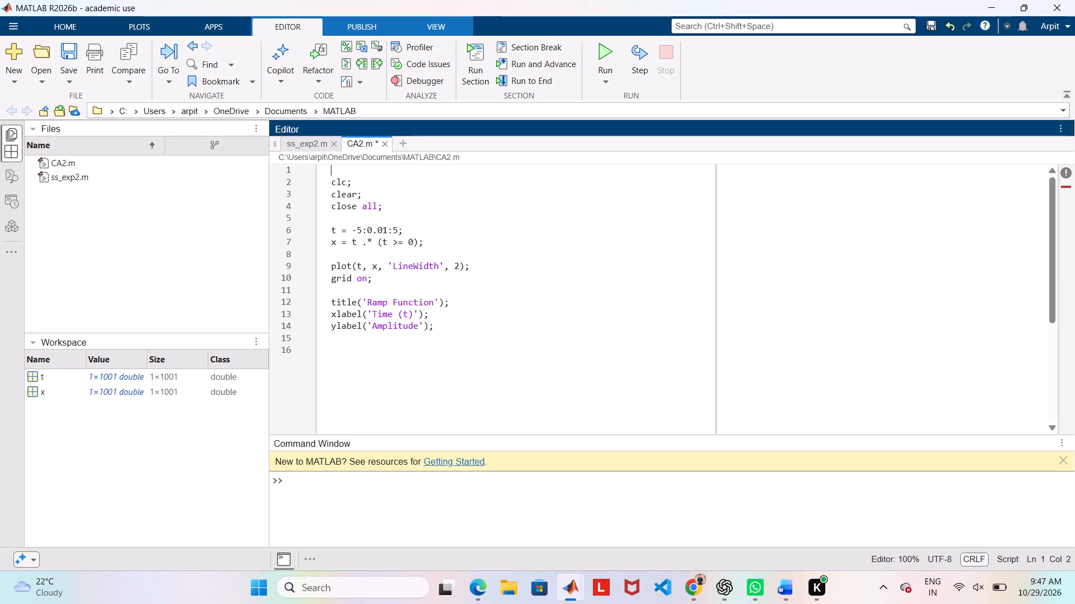
# Switch to the Word report and move the Step Function figure onto the last page, directly above the "Curve / Figure:" heading.
pyautogui.click(780, 592)
pyautogui.scroll(-13, 669, 332)
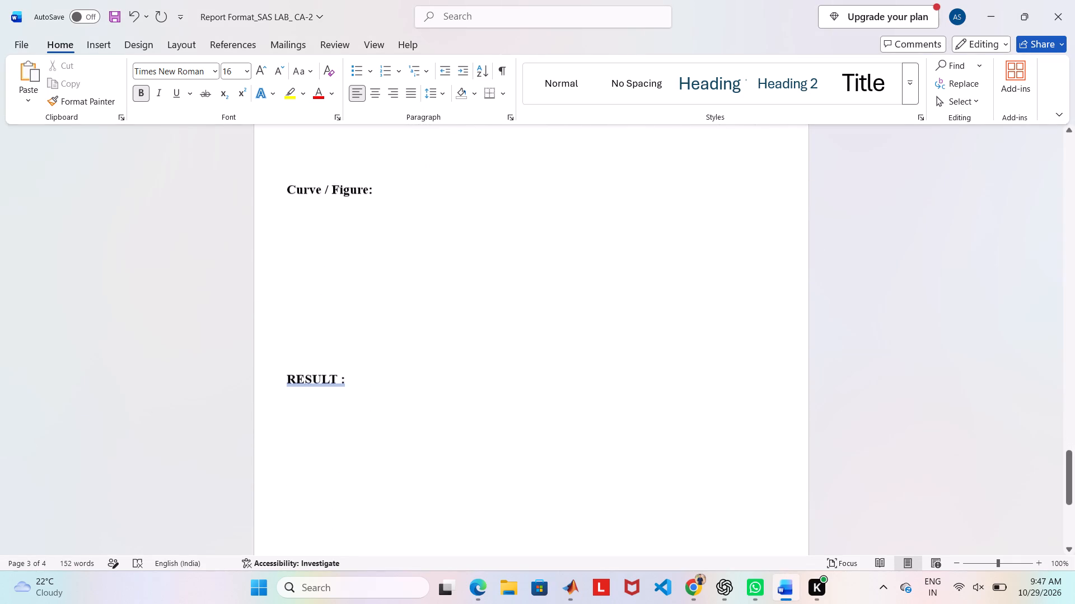
pyautogui.scroll(17, 675, 326)
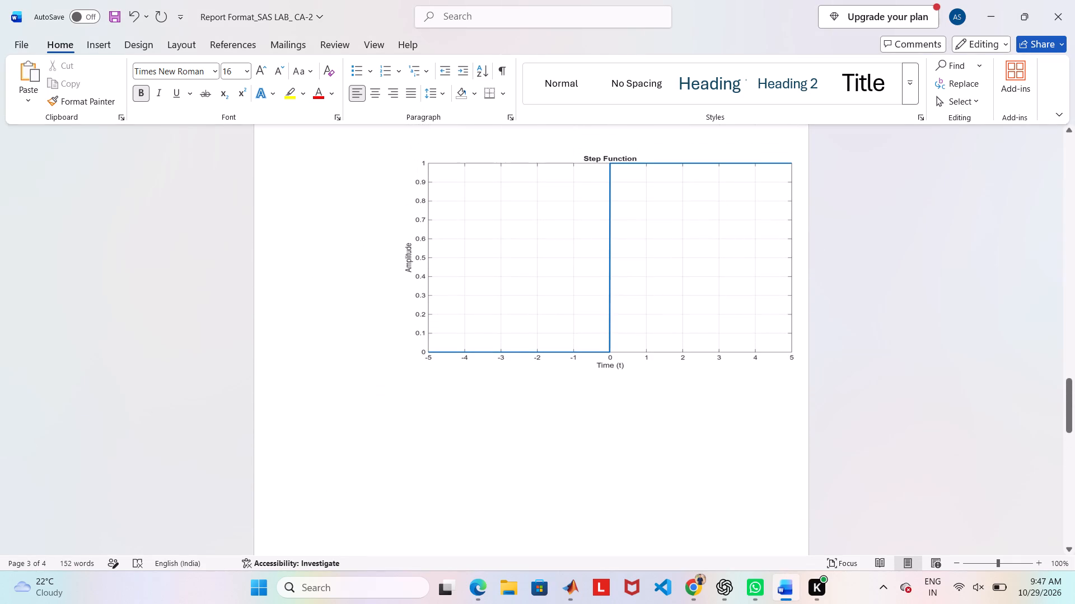
pyautogui.moveTo(667, 309); pyautogui.dragTo(654, 523)
pyautogui.scroll(-7, 654, 523)
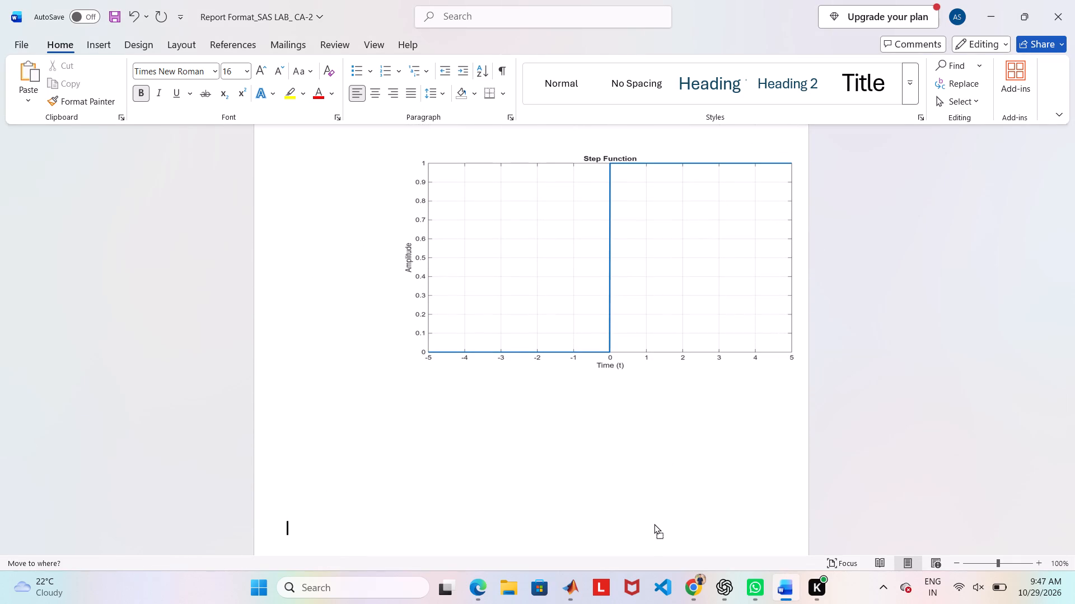
pyautogui.moveTo(654, 523); pyautogui.dragTo(656, 513)
pyautogui.scroll(-6, 654, 523)
pyautogui.scroll(-3, 675, 445)
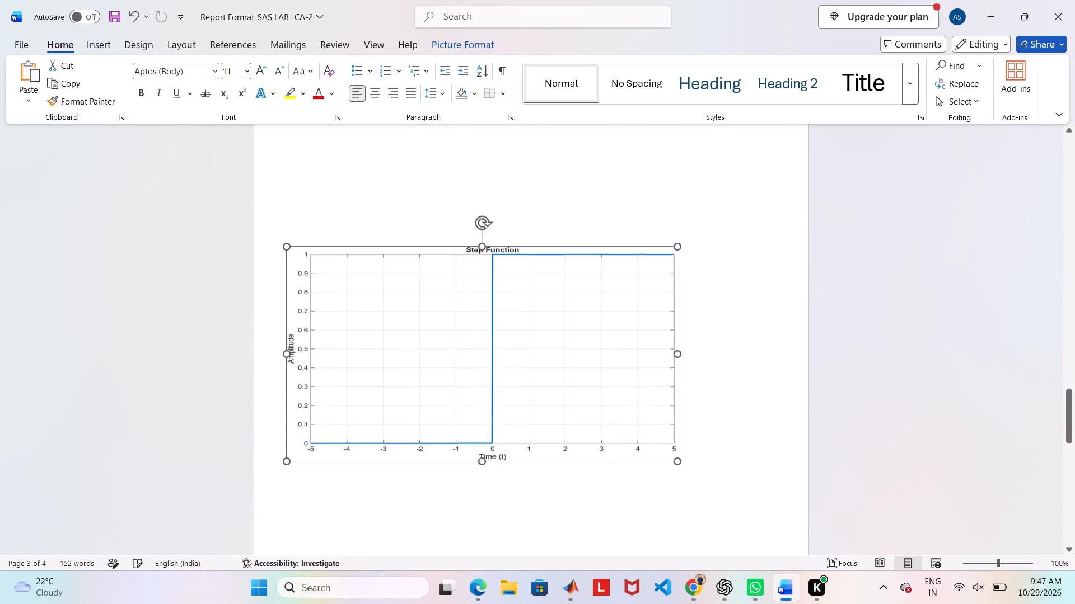
pyautogui.scroll(-6, 675, 445)
pyautogui.moveTo(574, 166); pyautogui.dragTo(581, 167)
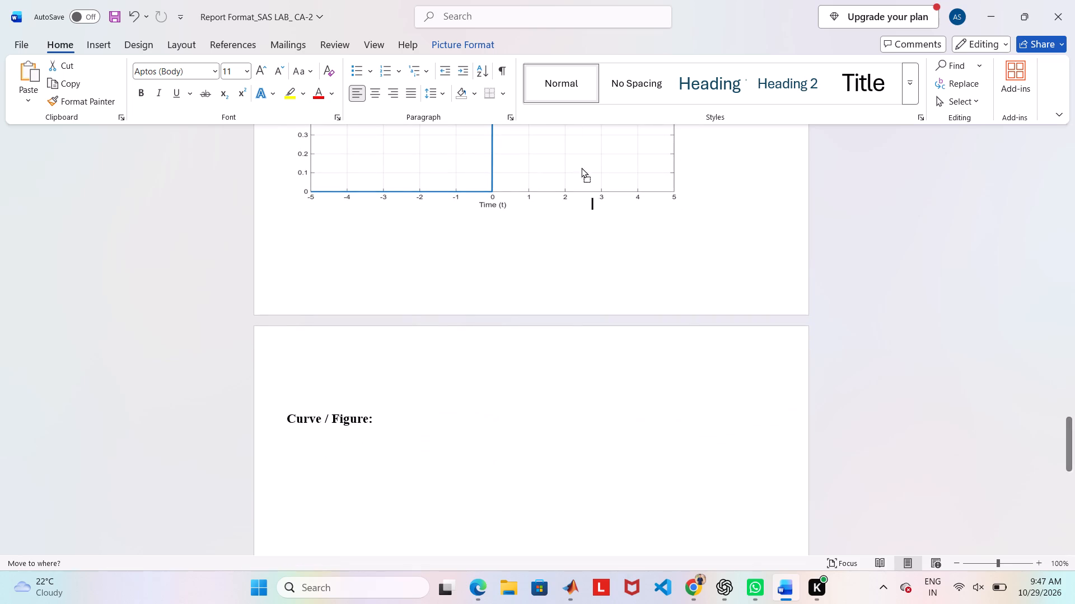
pyautogui.moveTo(581, 167); pyautogui.dragTo(534, 400)
# Shrink the Step Function figure slightly, first in height only and then in overall size.
pyautogui.scroll(-5, 574, 362)
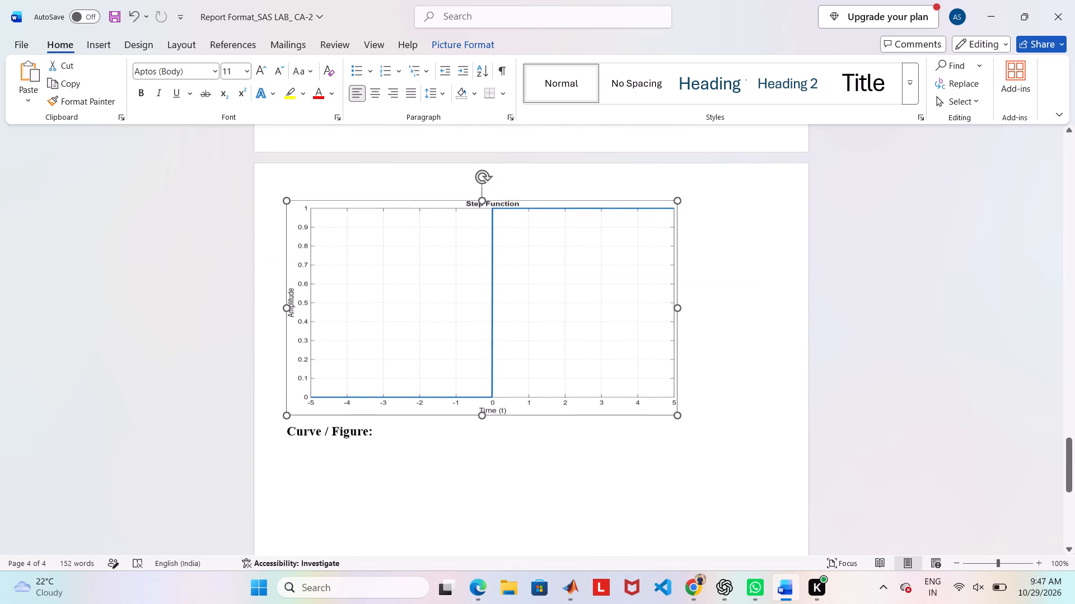
pyautogui.moveTo(482, 412); pyautogui.dragTo(495, 391)
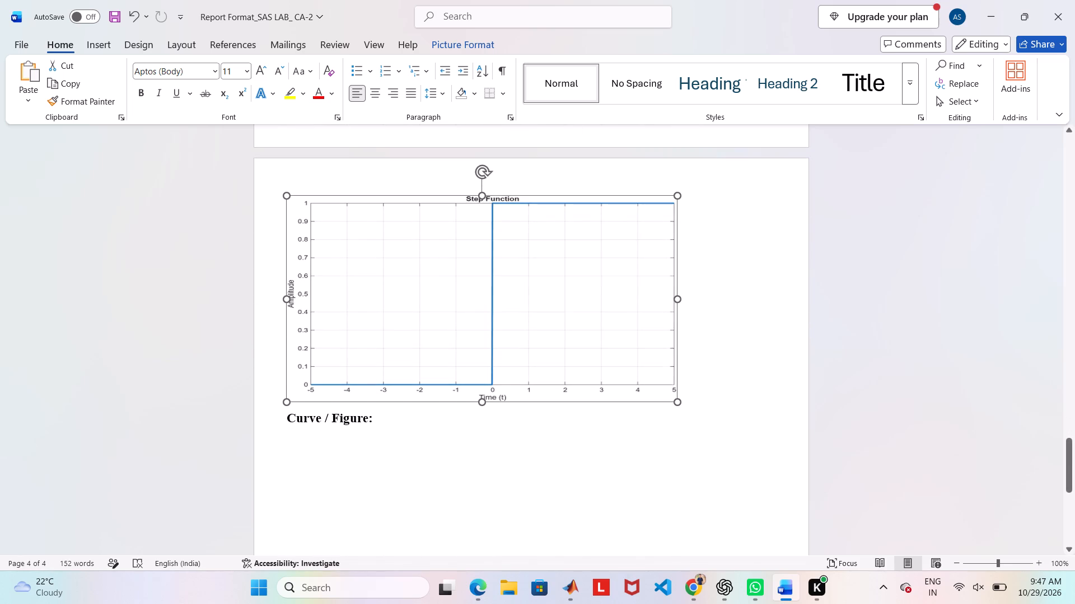
pyautogui.moveTo(495, 391); pyautogui.dragTo(497, 390)
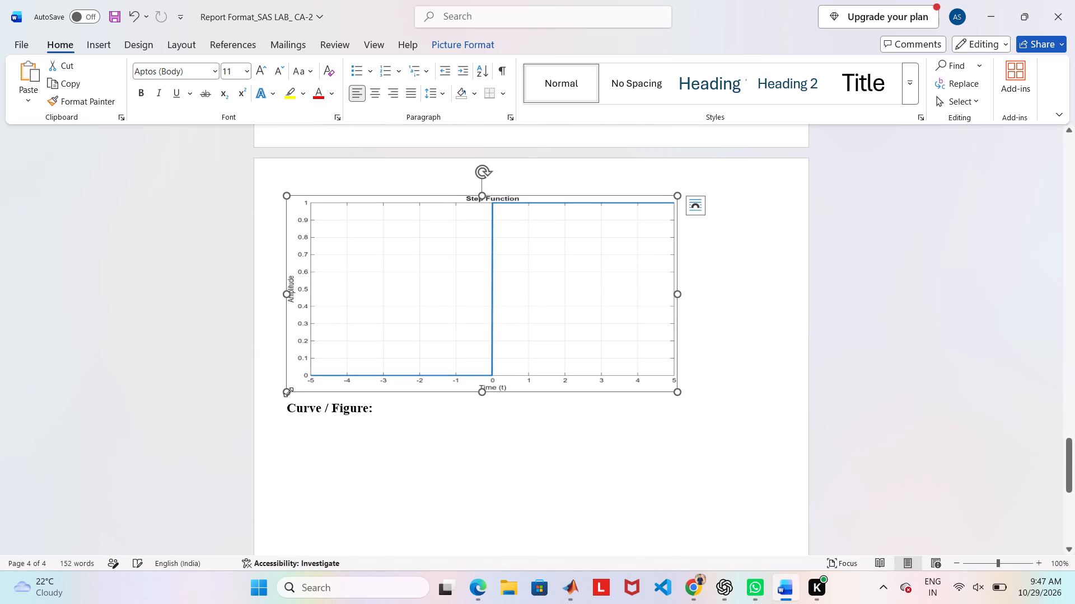
pyautogui.moveTo(288, 392); pyautogui.dragTo(312, 371)
pyautogui.click(513, 428)
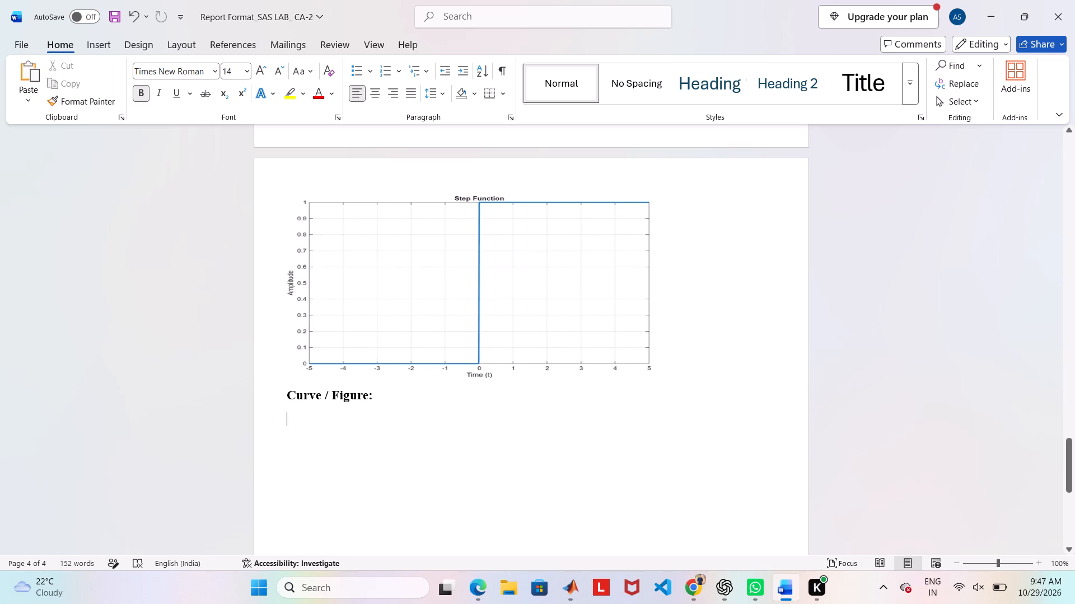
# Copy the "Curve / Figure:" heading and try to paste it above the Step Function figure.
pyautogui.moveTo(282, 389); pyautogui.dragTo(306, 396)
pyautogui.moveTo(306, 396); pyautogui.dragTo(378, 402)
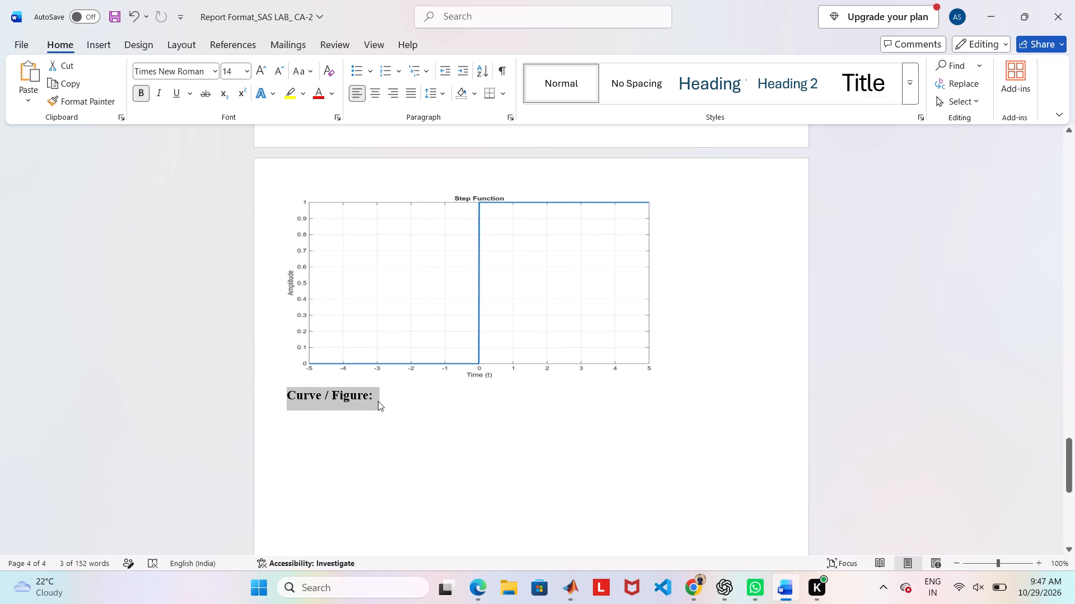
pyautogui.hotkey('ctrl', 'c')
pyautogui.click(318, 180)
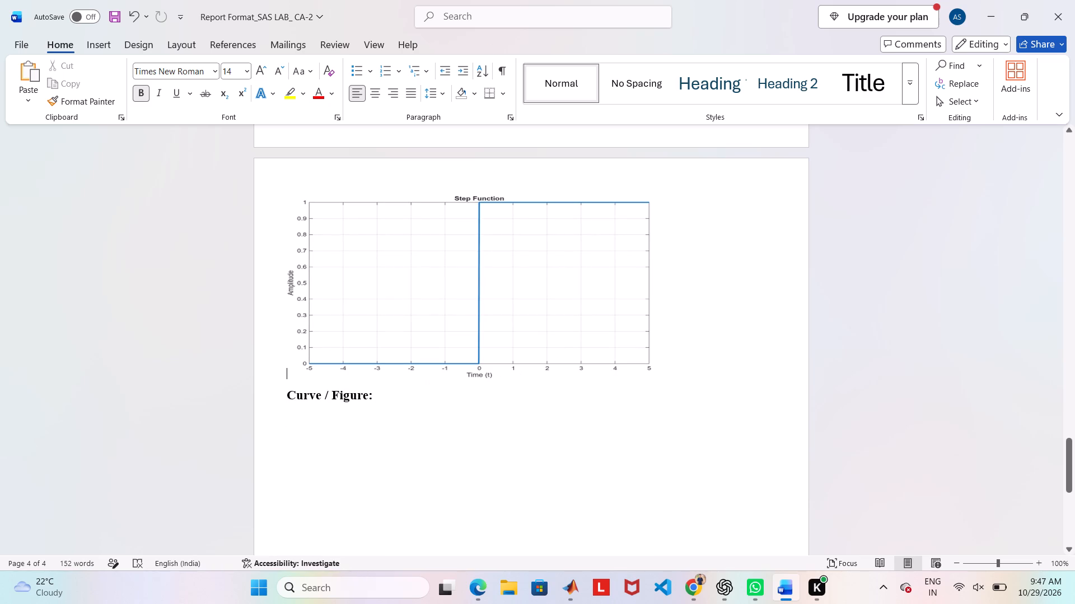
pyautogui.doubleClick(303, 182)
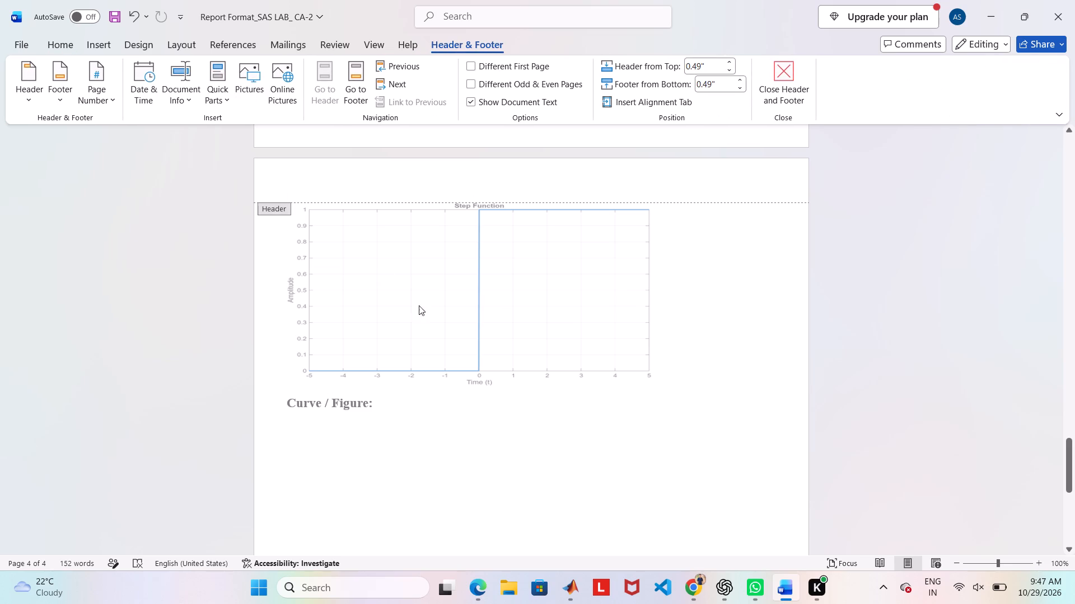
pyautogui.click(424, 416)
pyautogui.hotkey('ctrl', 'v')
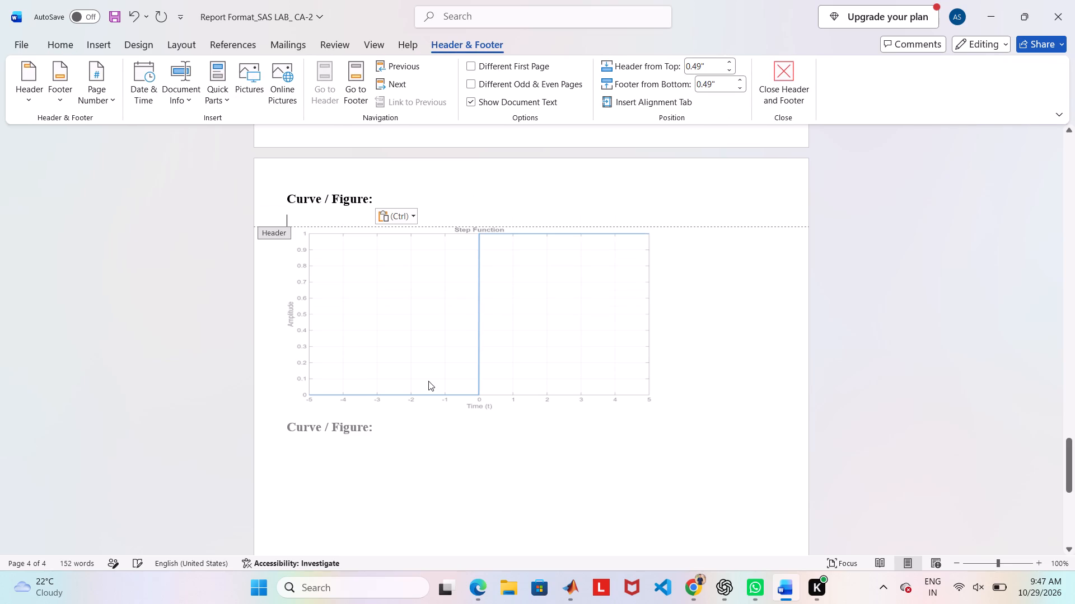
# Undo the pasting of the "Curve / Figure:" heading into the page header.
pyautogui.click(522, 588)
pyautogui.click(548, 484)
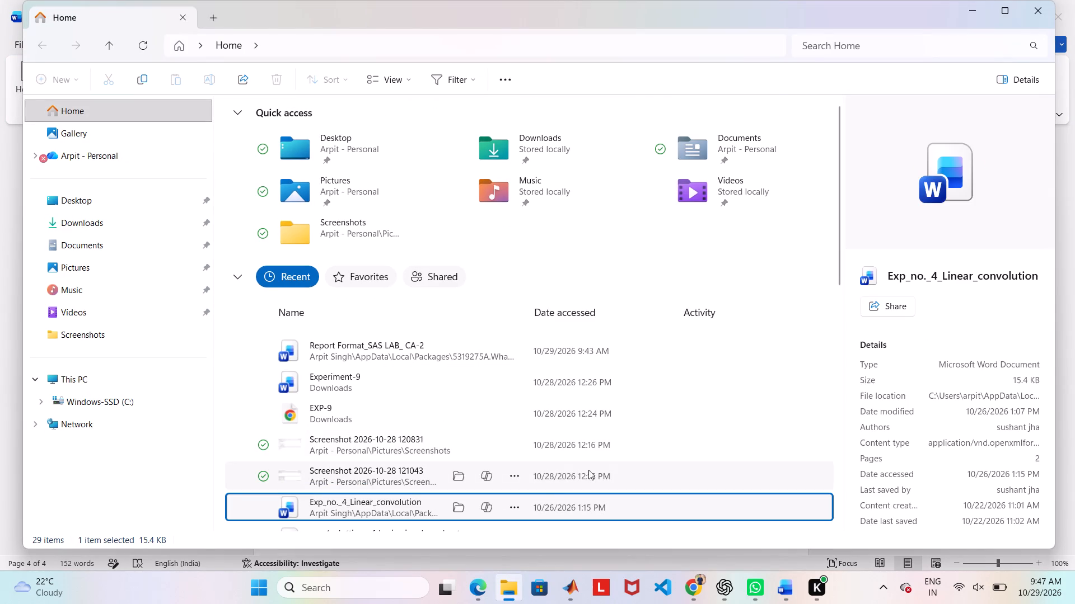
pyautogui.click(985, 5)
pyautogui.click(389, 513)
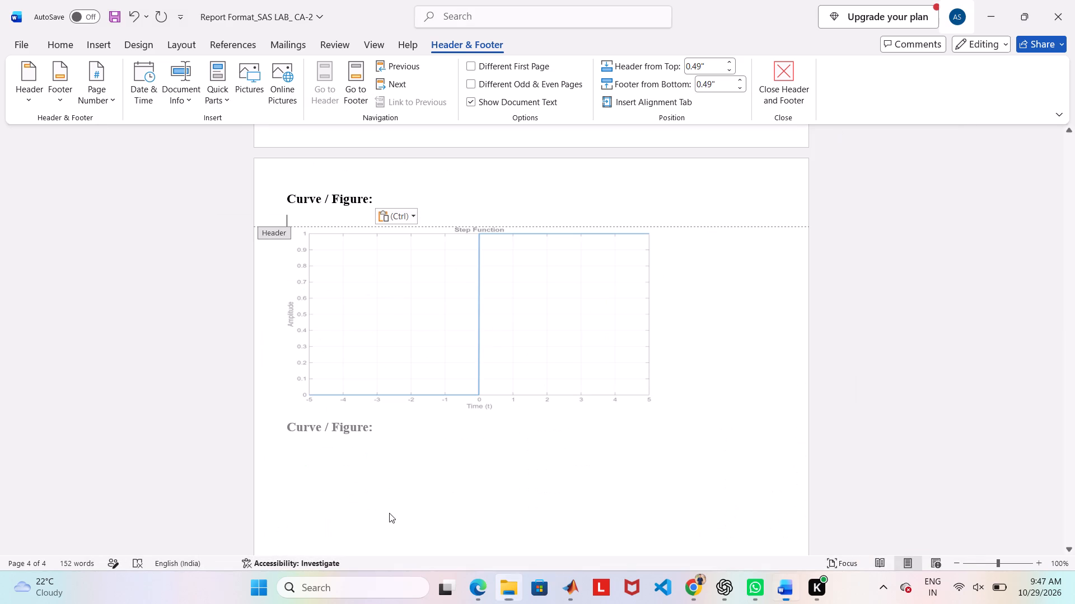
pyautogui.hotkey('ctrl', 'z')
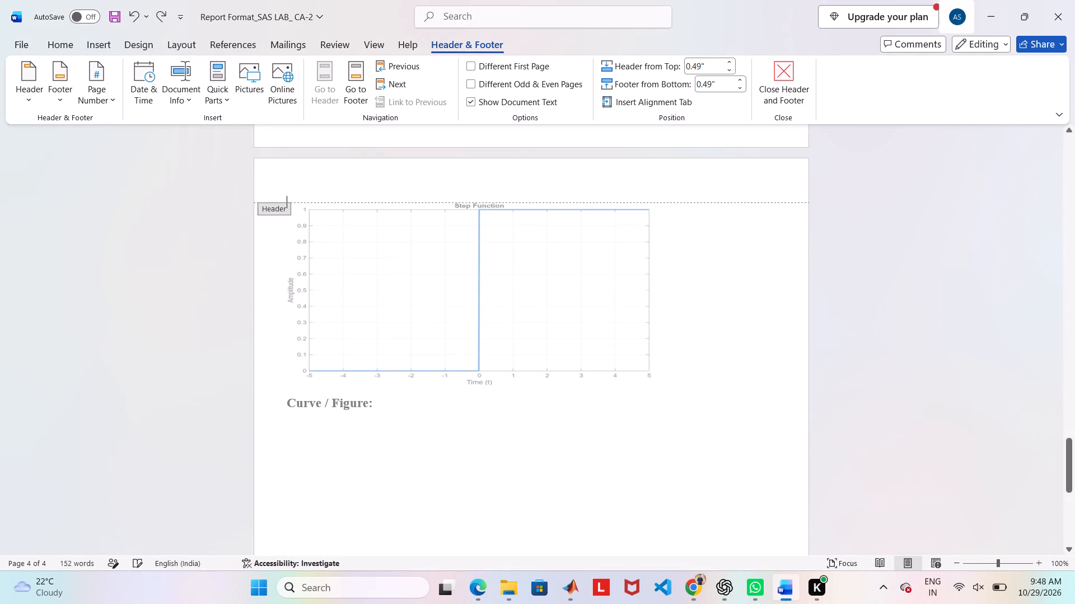
# Undo the recent resizing and the placement of the Step Function figure on the last page.
pyautogui.hotkey('ctrl', 'z')
pyautogui.hotkey('ctrl', 'z')
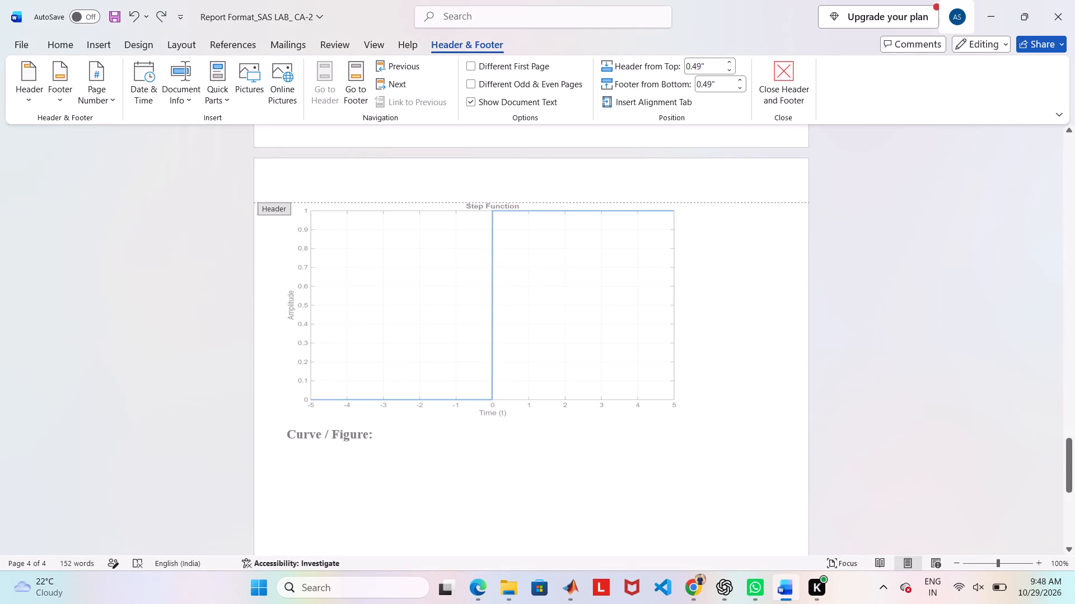
pyautogui.hotkey('ctrl', 'z')
pyautogui.hotkey('ctrl', 'z')
pyautogui.hotkey('ctrl', 'z')
# Undo the removal of the Step Function figure from below the ramp formula r(t).
pyautogui.click(510, 352)
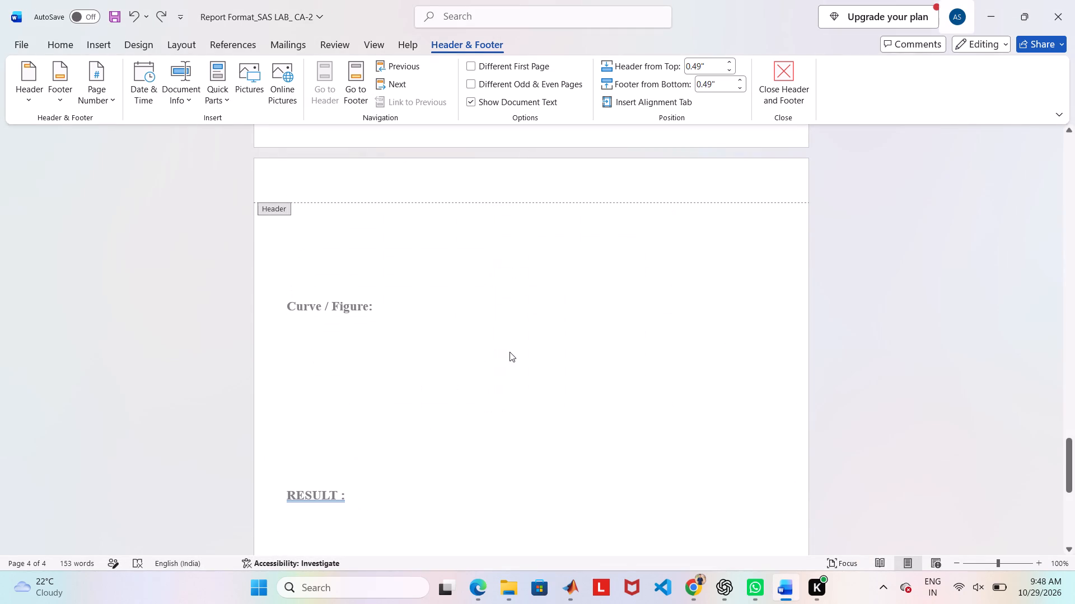
pyautogui.rightClick(510, 352)
pyautogui.click(988, 192)
pyautogui.click(282, 211)
pyautogui.moveTo(282, 211); pyautogui.dragTo(299, 190, button='right')
pyautogui.scroll(3, 299, 190)
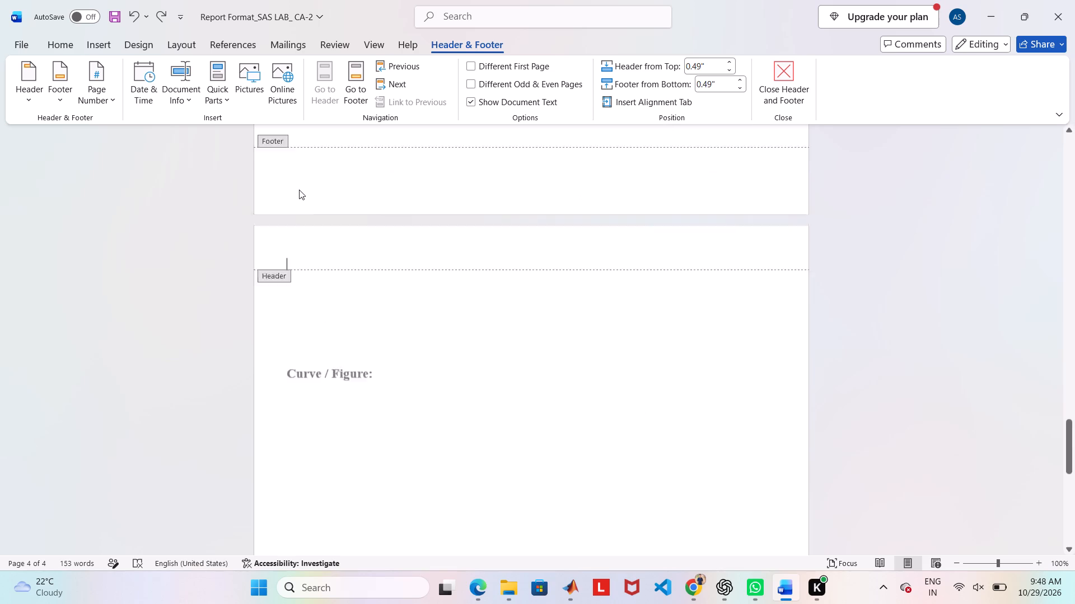
pyautogui.scroll(18, 299, 190)
pyautogui.scroll(7, 300, 188)
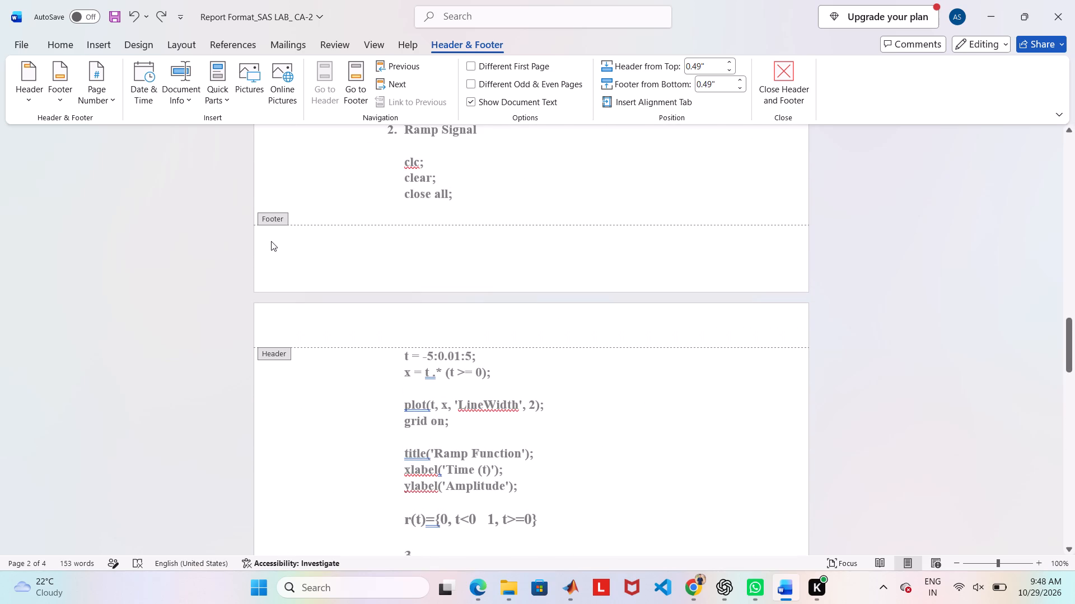
pyautogui.press('BackSpace')
pyautogui.hotkey('ctrl', 'z')
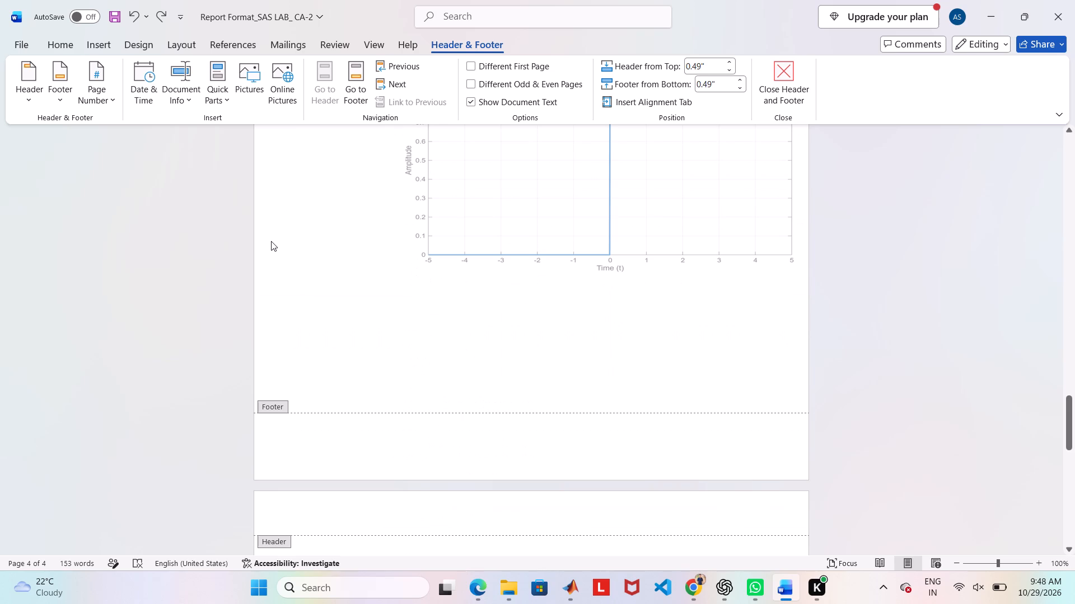
pyautogui.hotkey('ctrl', 'z')
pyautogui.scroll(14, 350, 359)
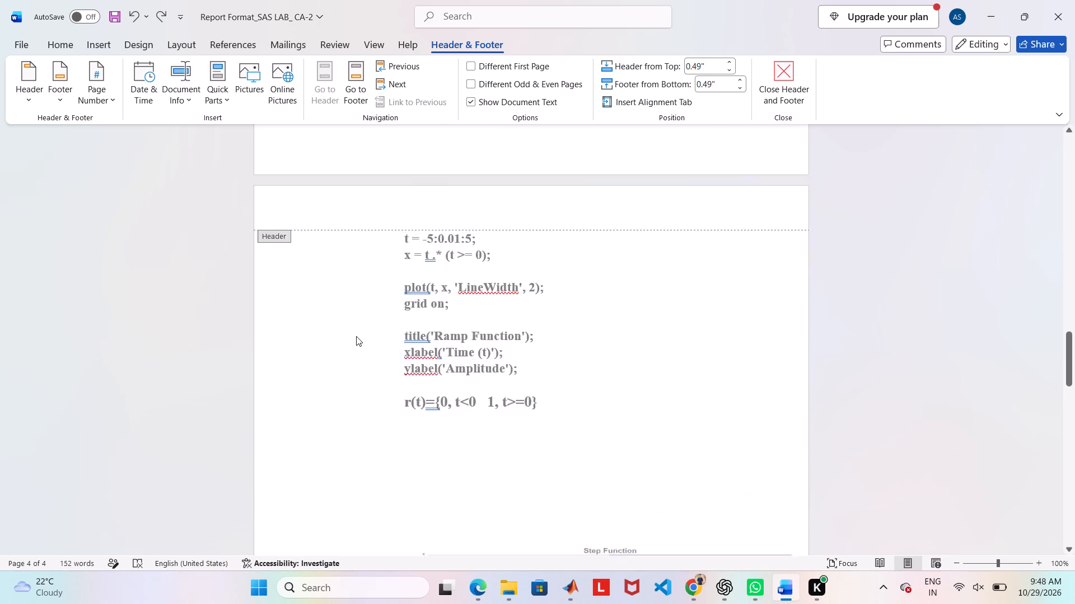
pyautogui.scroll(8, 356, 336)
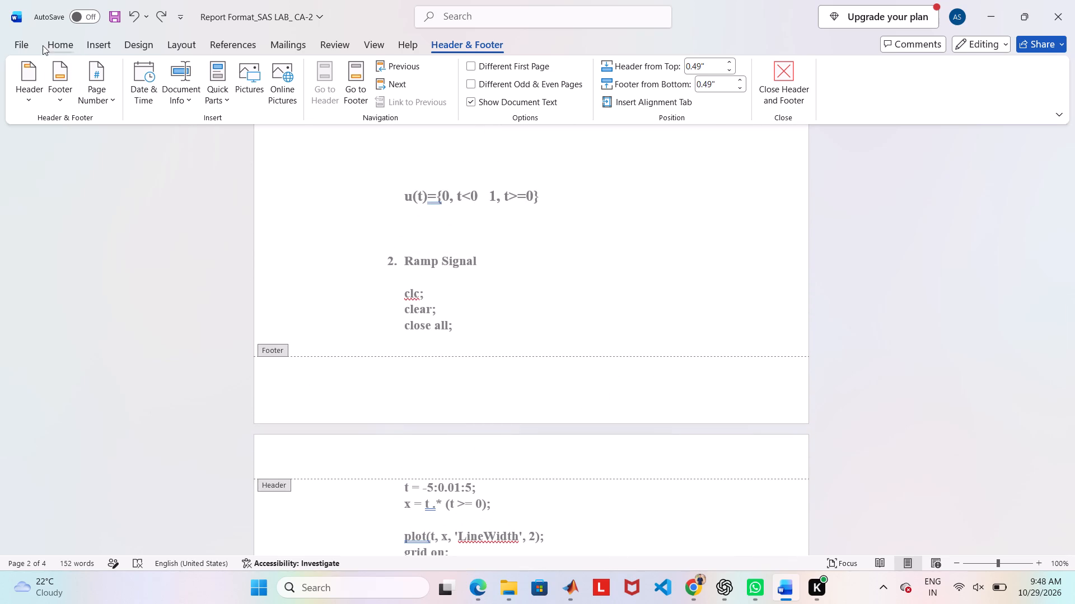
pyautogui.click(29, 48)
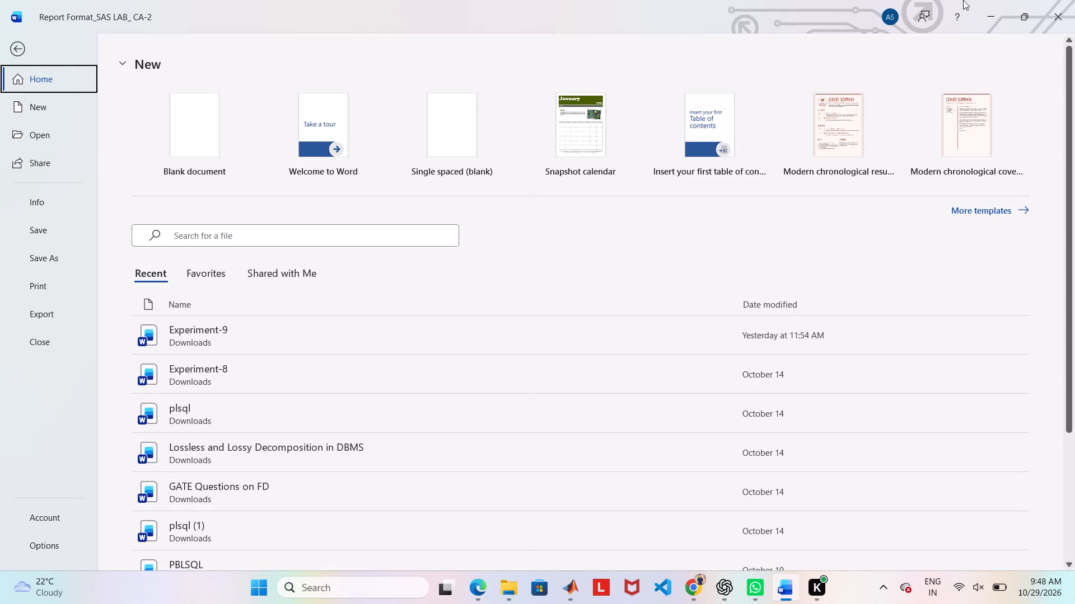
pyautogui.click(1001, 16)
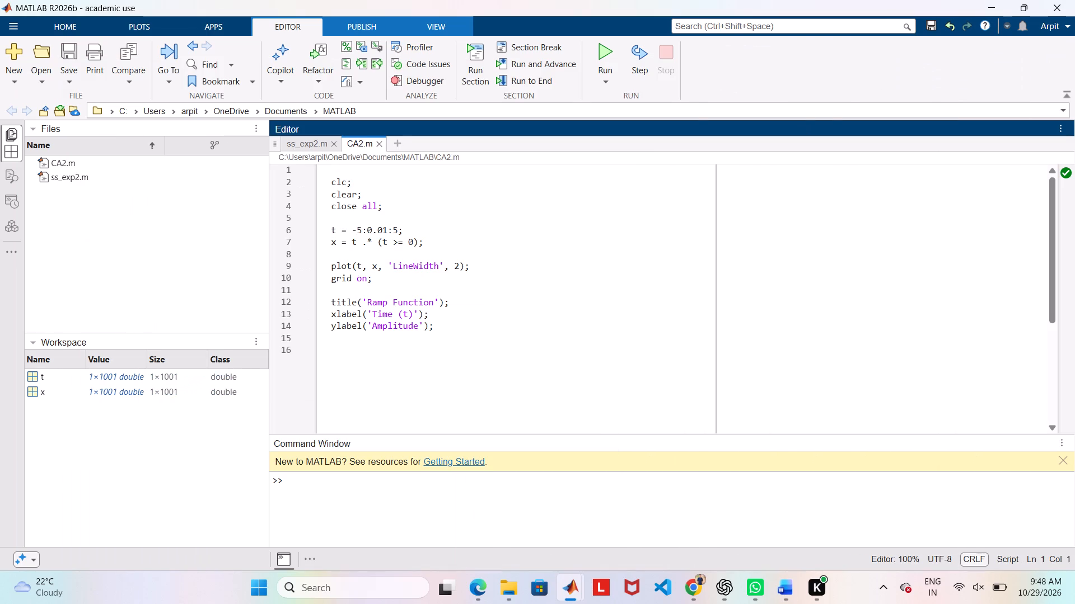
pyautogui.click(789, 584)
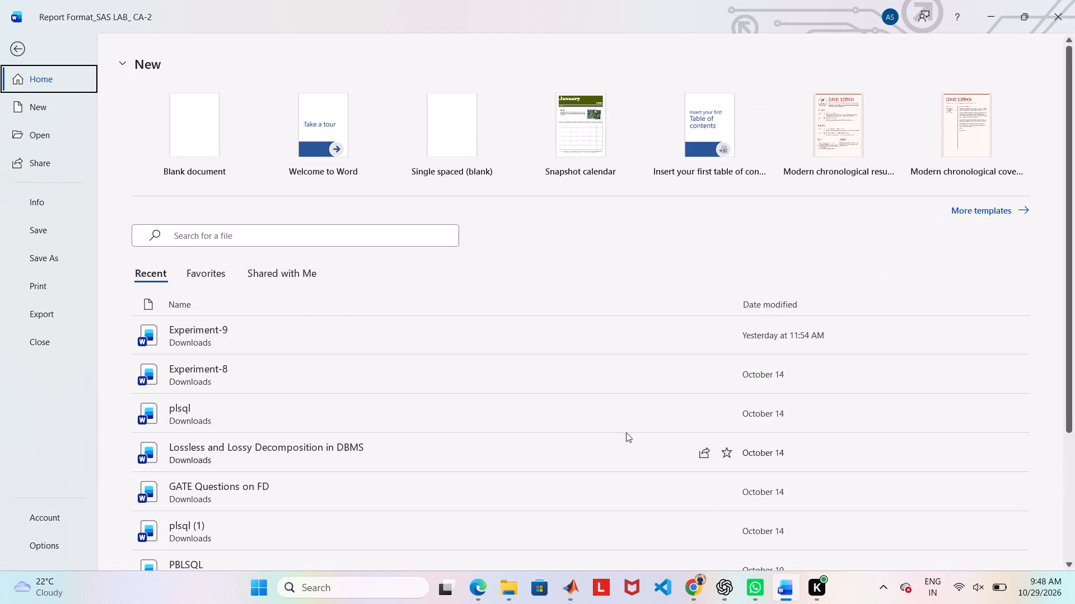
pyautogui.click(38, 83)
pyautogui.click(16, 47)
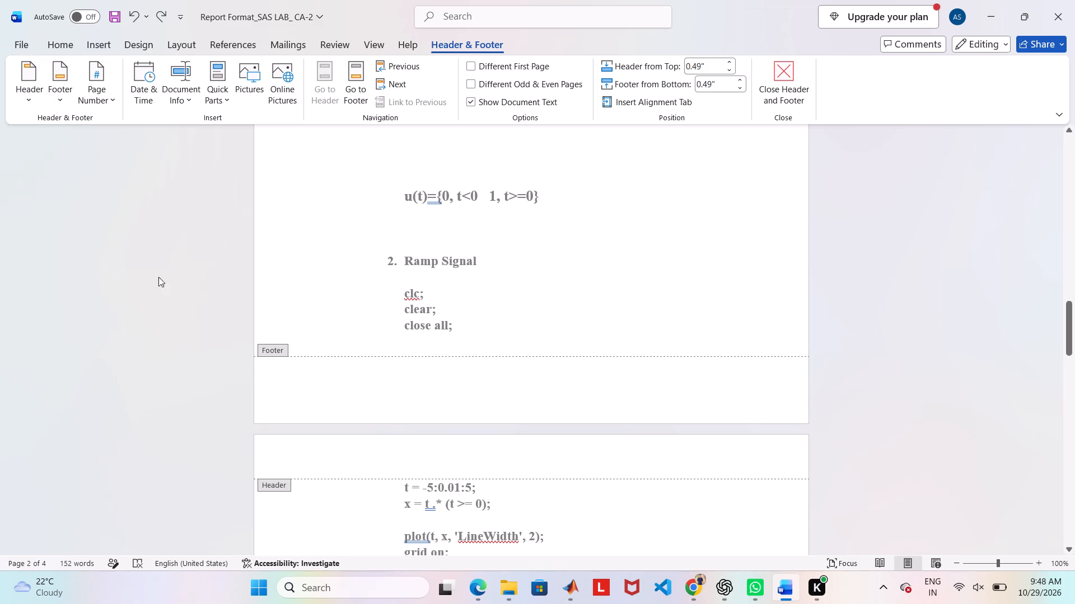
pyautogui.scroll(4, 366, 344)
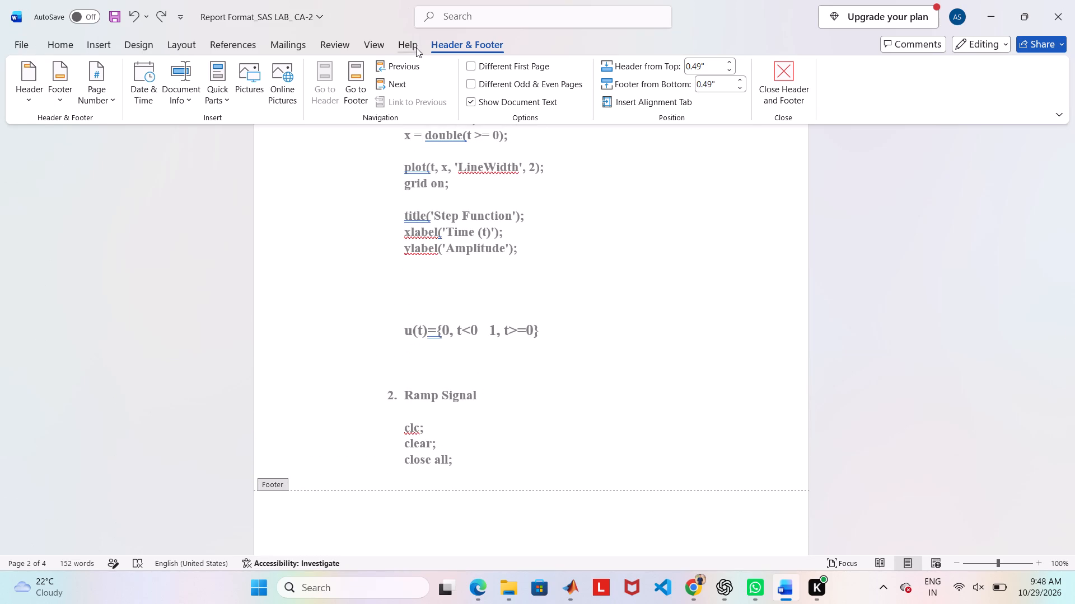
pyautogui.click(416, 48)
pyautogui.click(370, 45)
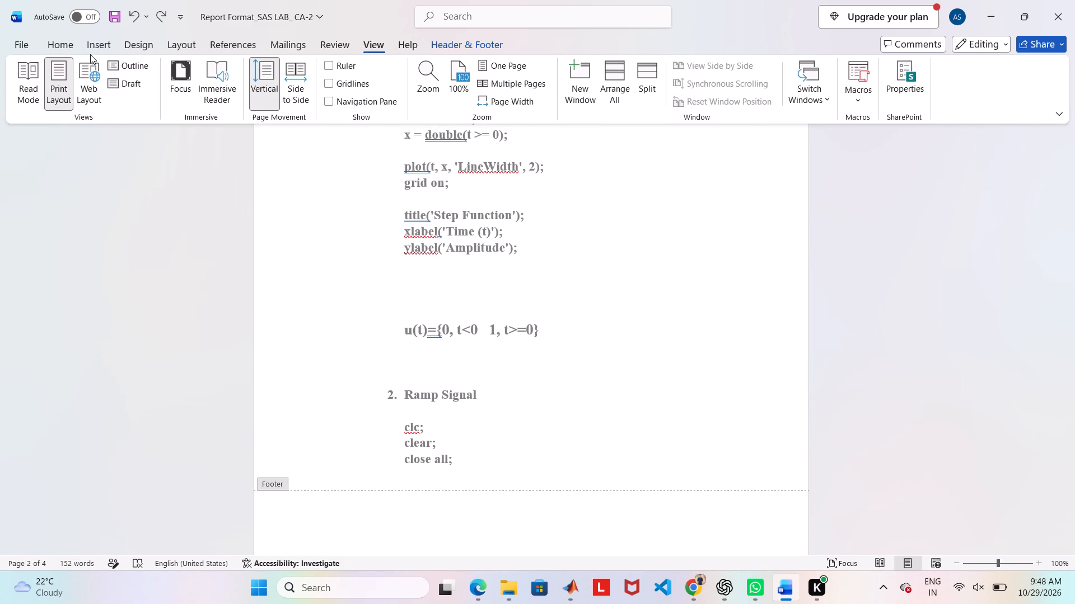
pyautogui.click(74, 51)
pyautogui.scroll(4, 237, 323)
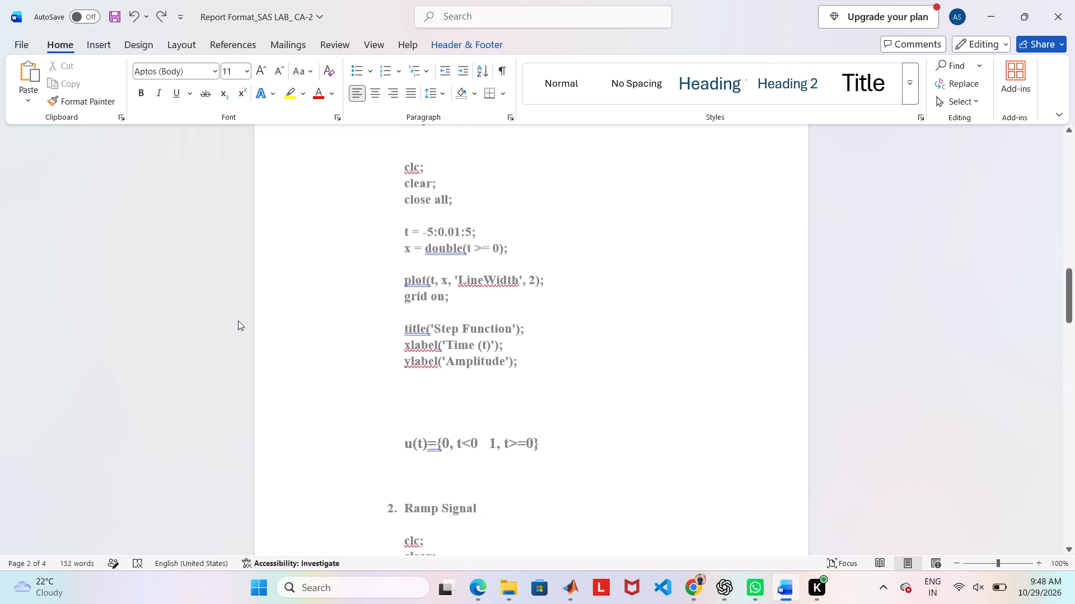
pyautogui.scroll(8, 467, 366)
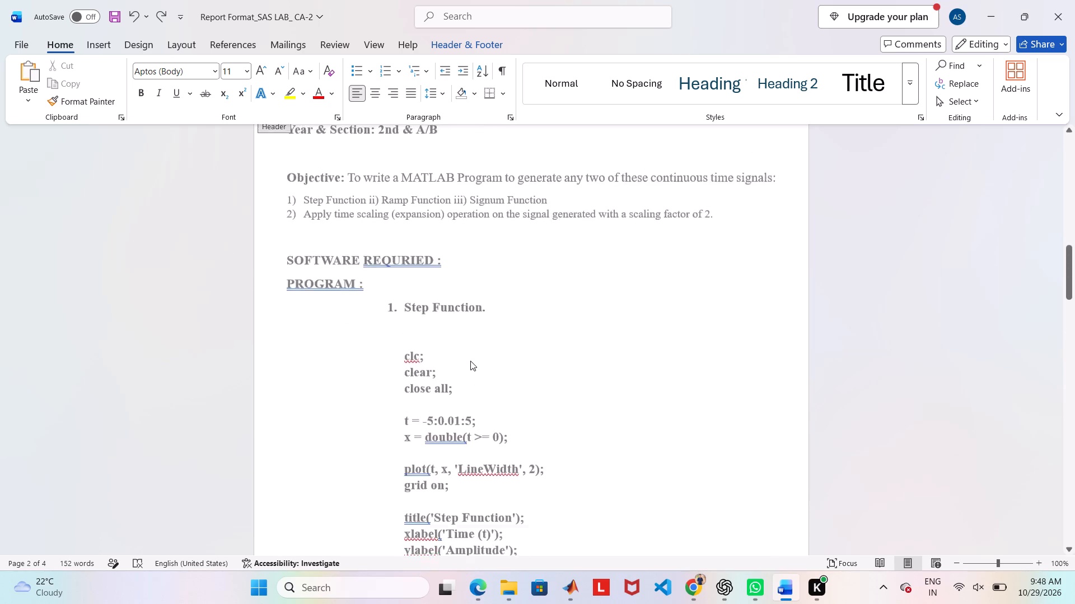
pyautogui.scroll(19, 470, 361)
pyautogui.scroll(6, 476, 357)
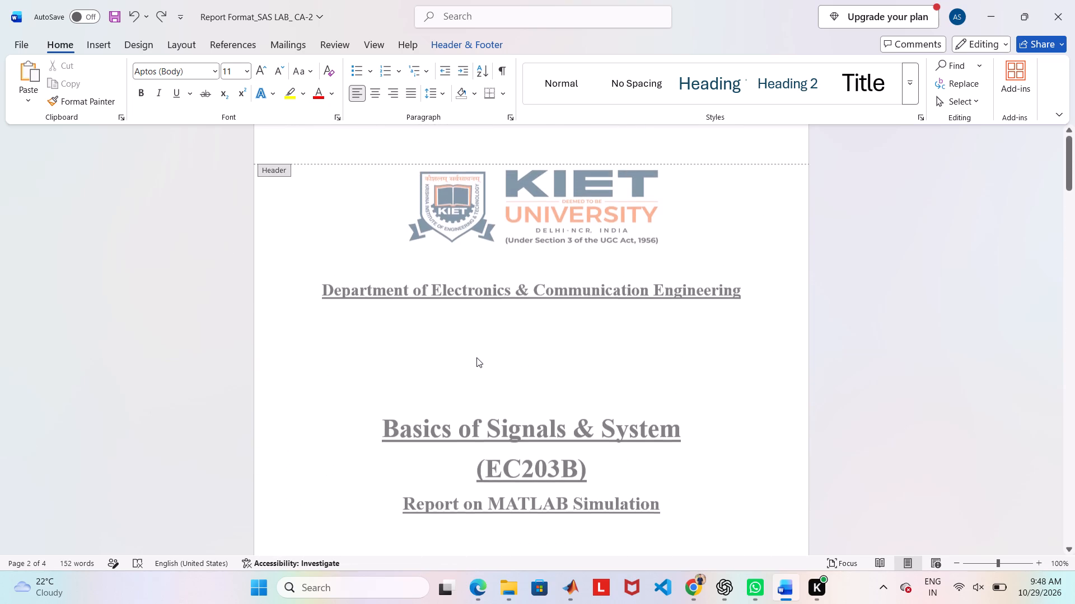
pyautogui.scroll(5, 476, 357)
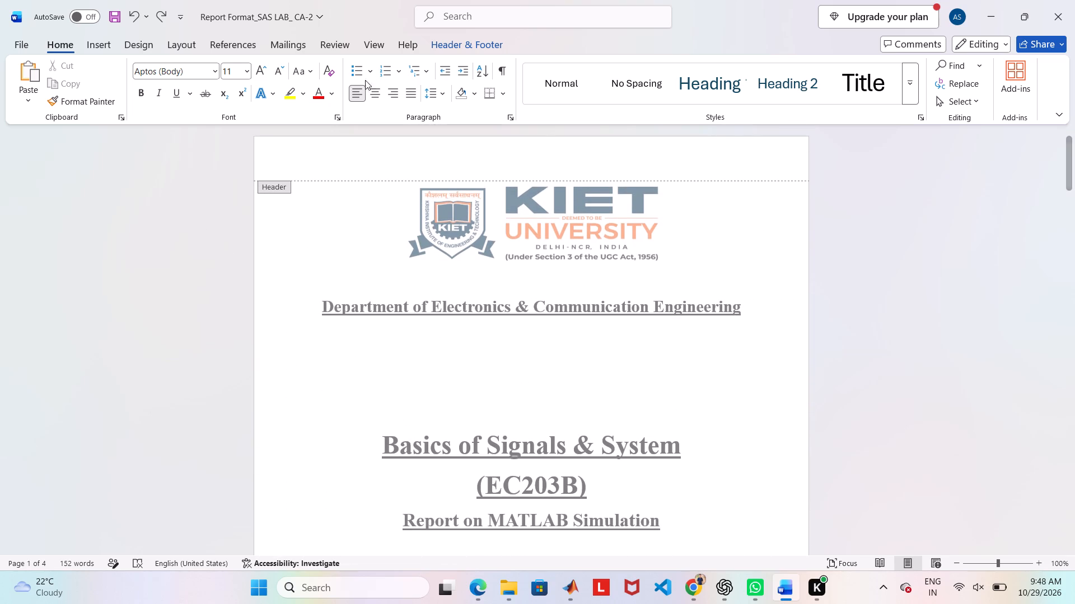
# Leave header and footer editing and return to the body of the report.
pyautogui.click(465, 42)
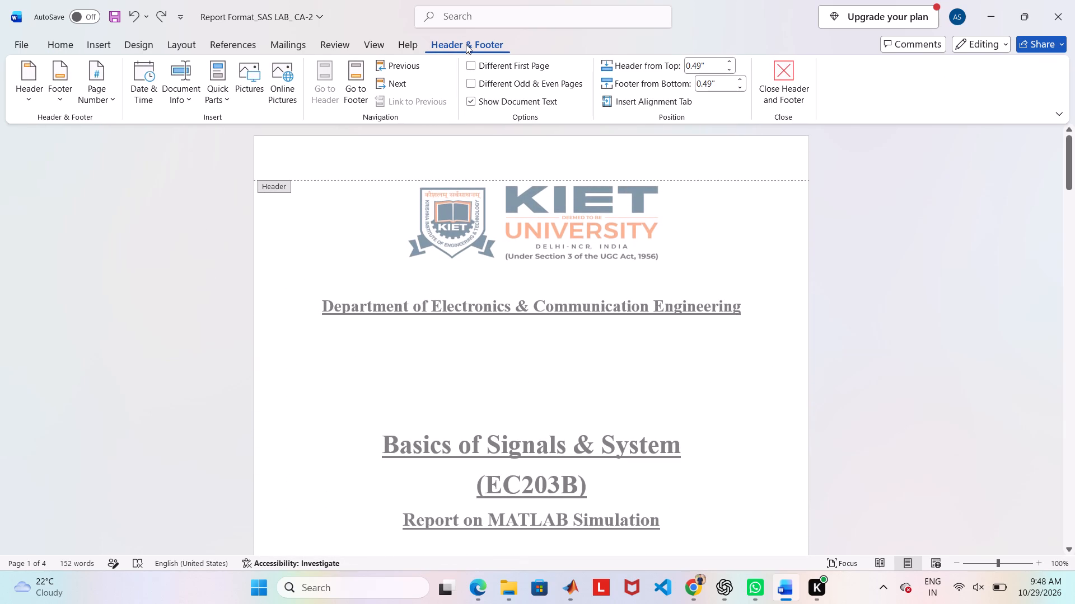
pyautogui.hotkey('ctrl', 'z')
pyautogui.hotkey('ctrl', 'z')
pyautogui.scroll(6, 485, 220)
pyautogui.scroll(-4, 525, 207)
pyautogui.scroll(2, 289, 259)
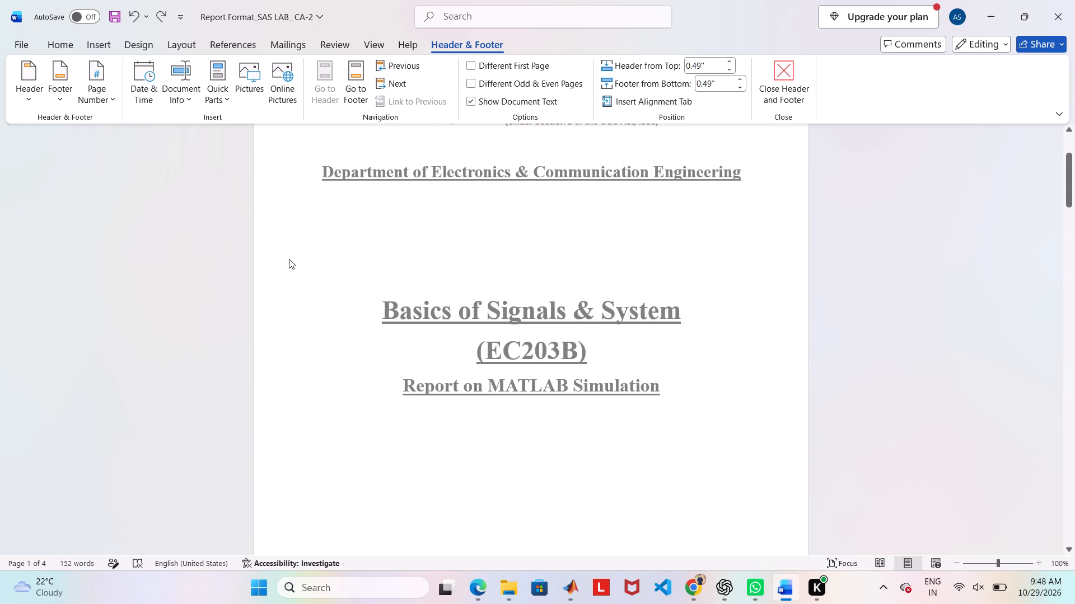
pyautogui.scroll(8, 289, 259)
pyautogui.moveTo(314, 252); pyautogui.dragTo(379, 542)
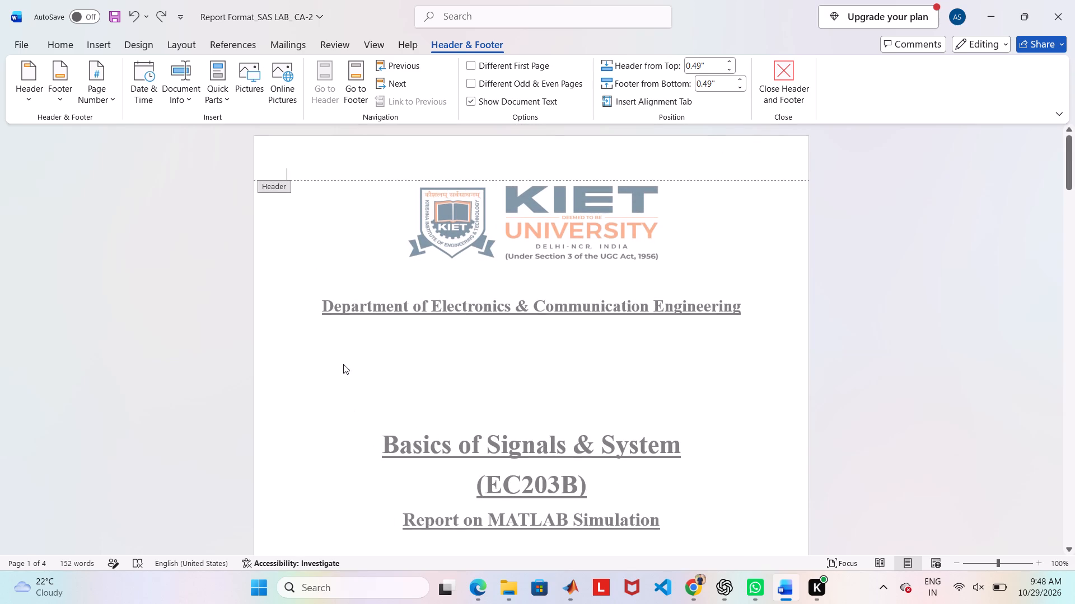
pyautogui.rightClick(343, 363)
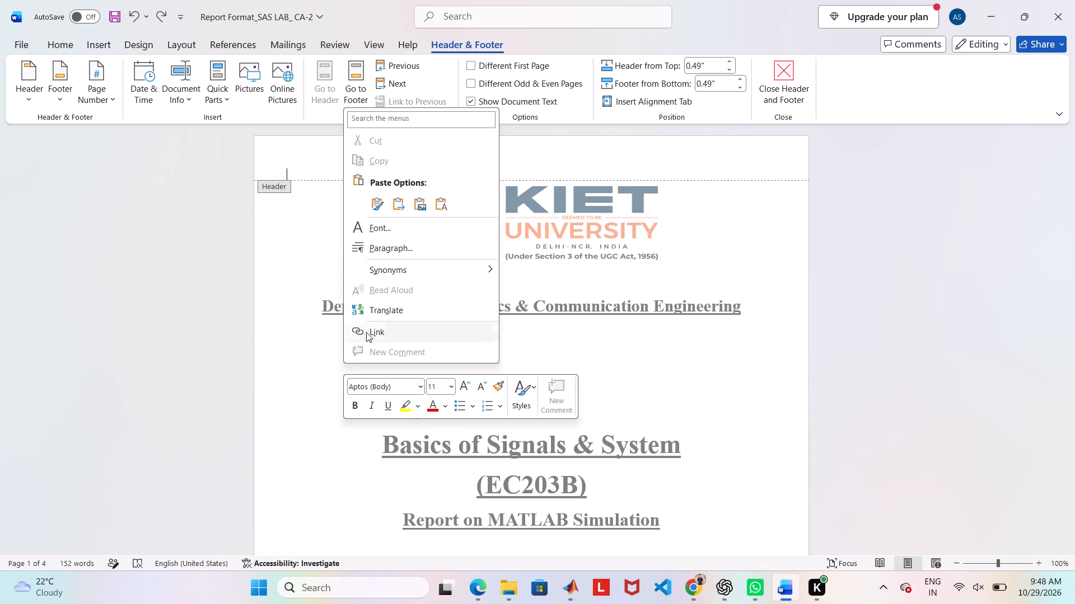
pyautogui.click(146, 288)
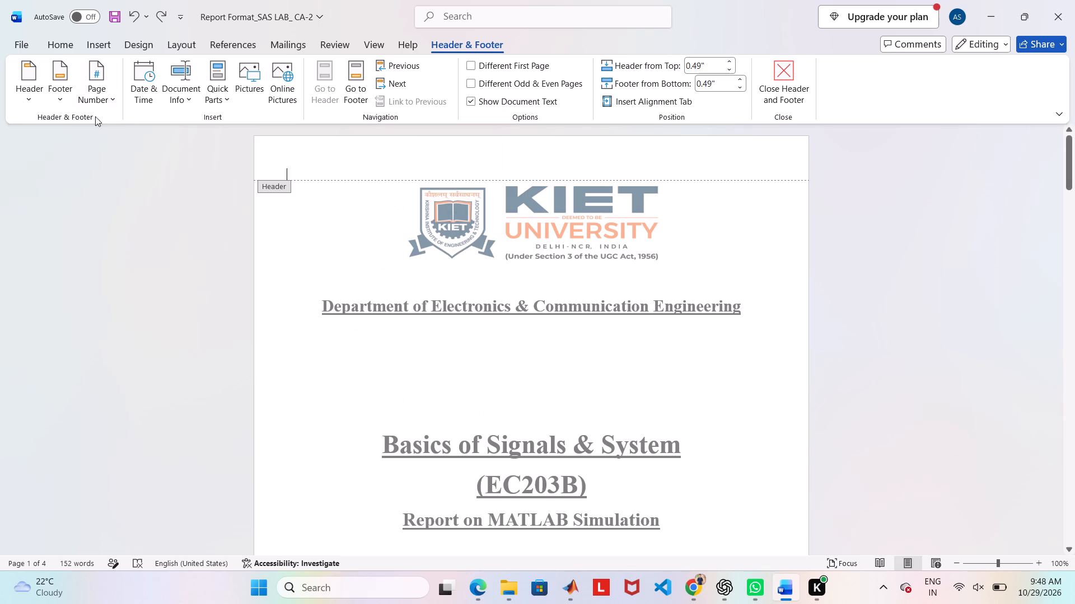
pyautogui.hotkey('ctrl', 'z')
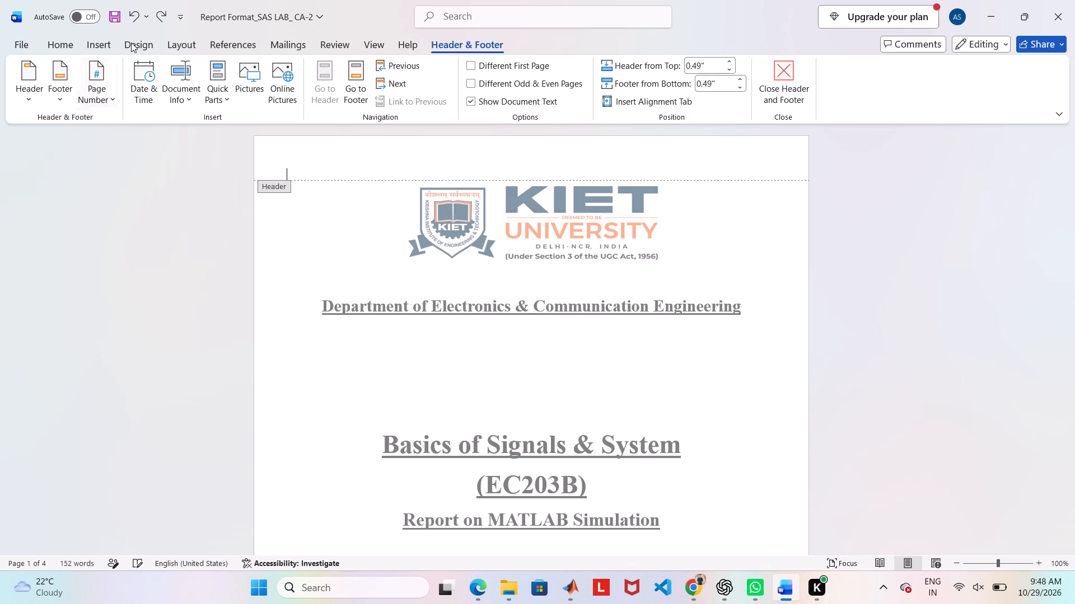
pyautogui.rightClick(259, 182)
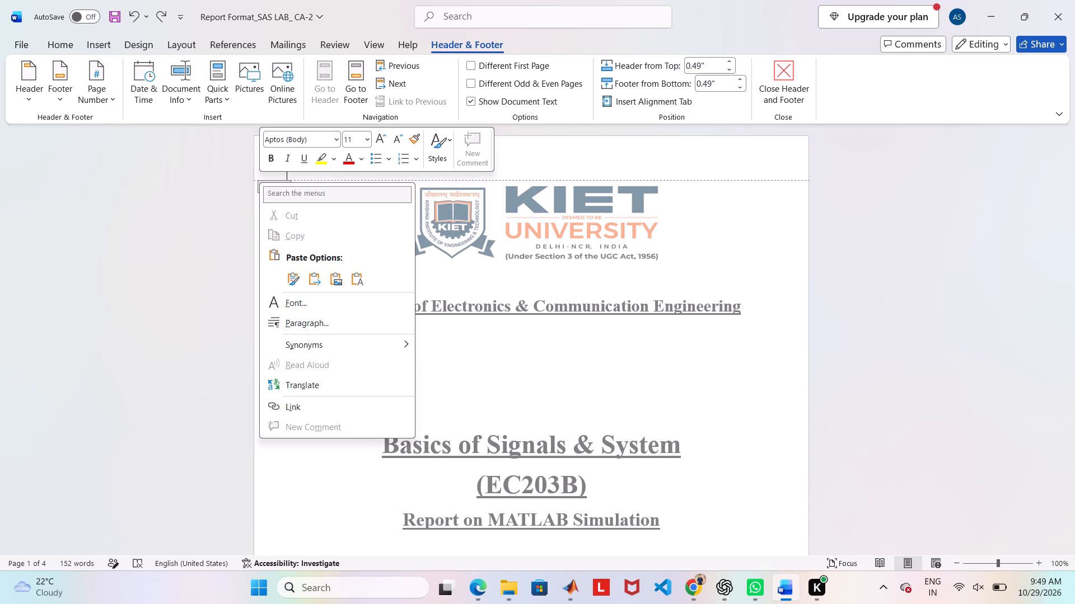
pyautogui.click(200, 234)
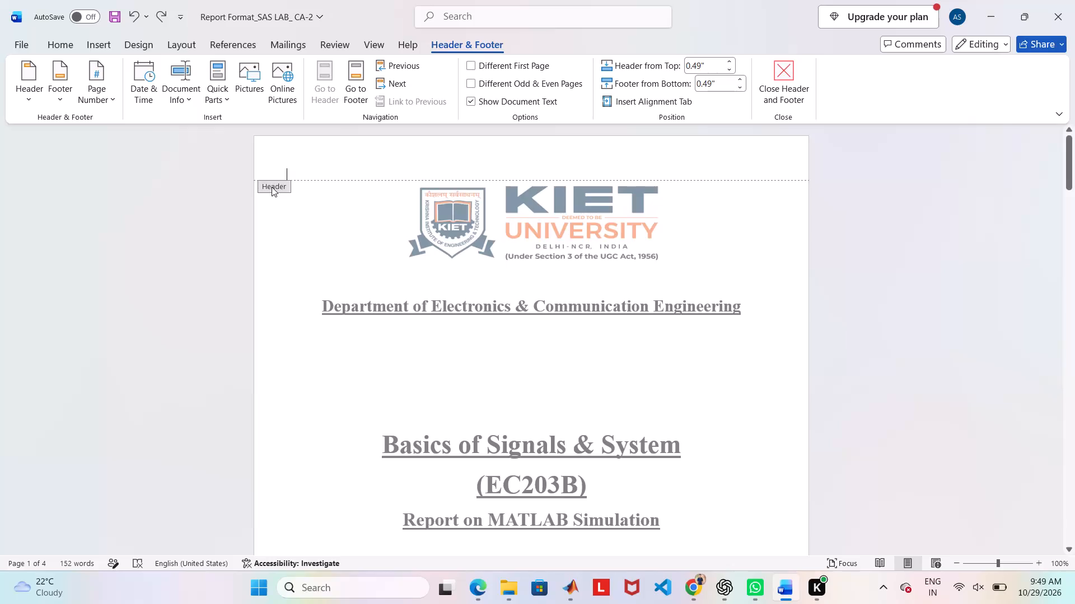
pyautogui.tripleClick(272, 187)
# Move the Step Function figure from below the ramp formula to the last page, directly after the "Curve / Figure:" heading text.
pyautogui.scroll(-20, 272, 187)
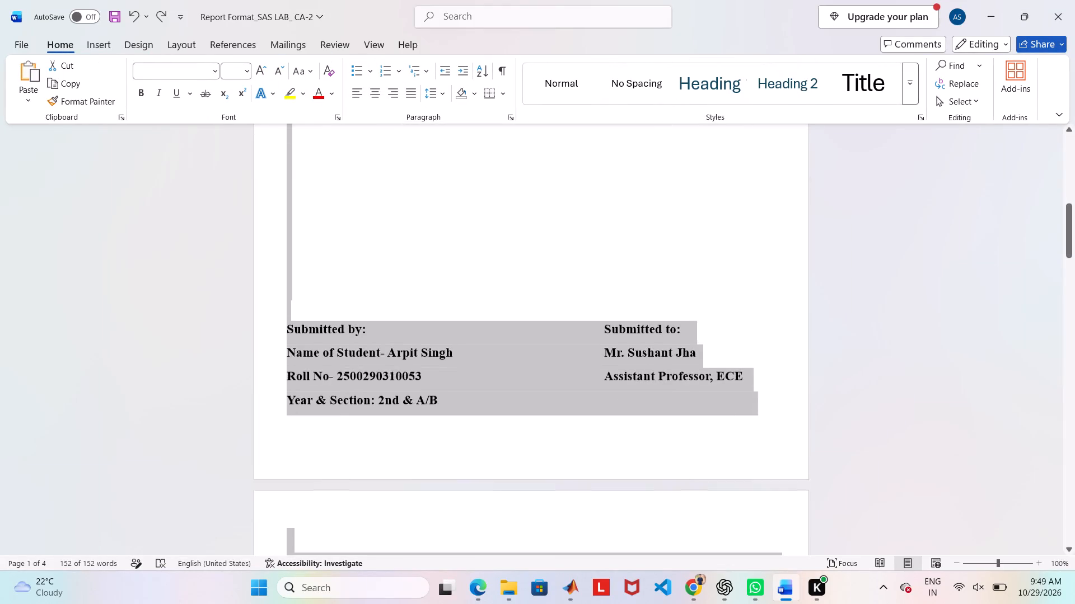
pyautogui.scroll(-11, 264, 196)
pyautogui.click(253, 209)
pyautogui.scroll(-7, 419, 449)
pyautogui.scroll(1, 426, 440)
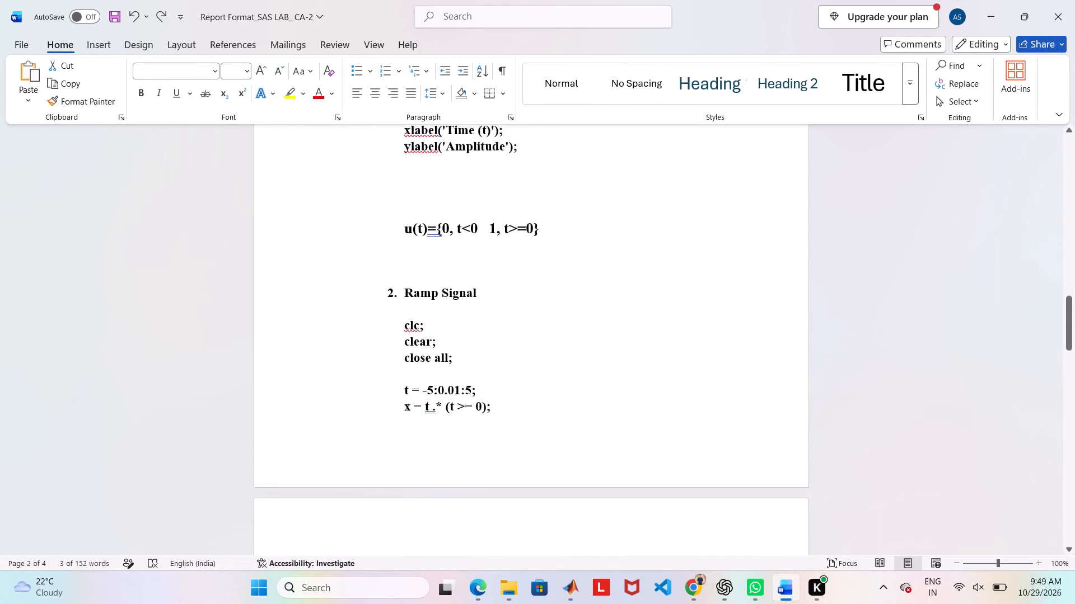
pyautogui.scroll(-20, 428, 435)
pyautogui.scroll(-7, 428, 435)
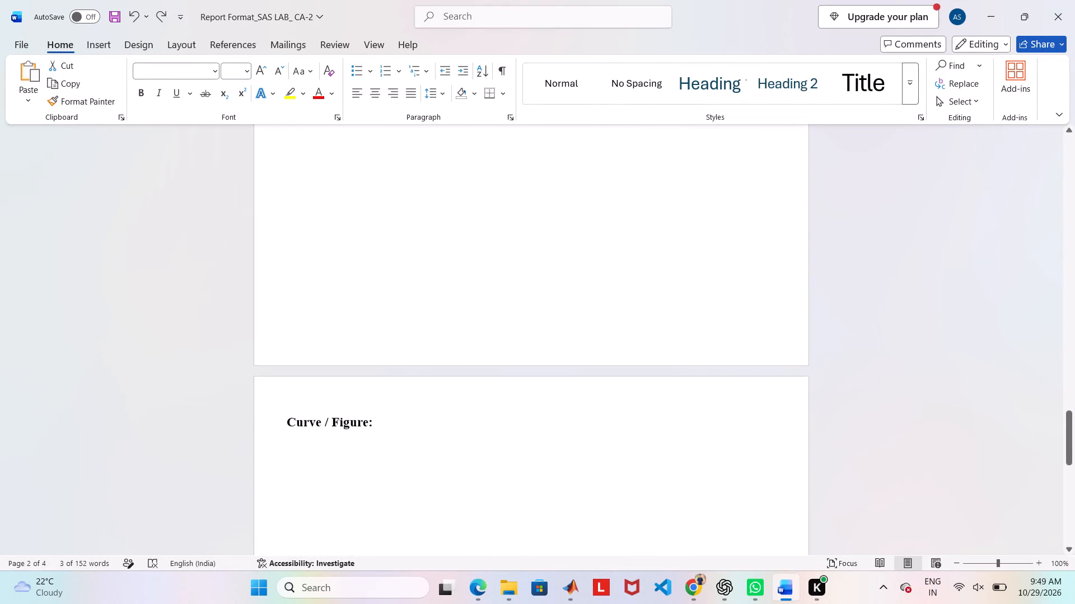
pyautogui.scroll(8, 480, 236)
pyautogui.moveTo(485, 250); pyautogui.dragTo(508, 434)
pyautogui.scroll(-6, 505, 393)
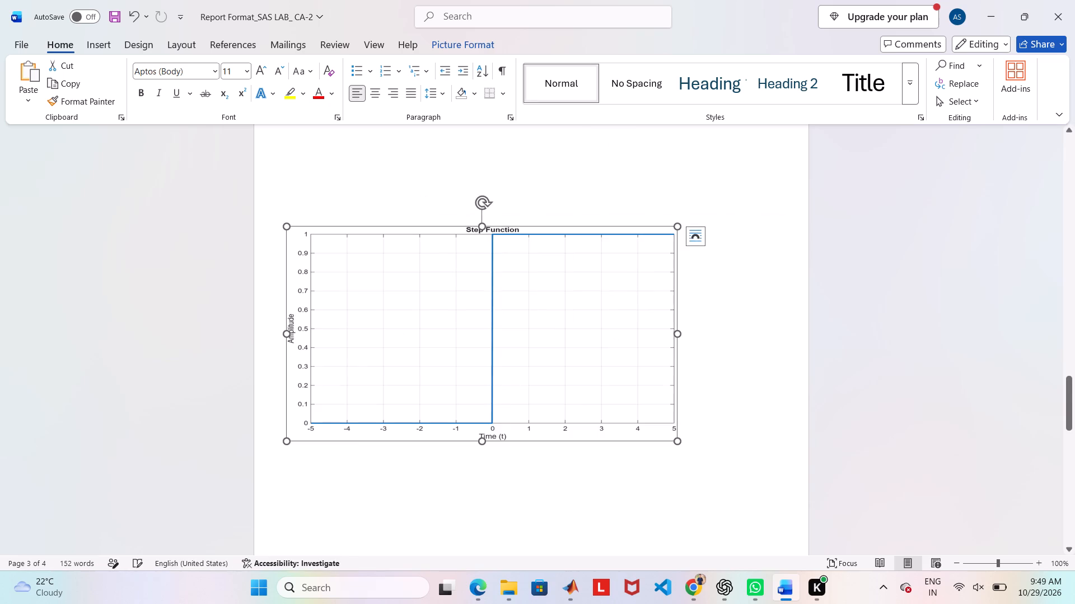
pyautogui.scroll(-5, 563, 345)
pyautogui.moveTo(510, 225); pyautogui.dragTo(496, 427)
pyautogui.scroll(-5, 496, 409)
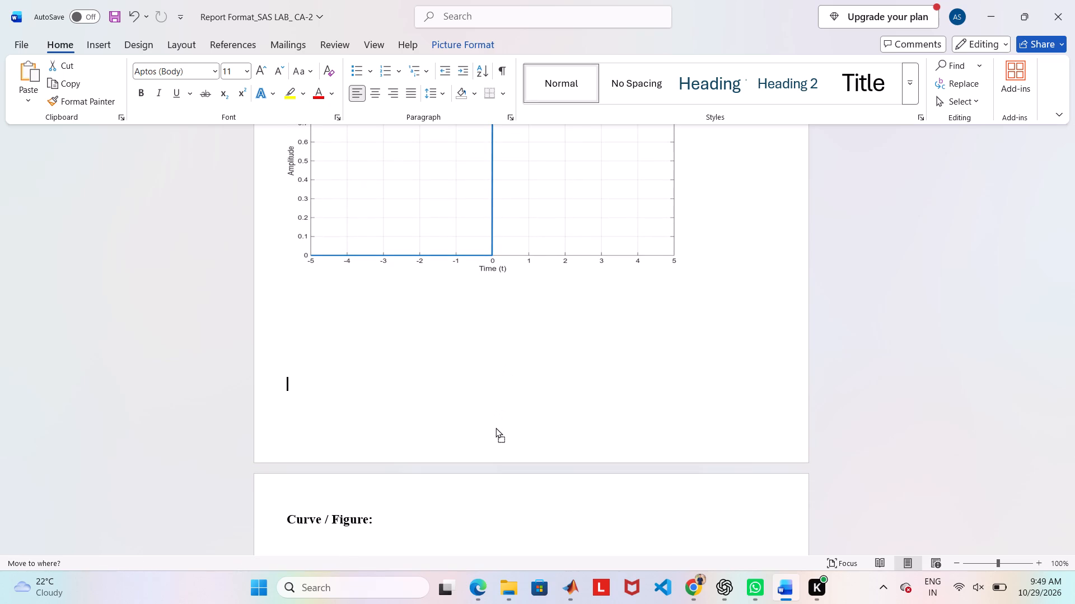
pyautogui.scroll(-1, 496, 427)
pyautogui.moveTo(496, 427); pyautogui.dragTo(482, 530)
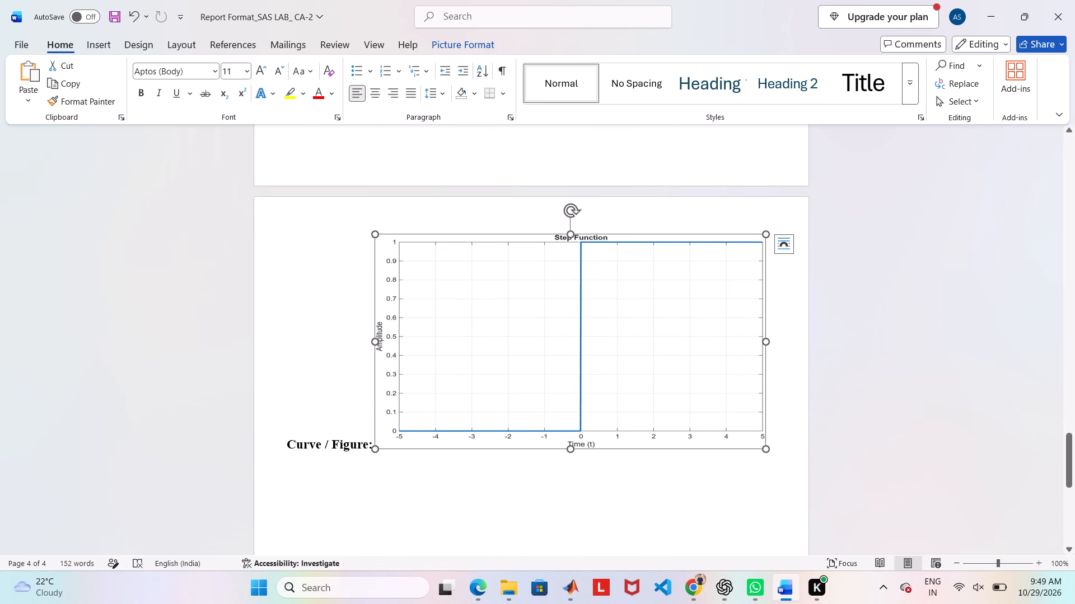
# Review the report from the "Curve / Figure:" page back to the Step Function program and down again.
pyautogui.moveTo(282, 442); pyautogui.dragTo(349, 449)
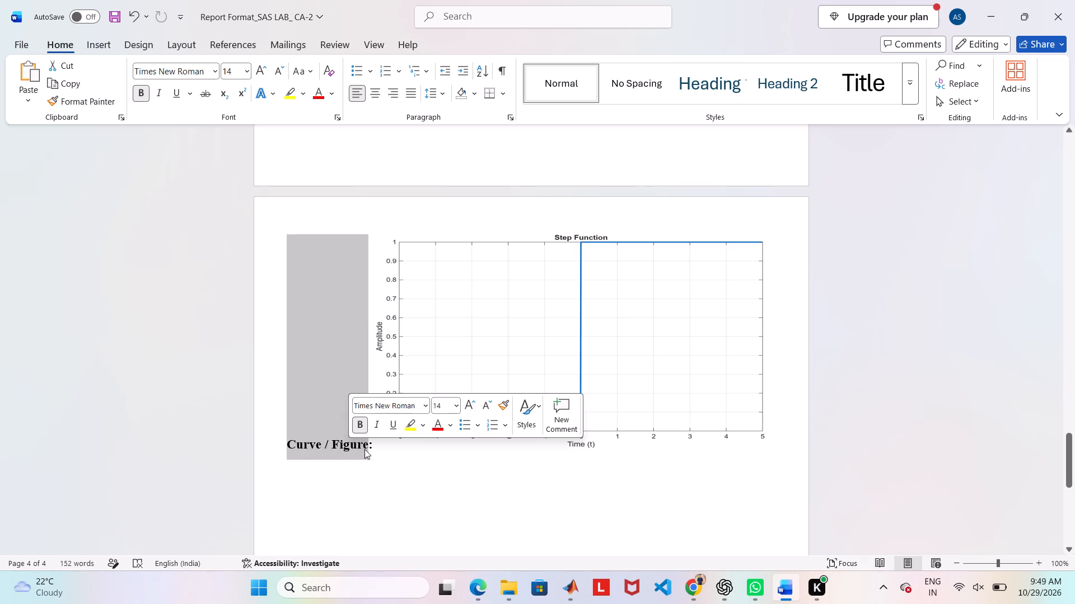
pyautogui.click(390, 472)
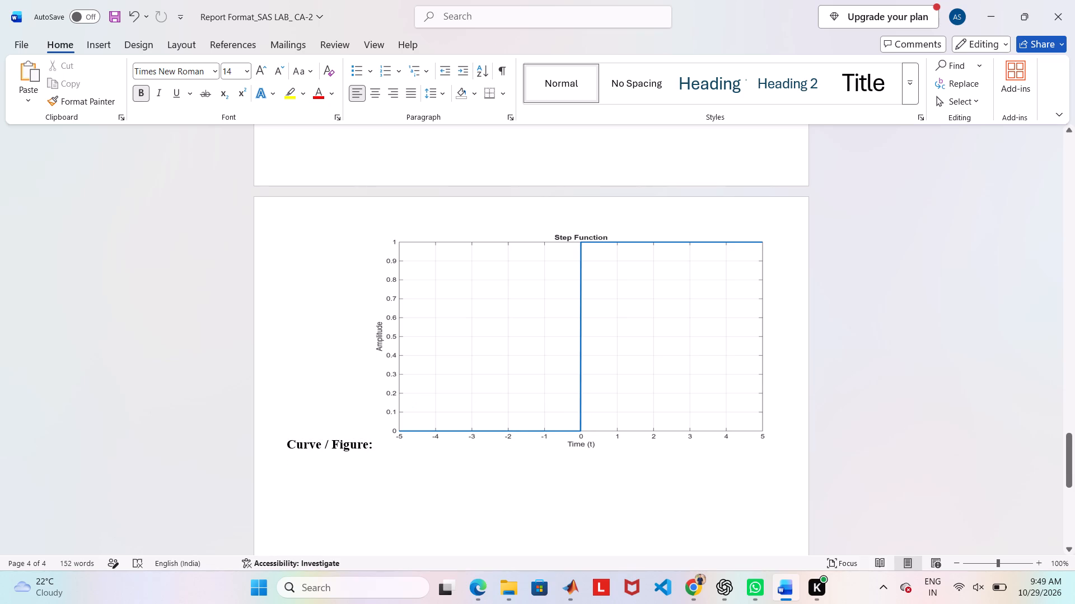
pyautogui.scroll(-3, 409, 428)
pyautogui.scroll(5, 411, 428)
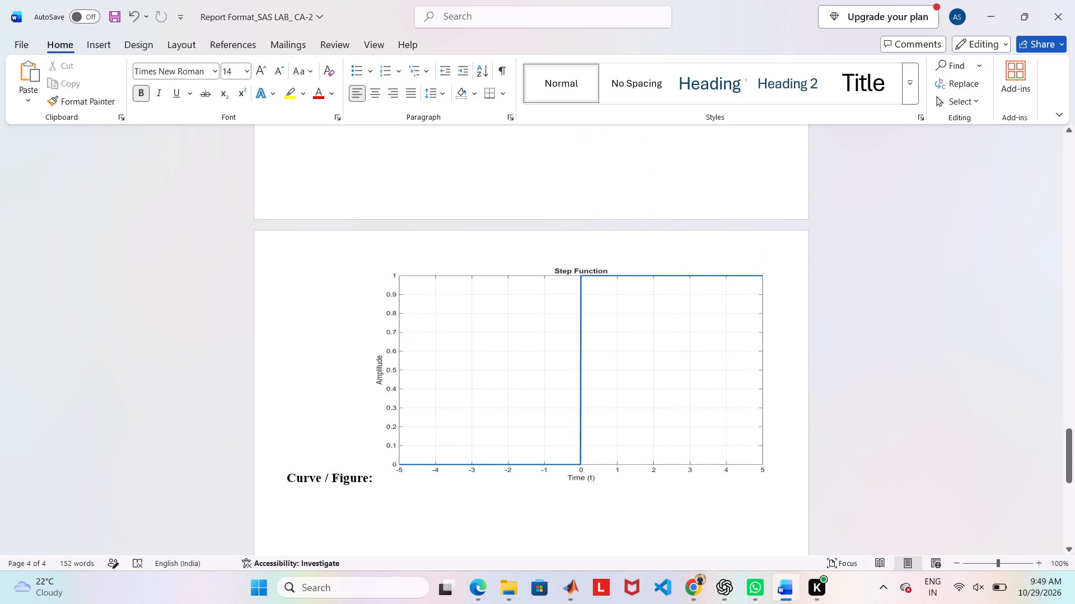
pyautogui.scroll(20, 411, 428)
pyautogui.scroll(13, 411, 428)
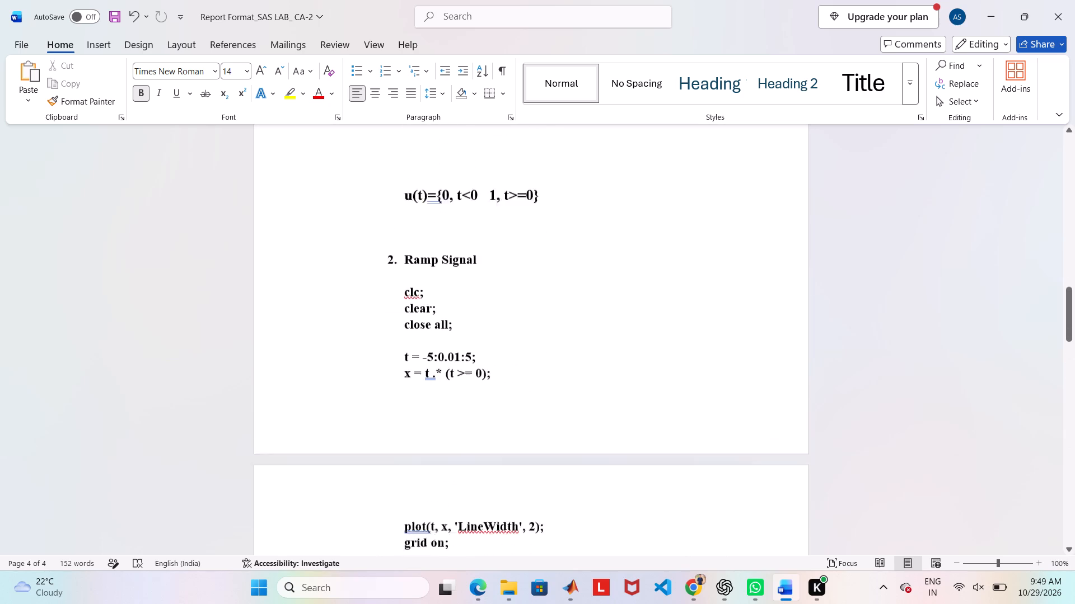
pyautogui.scroll(9, 410, 424)
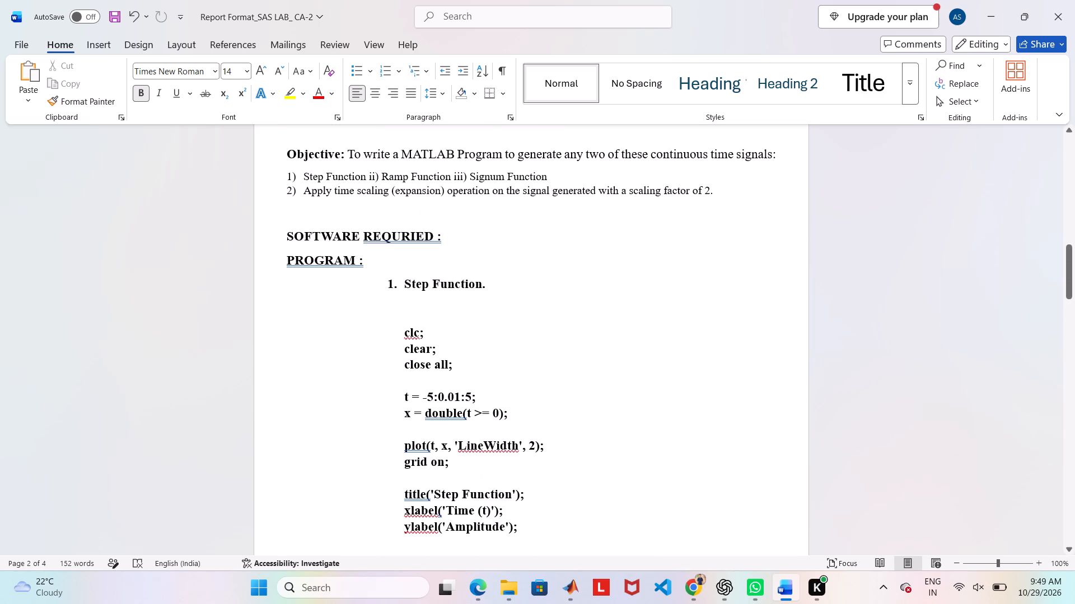
pyautogui.moveTo(386, 284); pyautogui.dragTo(433, 287)
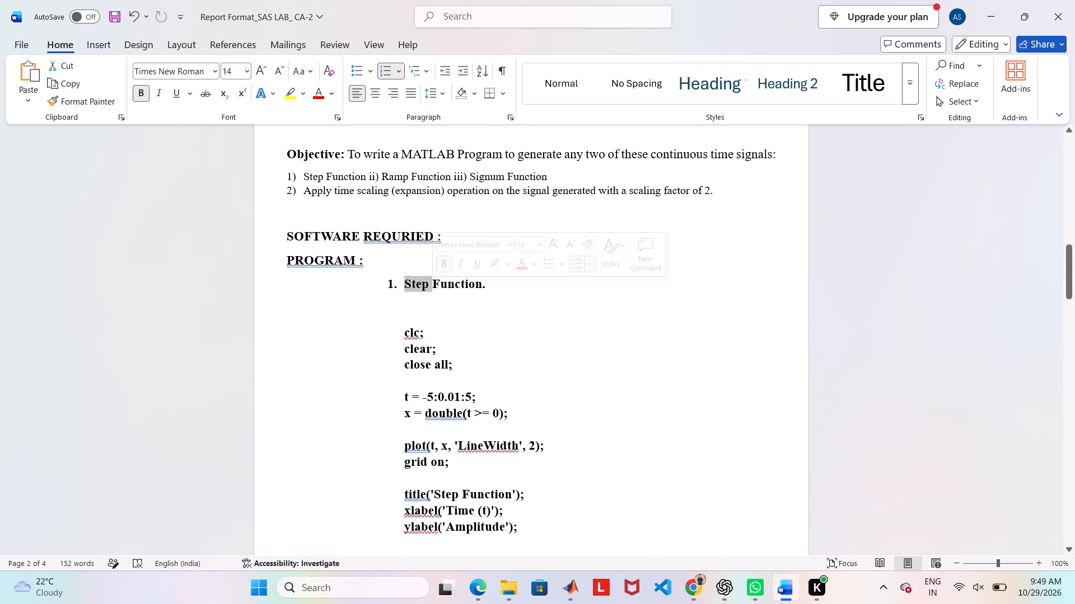
pyautogui.click(383, 288)
pyautogui.moveTo(383, 288); pyautogui.dragTo(405, 285)
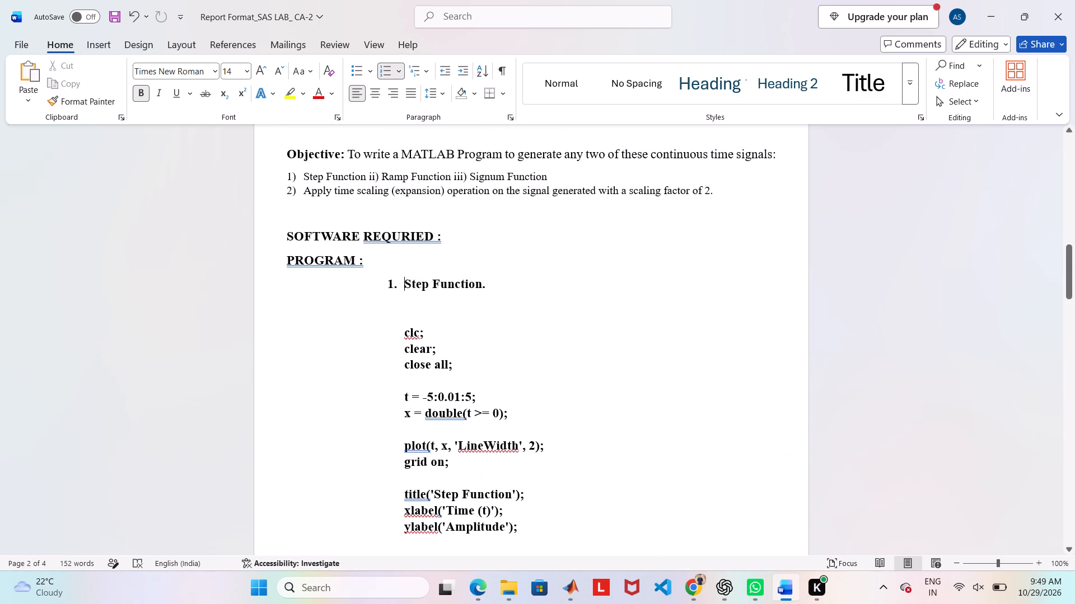
pyautogui.tripleClick(386, 286)
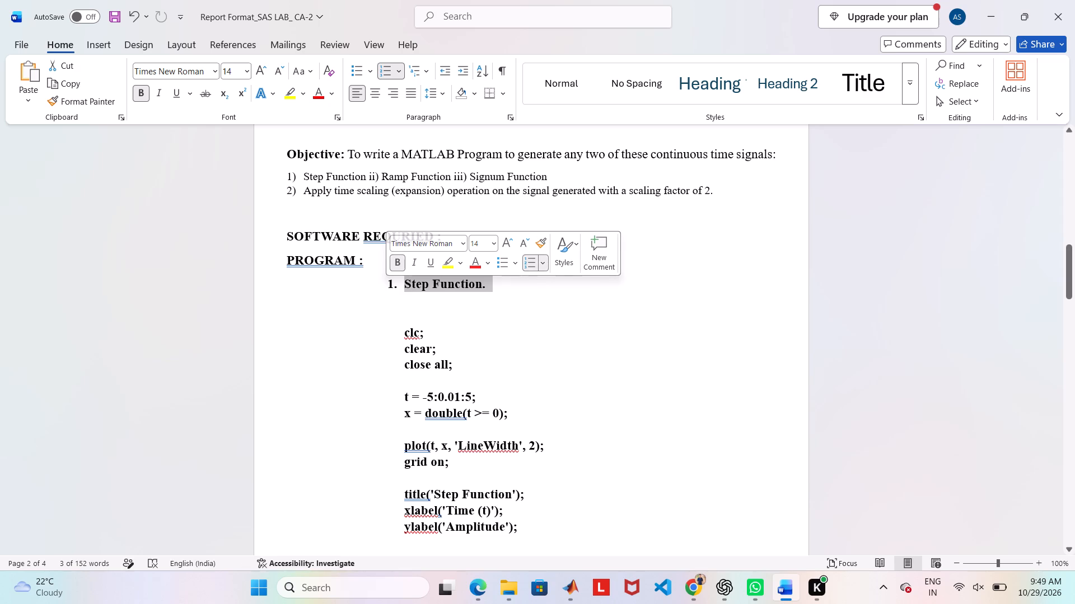
pyautogui.scroll(-3, 445, 318)
pyautogui.scroll(1, 445, 318)
pyautogui.scroll(-4, 451, 331)
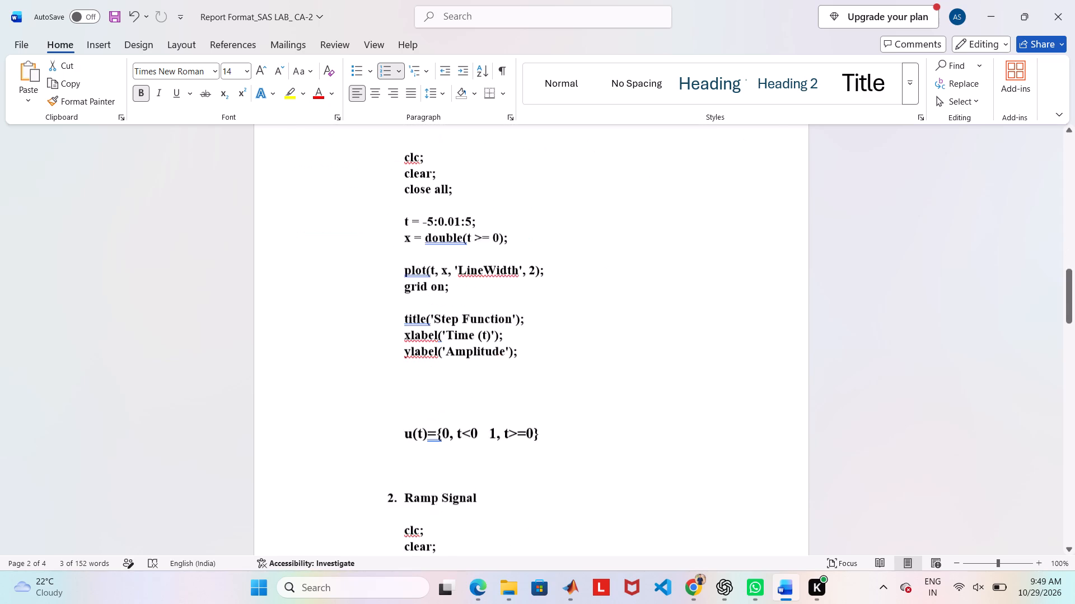
pyautogui.scroll(-20, 451, 331)
pyautogui.scroll(-13, 451, 331)
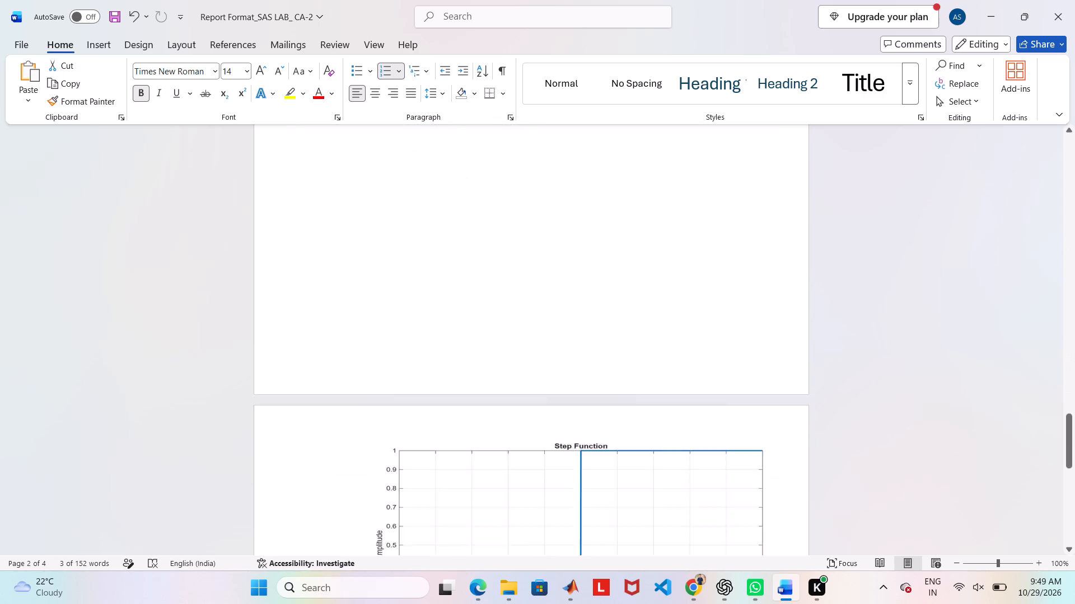
pyautogui.scroll(-5, 467, 328)
pyautogui.click(496, 226)
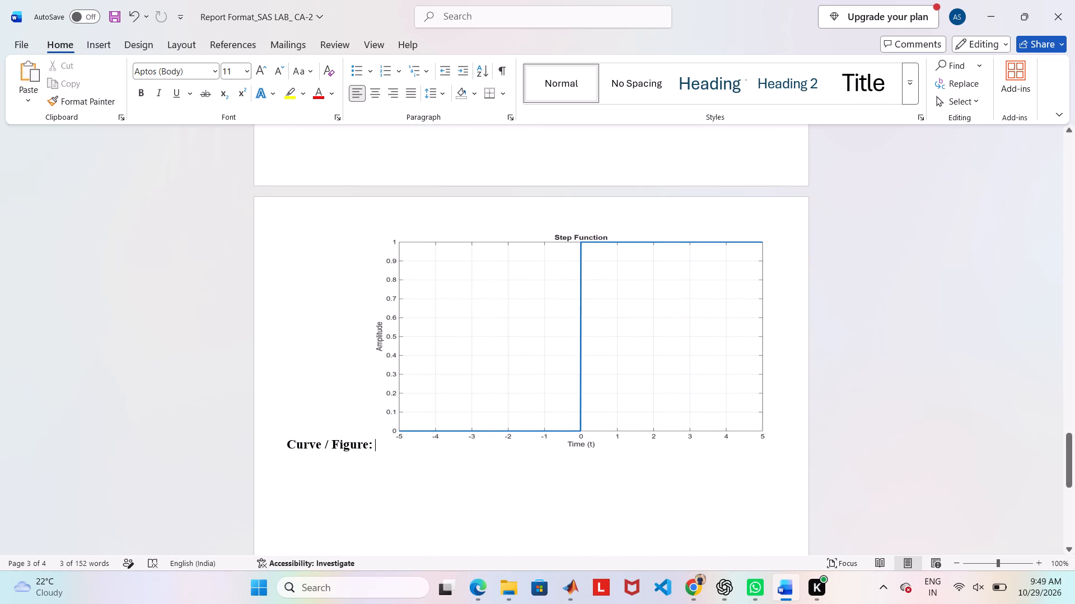
pyautogui.click(496, 226)
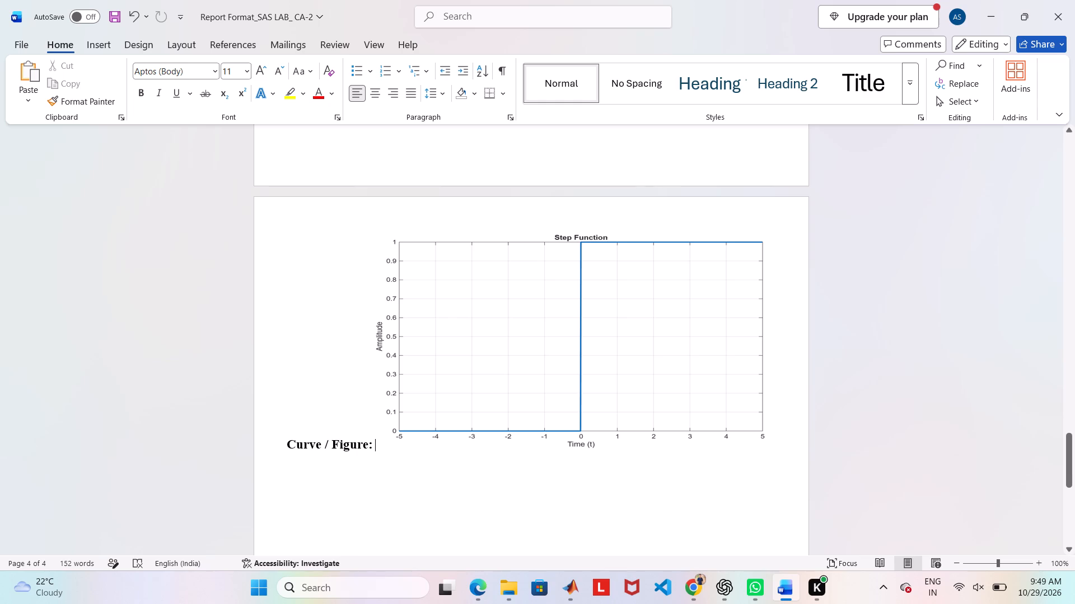
pyautogui.press('Up')
pyautogui.press('Up')
pyautogui.doubleClick(446, 460)
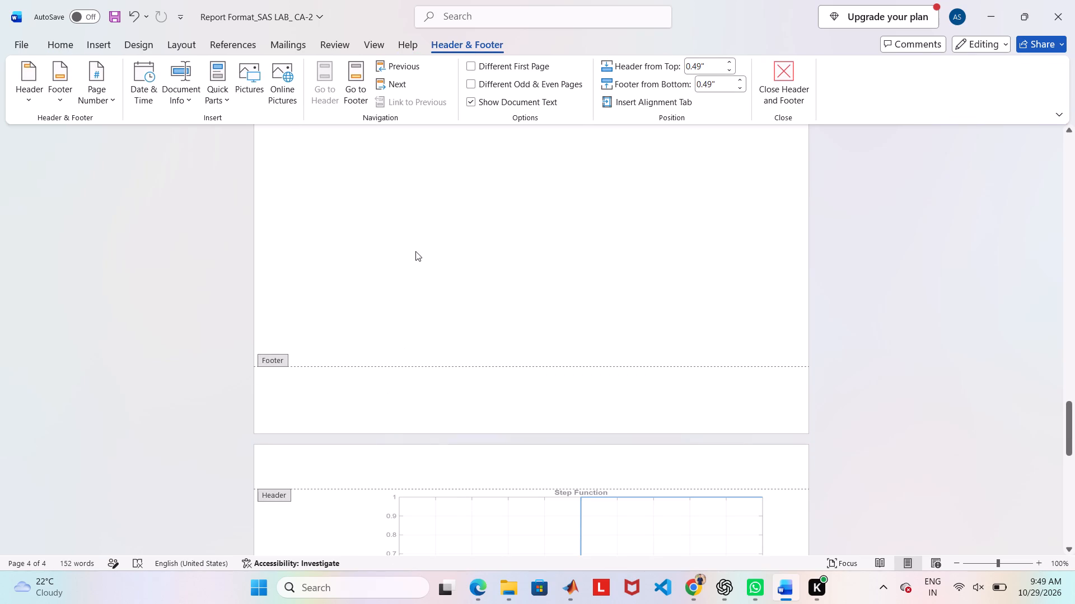
pyautogui.hotkey('ctrl', 'z')
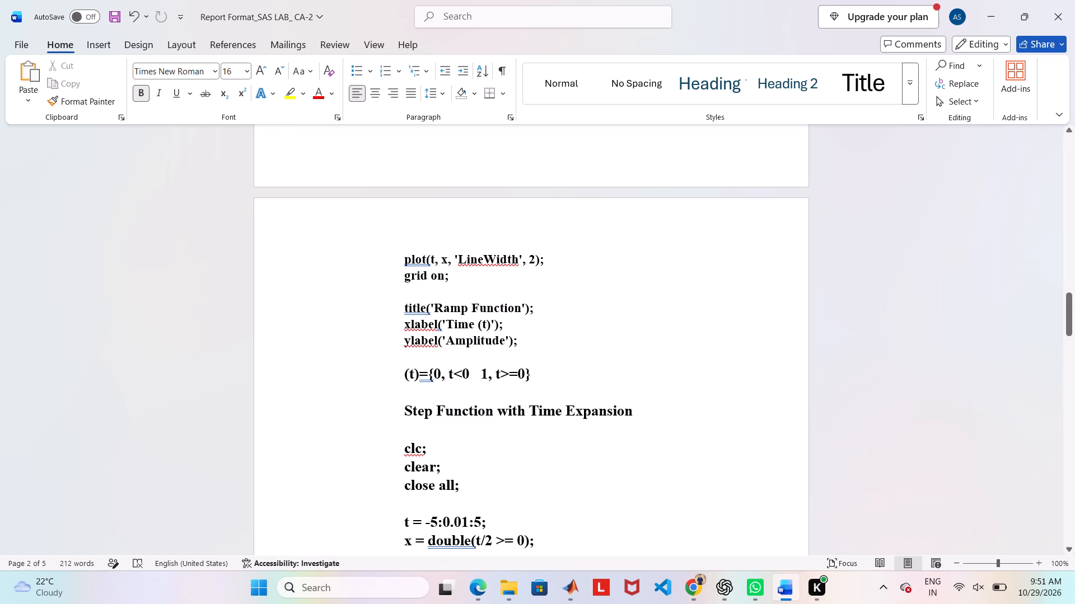
pyautogui.scroll(-20, 540, 333)
pyautogui.scroll(-12, 540, 333)
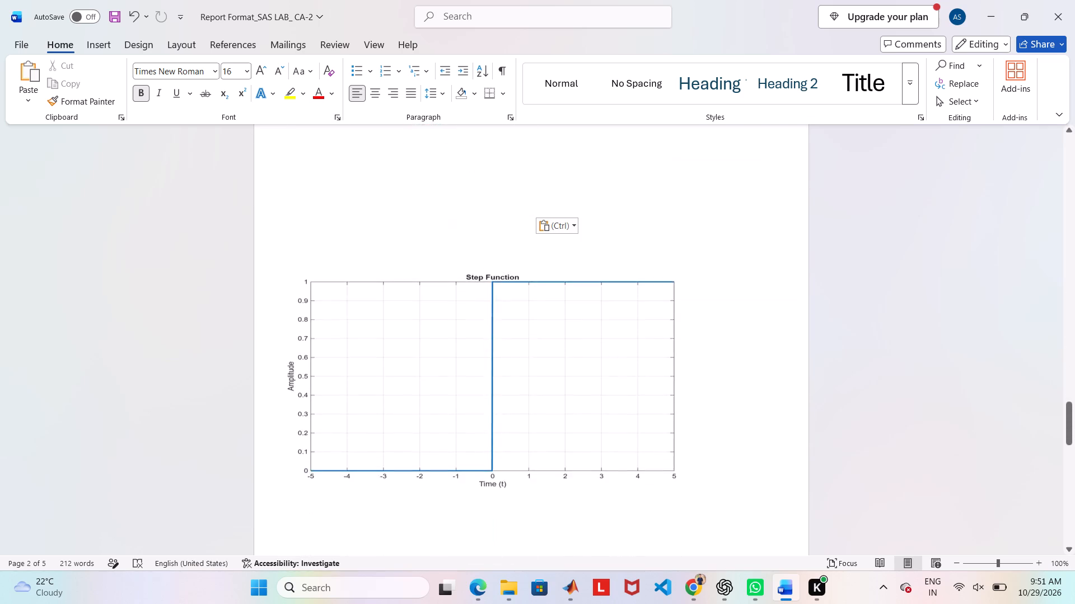
pyautogui.scroll(-4, 540, 332)
pyautogui.scroll(2, 541, 332)
pyautogui.scroll(-8, 541, 332)
pyautogui.scroll(2, 419, 243)
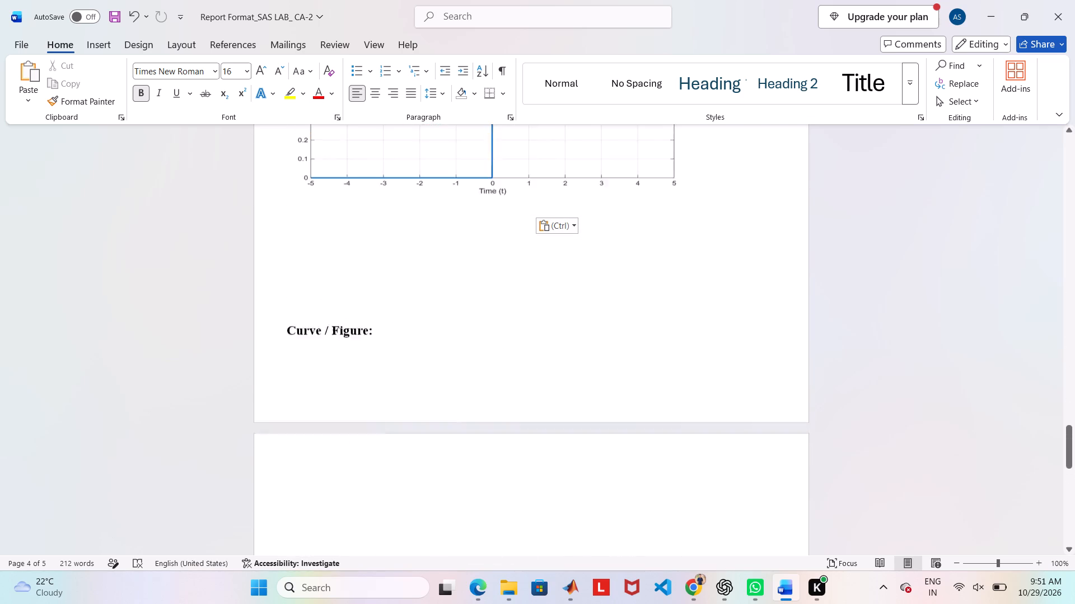
pyautogui.scroll(15, 419, 243)
pyautogui.scroll(-5, 421, 236)
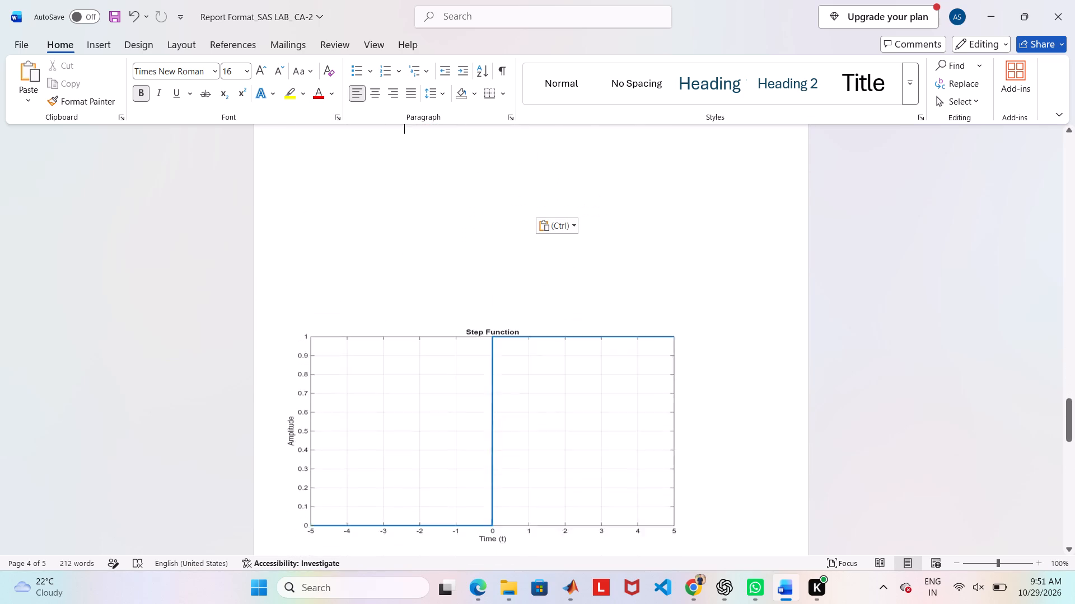
pyautogui.scroll(-20, 421, 236)
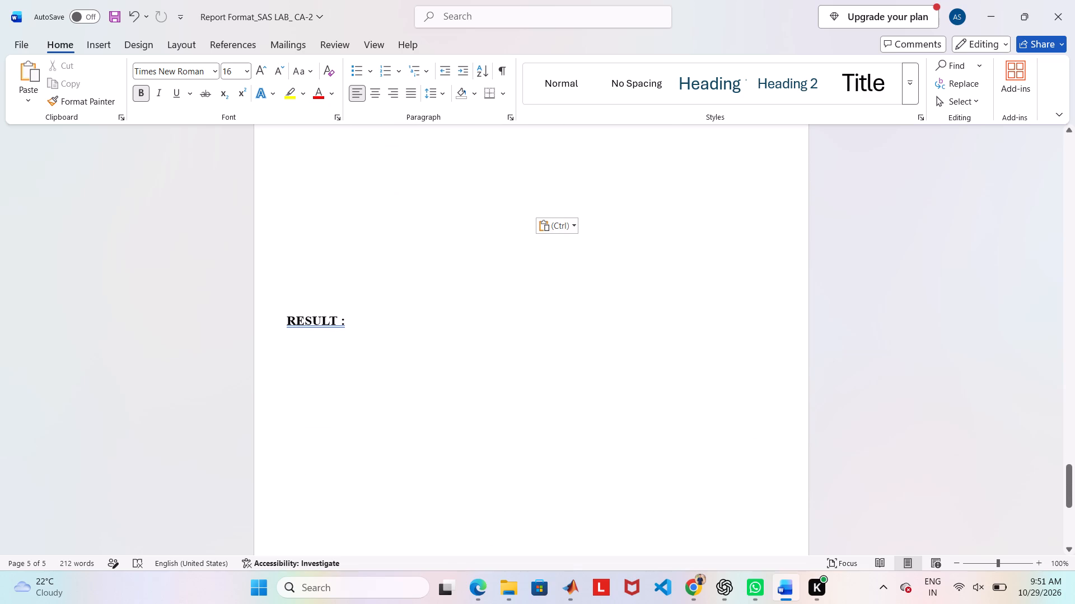
# Add a blank line below the "RESULT :" heading.
pyautogui.click(396, 319)
pyautogui.click(355, 343)
pyautogui.press('Return')
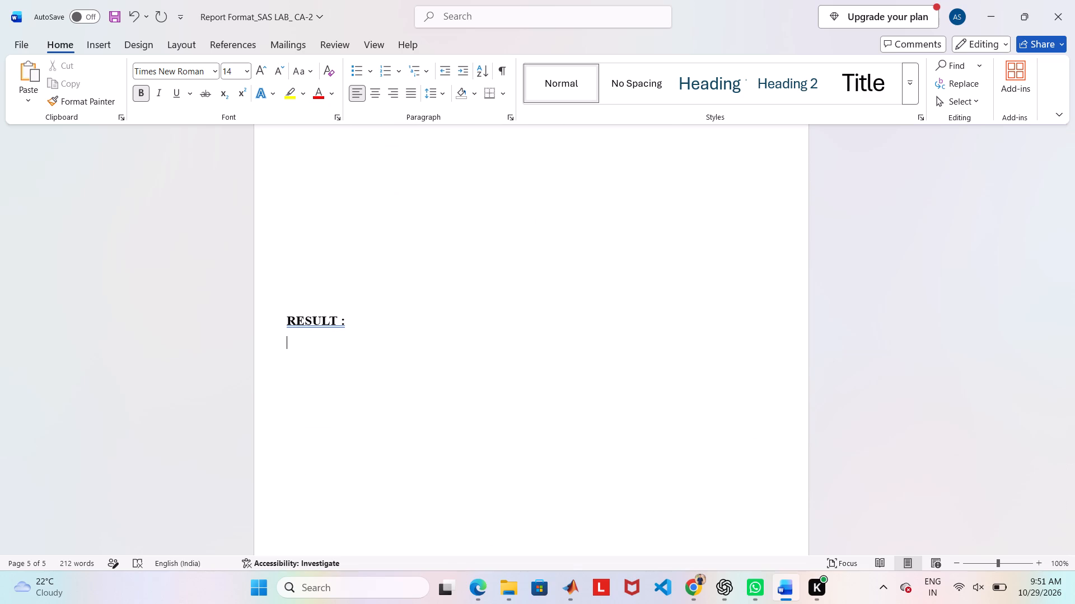
# Copy the MATLAB code under "1. Step Function." in the report, from "clc;" to the ylabel line.
pyautogui.scroll(10, 466, 296)
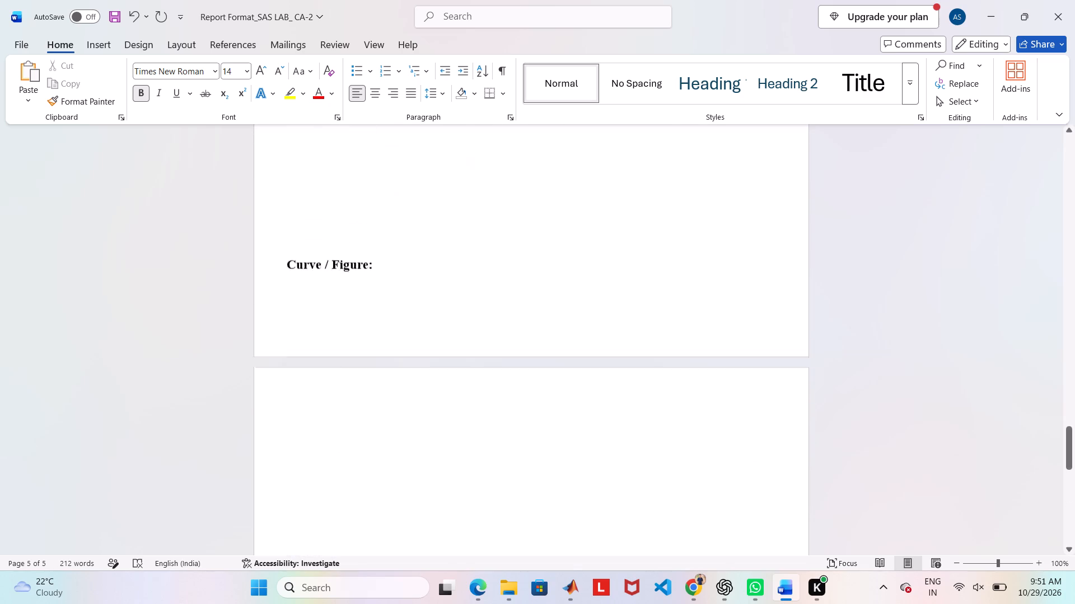
pyautogui.scroll(20, 466, 295)
pyautogui.scroll(17, 466, 295)
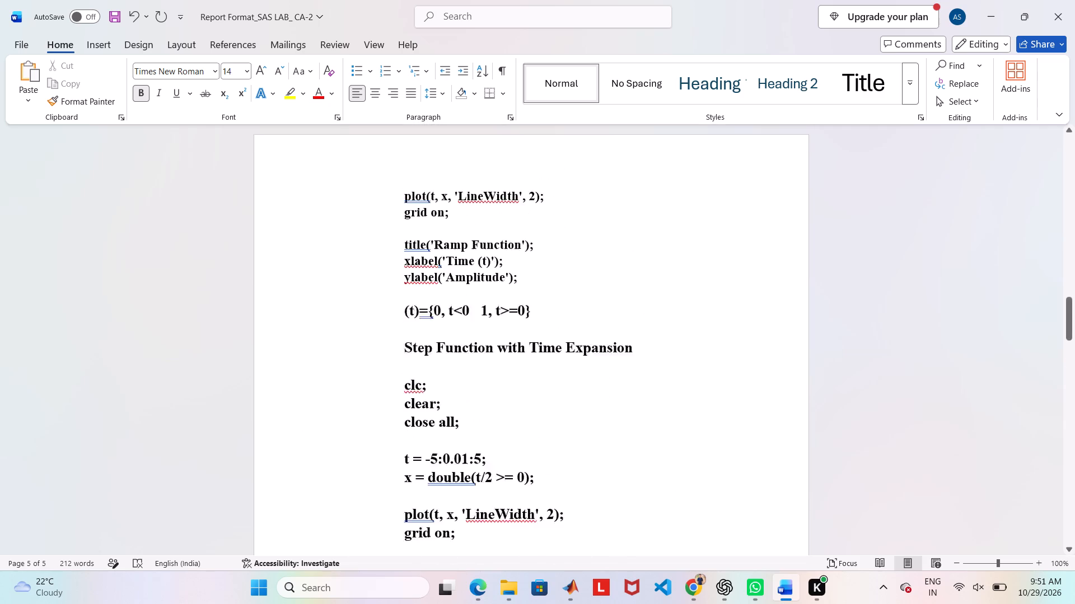
pyautogui.scroll(19, 466, 295)
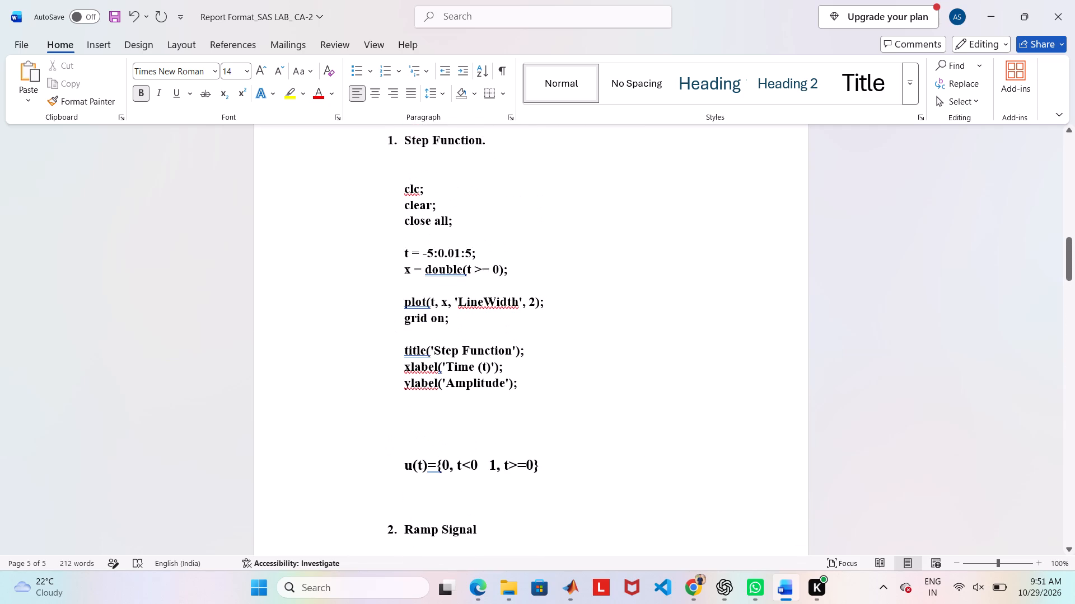
pyautogui.moveTo(404, 187); pyautogui.dragTo(529, 386)
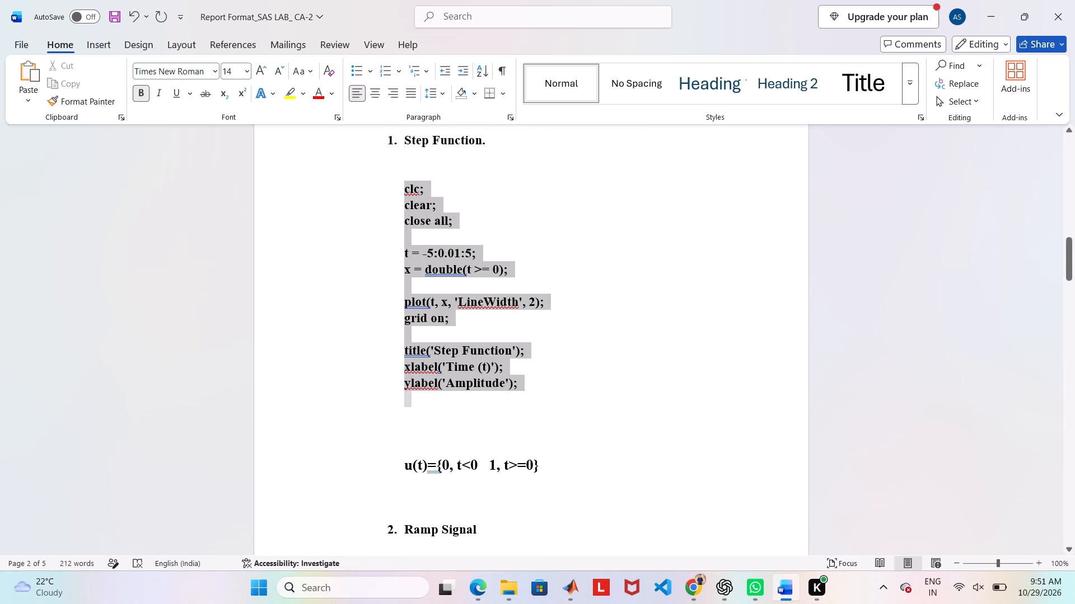
pyautogui.moveTo(529, 386); pyautogui.dragTo(530, 385)
pyautogui.hotkey('ctrl', 'c')
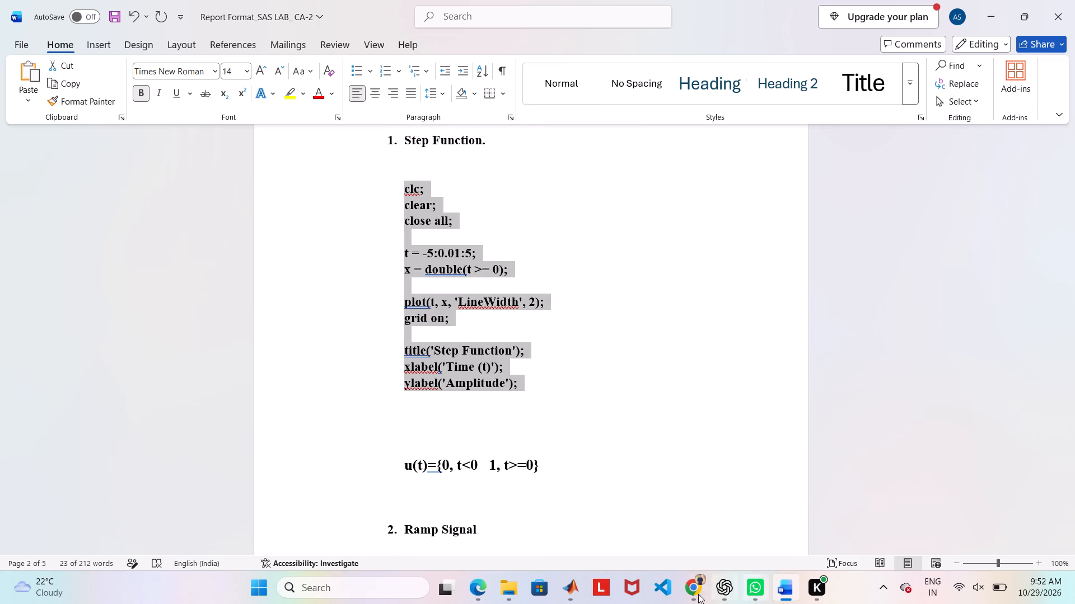
# Switch to MATLAB and replace the Ramp Function code in CA2.m with the copied Step Function code.
pyautogui.click(575, 590)
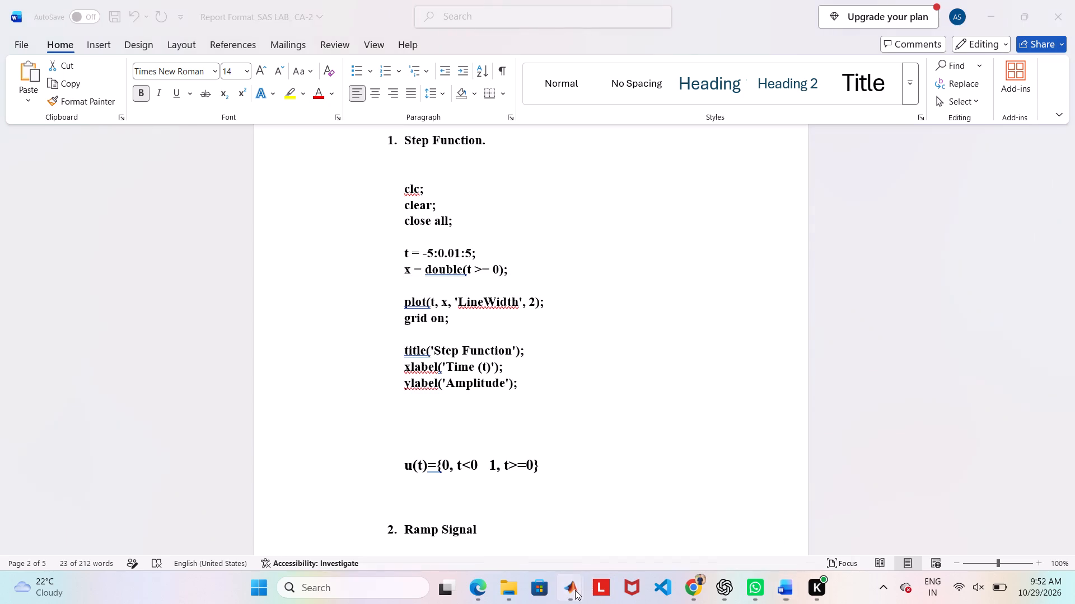
pyautogui.click(679, 519)
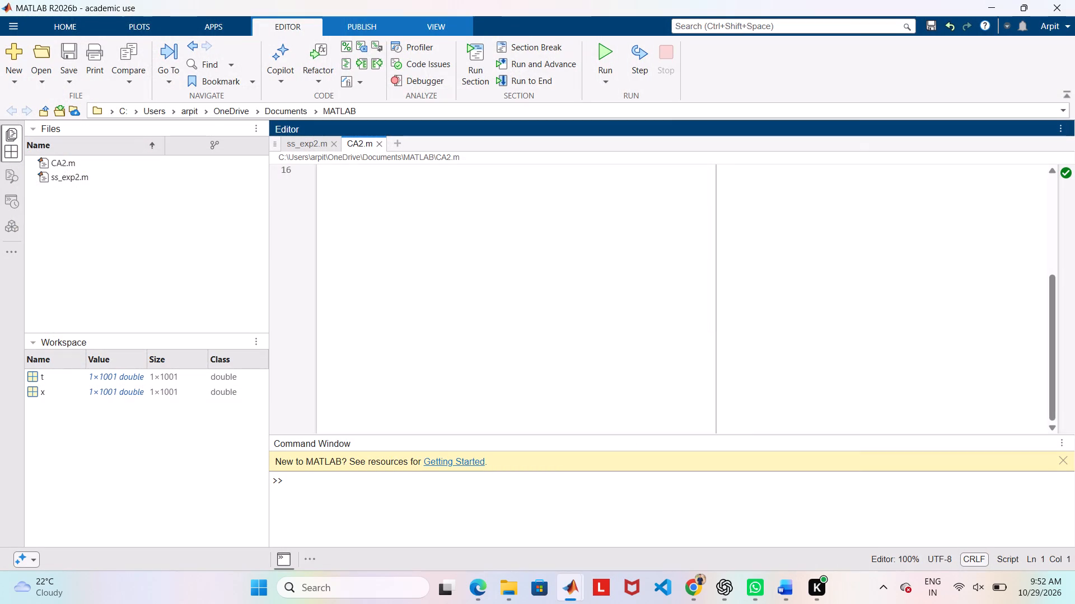
pyautogui.scroll(10, 358, 214)
pyautogui.click(341, 361)
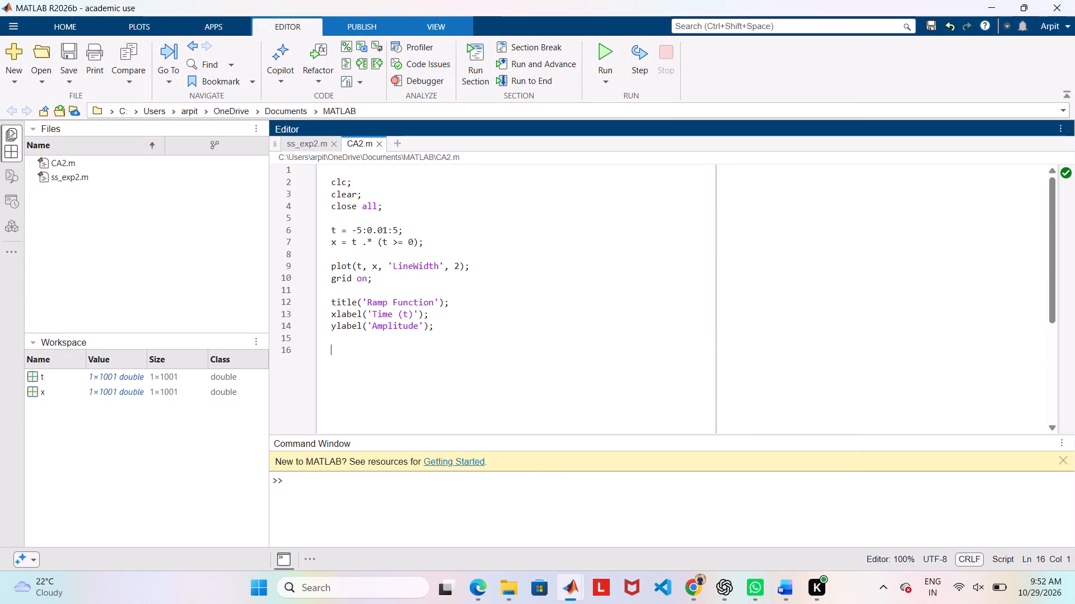
pyautogui.hotkey('ctrl', 'BackSpace')
pyautogui.hotkey('ctrl', 'BackSpace')
pyautogui.hotkey('ctrl', 'BackSpace')
pyautogui.hotkey('ctrl', 'BackSpace')
pyautogui.hotkey('ctrl', 'BackSpace')
pyautogui.hotkey('ctrl', 'BackSpace')
pyautogui.hotkey('ctrl', 'BackSpace')
pyautogui.hotkey('ctrl', 'BackSpace')
pyautogui.hotkey('ctrl', 'BackSpace')
pyautogui.hotkey('ctrl', 'BackSpace')
pyautogui.hotkey('ctrl', 'BackSpace')
pyautogui.hotkey('ctrl', 'BackSpace')
pyautogui.hotkey('ctrl', 'BackSpace')
pyautogui.hotkey('ctrl', 'BackSpace')
pyautogui.hotkey('ctrl', 'BackSpace')
pyautogui.hotkey('ctrl', 'BackSpace')
pyautogui.hotkey('ctrl', 'BackSpace')
pyautogui.hotkey('ctrl', 'BackSpace')
pyautogui.hotkey('ctrl', 'BackSpace')
pyautogui.hotkey('ctrl', 'BackSpace')
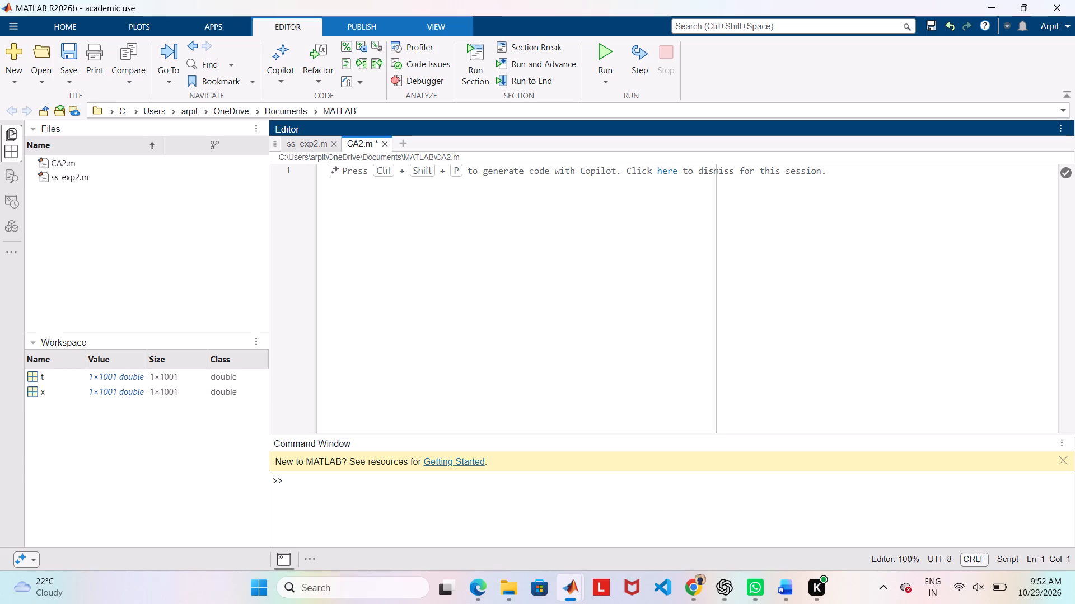
pyautogui.hotkey('ctrl', 'v')
pyautogui.scroll(5, 356, 342)
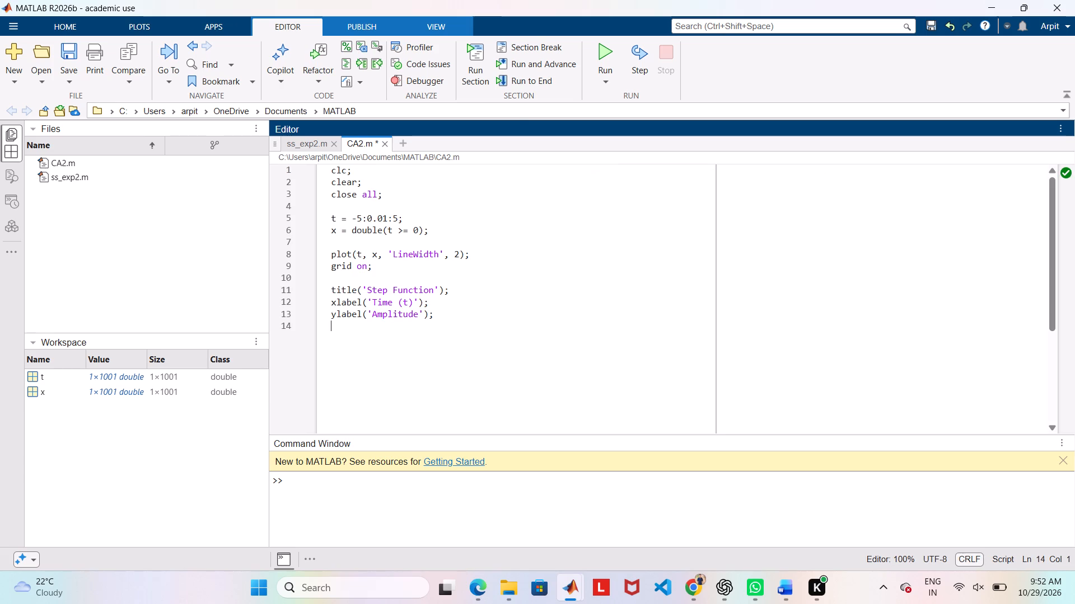
# Run the Step Function script in CA2.m and copy the resulting figure.
pyautogui.click(602, 59)
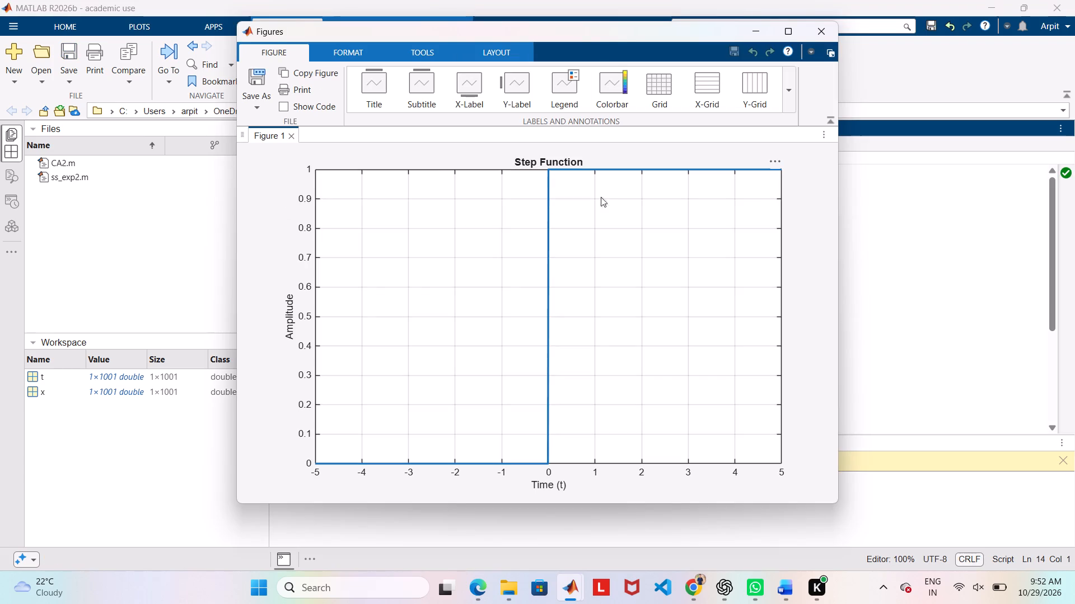
pyautogui.click(293, 75)
# Switch to the Word report and paste the Step Function figure on the page between "Curve / Figure:" and "RESULT :".
pyautogui.click(783, 587)
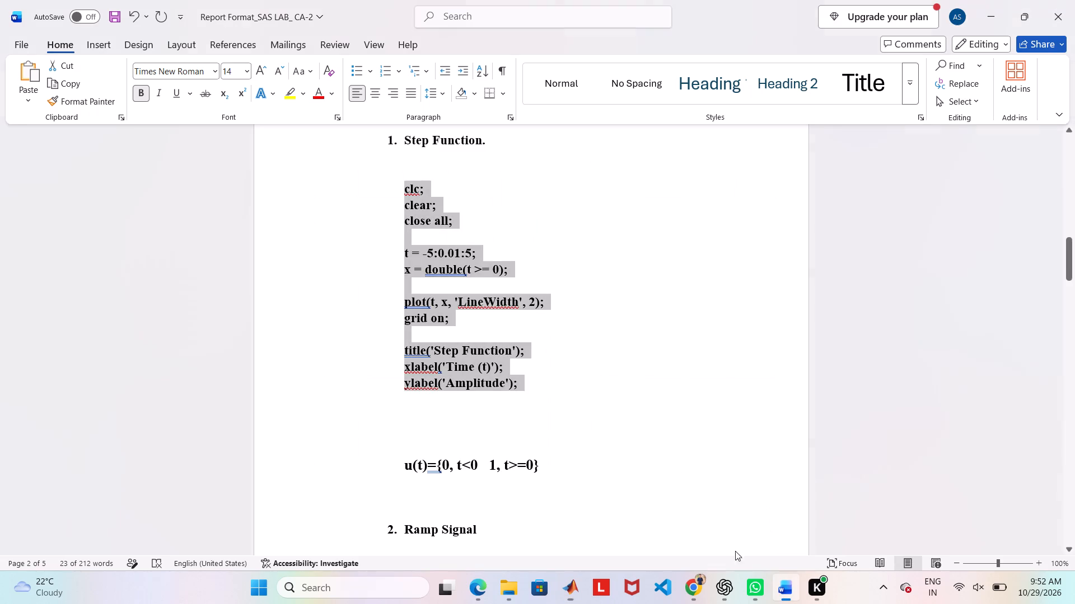
pyautogui.scroll(-10, 507, 410)
pyautogui.click(521, 405)
pyautogui.scroll(-11, 521, 405)
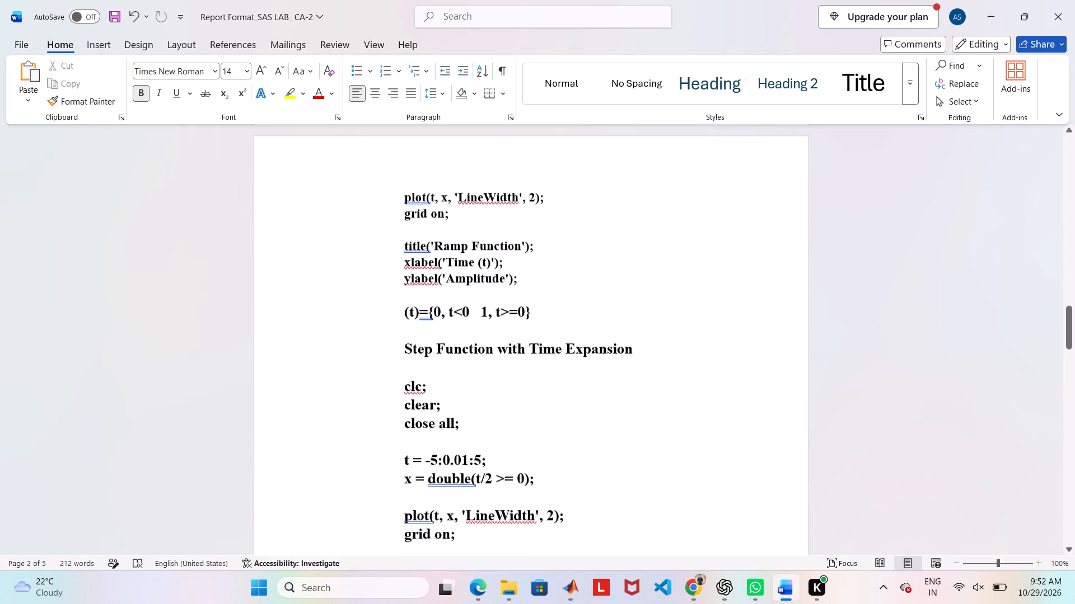
pyautogui.scroll(-20, 536, 387)
pyautogui.scroll(-20, 536, 387)
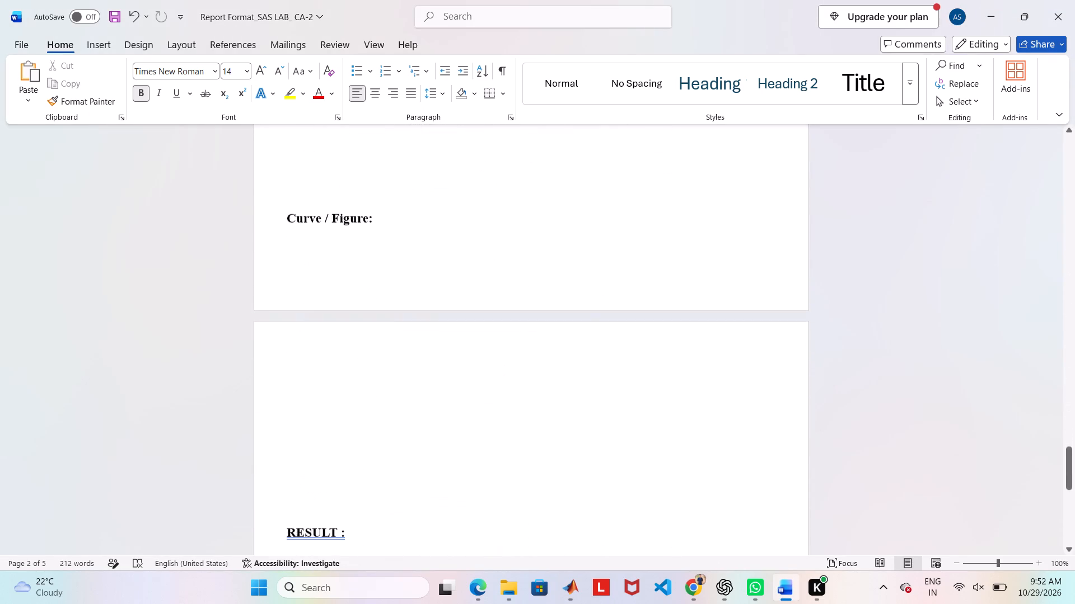
pyautogui.scroll(5, 540, 385)
pyautogui.scroll(-11, 540, 385)
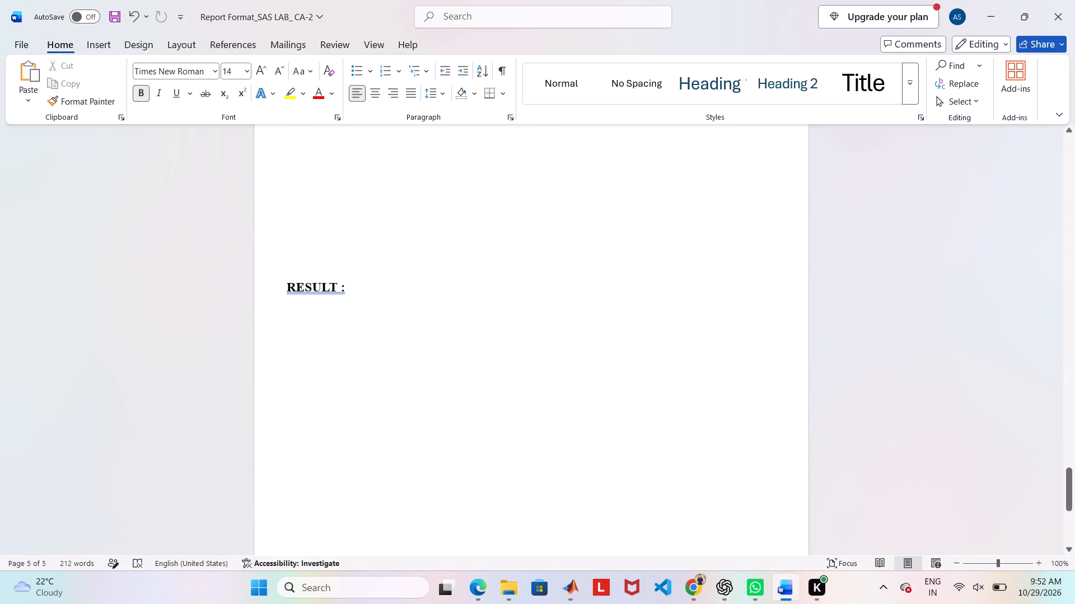
pyautogui.scroll(9, 398, 299)
pyautogui.scroll(-4, 398, 299)
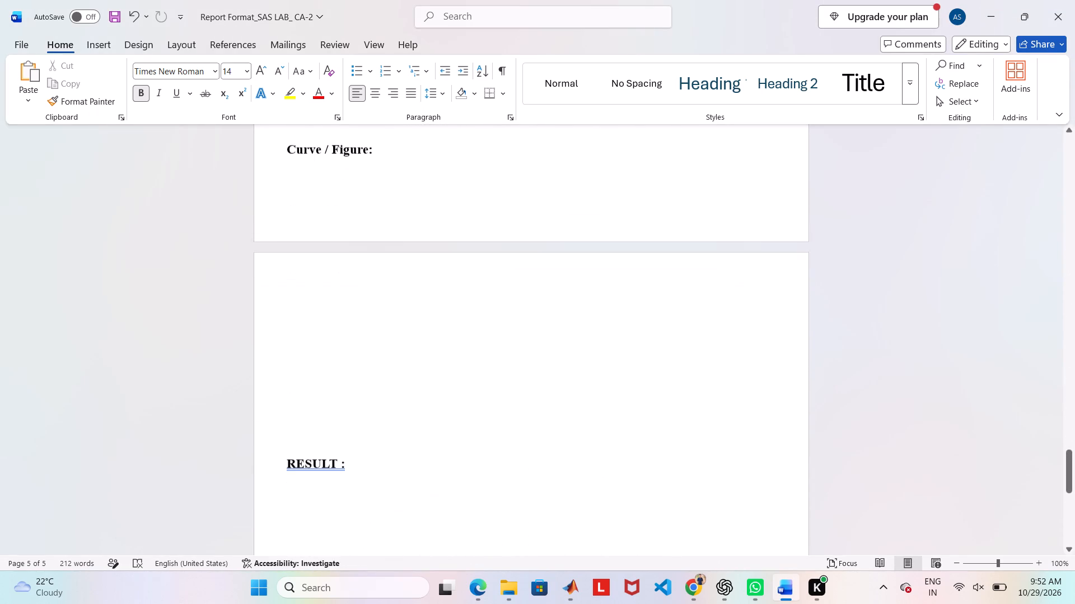
pyautogui.click(370, 279)
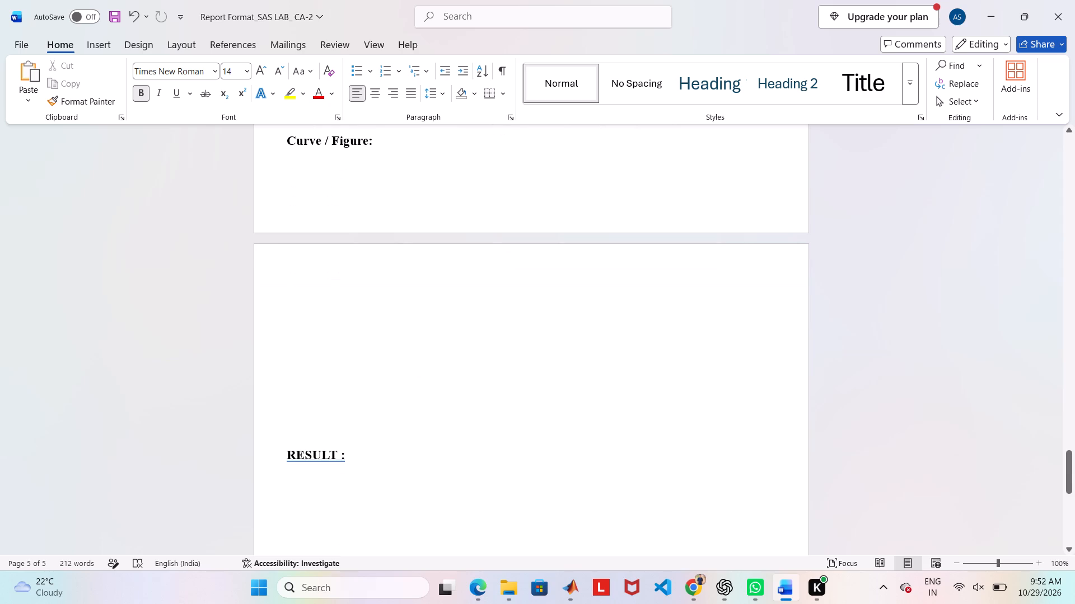
pyautogui.hotkey('ctrl', 'v')
pyautogui.scroll(-6, 370, 279)
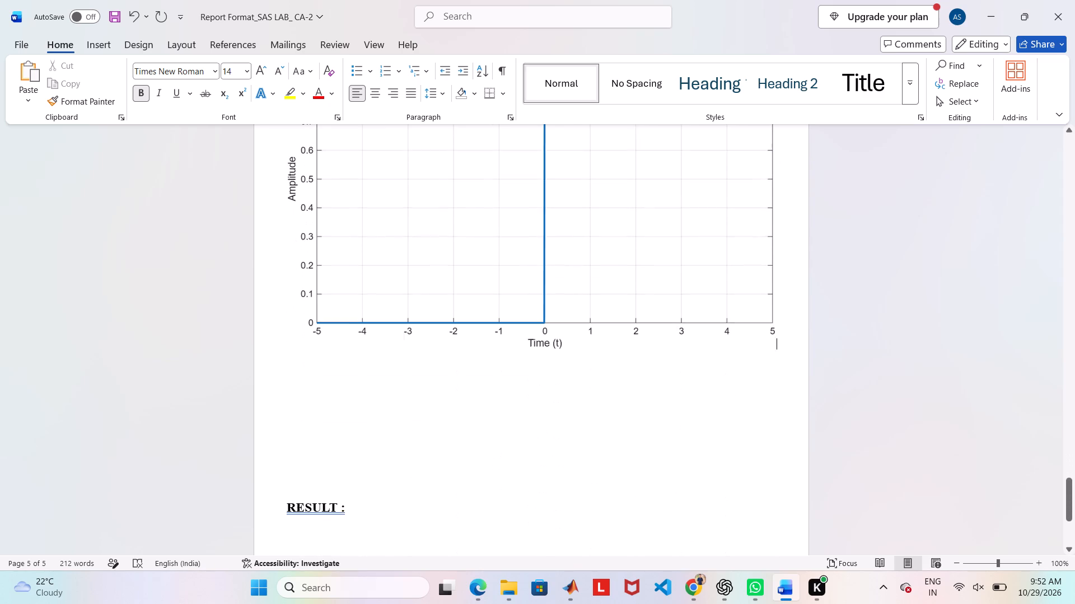
pyautogui.scroll(13, 370, 279)
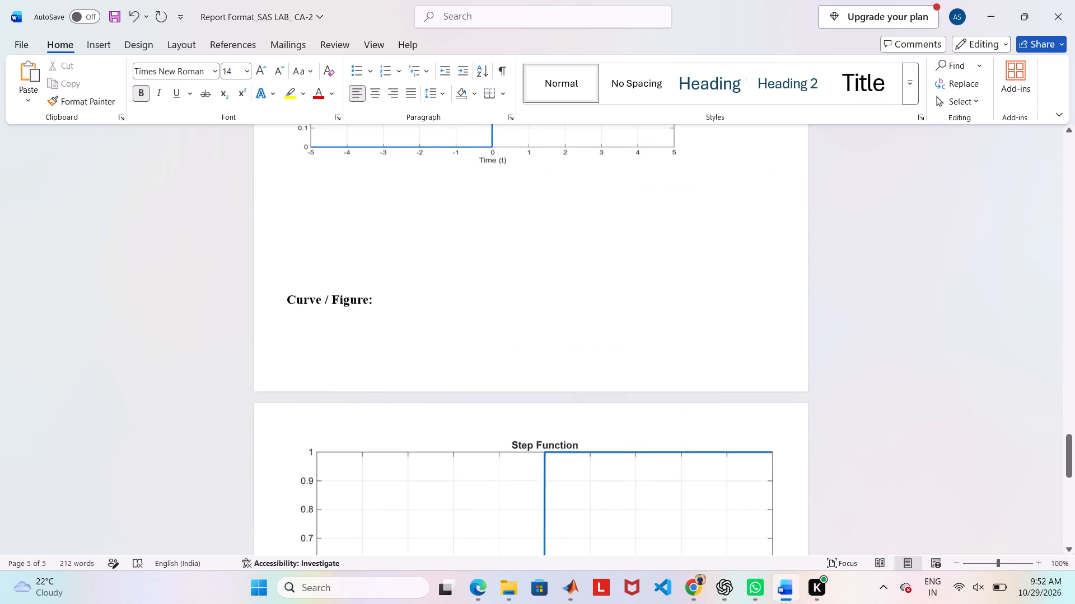
pyautogui.scroll(-9, 370, 279)
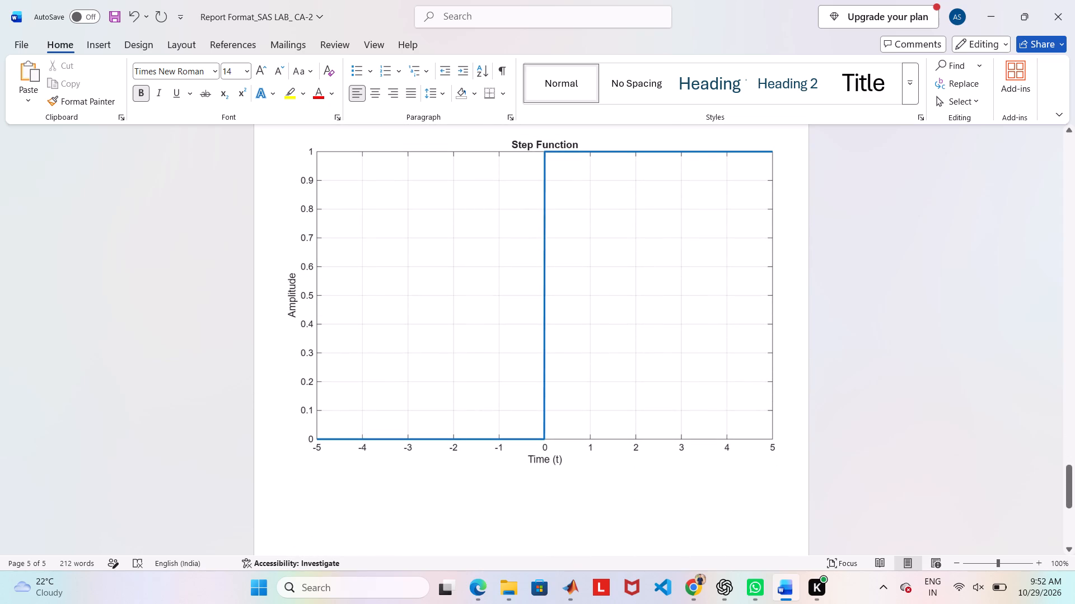
# Shrink the pasted Step Function figure proportionally to about three quarters of its width.
pyautogui.click(400, 384)
pyautogui.moveTo(283, 469); pyautogui.dragTo(296, 452)
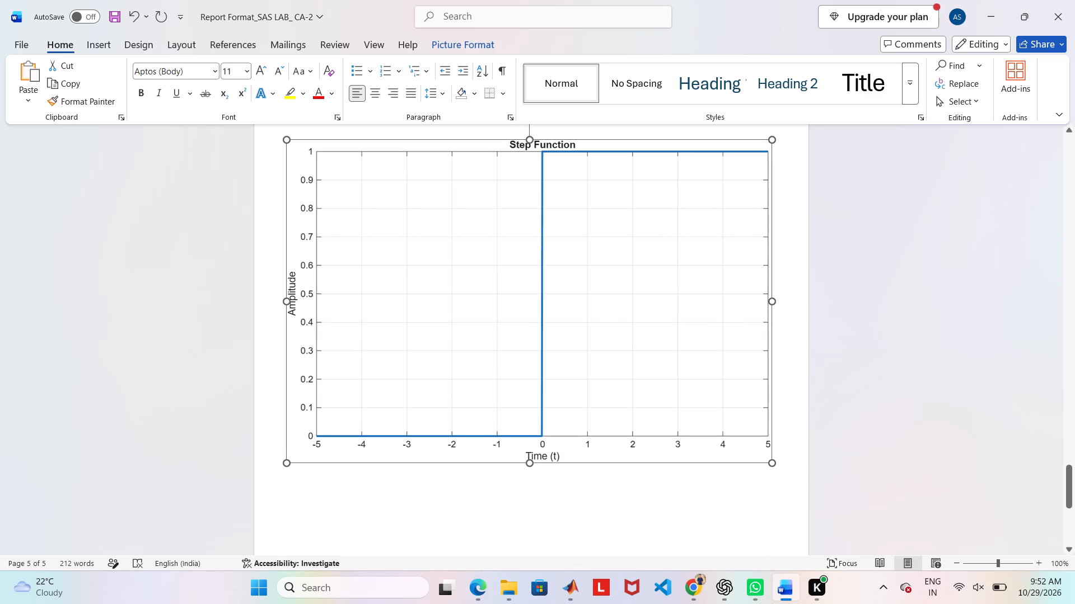
pyautogui.moveTo(296, 452); pyautogui.dragTo(376, 339)
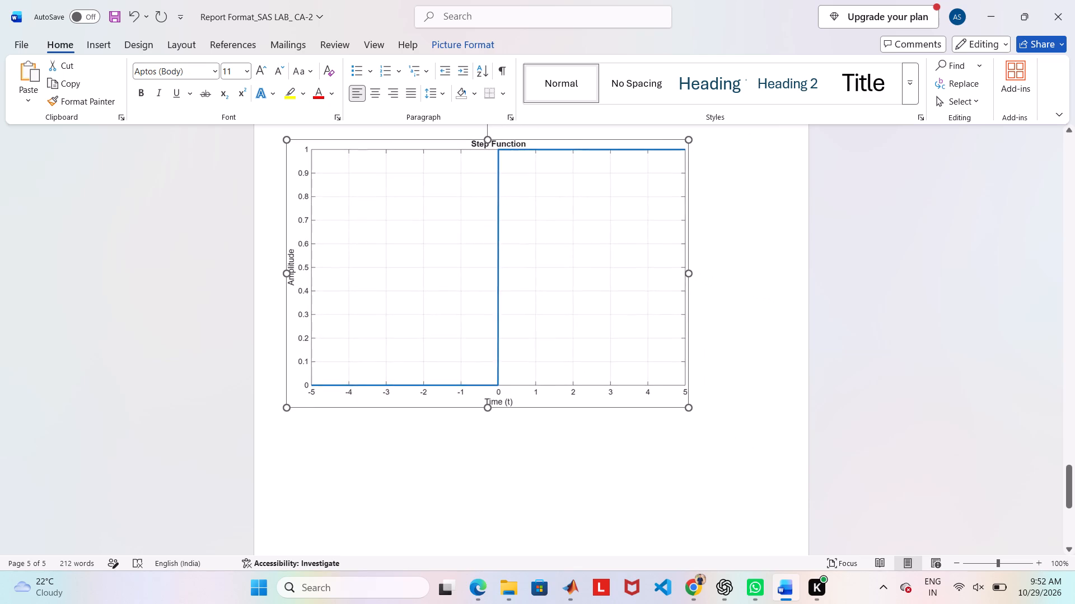
pyautogui.moveTo(376, 339); pyautogui.dragTo(414, 286)
pyautogui.click(423, 419)
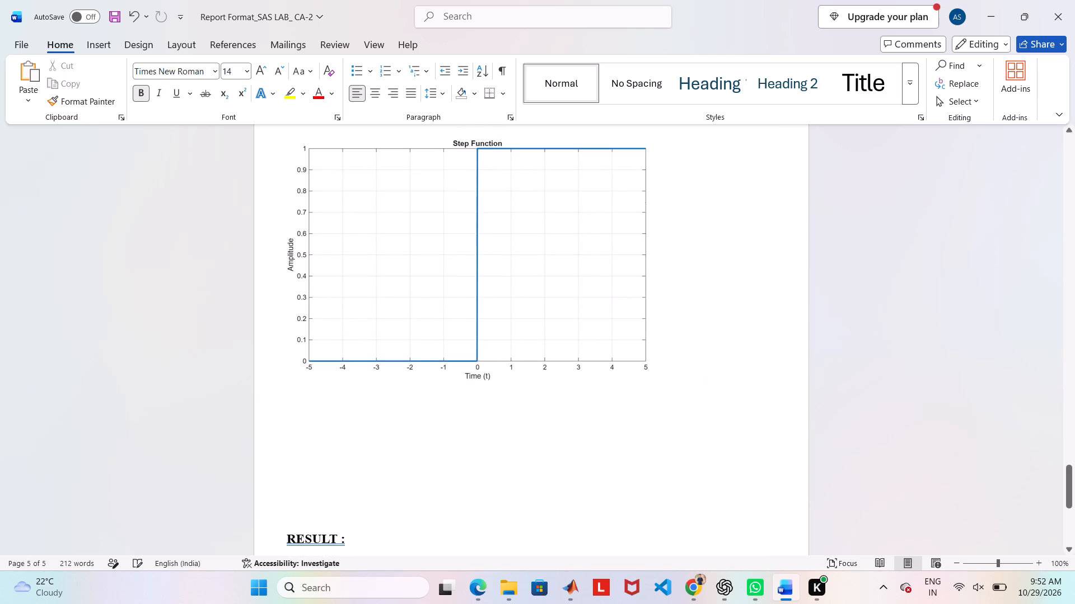
# Copy the MATLAB code under "2. Ramp Signal", from the blank line above "clc;" to the ylabel line.
pyautogui.scroll(11, 461, 394)
pyautogui.scroll(20, 485, 365)
pyautogui.scroll(3, 485, 365)
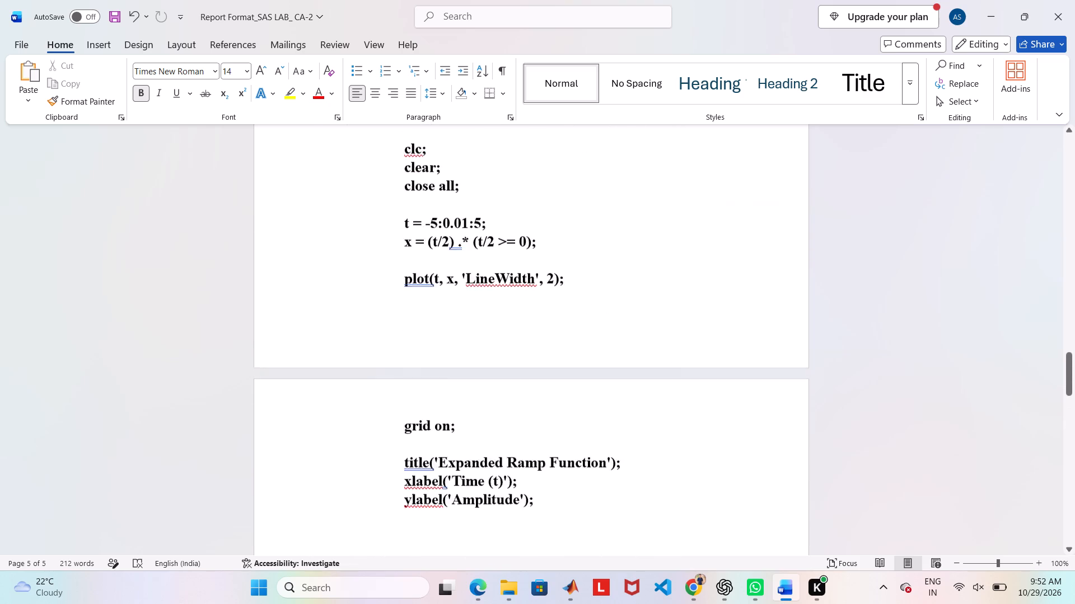
pyautogui.scroll(16, 485, 364)
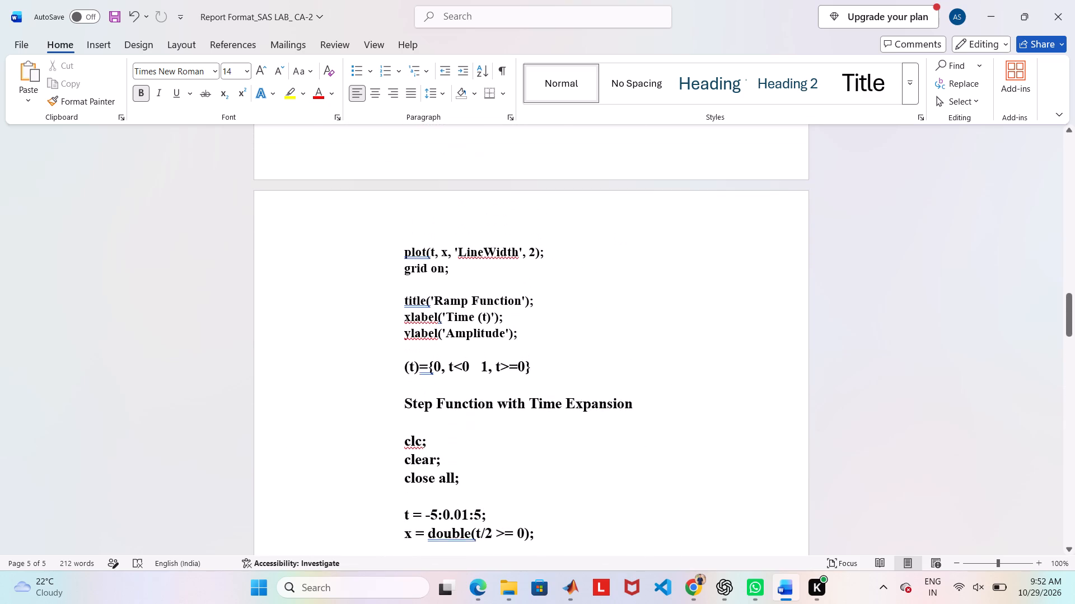
pyautogui.scroll(8, 485, 364)
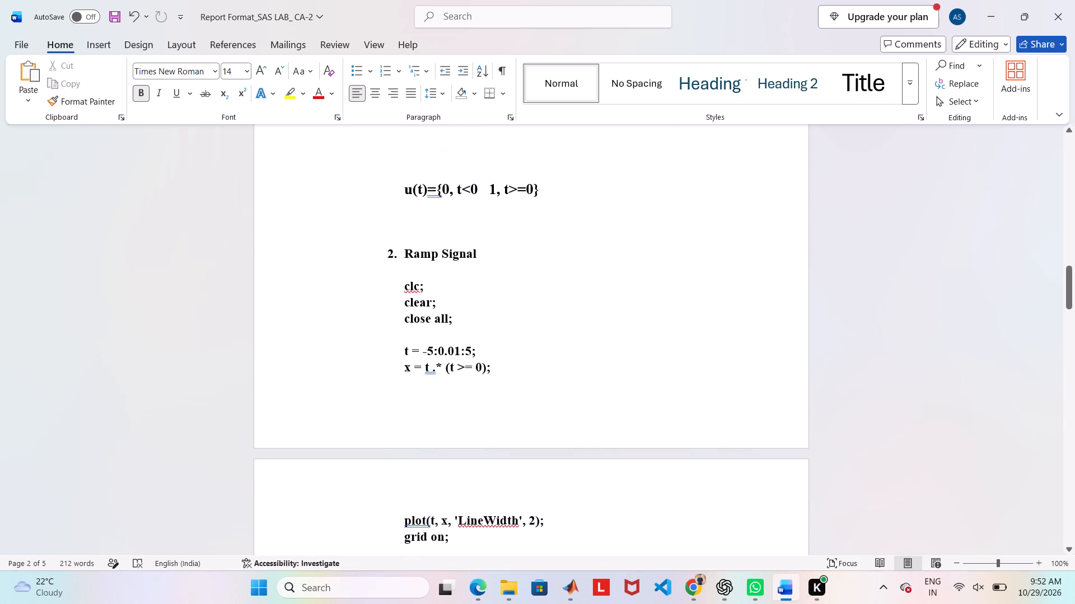
pyautogui.moveTo(404, 277); pyautogui.dragTo(409, 305)
pyautogui.moveTo(409, 305); pyautogui.dragTo(478, 393)
pyautogui.scroll(-7, 437, 435)
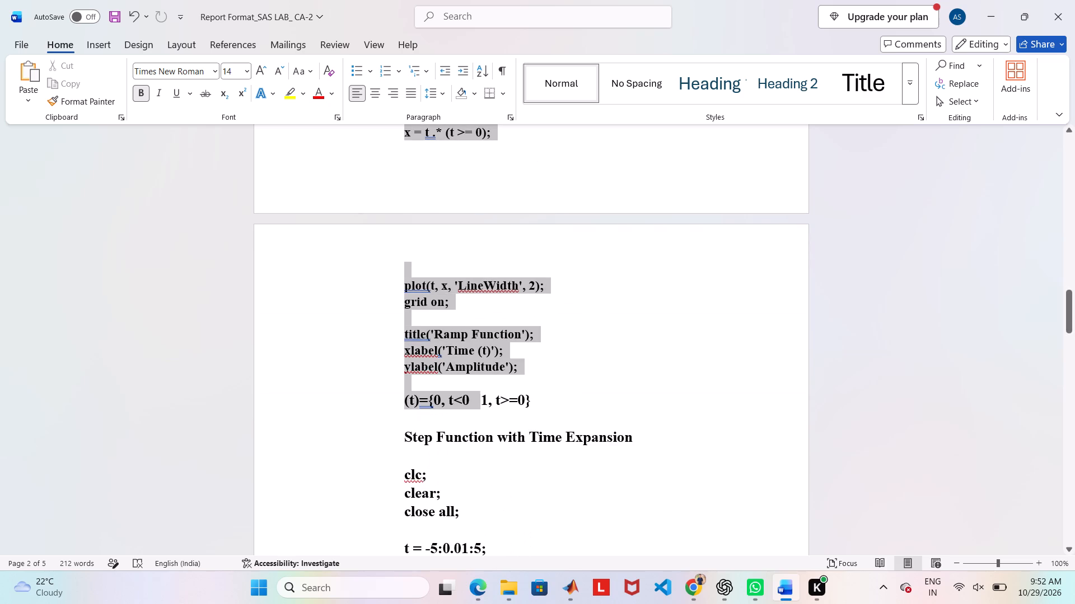
pyautogui.moveTo(478, 393); pyautogui.dragTo(532, 370)
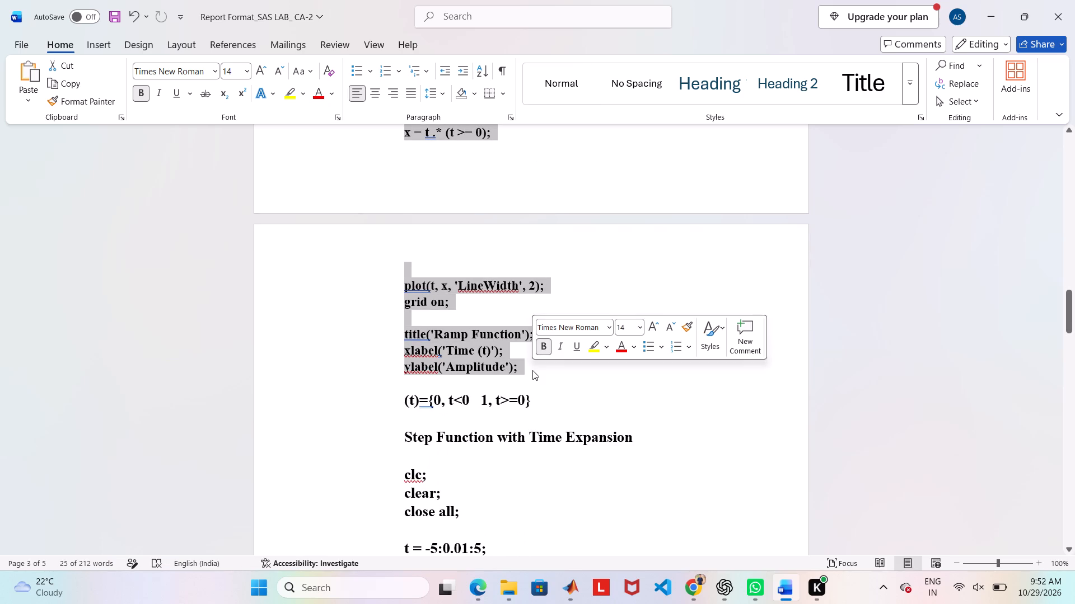
pyautogui.hotkey('ctrl', 'c')
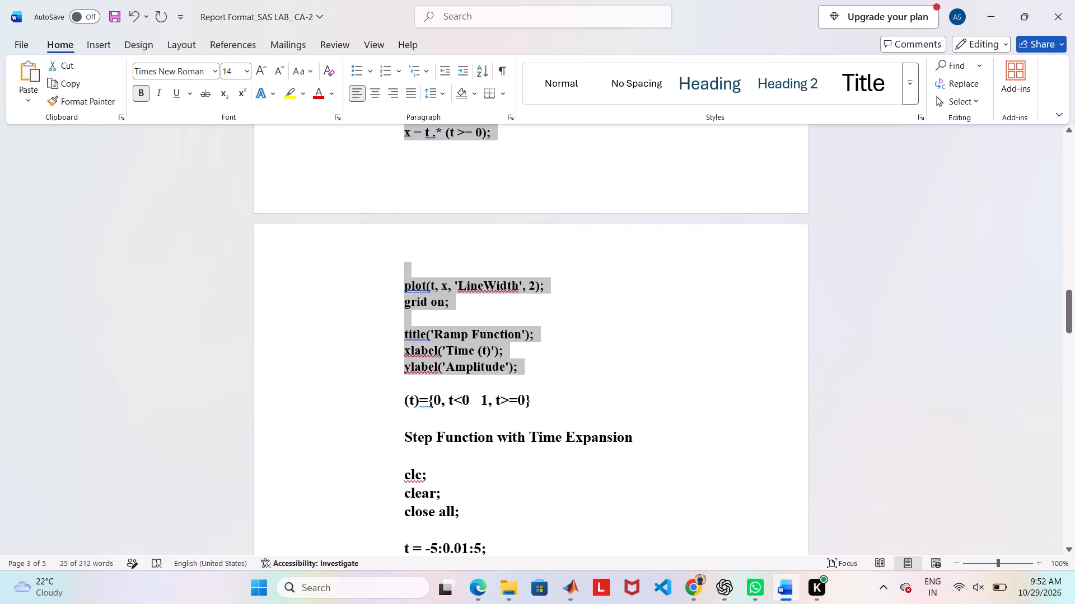
# Insert "r" before "(t)=" in the formula below the Ramp Signal code so it starts with "r(t)=".
pyautogui.click(403, 397)
pyautogui.press('r')
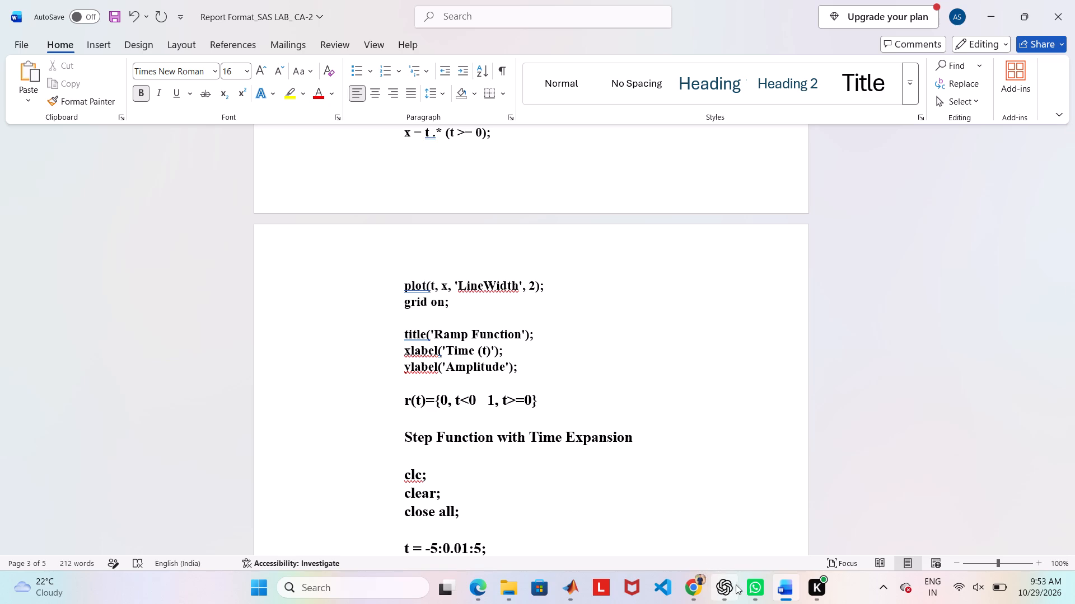
# Switch to MATLAB and replace the Step Function code in CA2.m with the copied Ramp Function code.
pyautogui.click(570, 589)
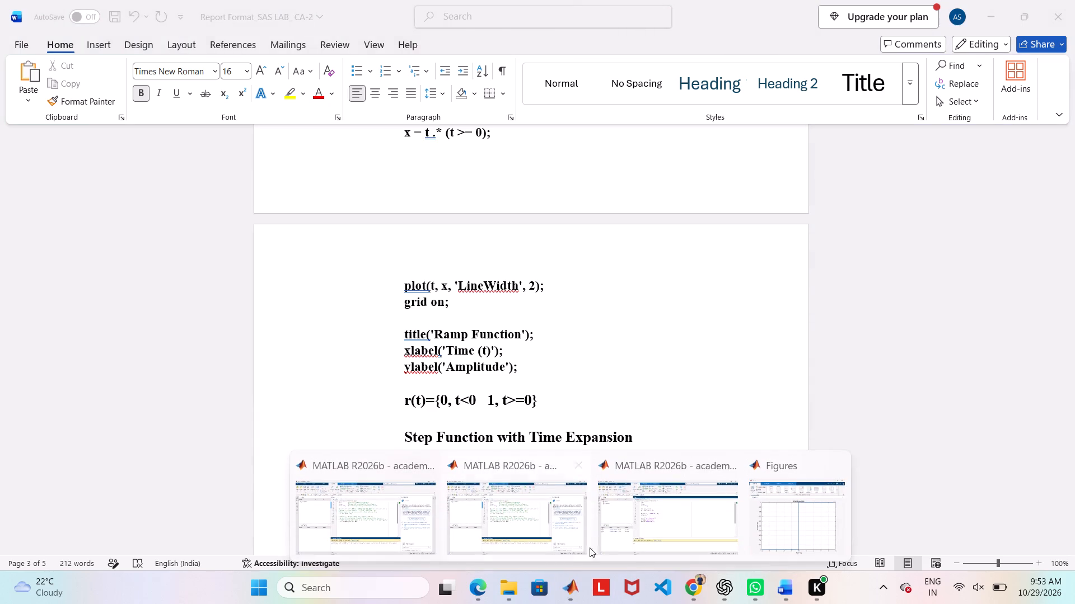
pyautogui.click(628, 519)
pyautogui.press('BackSpace')
pyautogui.press('BackSpace')
pyautogui.press('BackSpace')
pyautogui.press('BackSpace')
pyautogui.press('BackSpace')
pyautogui.press('BackSpace')
pyautogui.press('BackSpace')
pyautogui.press('BackSpace')
pyautogui.press('BackSpace')
pyautogui.press('BackSpace')
pyautogui.press('BackSpace')
pyautogui.press('BackSpace')
pyautogui.press('BackSpace')
pyautogui.press('BackSpace')
pyautogui.press('BackSpace')
pyautogui.press('BackSpace')
pyautogui.press('BackSpace')
pyautogui.press('BackSpace')
pyautogui.press('BackSpace')
pyautogui.press('BackSpace')
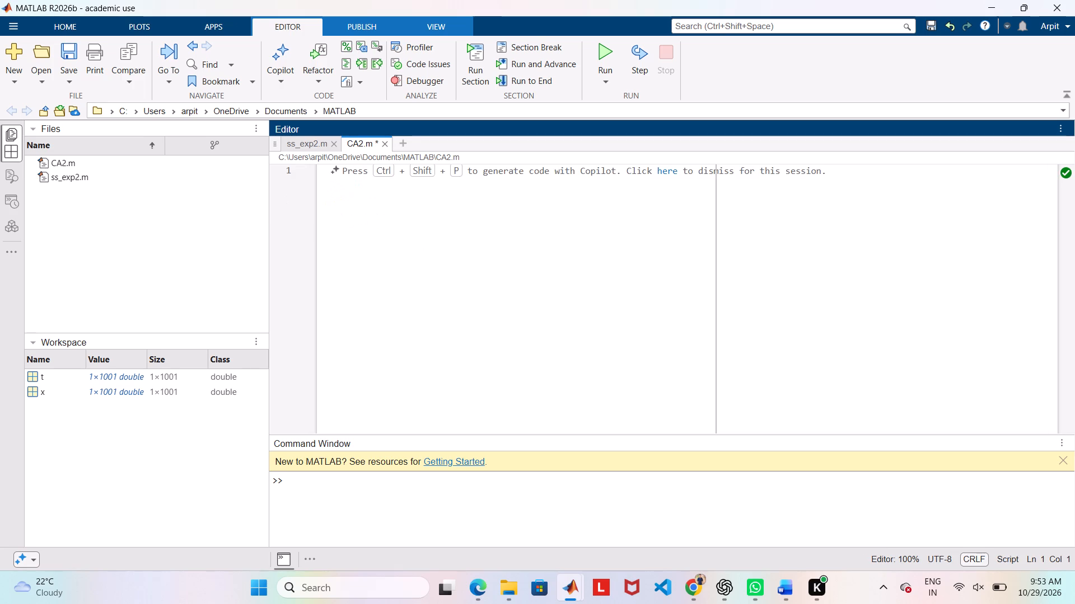
pyautogui.hotkey('ctrl', 'v')
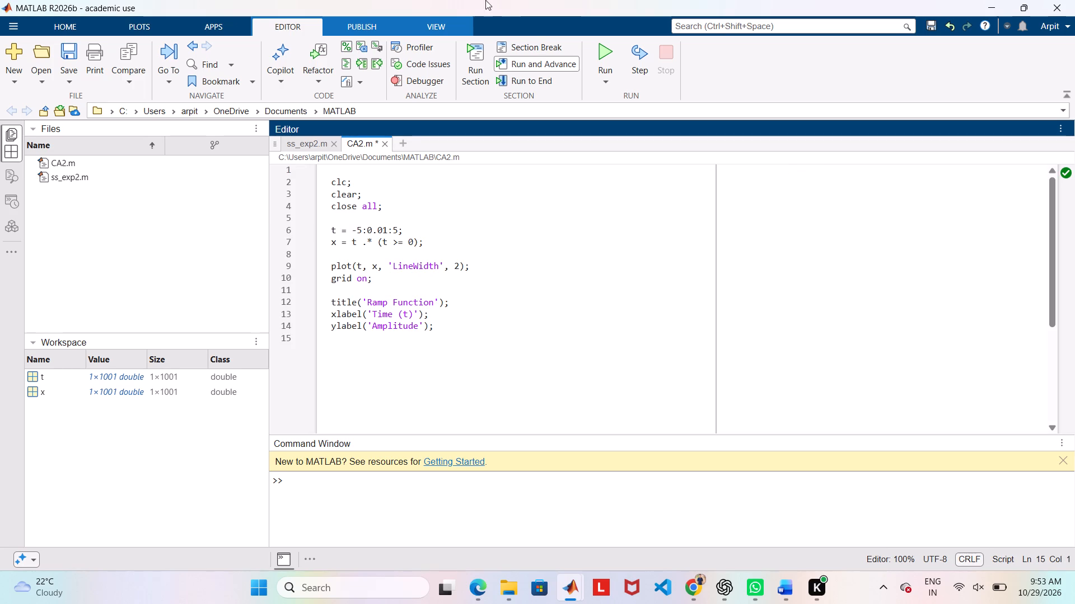
# Run the Ramp Function script in CA2.m and copy the resulting figure.
pyautogui.click(603, 44)
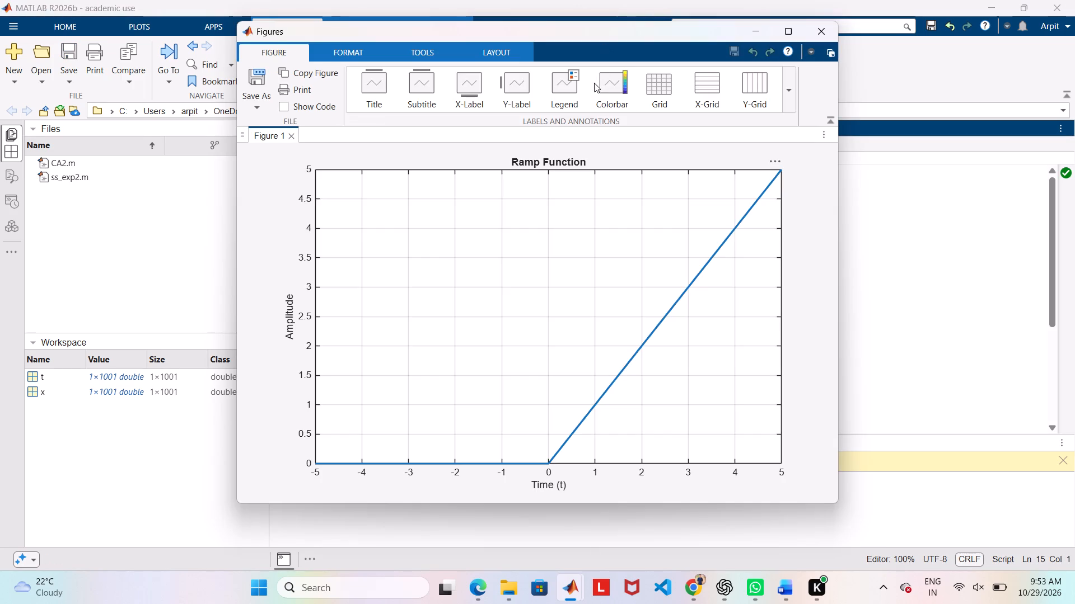
pyautogui.click(307, 67)
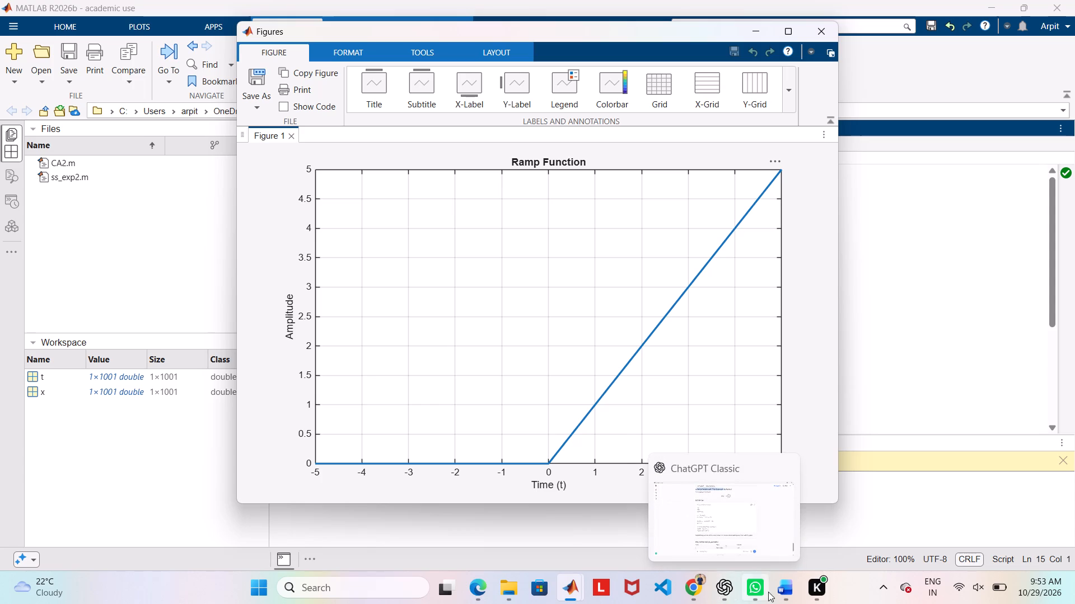
# Switch to the Word report and paste the Ramp Function figure between the last Step Function figure and "RESULT :".
pyautogui.click(784, 589)
pyautogui.scroll(-11, 515, 415)
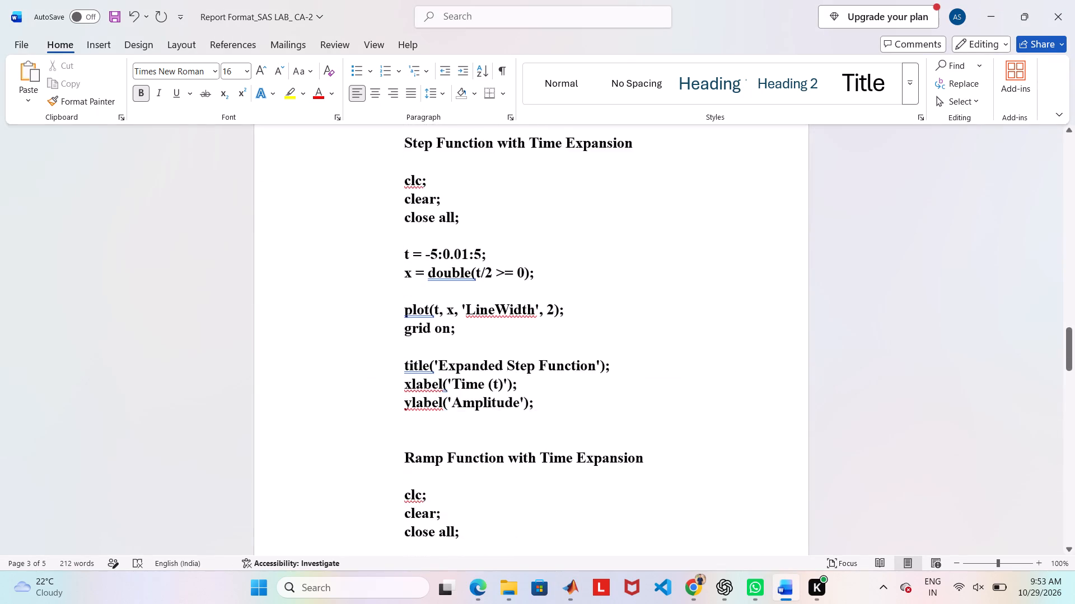
pyautogui.scroll(-20, 535, 388)
pyautogui.scroll(-13, 535, 388)
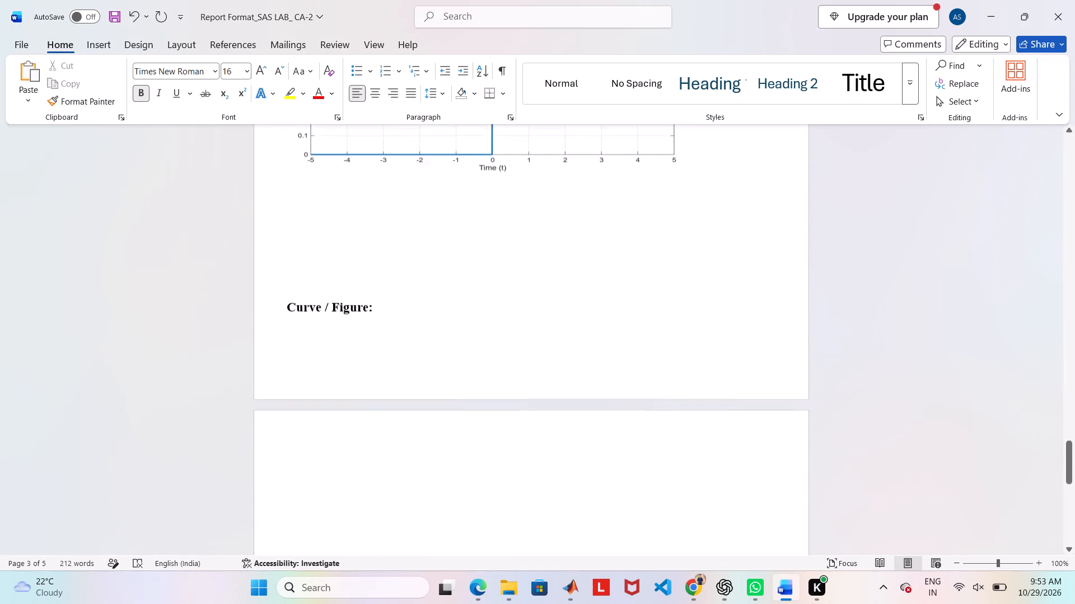
pyautogui.scroll(-5, 535, 387)
pyautogui.scroll(5, 535, 387)
pyautogui.scroll(-8, 535, 387)
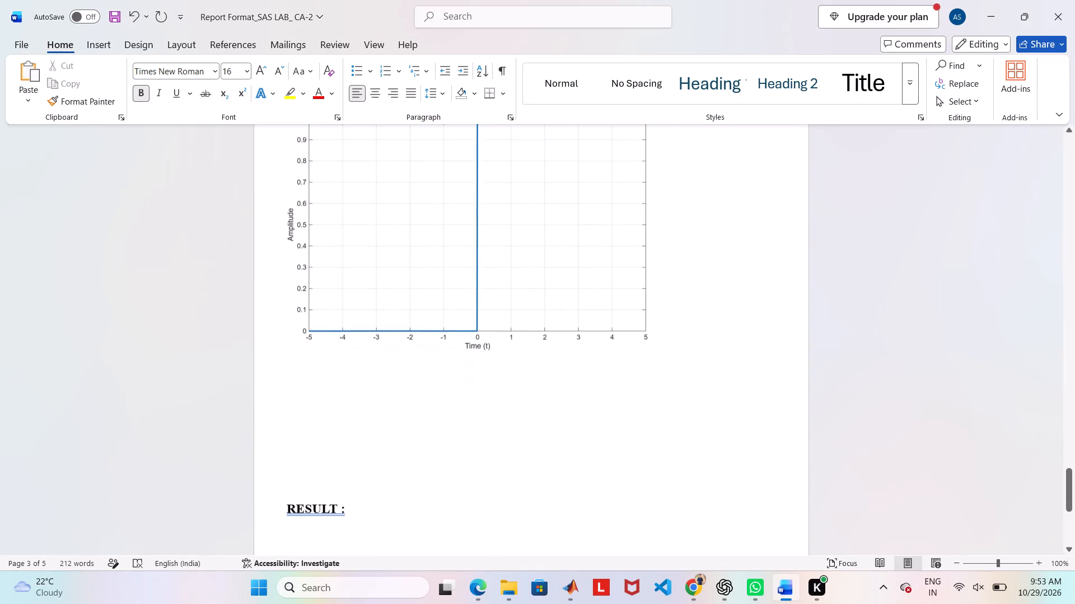
pyautogui.click(361, 422)
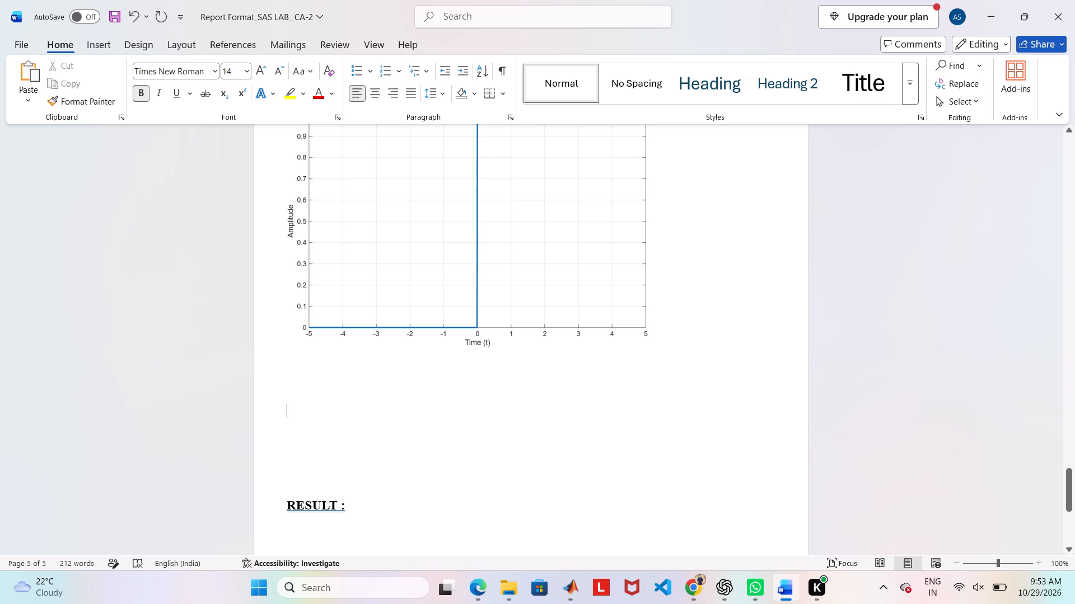
pyautogui.hotkey('ctrl', 'v')
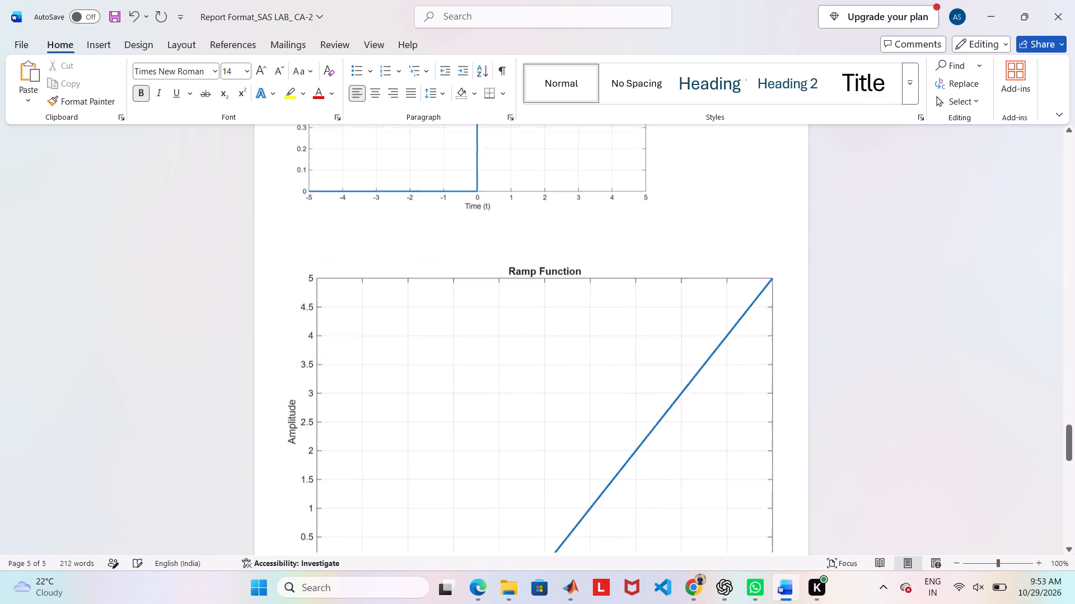
# Shrink the pasted Ramp Function figure proportionally to about 70% of its width.
pyautogui.click(464, 435)
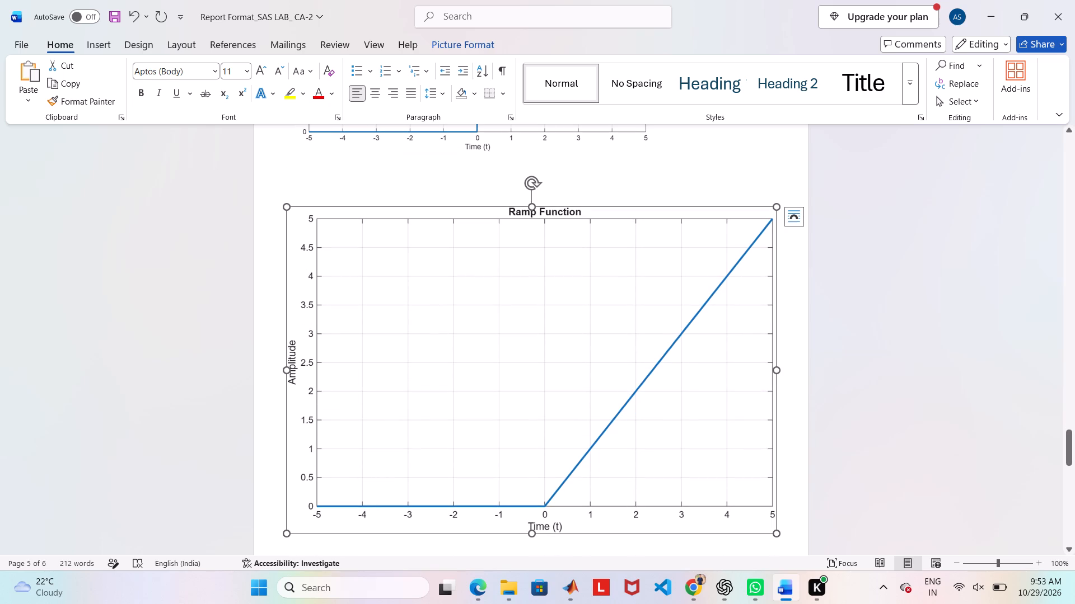
pyautogui.moveTo(774, 532); pyautogui.dragTo(645, 495)
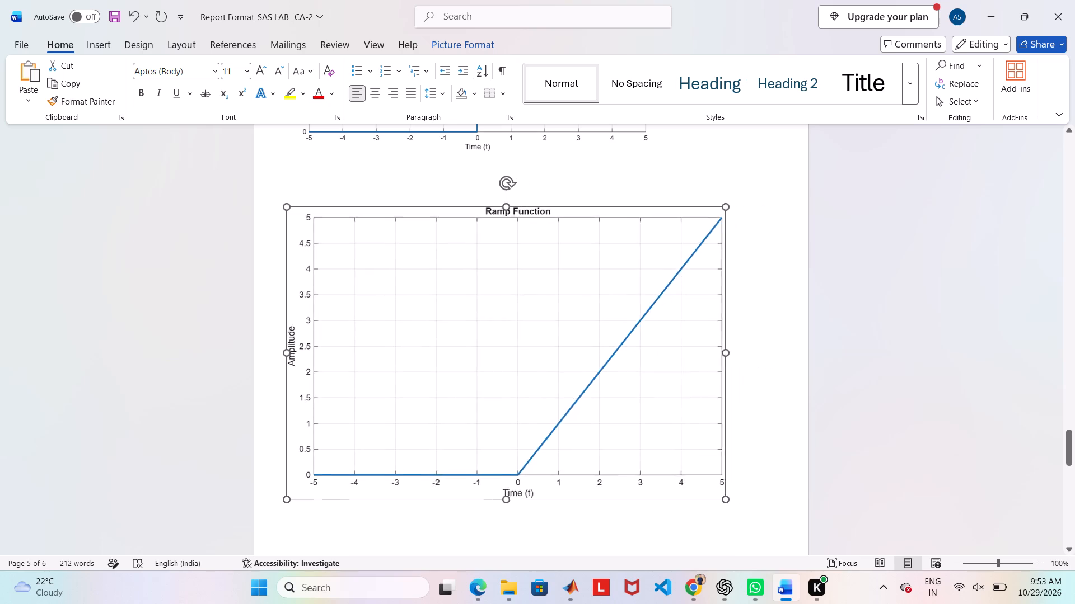
pyautogui.moveTo(645, 495); pyautogui.dragTo(512, 439)
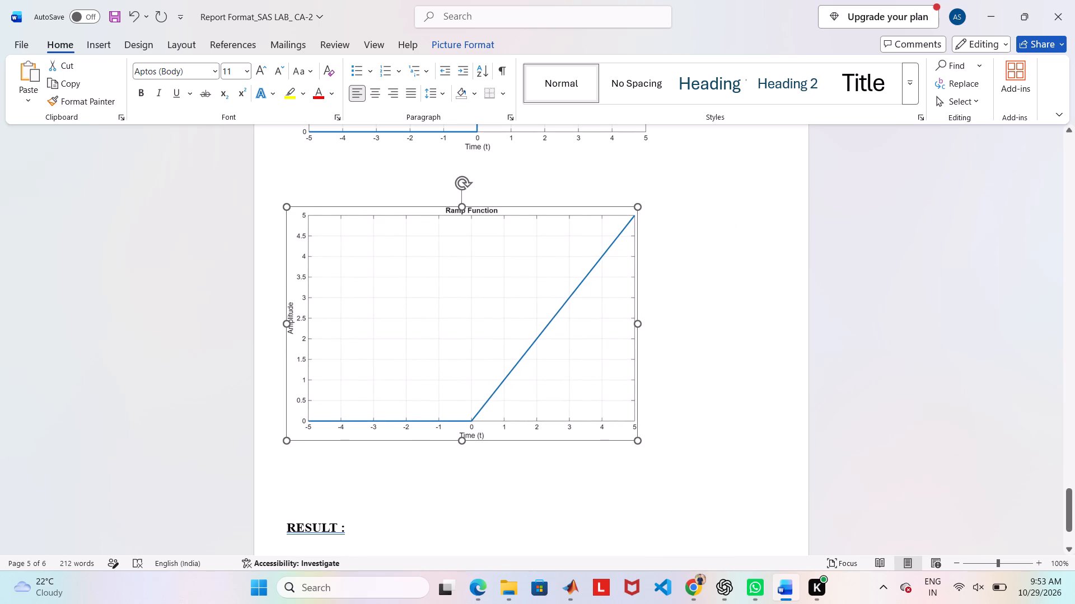
# Shrink the Ramp Function figure slightly further, keeping its proportions.
pyautogui.moveTo(512, 439); pyautogui.dragTo(490, 434)
pyautogui.click(751, 402)
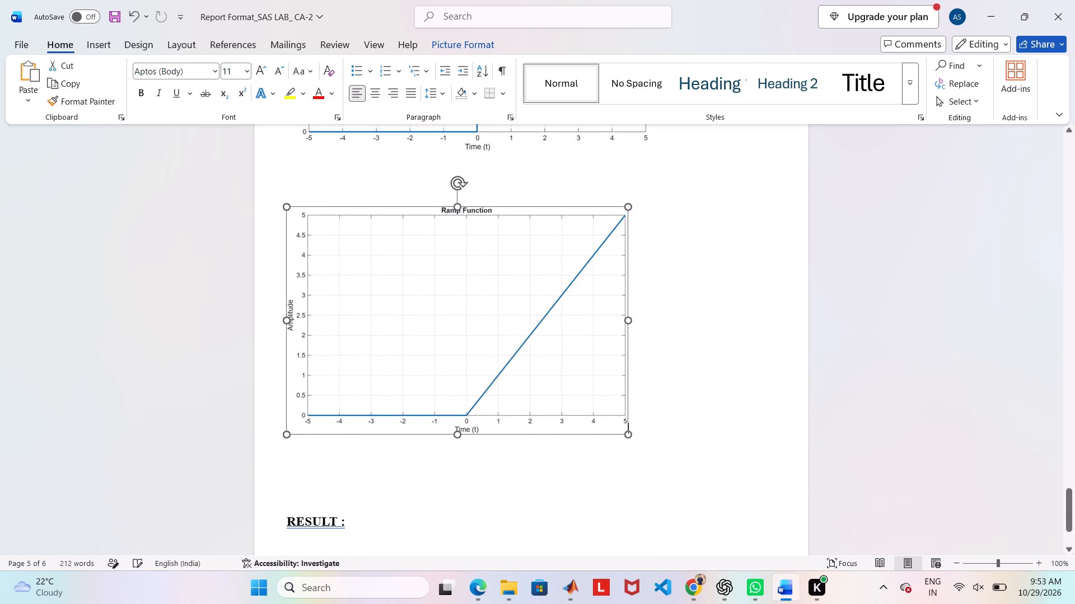
# Cut the first, wider Step Function figure, located below the Expanded Ramp Function code, out of the report.
pyautogui.scroll(8, 626, 426)
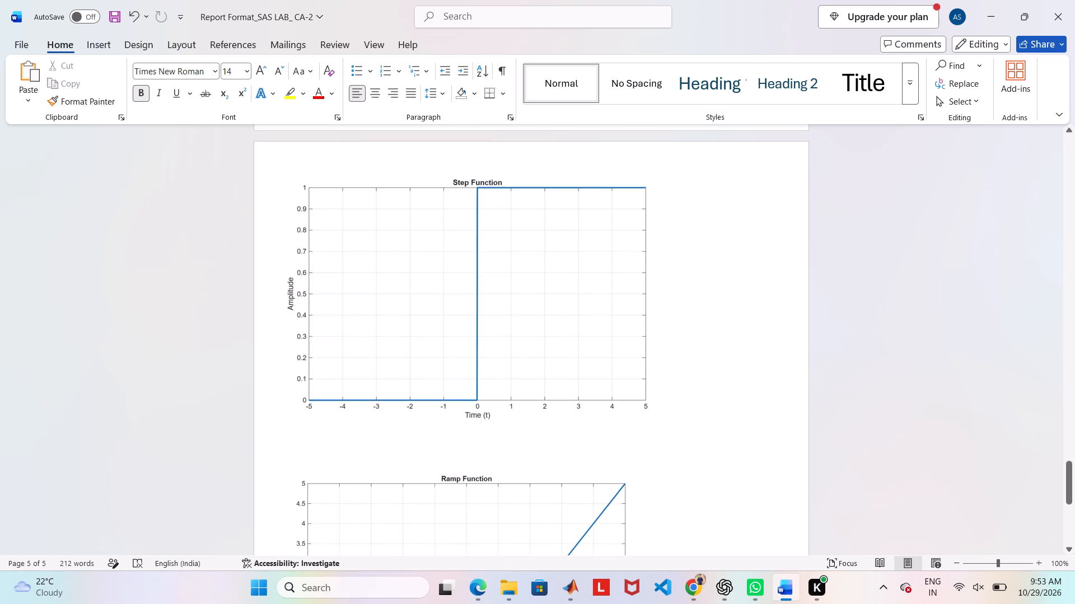
pyautogui.scroll(-2, 633, 414)
pyautogui.scroll(3, 634, 414)
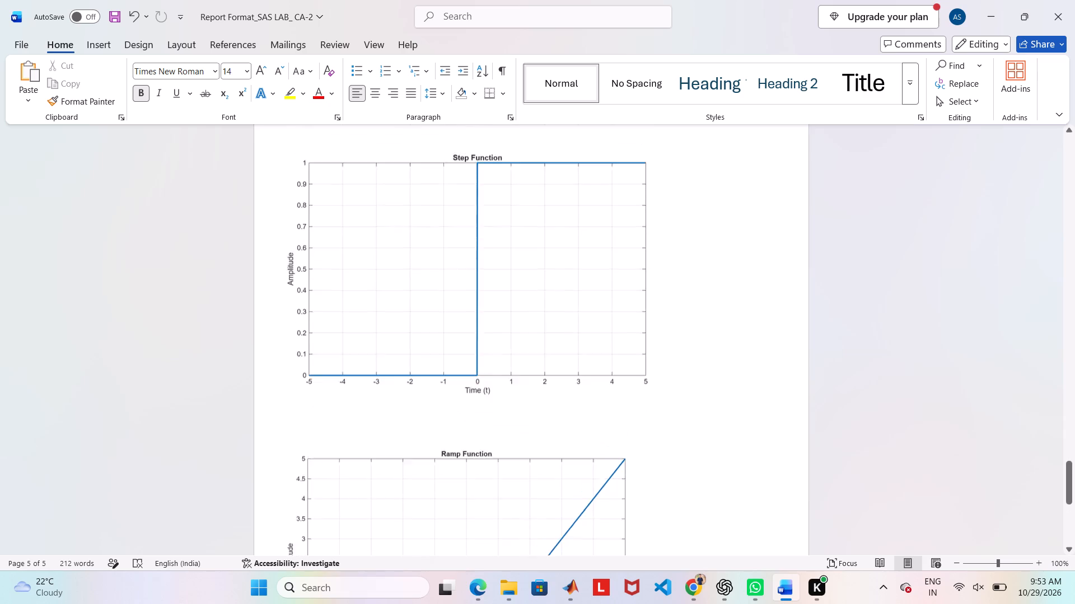
pyautogui.scroll(20, 634, 414)
pyautogui.scroll(6, 634, 414)
pyautogui.scroll(-9, 634, 414)
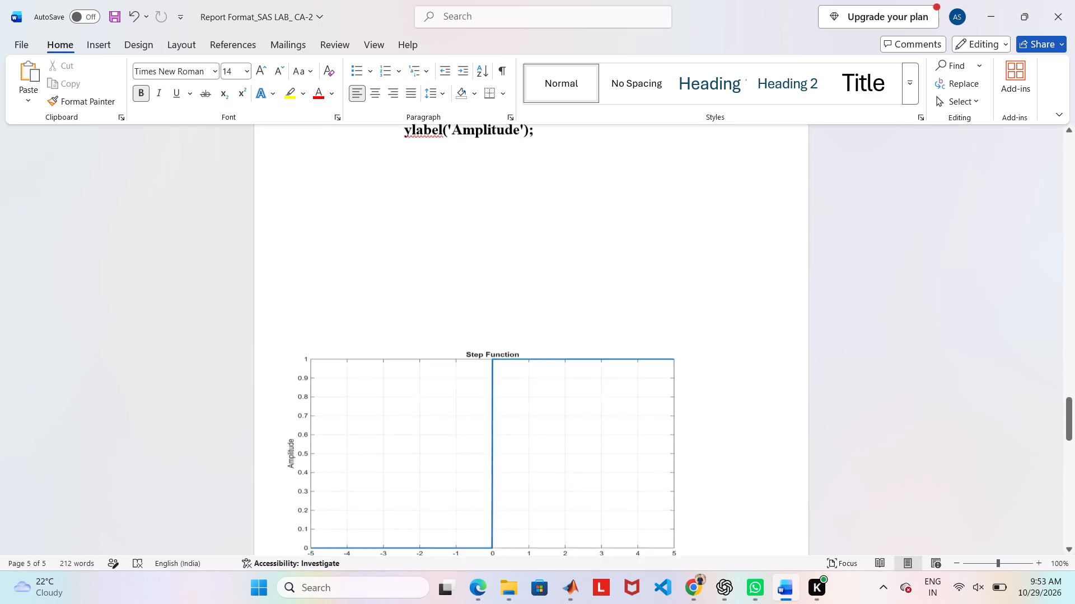
pyautogui.rightClick(634, 414)
pyautogui.click(544, 412)
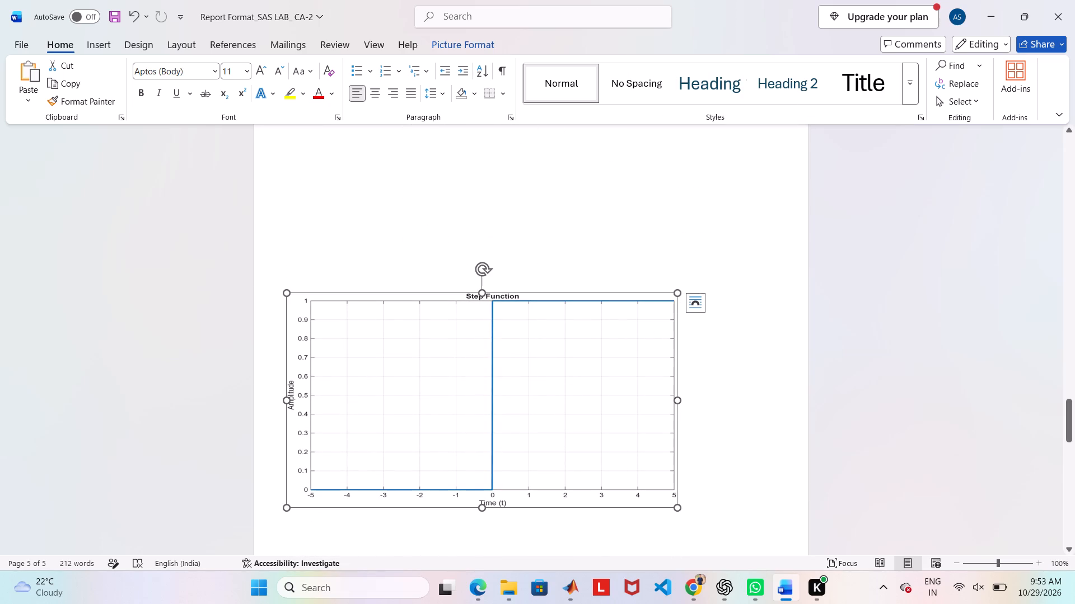
pyautogui.rightClick(563, 322)
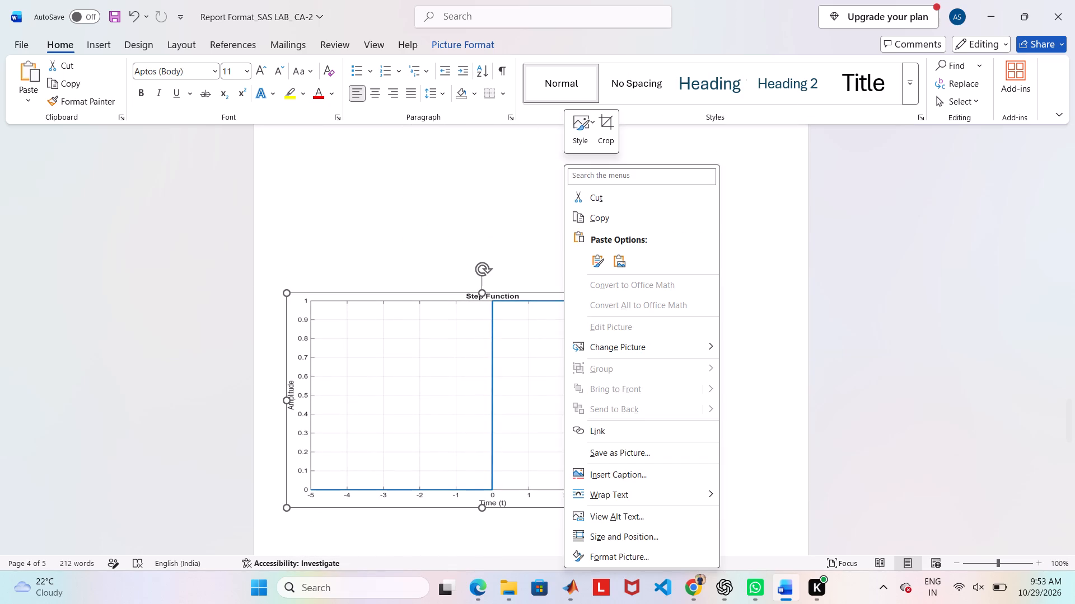
pyautogui.click(621, 195)
# Copy the full code under "Step Function with Time Expansion", from "clc;" through "ylabel('Amplitude');".
pyautogui.scroll(4, 567, 317)
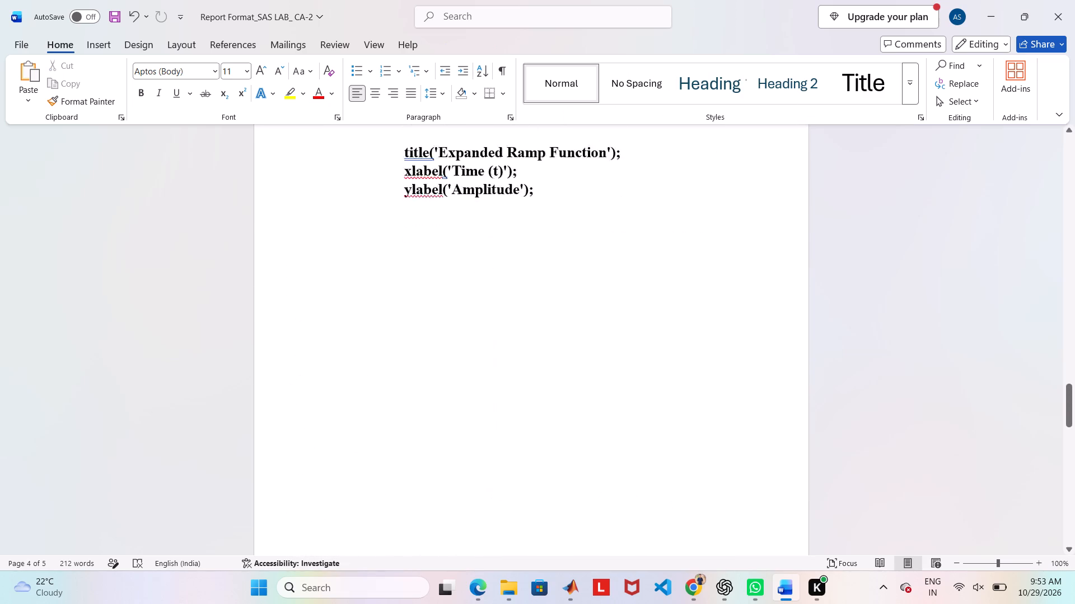
pyautogui.scroll(5, 568, 308)
pyautogui.scroll(-9, 568, 306)
pyautogui.scroll(11, 568, 306)
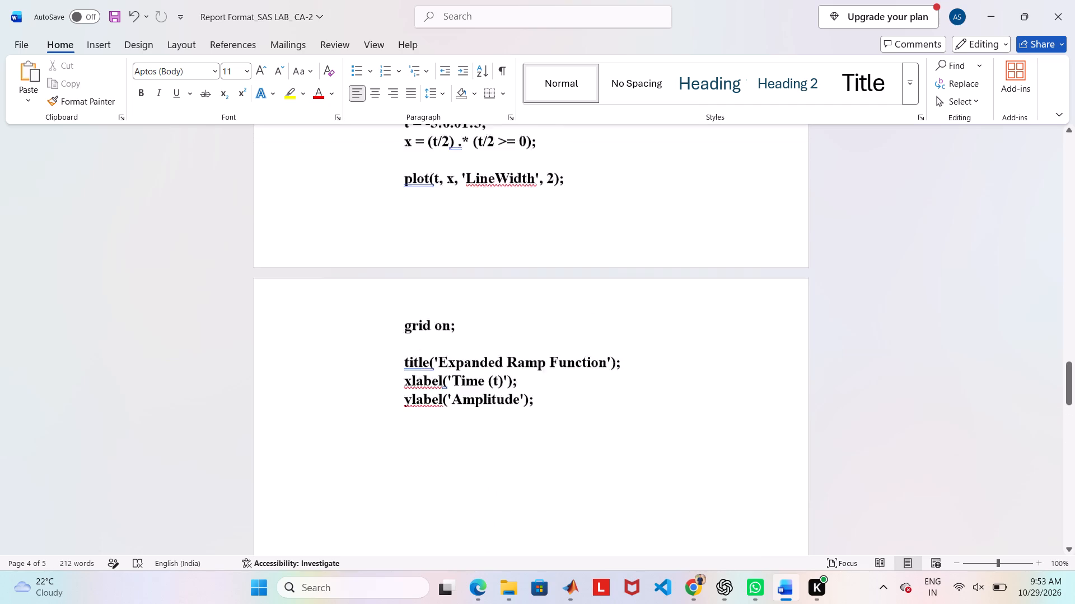
pyautogui.scroll(12, 568, 305)
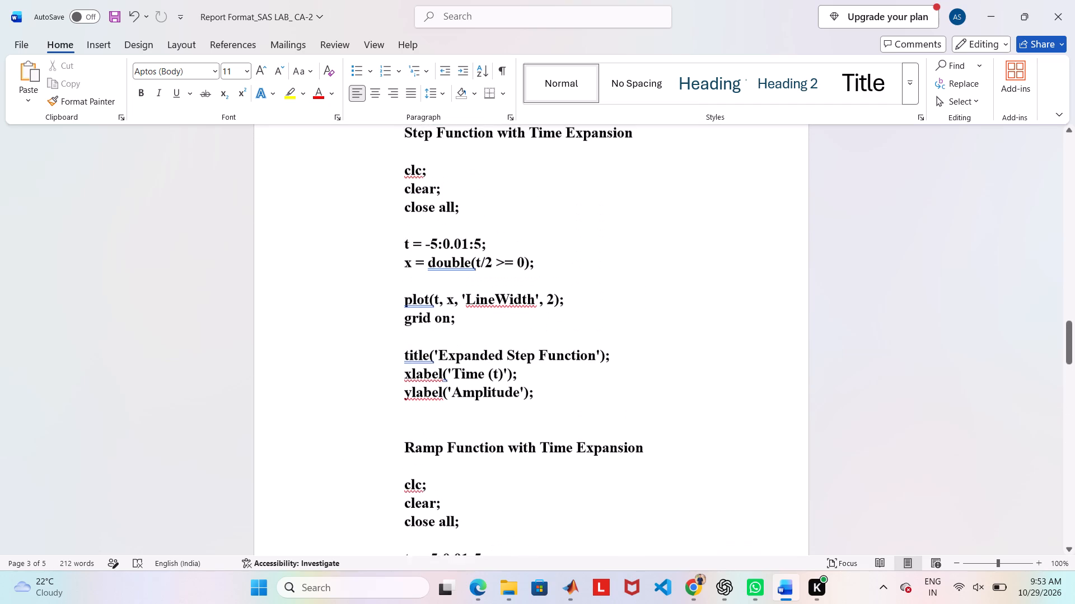
pyautogui.scroll(4, 569, 304)
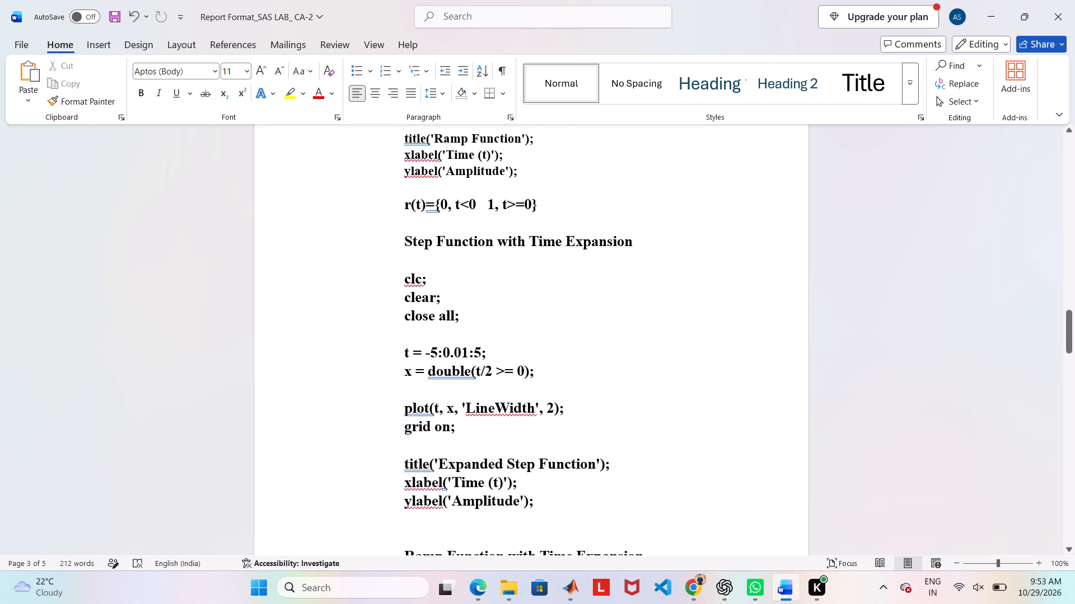
pyautogui.scroll(1, 569, 304)
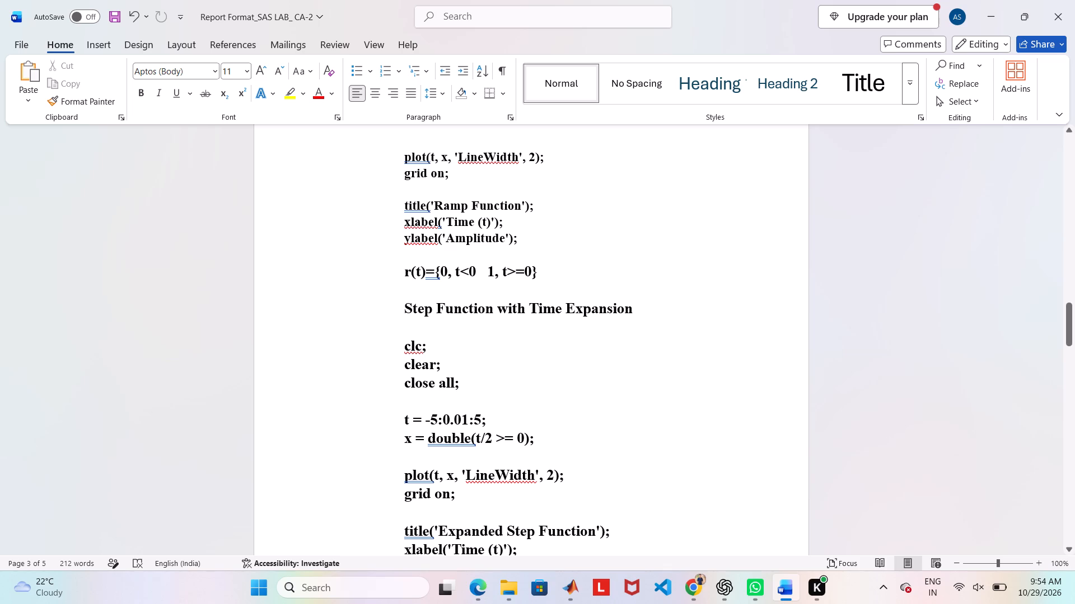
pyautogui.scroll(3, 466, 316)
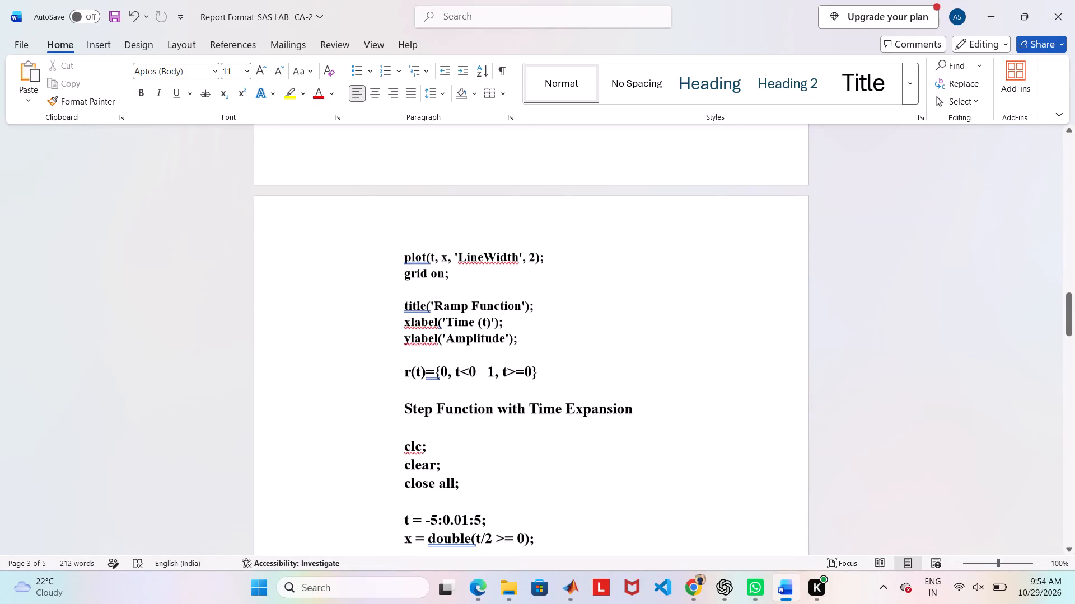
pyautogui.scroll(9, 471, 310)
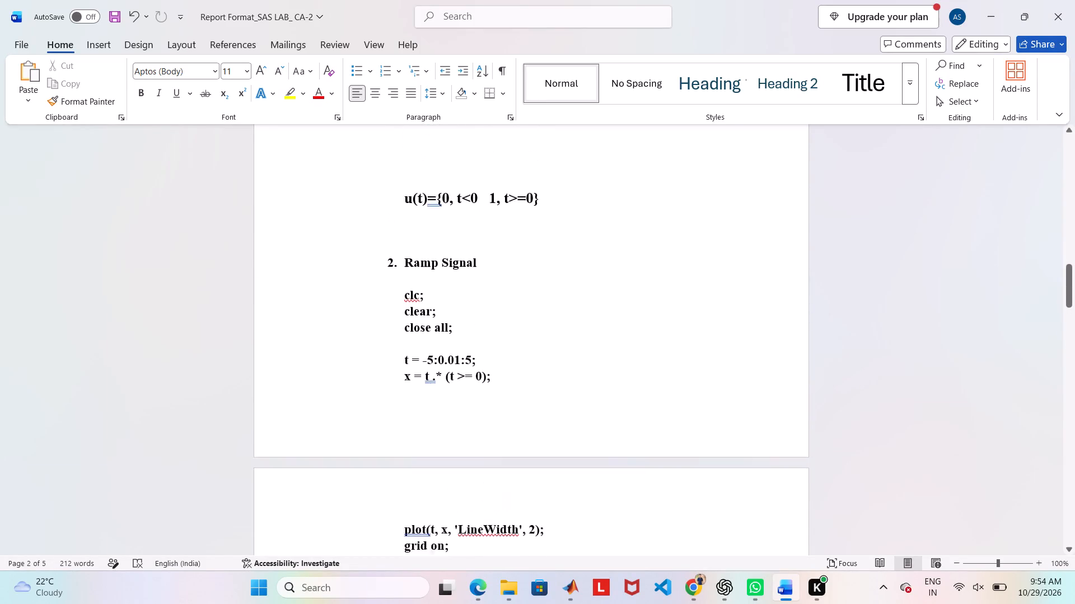
pyautogui.scroll(-15, 476, 302)
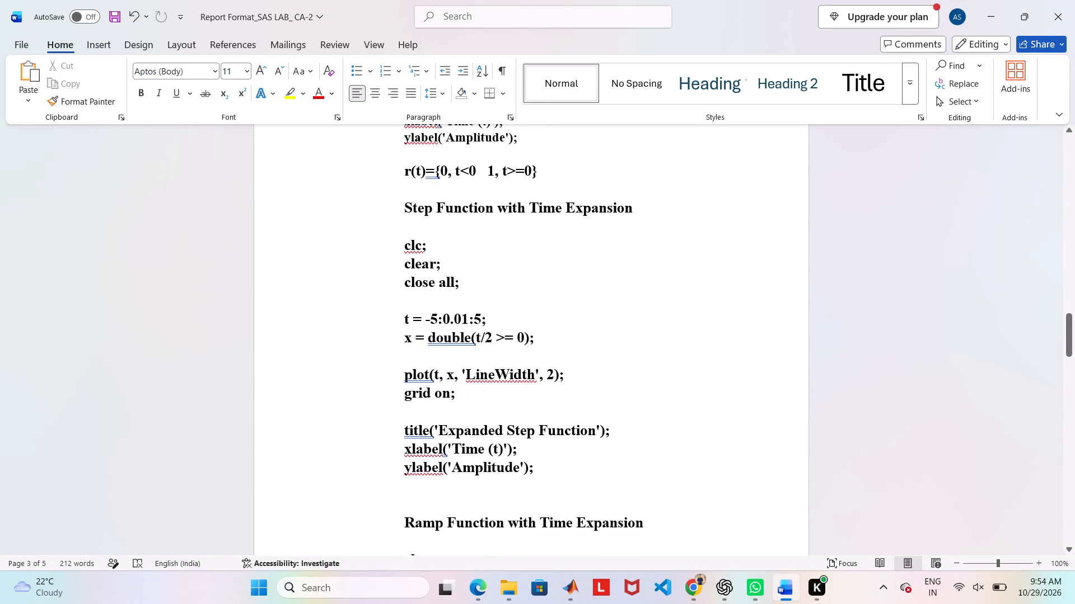
pyautogui.scroll(3, 480, 296)
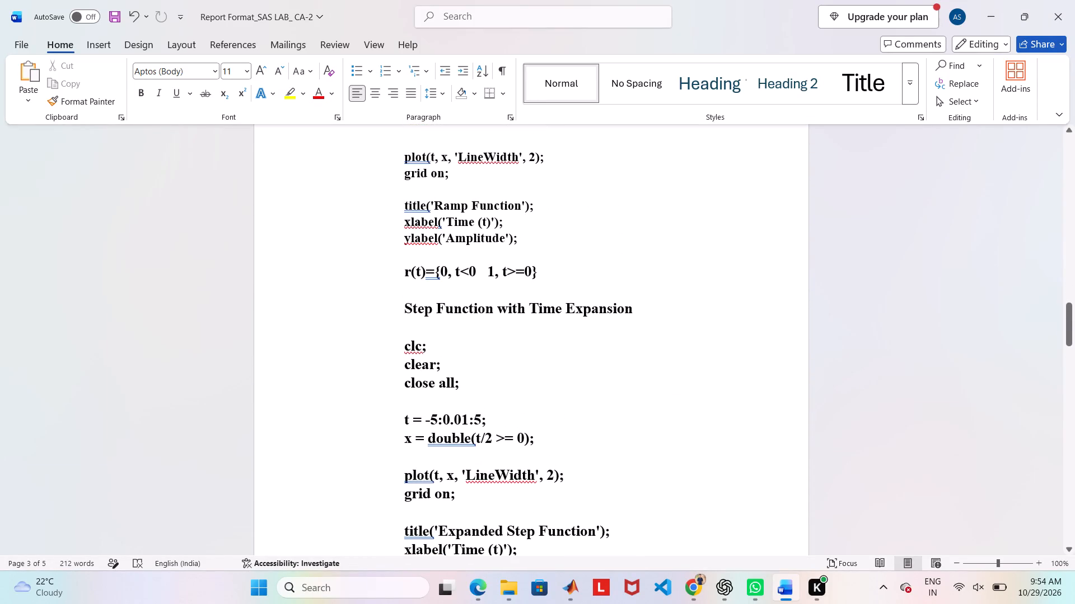
pyautogui.moveTo(404, 344); pyautogui.dragTo(426, 440)
pyautogui.scroll(-6, 426, 440)
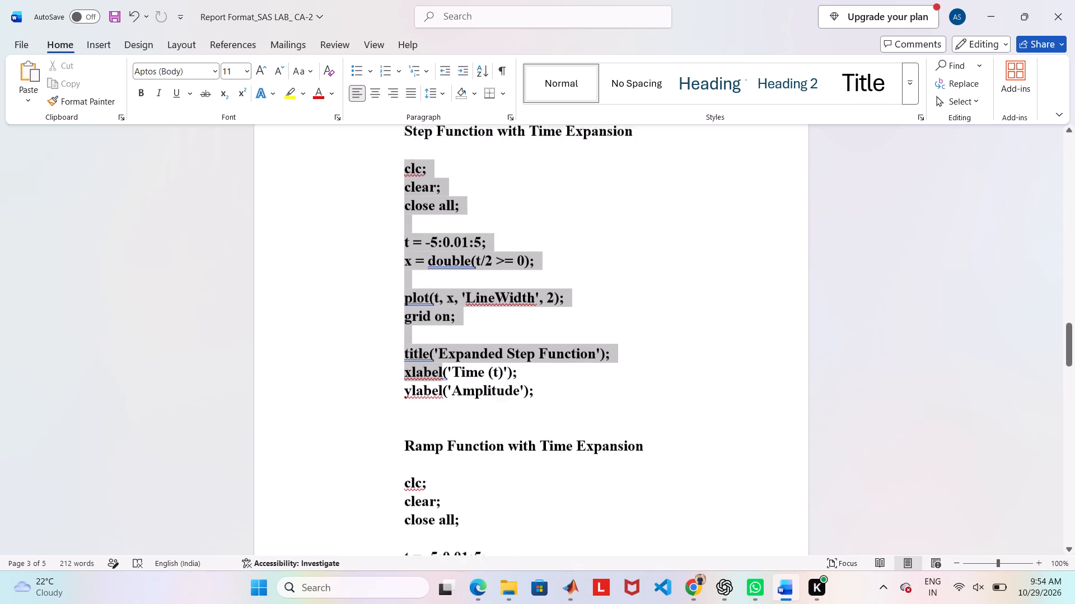
pyautogui.moveTo(426, 440); pyautogui.dragTo(540, 366)
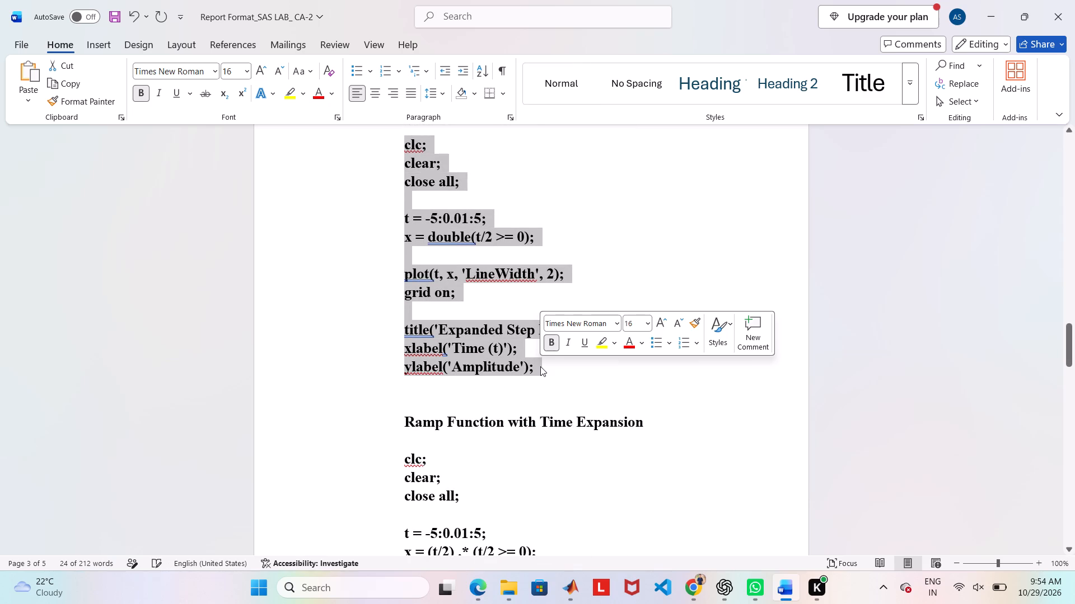
pyautogui.hotkey('ctrl', 'c')
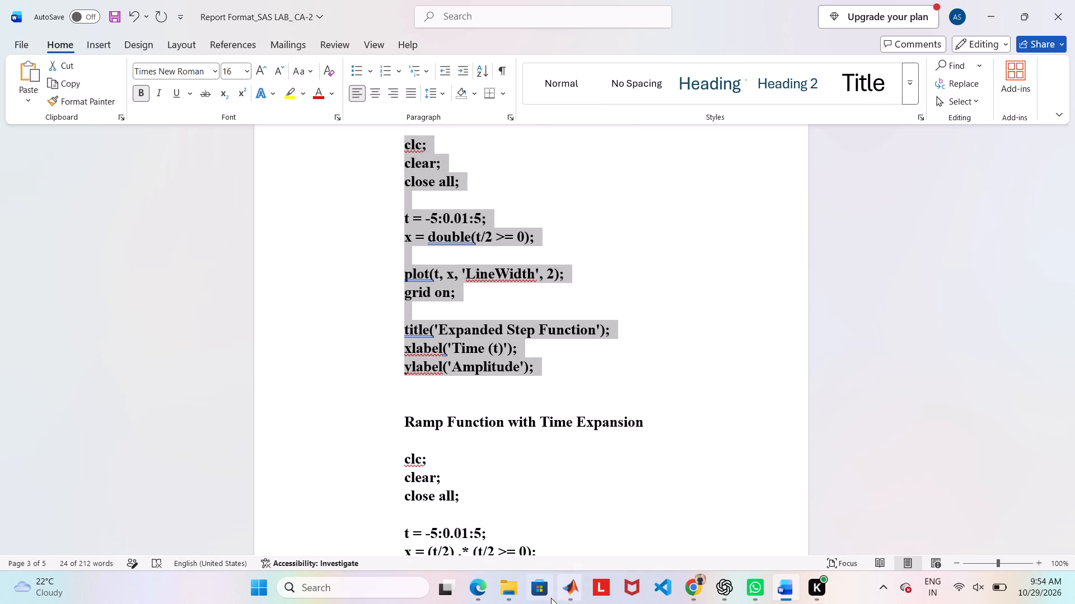
# Switch to MATLAB and replace the Ramp Function code in CA2.m with the copied Expanded Step Function code.
pyautogui.click(574, 597)
pyautogui.click(646, 513)
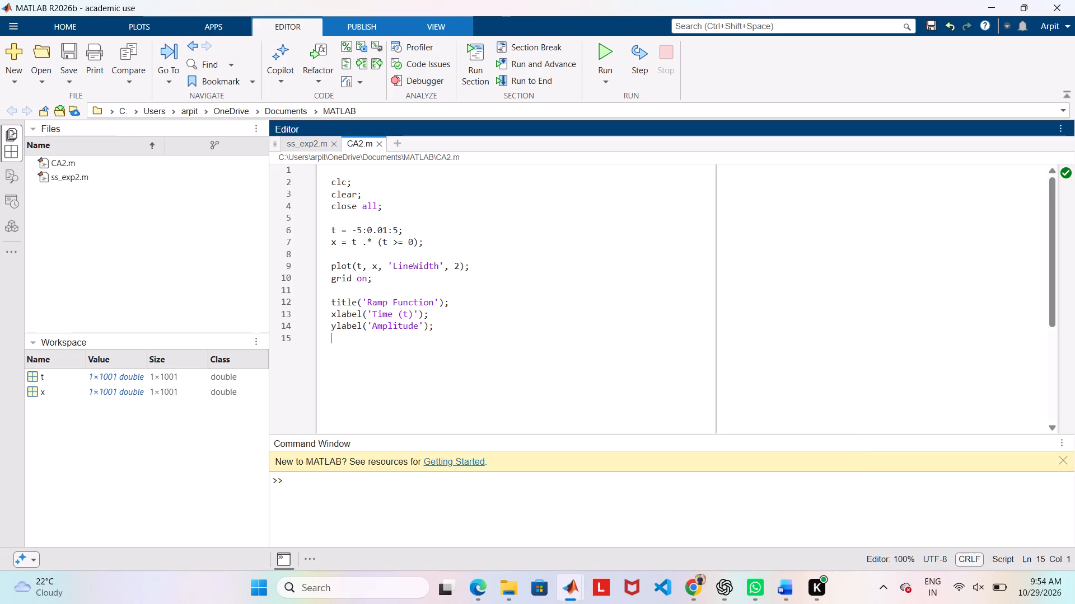
pyautogui.hotkey('ctrl', 'BackSpace')
pyautogui.hotkey('ctrl', 'BackSpace')
pyautogui.hotkey('ctrl', 'BackSpace')
pyautogui.hotkey('ctrl', 'BackSpace')
pyautogui.hotkey('ctrl', 'BackSpace')
pyautogui.hotkey('ctrl', 'BackSpace')
pyautogui.hotkey('ctrl', 'BackSpace')
pyautogui.hotkey('ctrl', 'BackSpace')
pyautogui.hotkey('ctrl', 'BackSpace')
pyautogui.hotkey('ctrl', 'BackSpace')
pyautogui.hotkey('ctrl', 'BackSpace')
pyautogui.hotkey('ctrl', 'BackSpace')
pyautogui.hotkey('ctrl', 'BackSpace')
pyautogui.hotkey('ctrl', 'BackSpace')
pyautogui.hotkey('ctrl', 'BackSpace')
pyautogui.hotkey('ctrl', 'BackSpace')
pyautogui.hotkey('ctrl', 'BackSpace')
pyautogui.hotkey('ctrl', 'BackSpace')
pyautogui.hotkey('ctrl', 'BackSpace')
pyautogui.hotkey('ctrl', 'BackSpace')
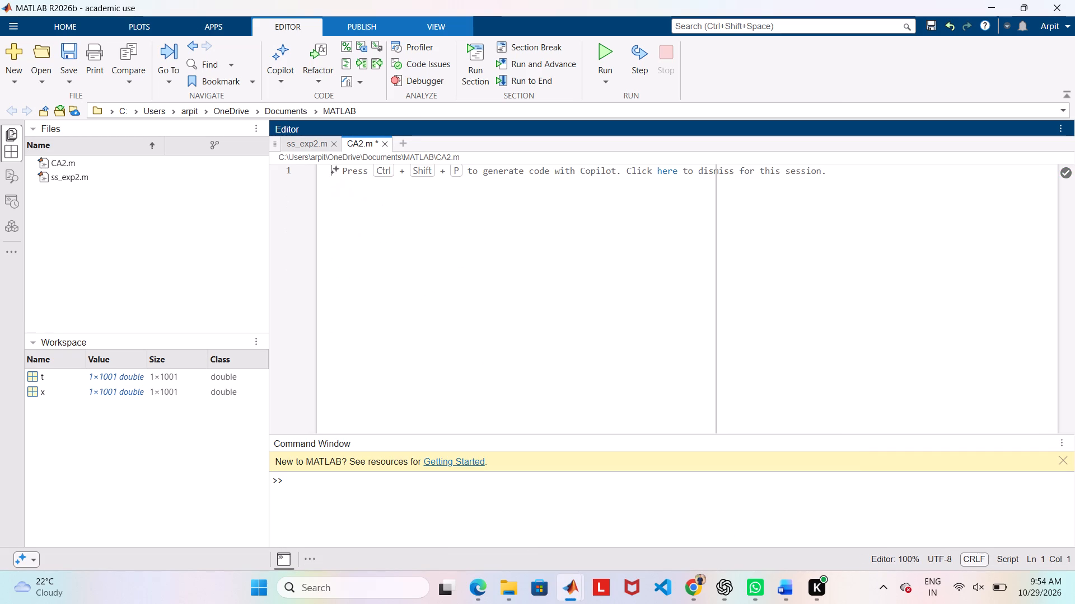
pyautogui.hotkey('ctrl', 'v')
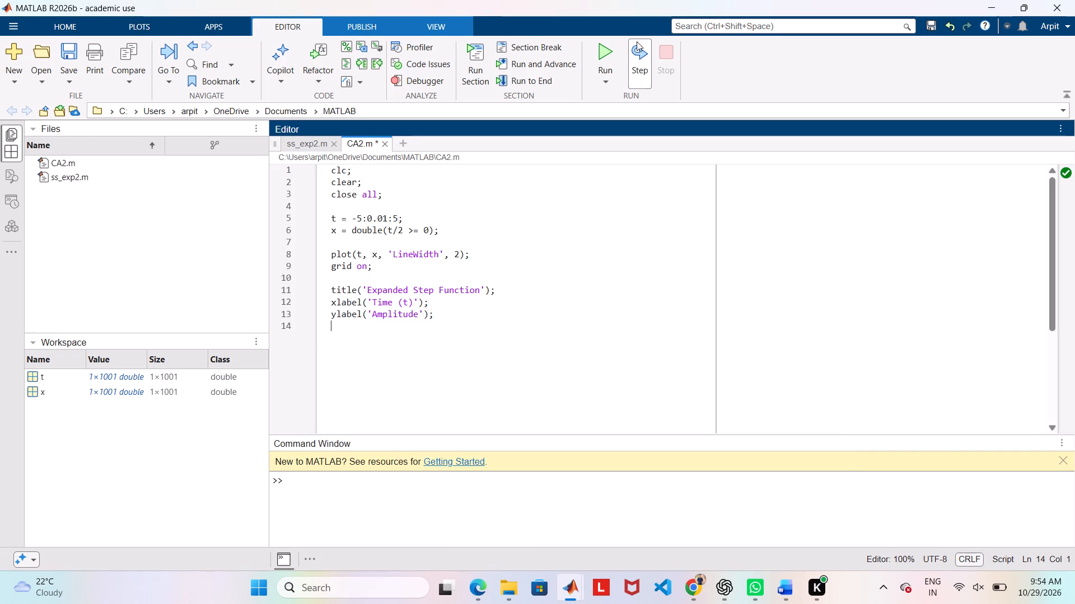
# Run the Expanded Step Function script in CA2.m and copy the resulting figure.
pyautogui.click(607, 58)
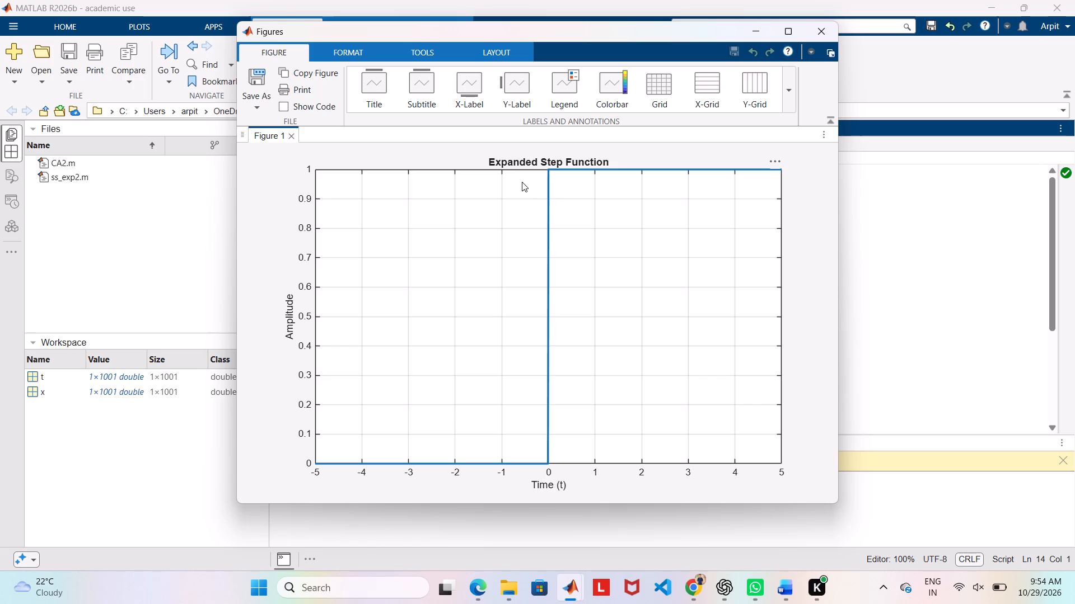
pyautogui.click(314, 74)
# Switch to the Word report and shrink the remaining Step Function figure proportionally to about 80% of its width.
pyautogui.click(783, 591)
pyautogui.scroll(-16, 624, 463)
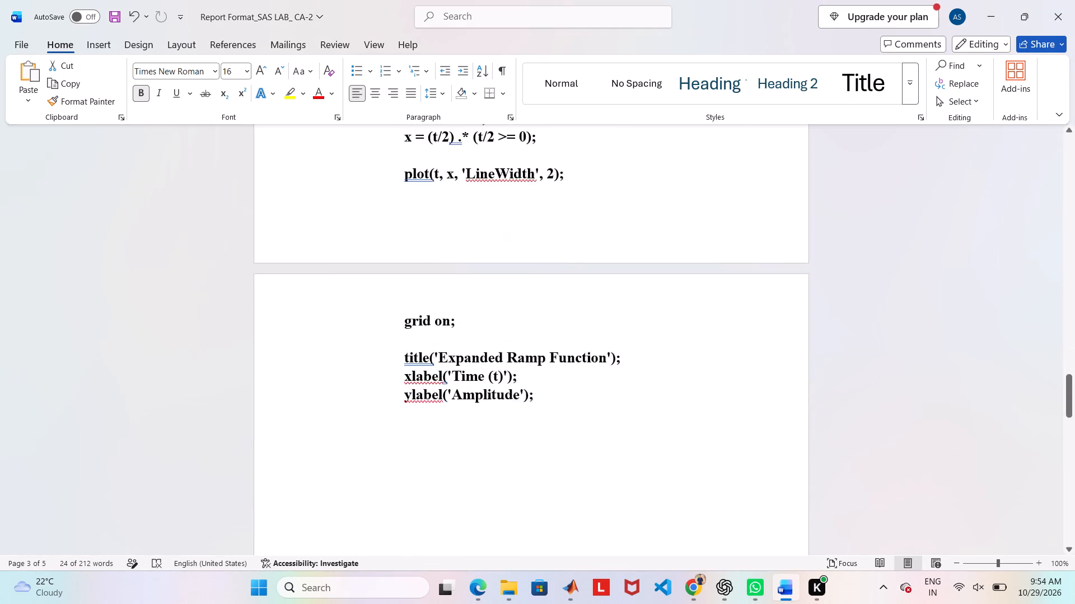
pyautogui.scroll(-20, 656, 441)
pyautogui.scroll(-20, 656, 441)
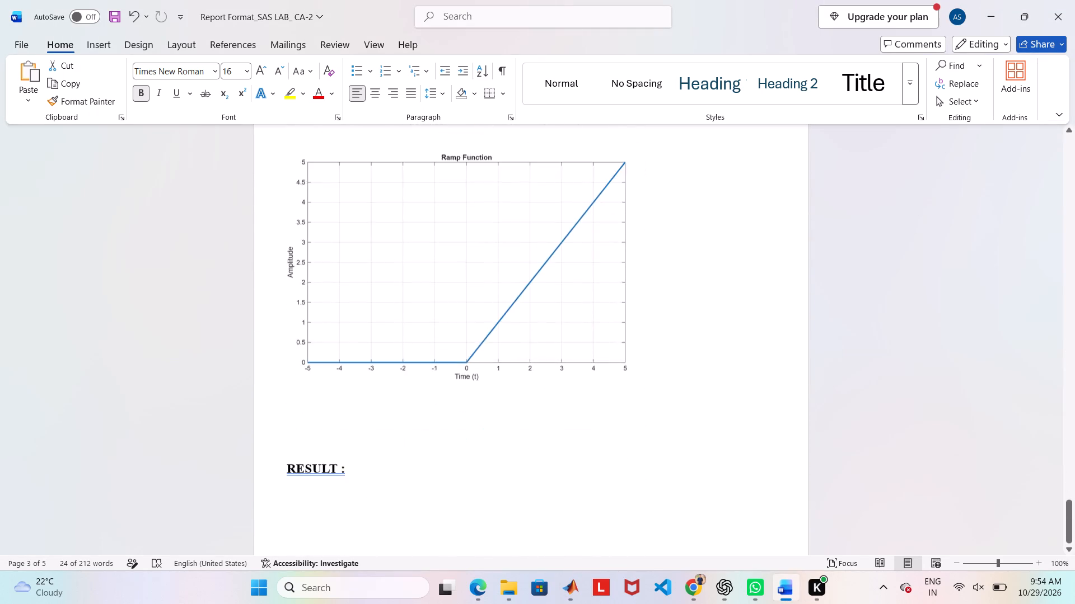
pyautogui.scroll(-14, 656, 441)
pyautogui.scroll(10, 656, 441)
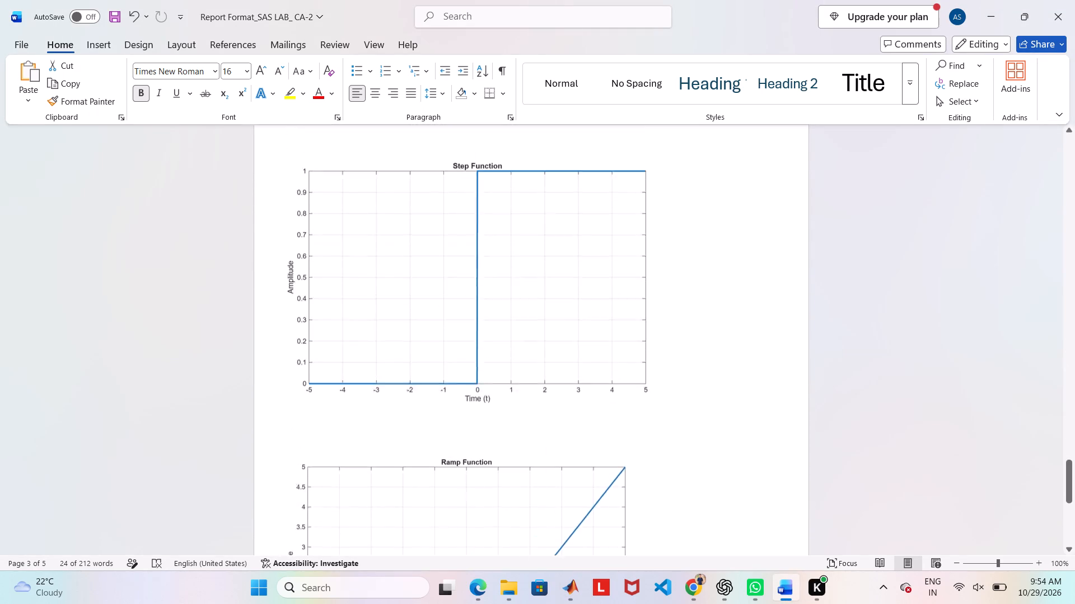
pyautogui.scroll(5, 656, 441)
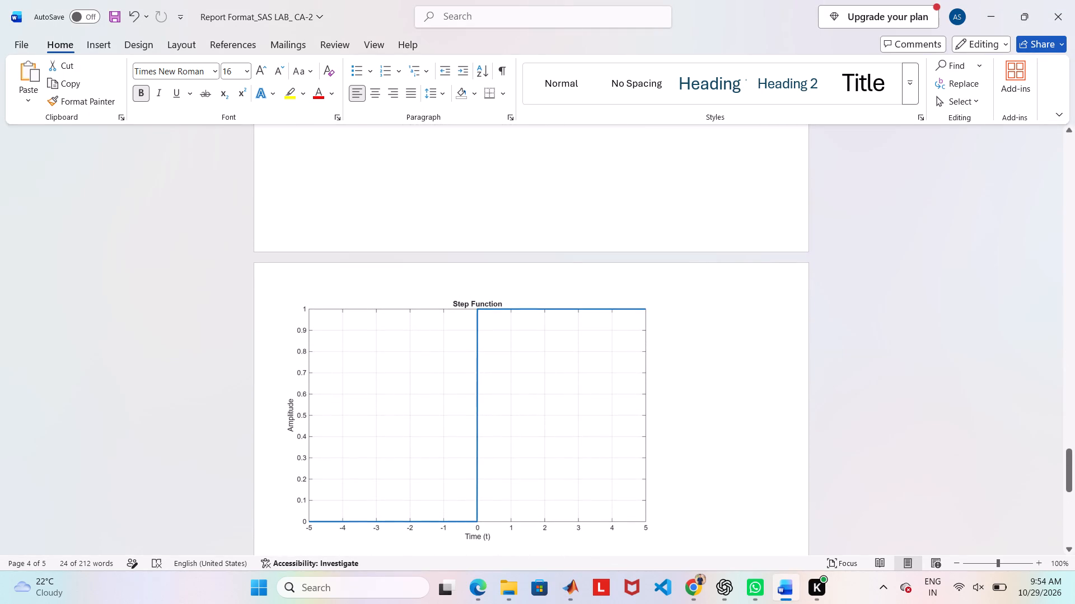
pyautogui.click(345, 469)
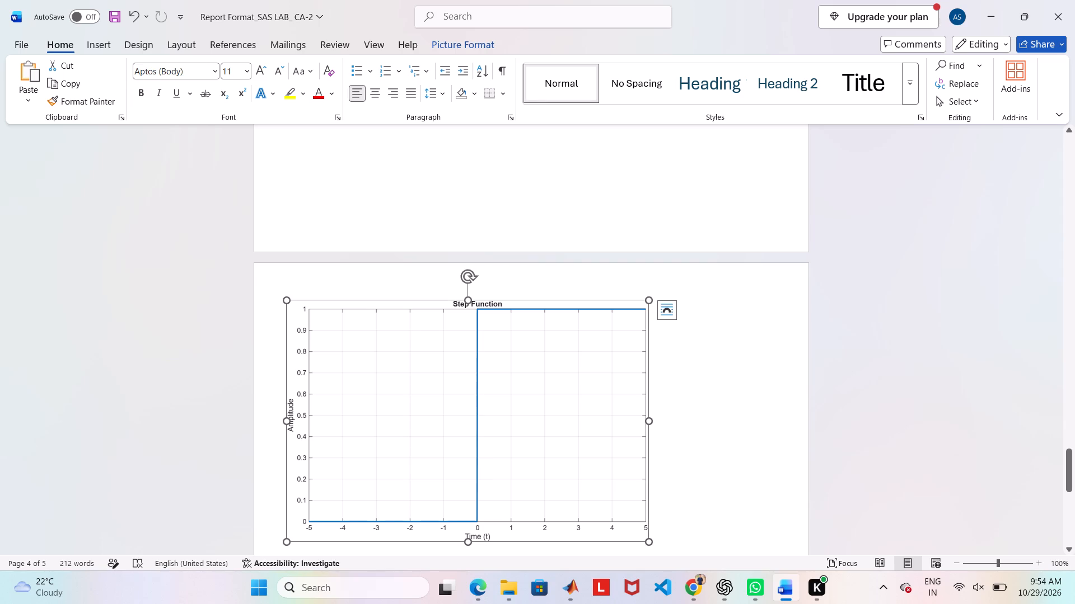
pyautogui.moveTo(283, 541); pyautogui.dragTo(364, 356)
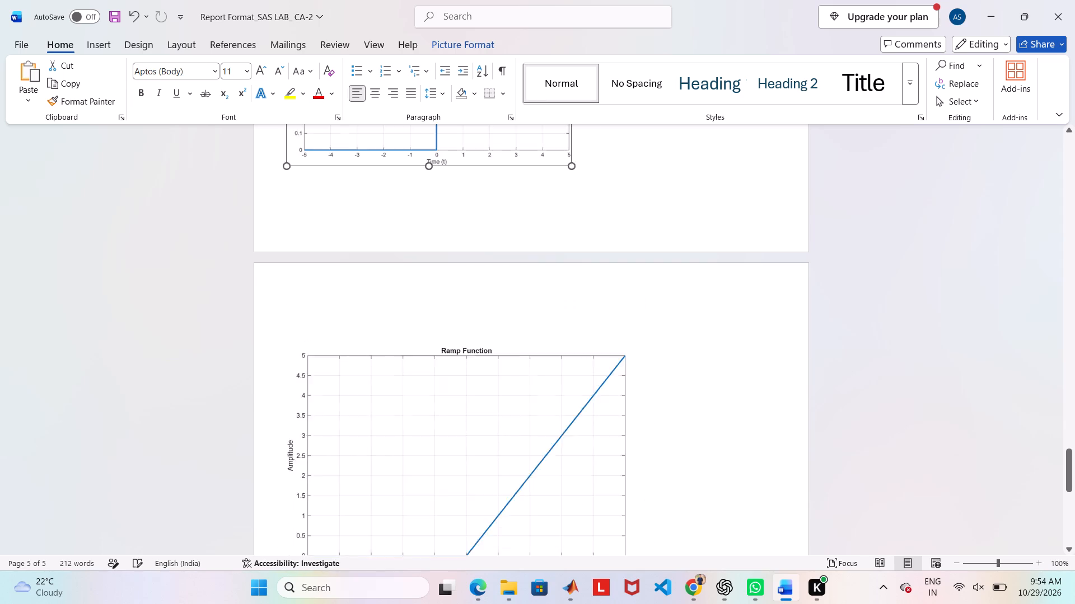
# Delete the "Curve / Figure:" heading text directly above the Step Function figure.
pyautogui.scroll(-4, 350, 494)
pyautogui.scroll(12, 369, 475)
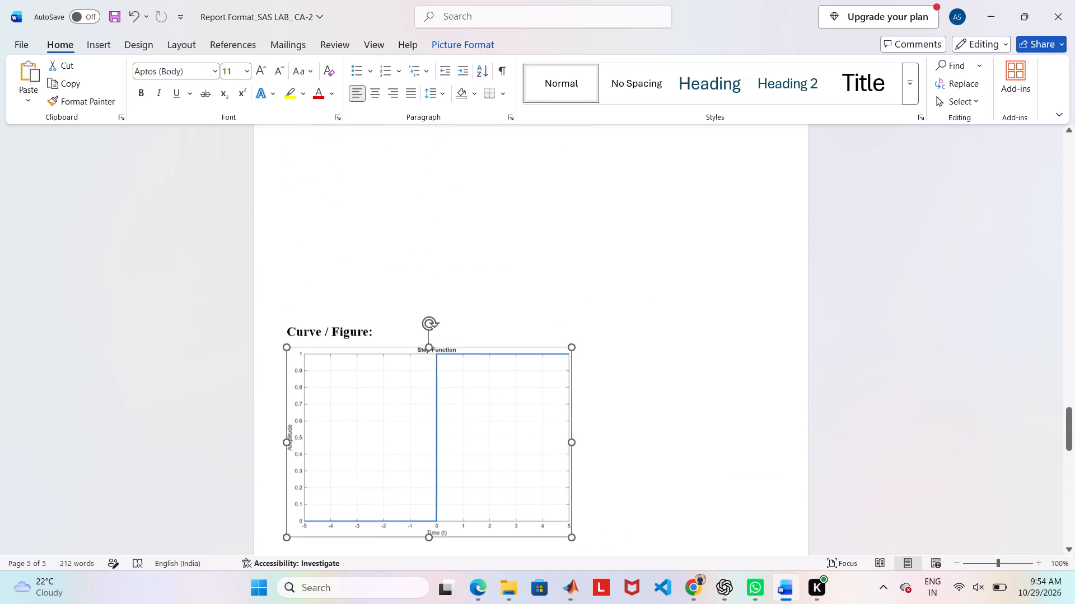
pyautogui.scroll(8, 380, 463)
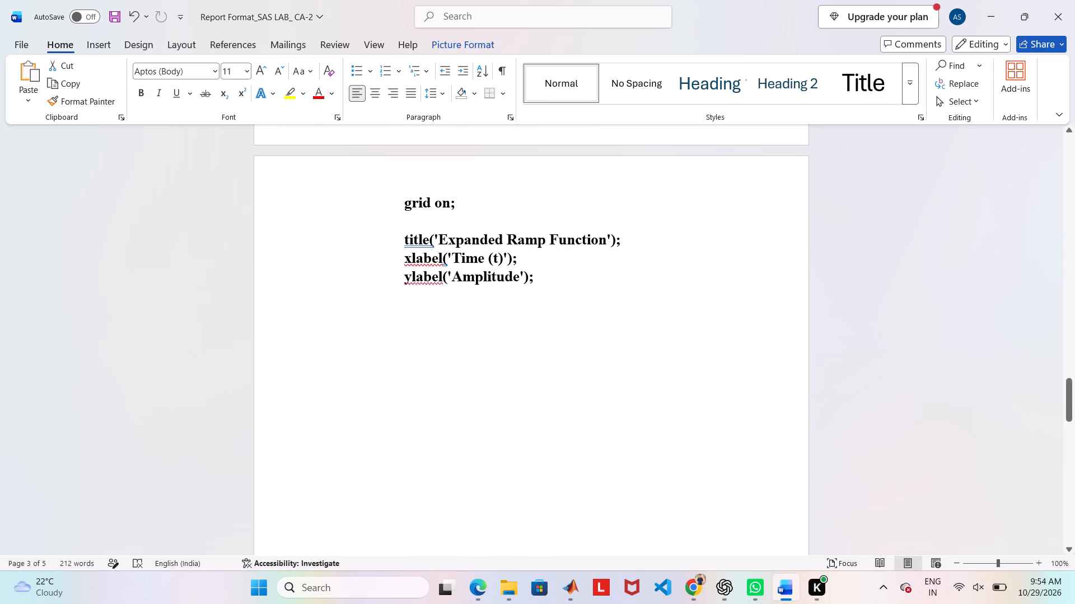
pyautogui.scroll(-5, 380, 471)
pyautogui.click(376, 475)
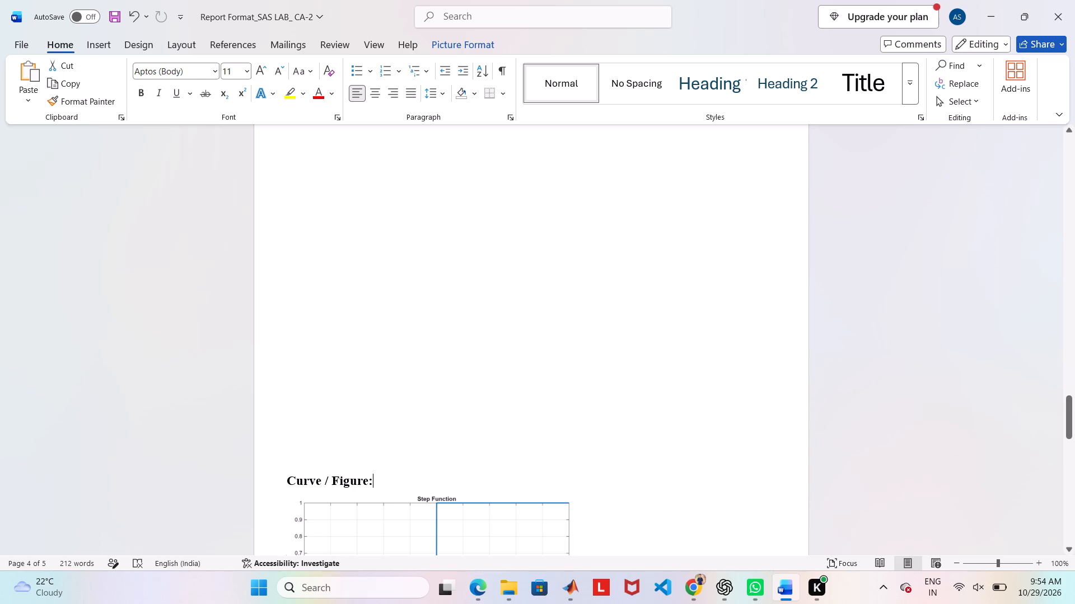
pyautogui.press('BackSpace')
pyautogui.press('BackSpace')
pyautogui.press('BackSpace')
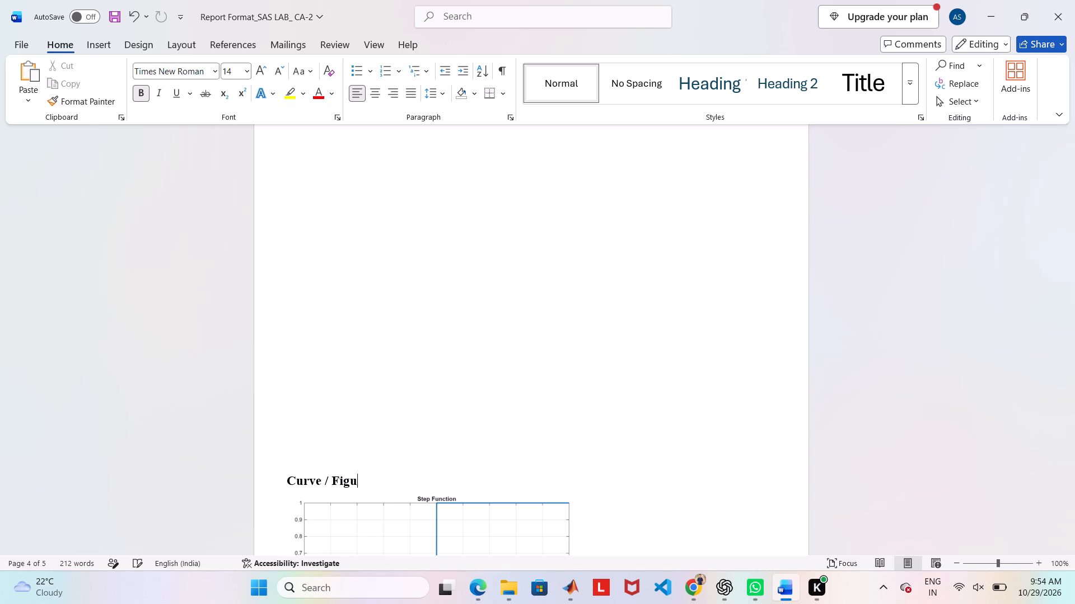
pyautogui.press('BackSpace')
pyautogui.press('BackSpace')
pyautogui.press('BackSpace')
pyautogui.press('BackSpace')
pyautogui.press('BackSpace')
pyautogui.press('BackSpace')
pyautogui.press('BackSpace')
pyautogui.press('BackSpace')
pyautogui.press('BackSpace')
pyautogui.press('BackSpace')
pyautogui.press('BackSpace')
pyautogui.press('BackSpace')
pyautogui.scroll(8, 338, 463)
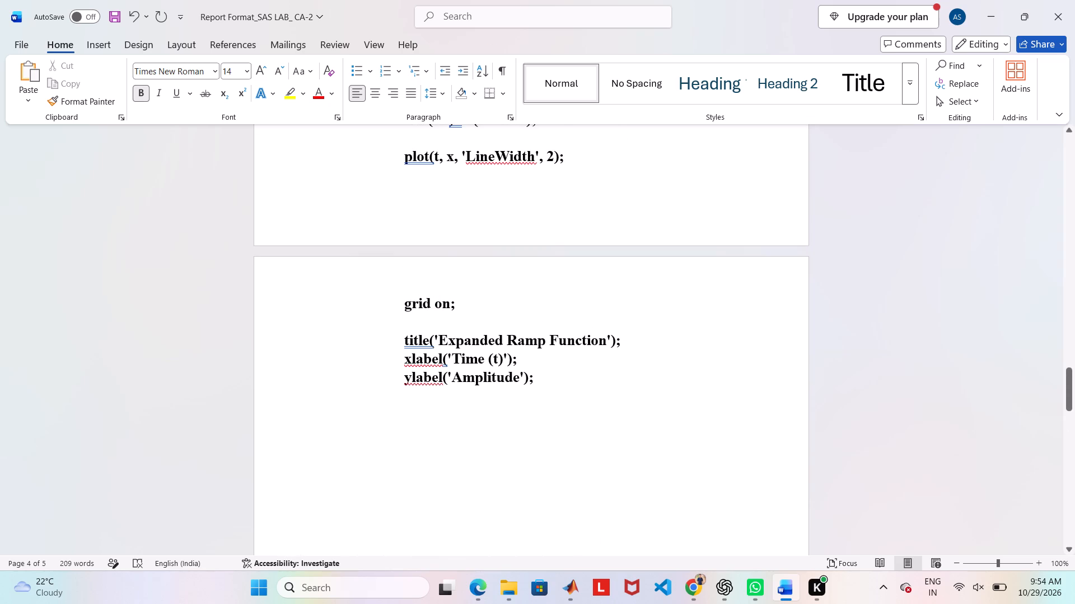
# Add the heading "Curve/Figures:" below the Expanded Ramp Function code.
pyautogui.click(317, 437)
pyautogui.press('BackSpace')
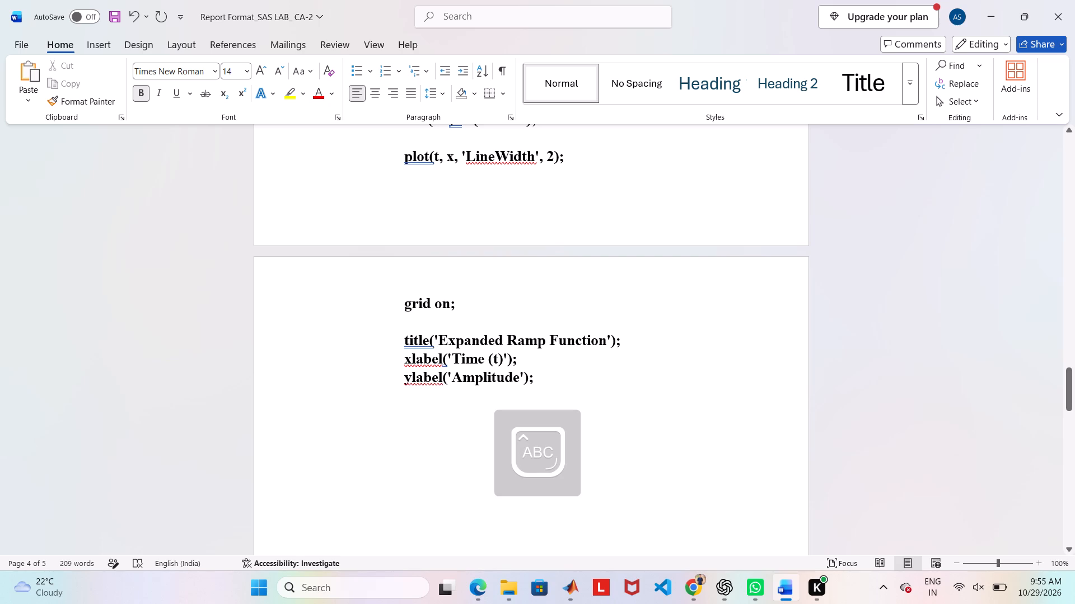
pyautogui.press('c')
pyautogui.write('ur')
pyautogui.write('ve')
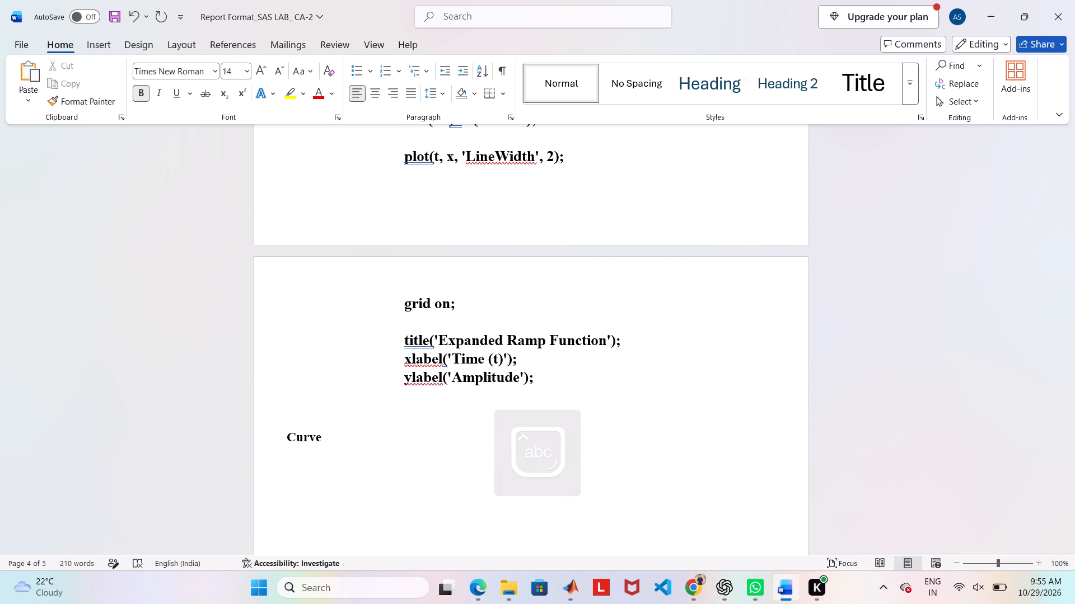
pyautogui.press('/')
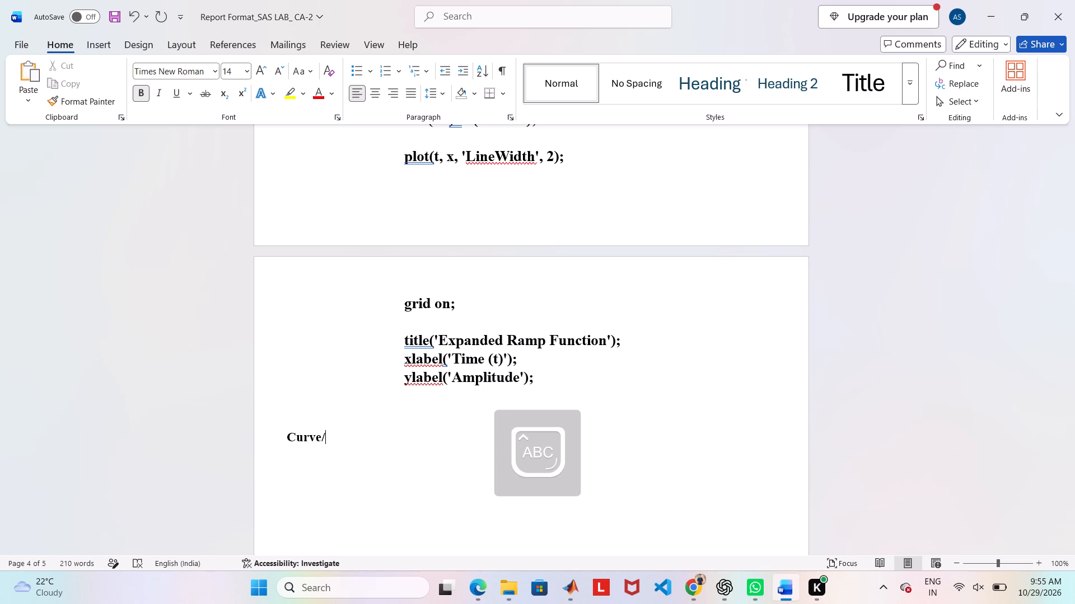
pyautogui.press('i')
pyautogui.write('gures')
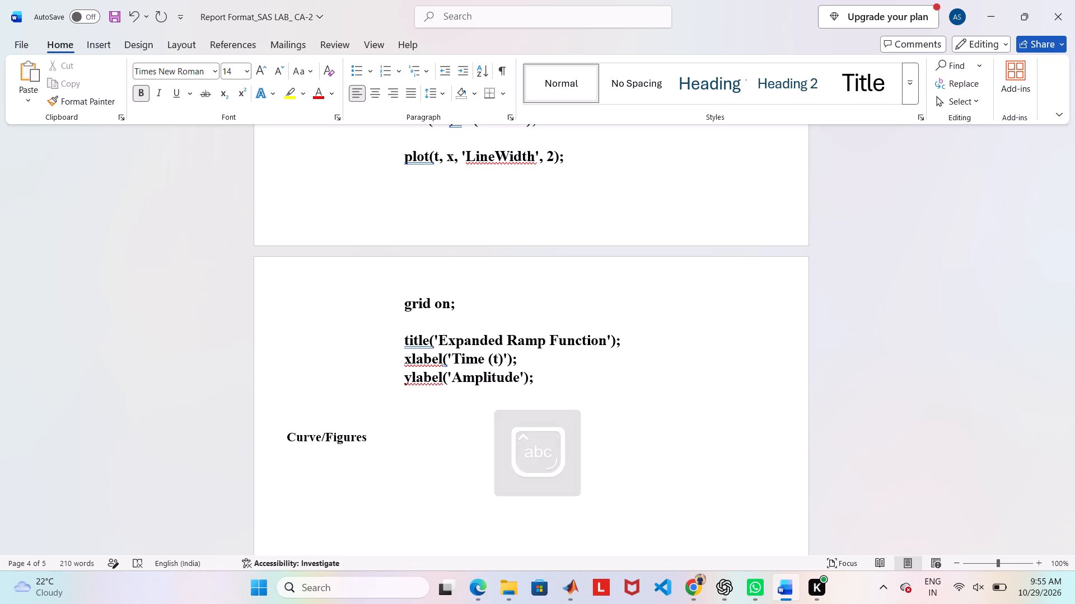
pyautogui.hotkey('shift', ':')
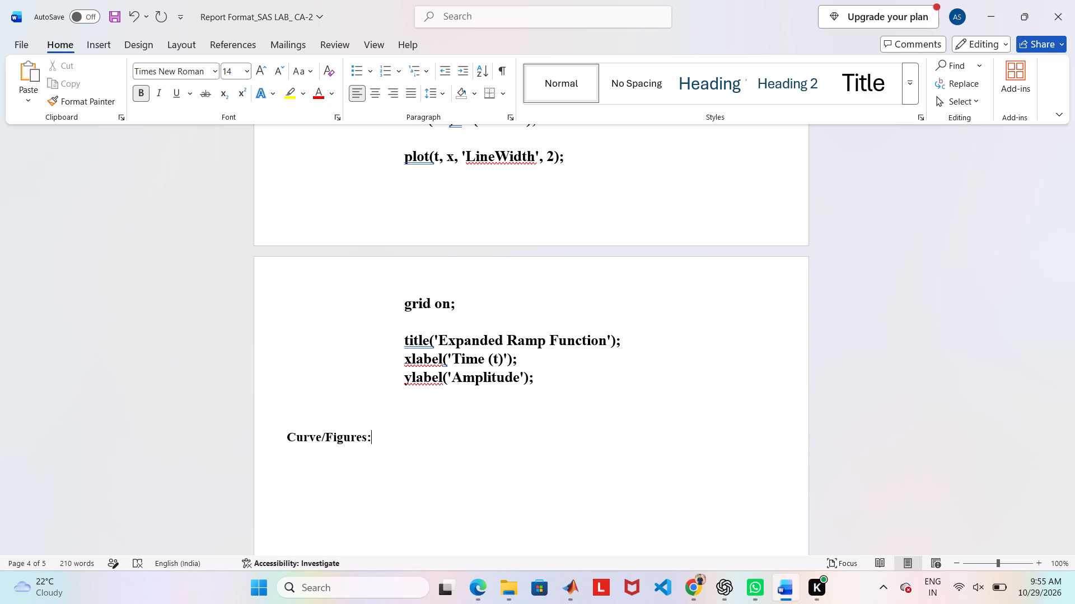
# Move the Step Function figure up so it sits indented just below the "Curve/Figures:" heading.
pyautogui.scroll(-11, 389, 425)
pyautogui.scroll(-6, 466, 314)
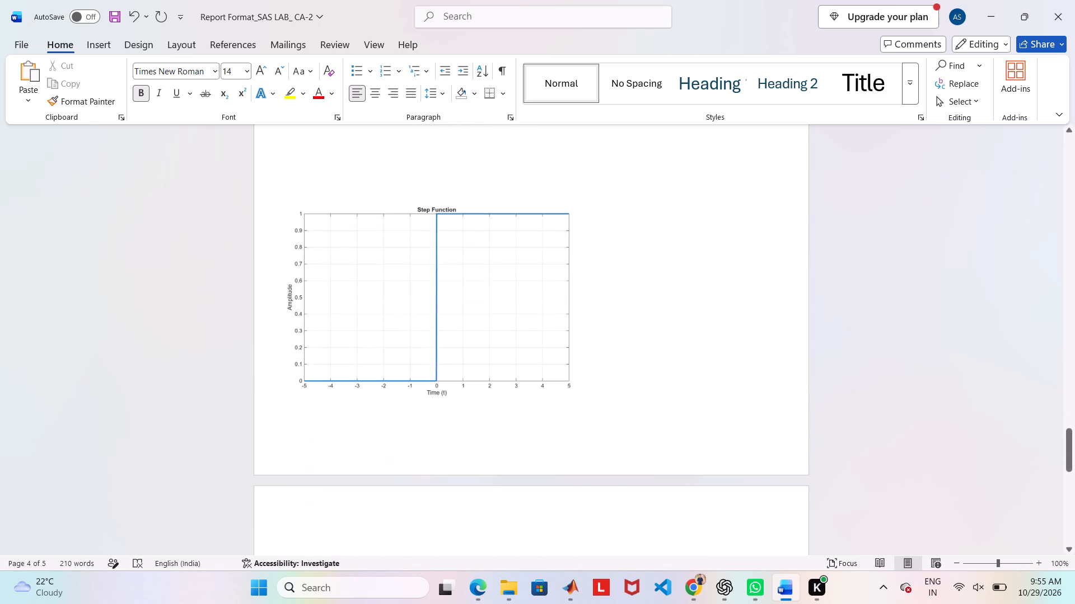
pyautogui.scroll(-16, 462, 308)
pyautogui.scroll(10, 462, 294)
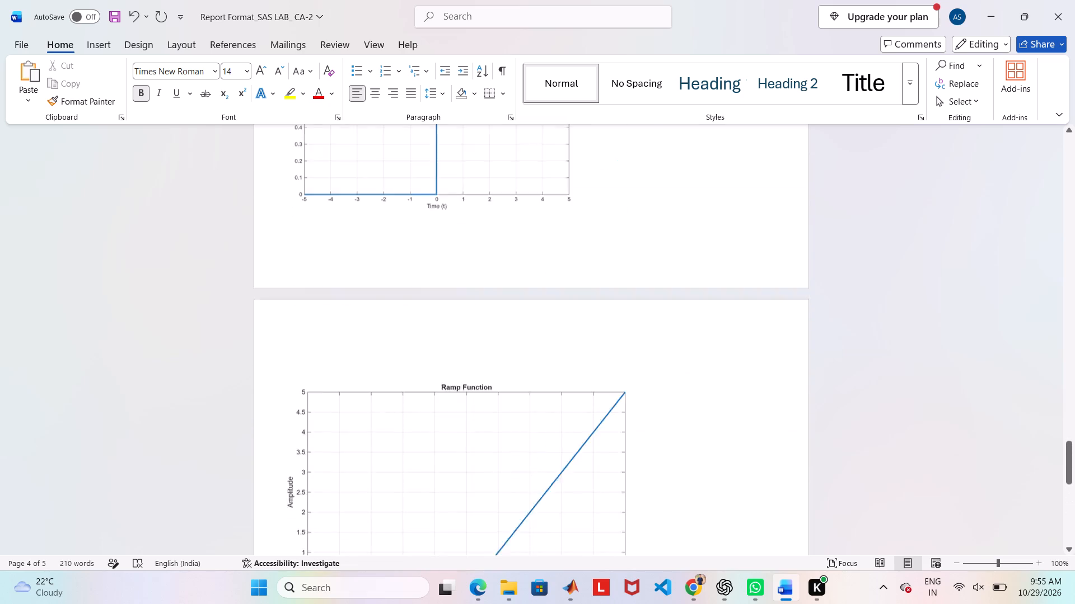
pyautogui.scroll(12, 466, 281)
pyautogui.moveTo(432, 440); pyautogui.dragTo(421, 287)
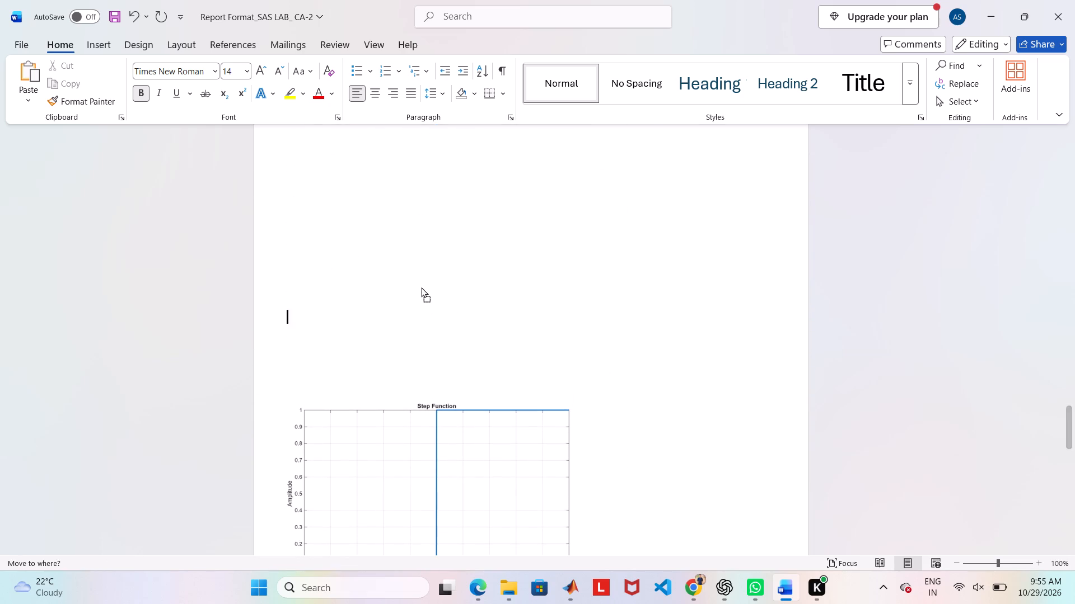
pyautogui.moveTo(421, 287); pyautogui.dragTo(420, 240)
pyautogui.scroll(6, 420, 239)
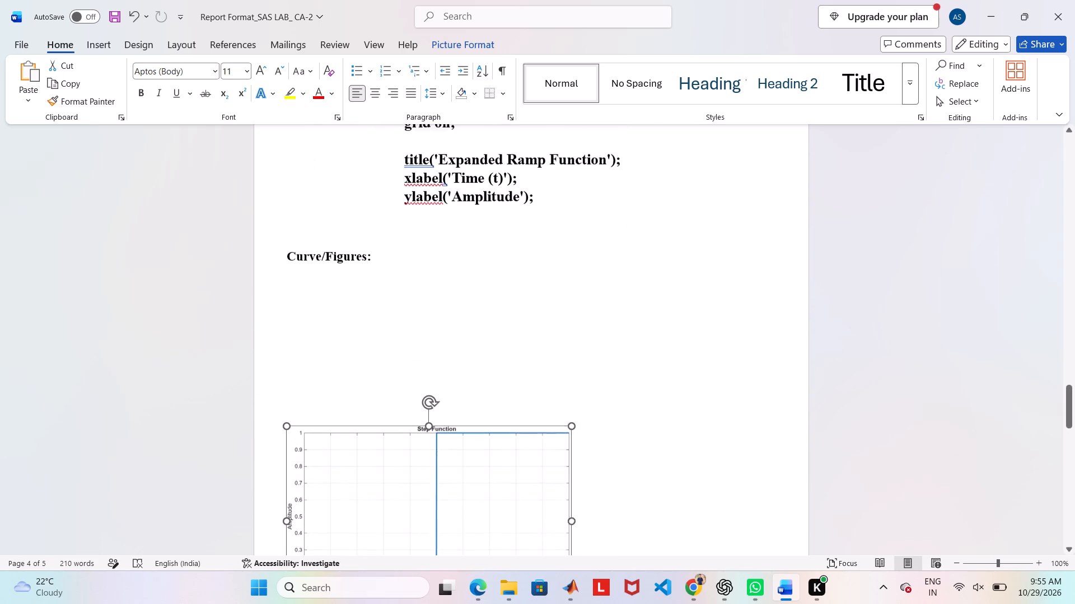
pyautogui.moveTo(422, 496); pyautogui.dragTo(485, 355)
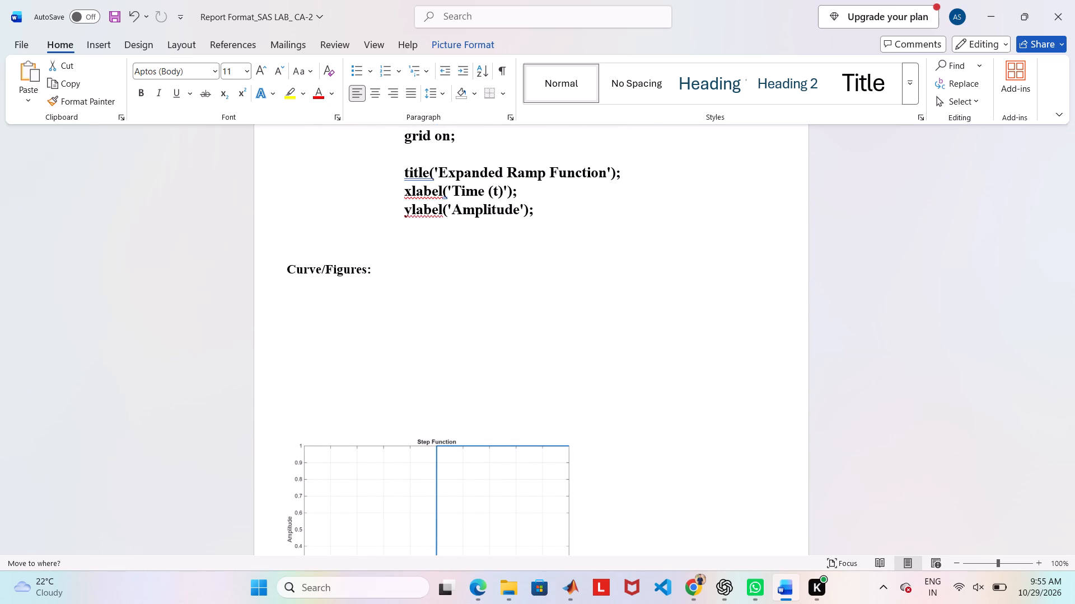
pyautogui.scroll(-3, 471, 381)
pyautogui.click(460, 384)
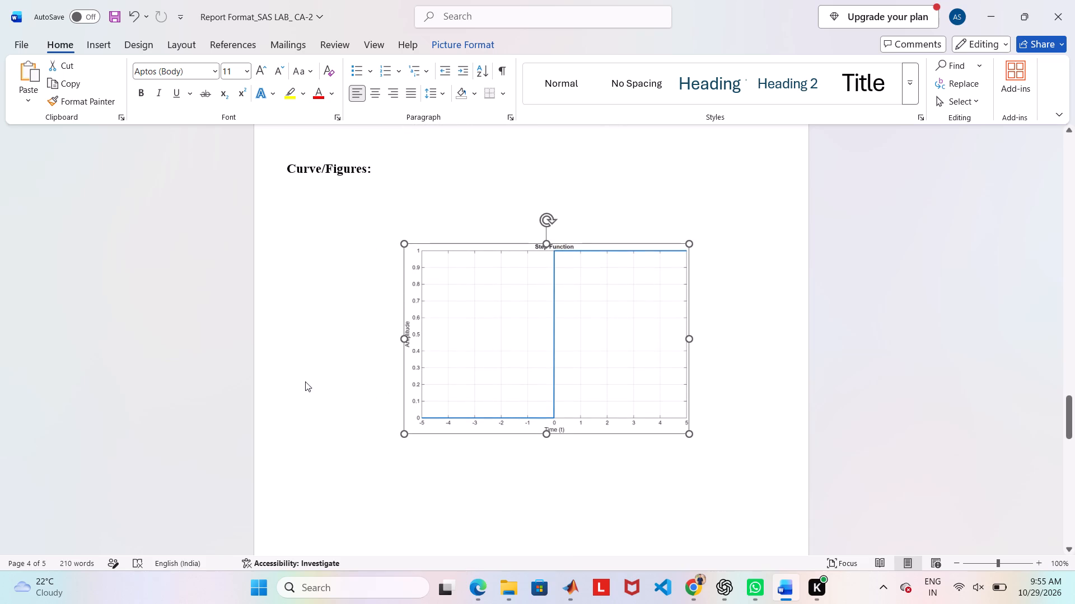
pyautogui.click(304, 381)
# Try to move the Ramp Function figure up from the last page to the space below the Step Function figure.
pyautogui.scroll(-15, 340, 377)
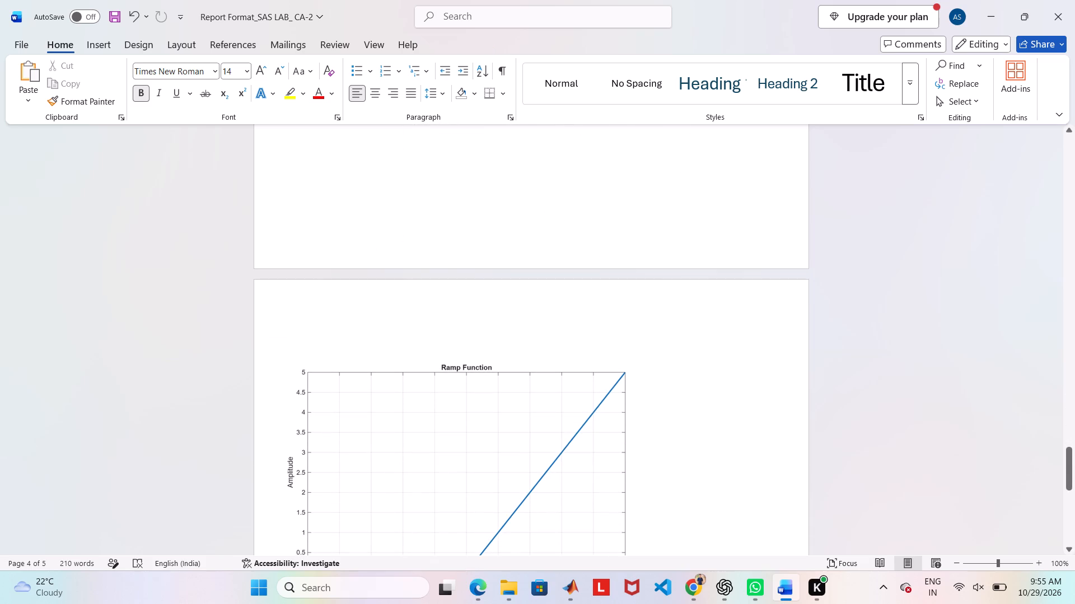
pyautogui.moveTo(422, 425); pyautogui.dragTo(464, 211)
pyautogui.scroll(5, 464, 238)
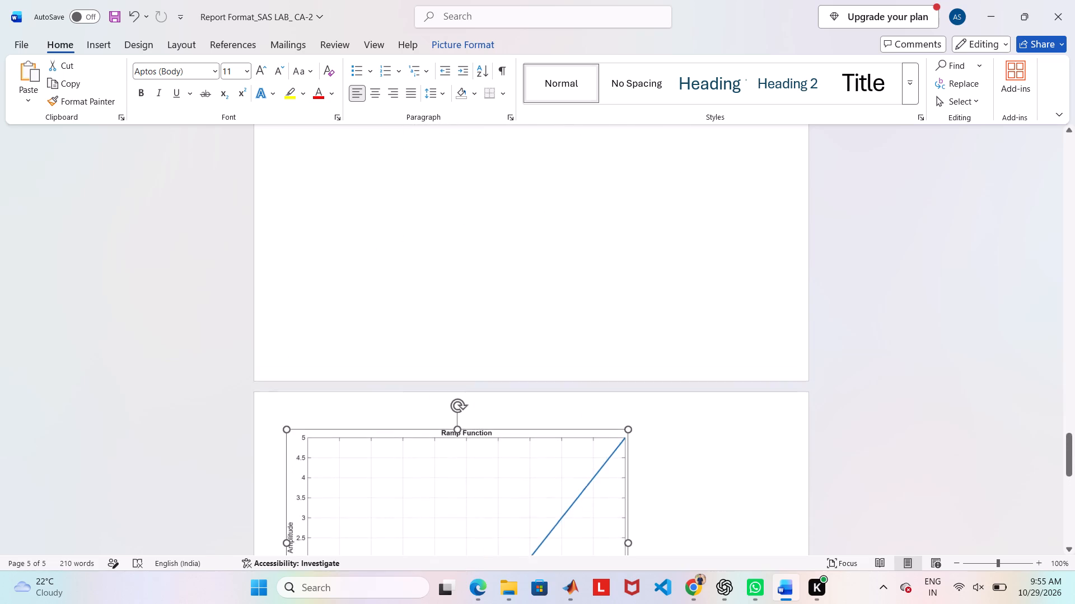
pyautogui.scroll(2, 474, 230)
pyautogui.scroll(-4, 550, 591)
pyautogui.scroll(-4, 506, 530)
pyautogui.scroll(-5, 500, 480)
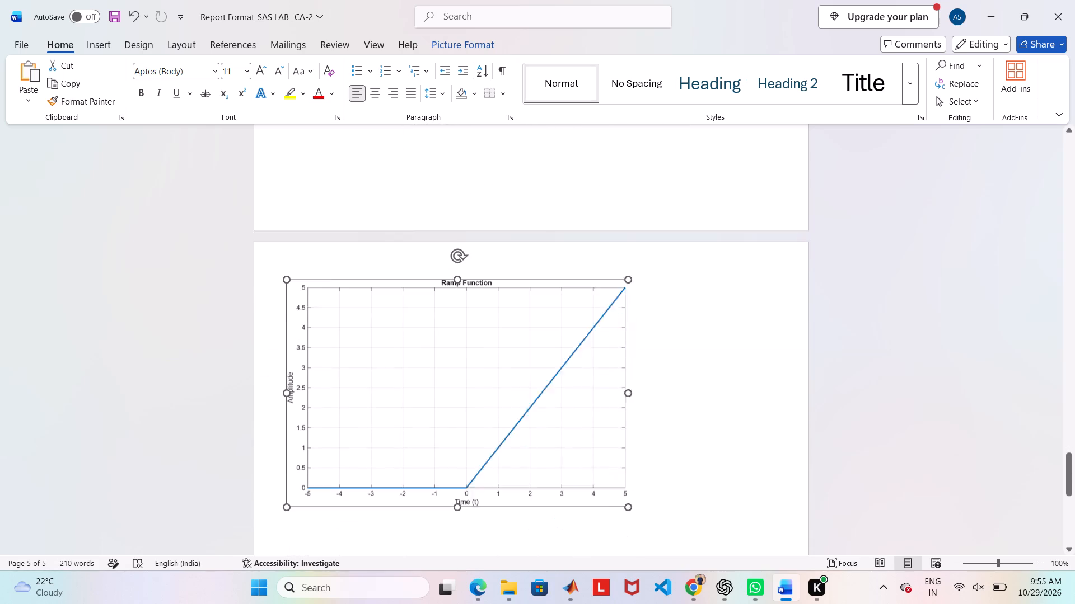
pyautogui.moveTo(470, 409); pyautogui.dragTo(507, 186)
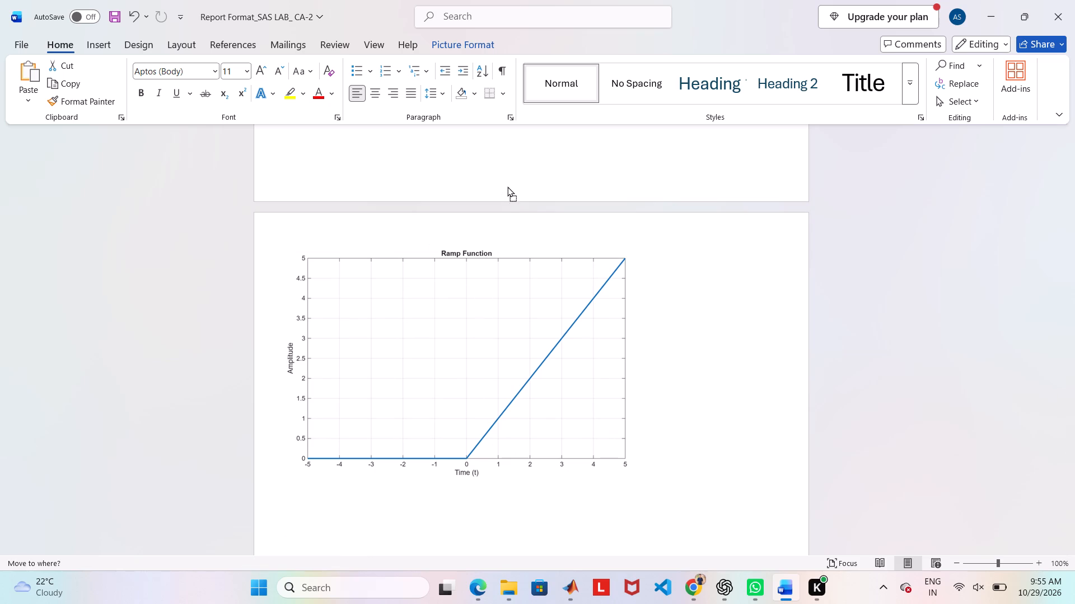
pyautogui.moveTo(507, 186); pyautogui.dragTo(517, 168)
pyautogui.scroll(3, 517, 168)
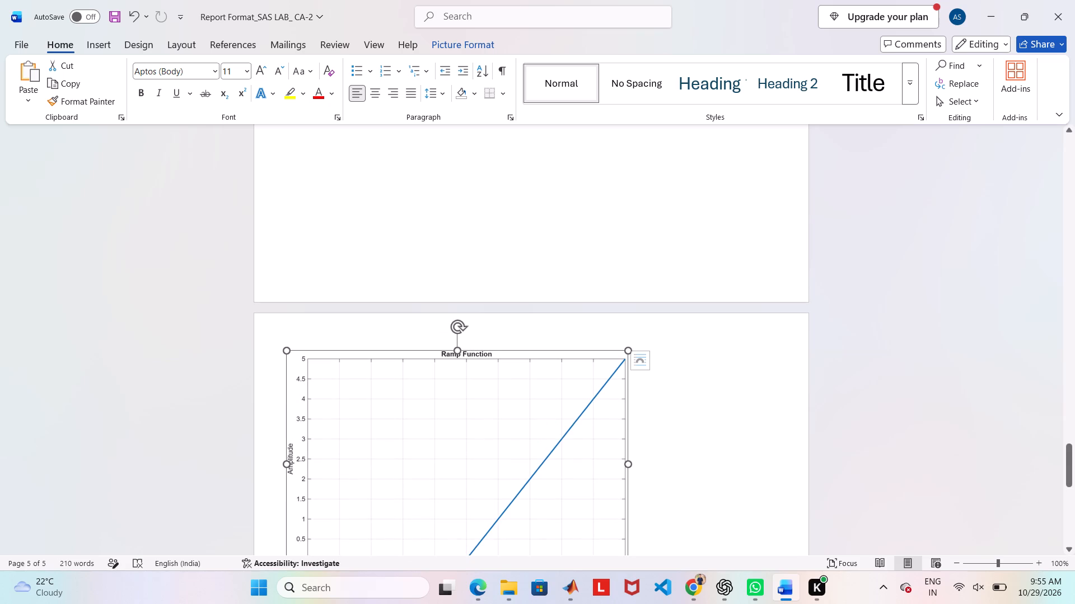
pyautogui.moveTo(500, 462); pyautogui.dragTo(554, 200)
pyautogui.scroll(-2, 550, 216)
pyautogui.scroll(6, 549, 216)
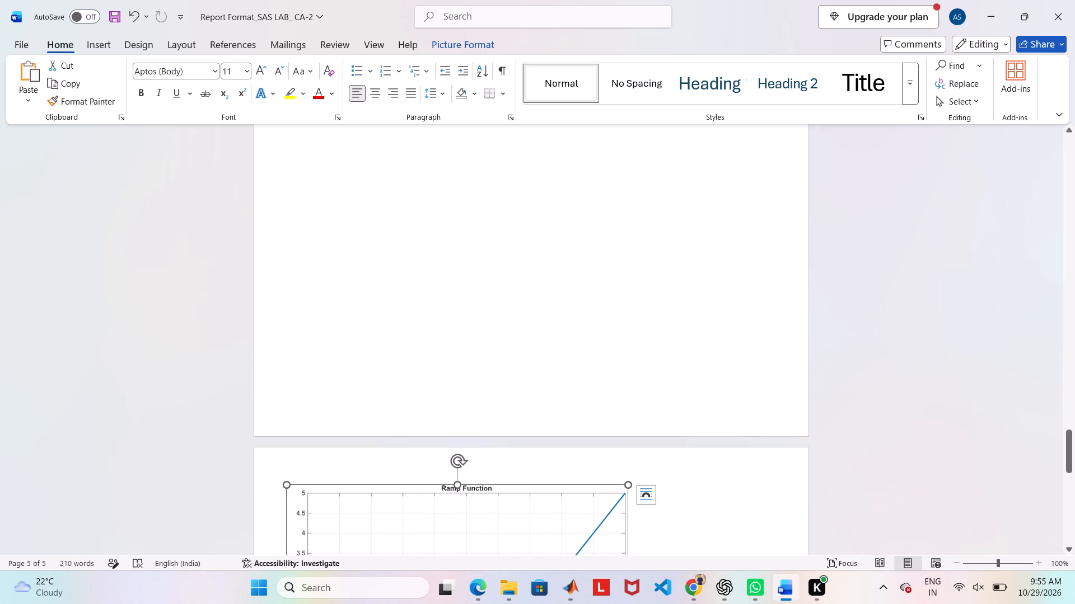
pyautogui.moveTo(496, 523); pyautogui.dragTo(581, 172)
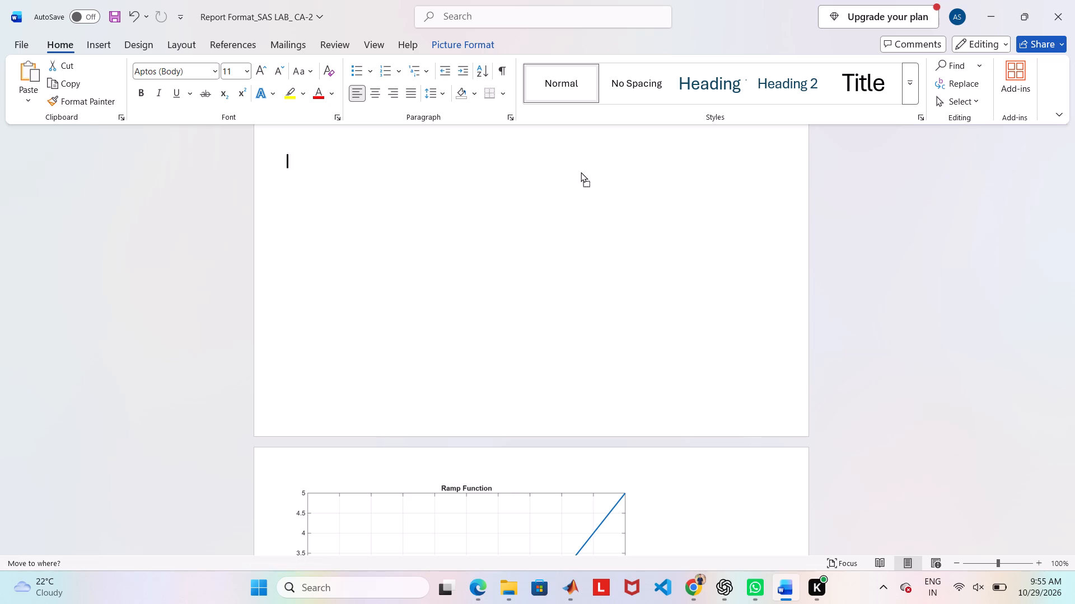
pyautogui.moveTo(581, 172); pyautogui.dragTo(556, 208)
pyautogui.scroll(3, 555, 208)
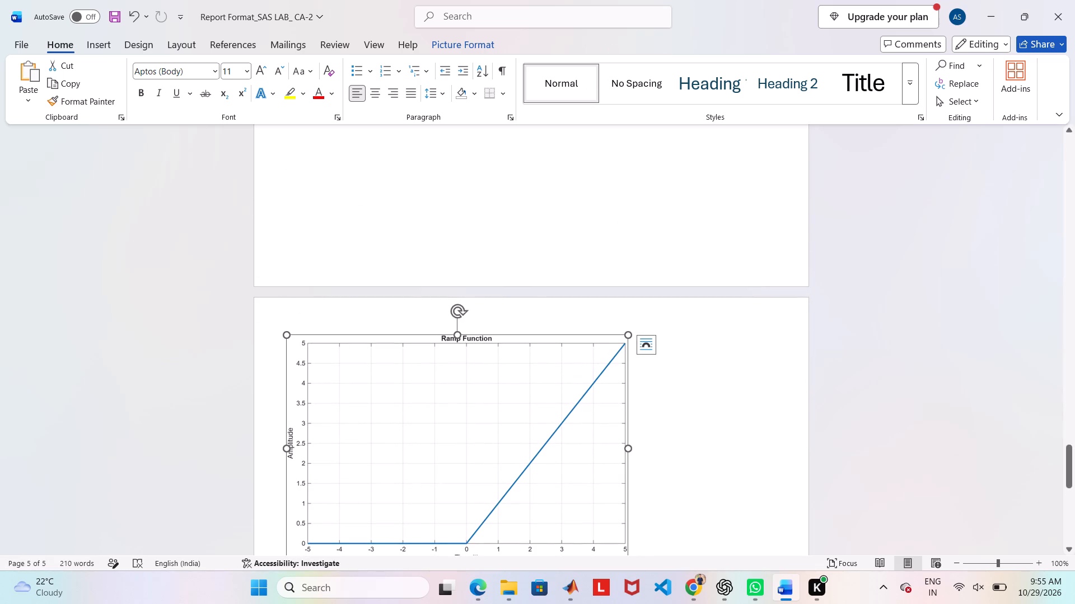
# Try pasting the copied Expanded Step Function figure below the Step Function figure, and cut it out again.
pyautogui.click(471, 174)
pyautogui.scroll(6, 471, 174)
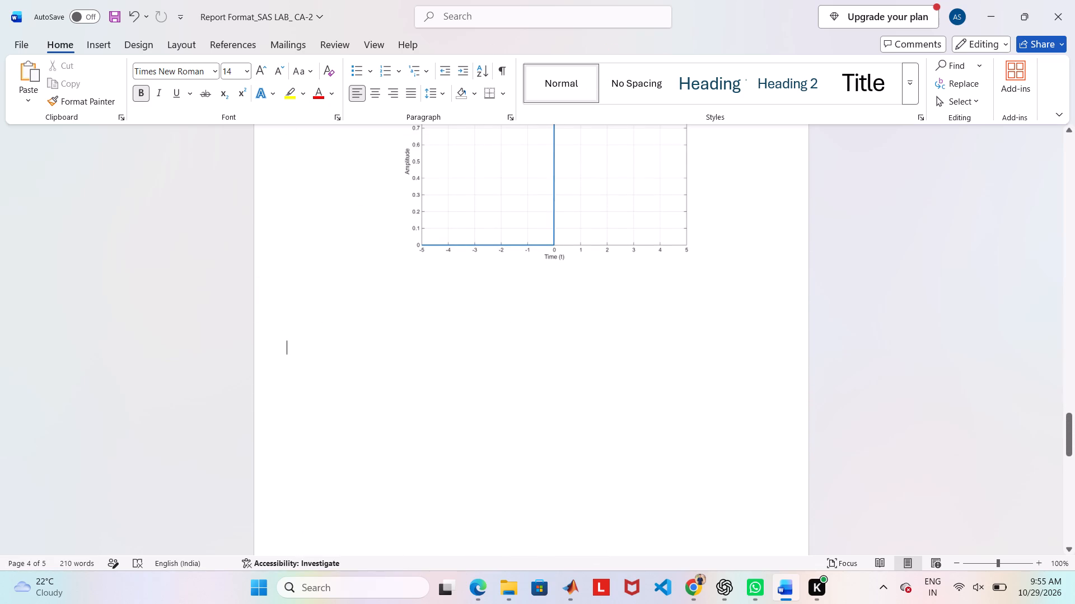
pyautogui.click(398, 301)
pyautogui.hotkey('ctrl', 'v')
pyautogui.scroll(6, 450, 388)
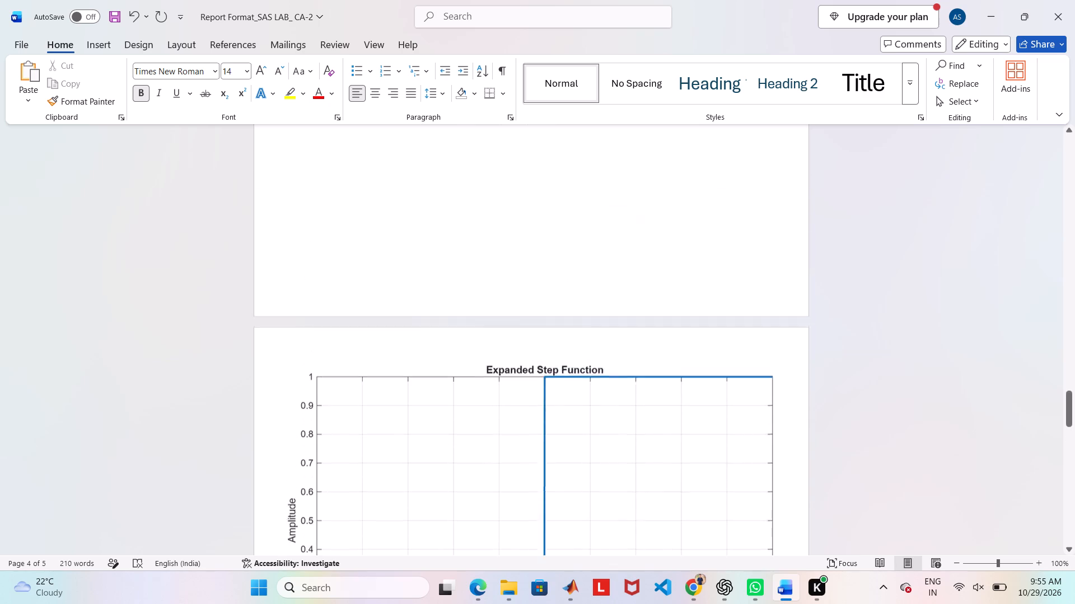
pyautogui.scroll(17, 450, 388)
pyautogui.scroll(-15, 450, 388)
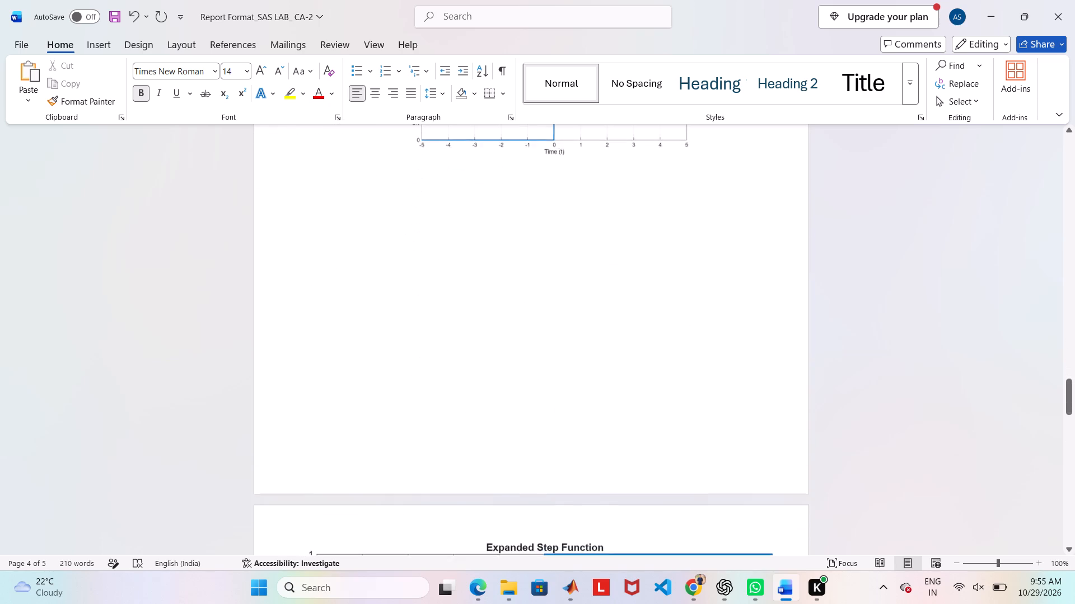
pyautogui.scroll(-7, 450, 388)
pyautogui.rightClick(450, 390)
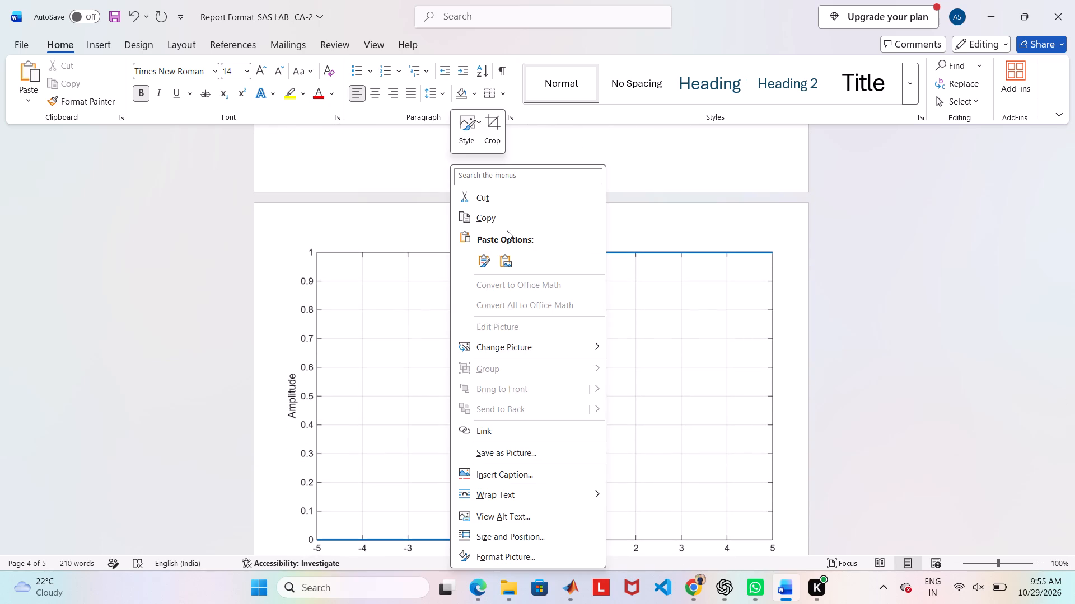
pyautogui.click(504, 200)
# Cut the Ramp Function figure from the last page of the report.
pyautogui.scroll(2, 616, 511)
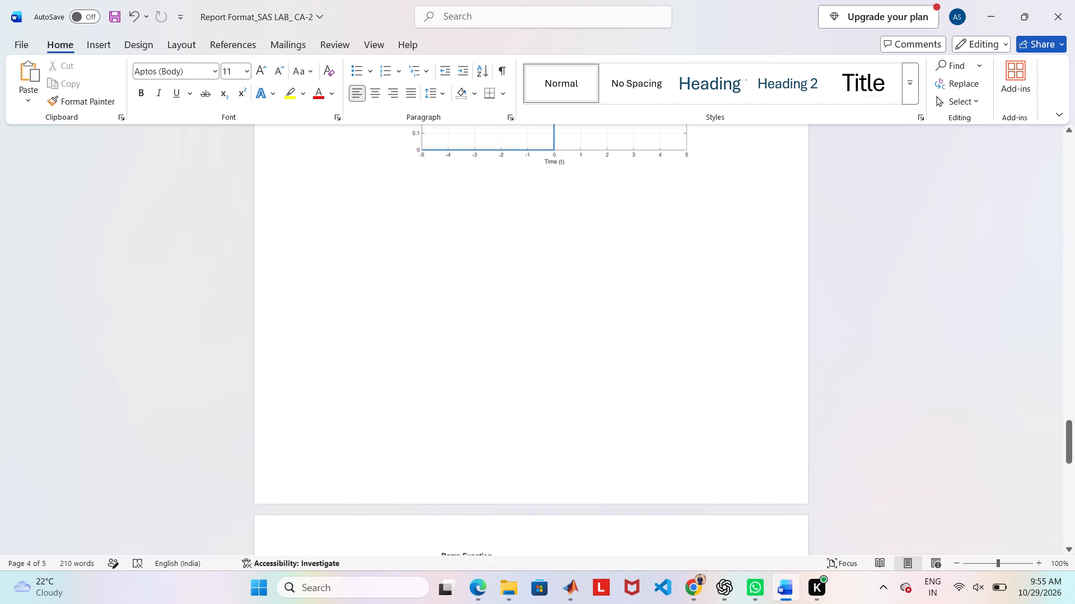
pyautogui.scroll(11, 618, 511)
pyautogui.scroll(-6, 628, 493)
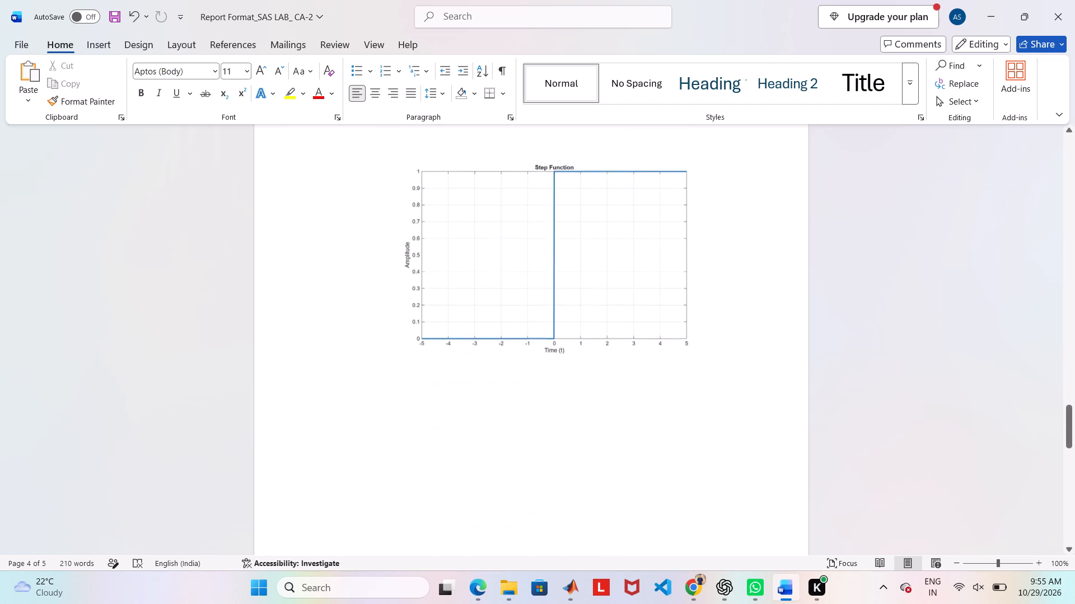
pyautogui.scroll(-10, 628, 493)
pyautogui.rightClick(516, 449)
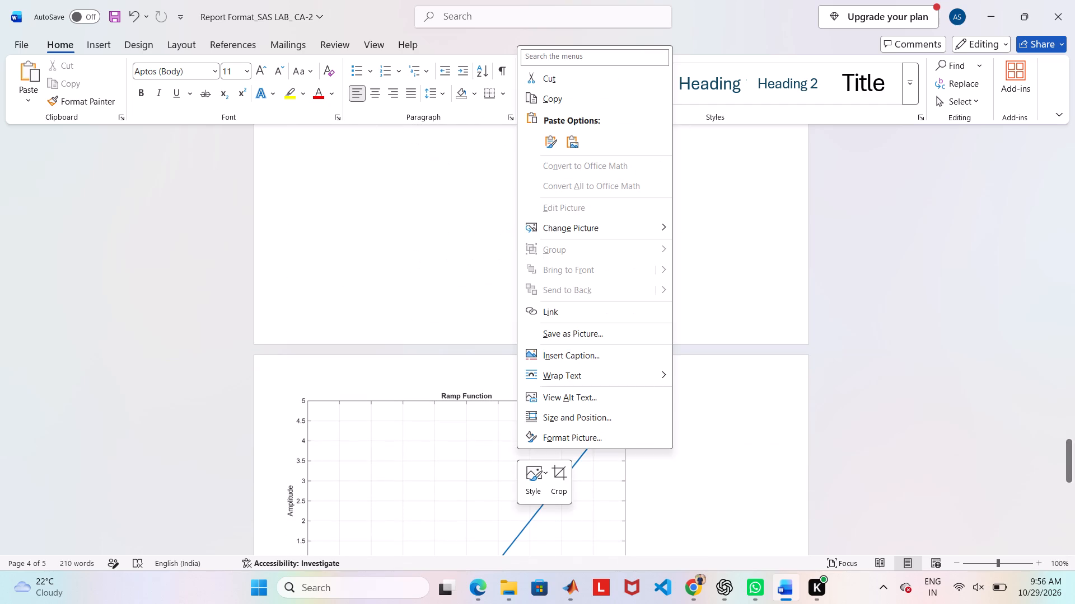
pyautogui.click(550, 79)
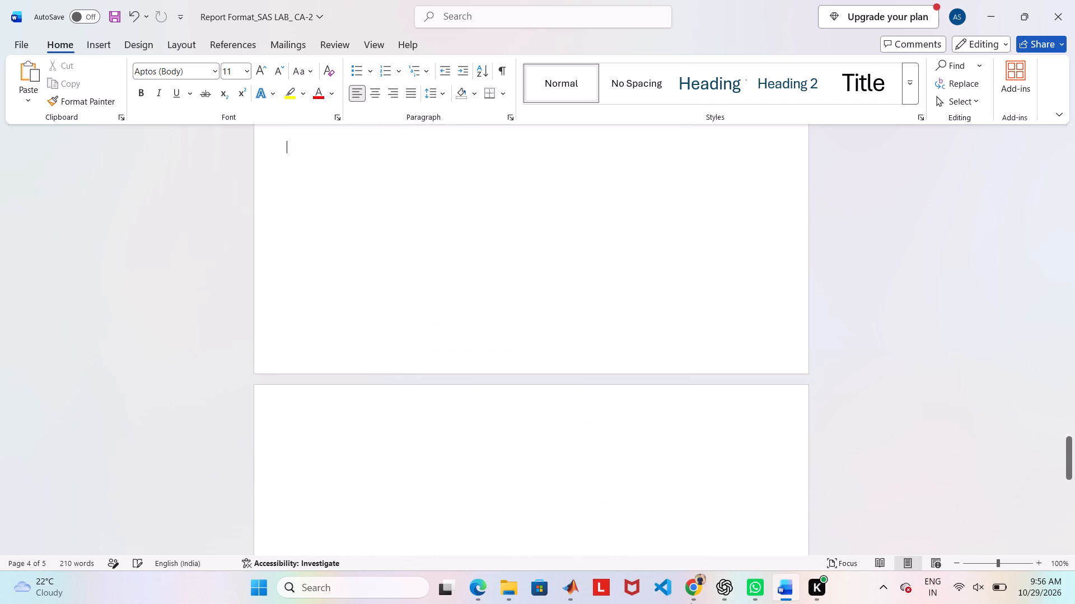
# Copy the Ramp Signal program from the report, from clc; through ylabel('Amplitude');, for use in MATLAB.
pyautogui.click(569, 586)
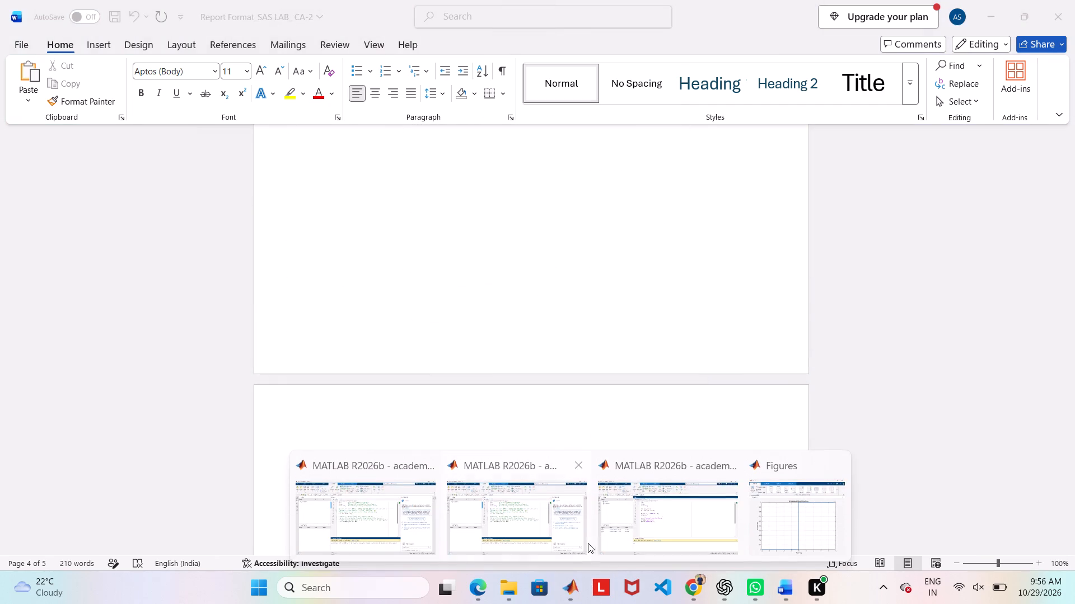
pyautogui.click(640, 526)
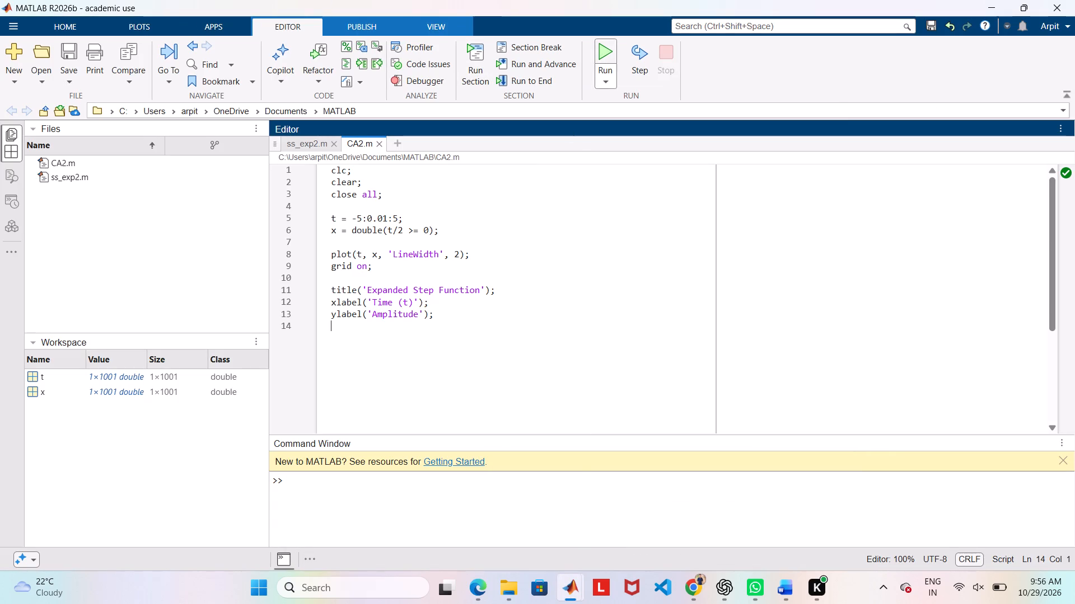
pyautogui.click(573, 583)
pyautogui.click(624, 500)
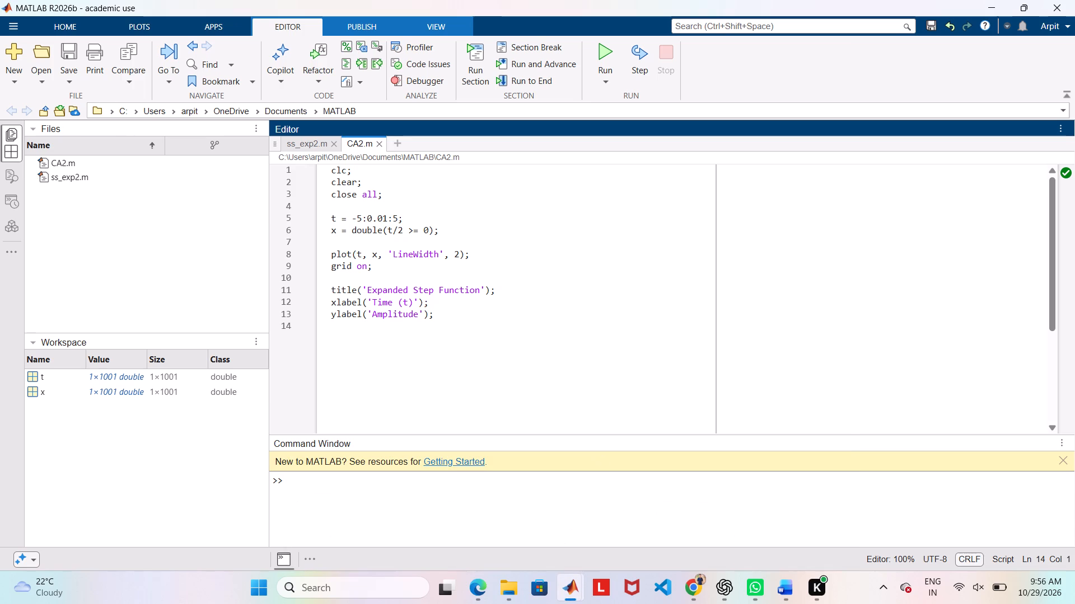
pyautogui.click(777, 583)
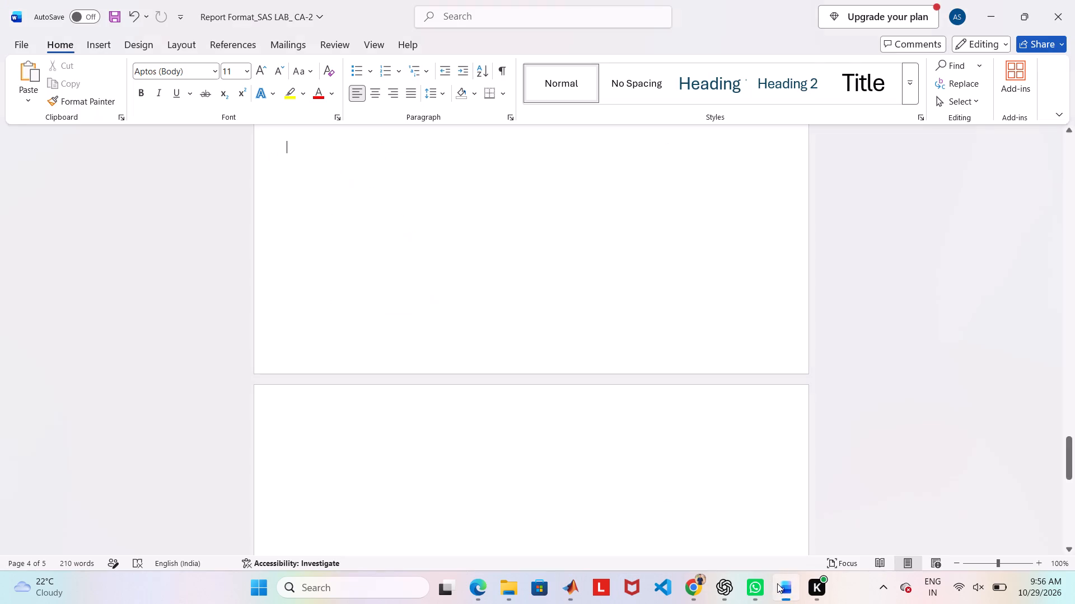
pyautogui.scroll(16, 546, 357)
pyautogui.scroll(5, 556, 337)
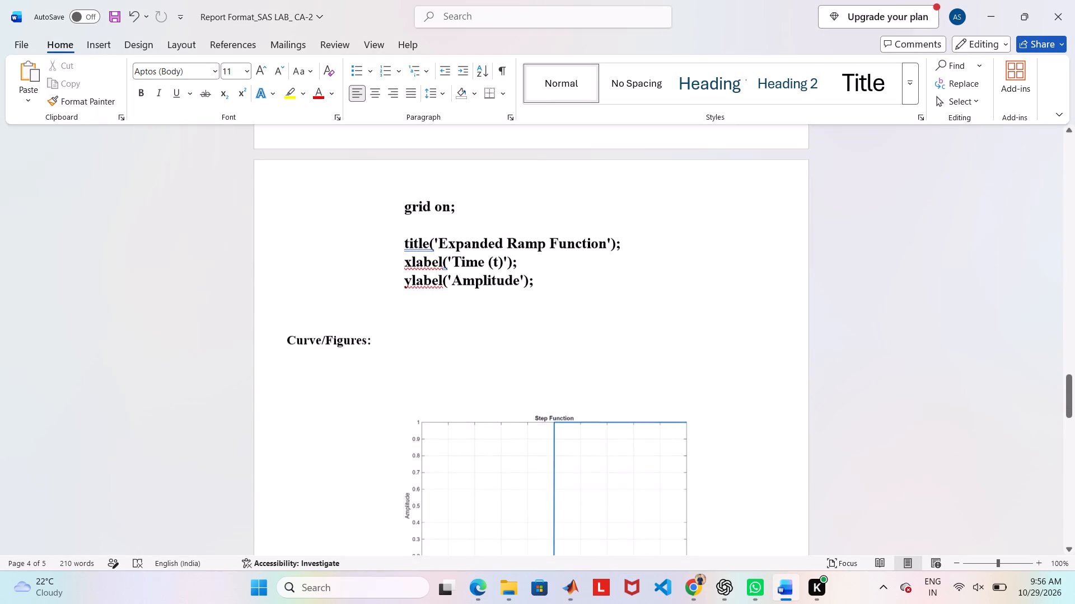
pyautogui.scroll(19, 557, 332)
pyautogui.scroll(14, 557, 332)
pyautogui.scroll(-3, 557, 332)
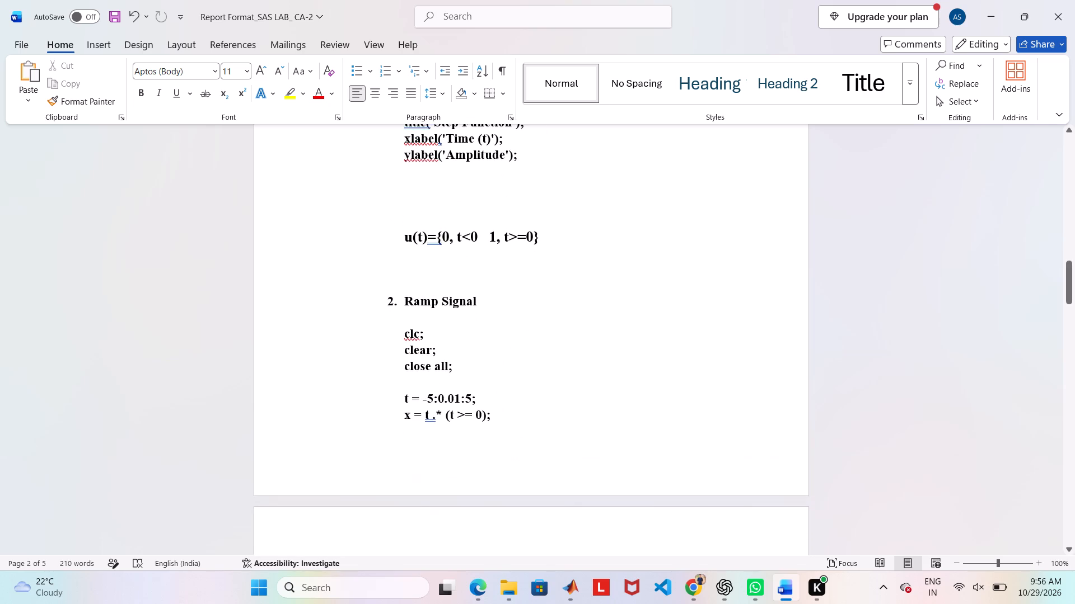
pyautogui.moveTo(404, 334); pyautogui.dragTo(416, 412)
pyautogui.scroll(-6, 416, 412)
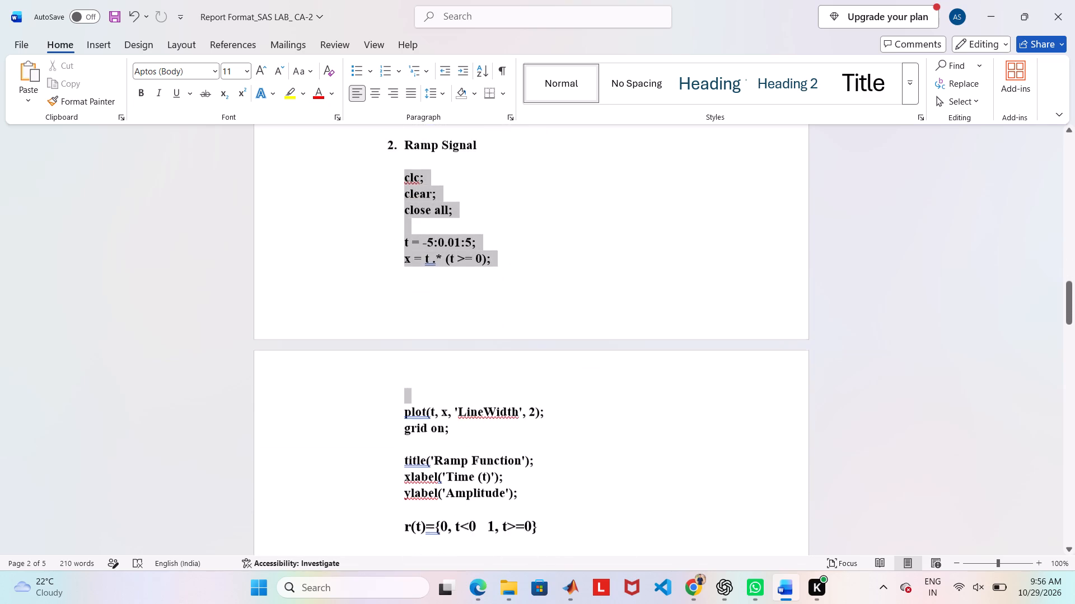
pyautogui.moveTo(416, 412); pyautogui.dragTo(521, 447)
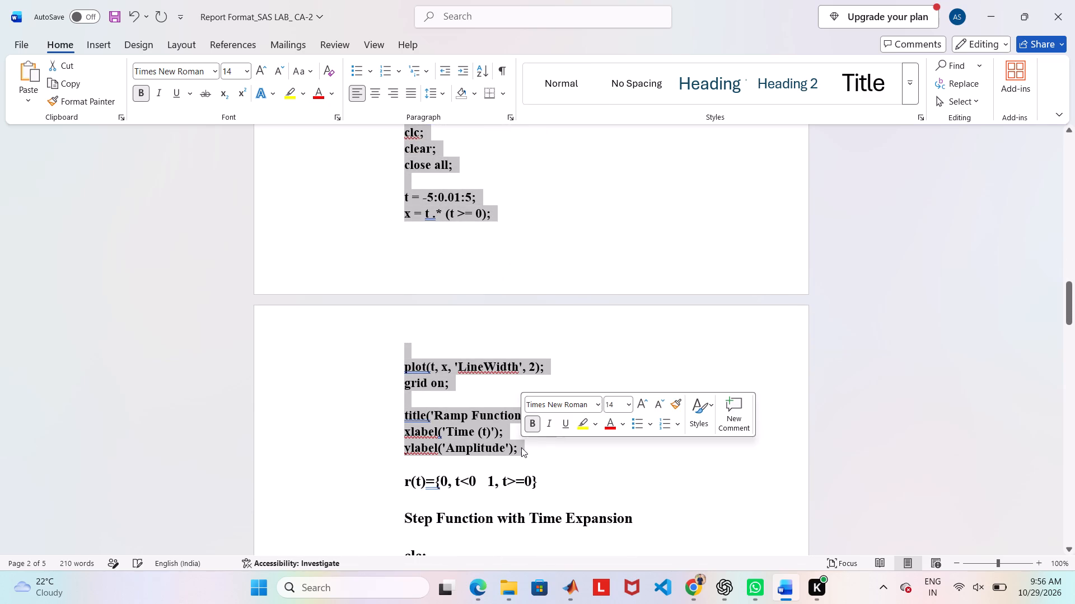
pyautogui.hotkey('ctrl', 'c')
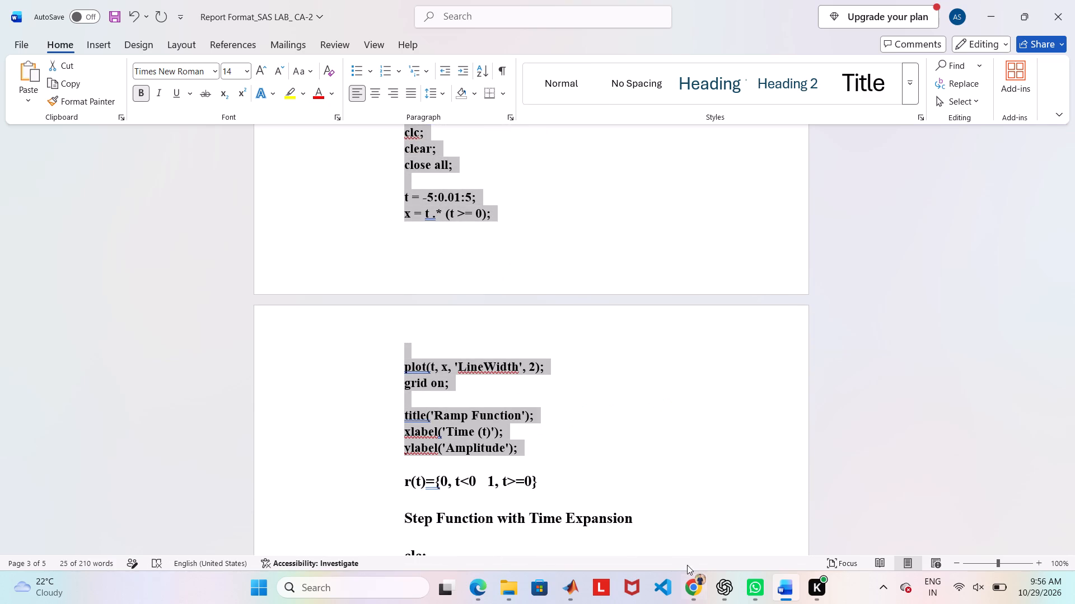
pyautogui.click(565, 588)
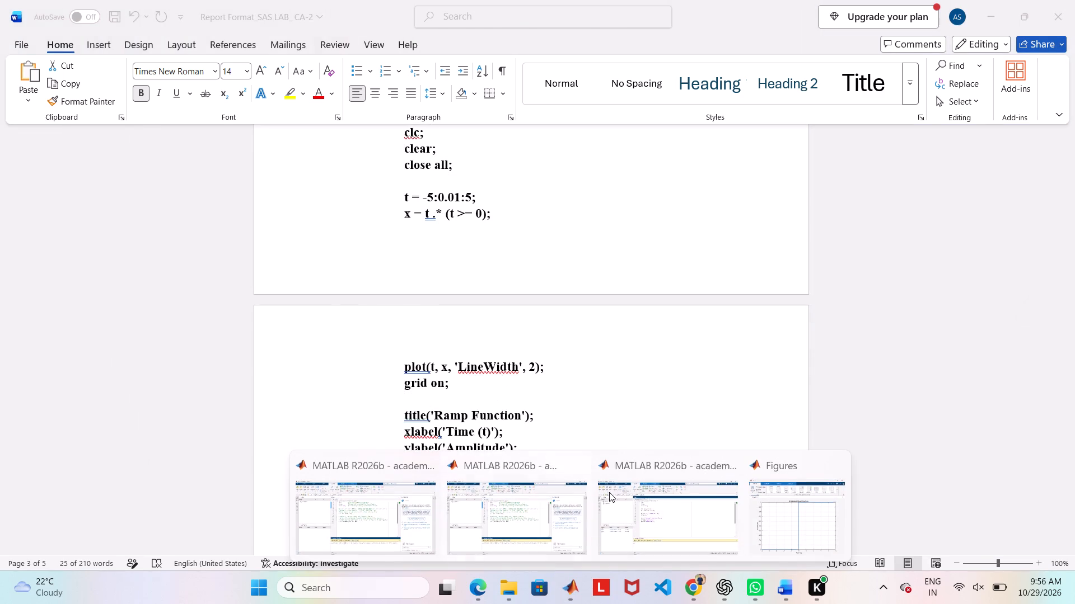
# In MATLAB, replace the old code in the CA2.m script with the copied Ramp Function program.
pyautogui.click(687, 520)
pyautogui.hotkey('ctrl', 'BackSpace')
pyautogui.hotkey('ctrl', 'BackSpace')
pyautogui.hotkey('ctrl', 'BackSpace')
pyautogui.hotkey('ctrl', 'BackSpace')
pyautogui.hotkey('ctrl', 'BackSpace')
pyautogui.hotkey('ctrl', 'BackSpace')
pyautogui.hotkey('ctrl', 'BackSpace')
pyautogui.hotkey('ctrl', 'BackSpace')
pyautogui.hotkey('ctrl', 'BackSpace')
pyautogui.hotkey('ctrl', 'BackSpace')
pyautogui.hotkey('ctrl', 'BackSpace')
pyautogui.hotkey('ctrl', 'BackSpace')
pyautogui.hotkey('ctrl', 'BackSpace')
pyautogui.hotkey('ctrl', 'BackSpace')
pyautogui.hotkey('ctrl', 'BackSpace')
pyautogui.hotkey('ctrl', 'BackSpace')
pyautogui.hotkey('ctrl', 'BackSpace')
pyautogui.hotkey('ctrl', 'BackSpace')
pyautogui.hotkey('ctrl', 'BackSpace')
pyautogui.hotkey('ctrl', 'BackSpace')
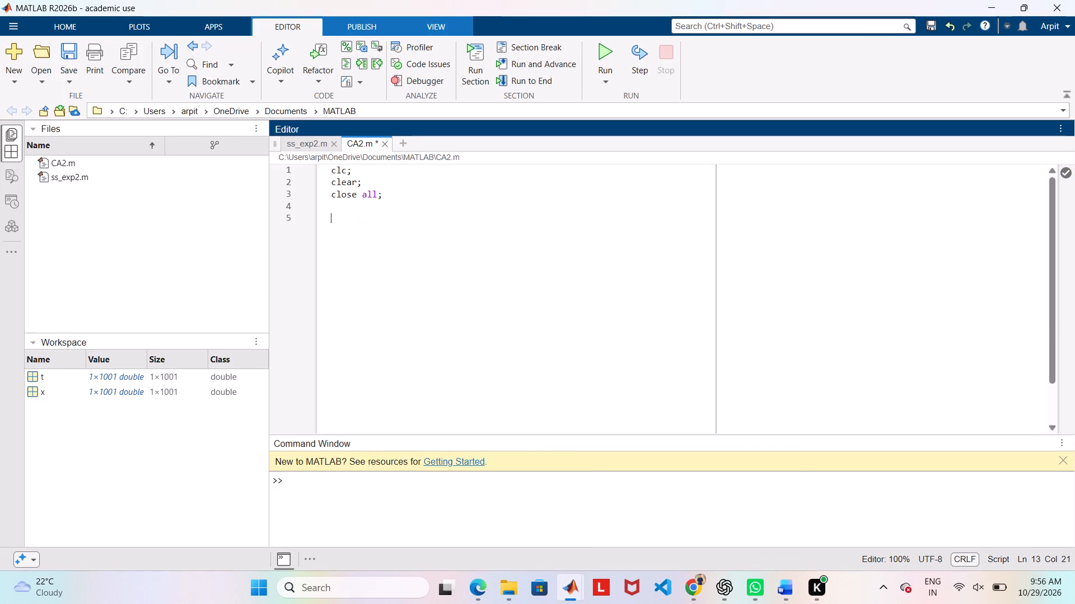
pyautogui.hotkey('ctrl', 'v')
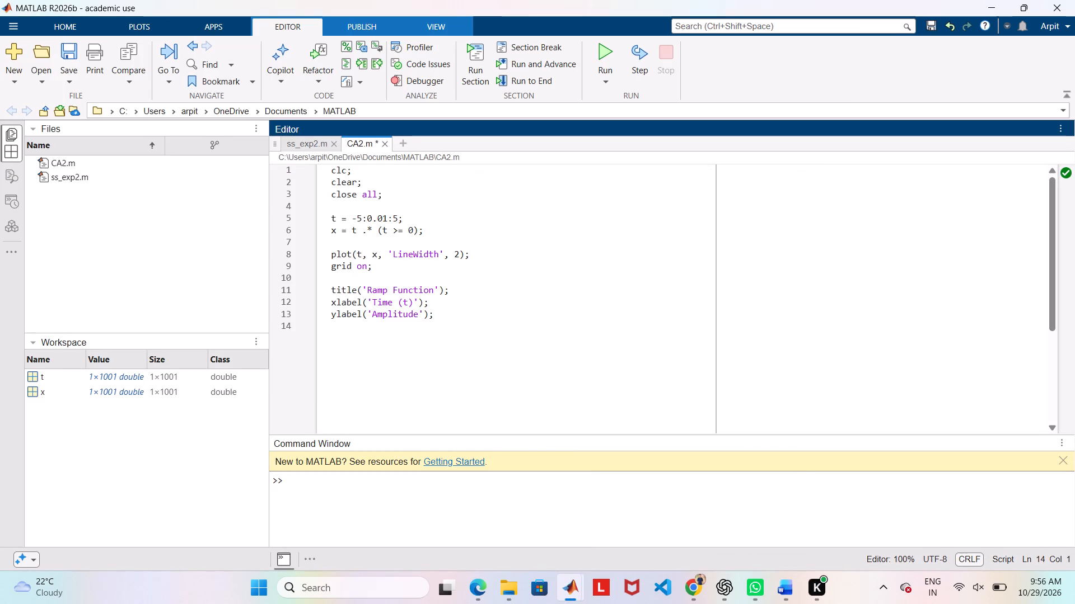
# Run the CA2.m script and copy the resulting Ramp Function figure.
pyautogui.click(605, 48)
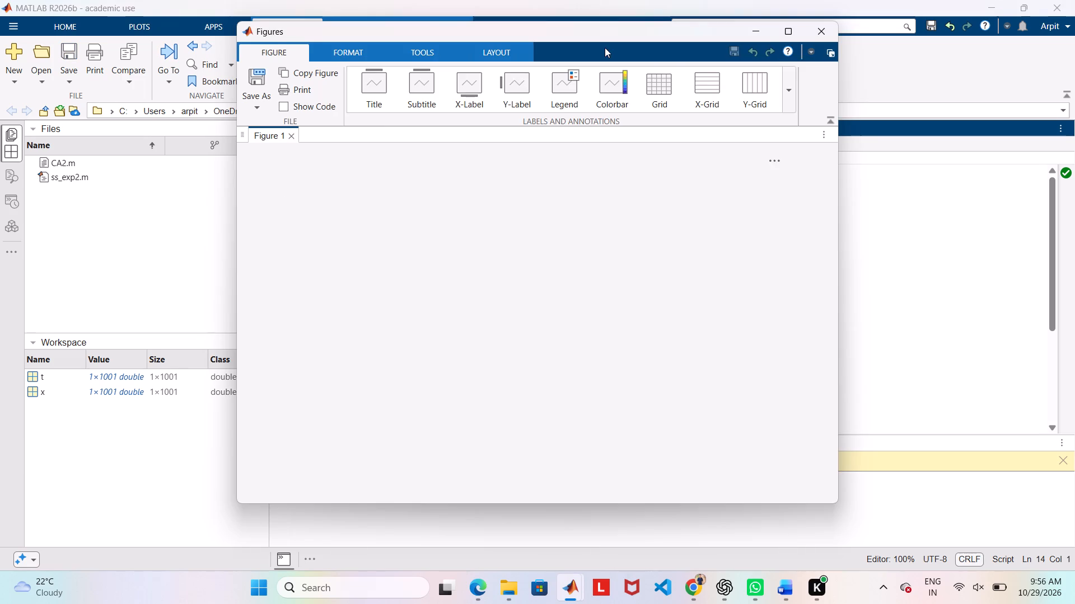
pyautogui.click(314, 68)
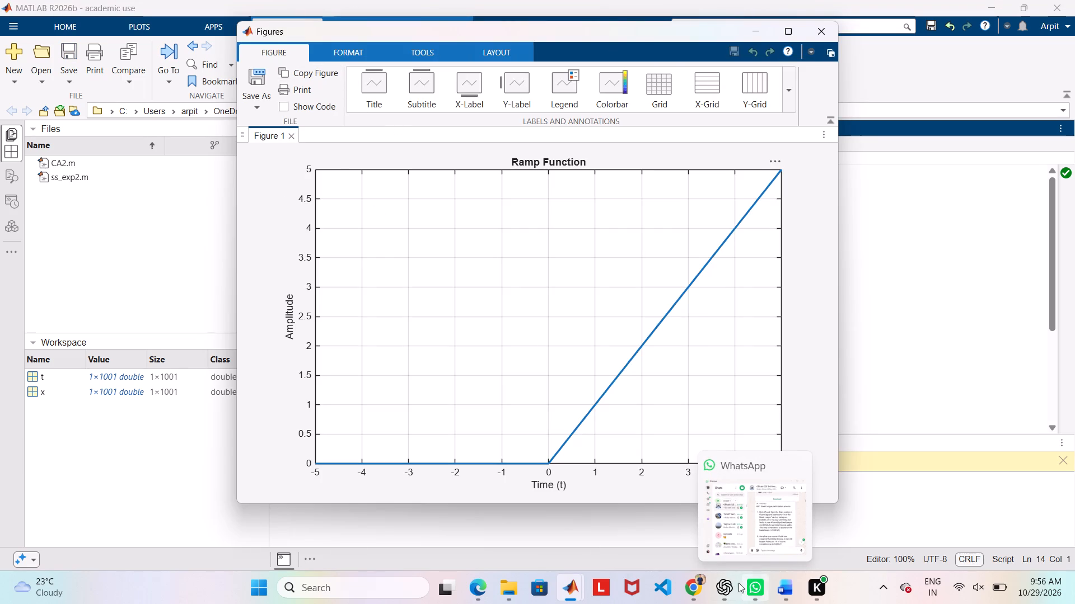
# In the Word report, paste the copied Ramp Function figure below the Step Function figure under Curve/Figures.
pyautogui.click(784, 583)
pyautogui.click(571, 370)
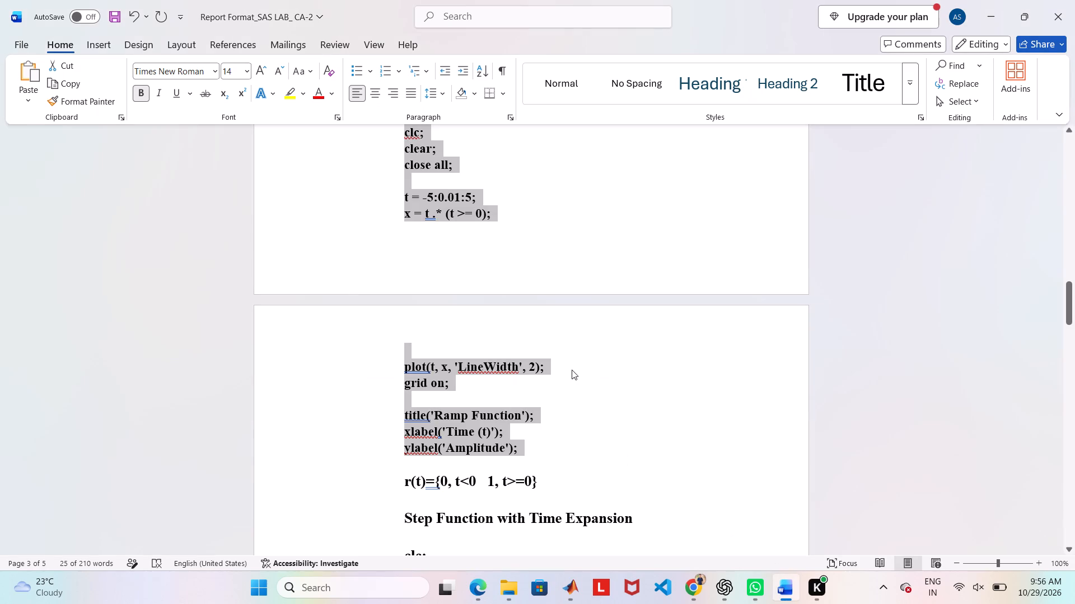
pyautogui.scroll(-20, 571, 377)
pyautogui.scroll(-11, 571, 377)
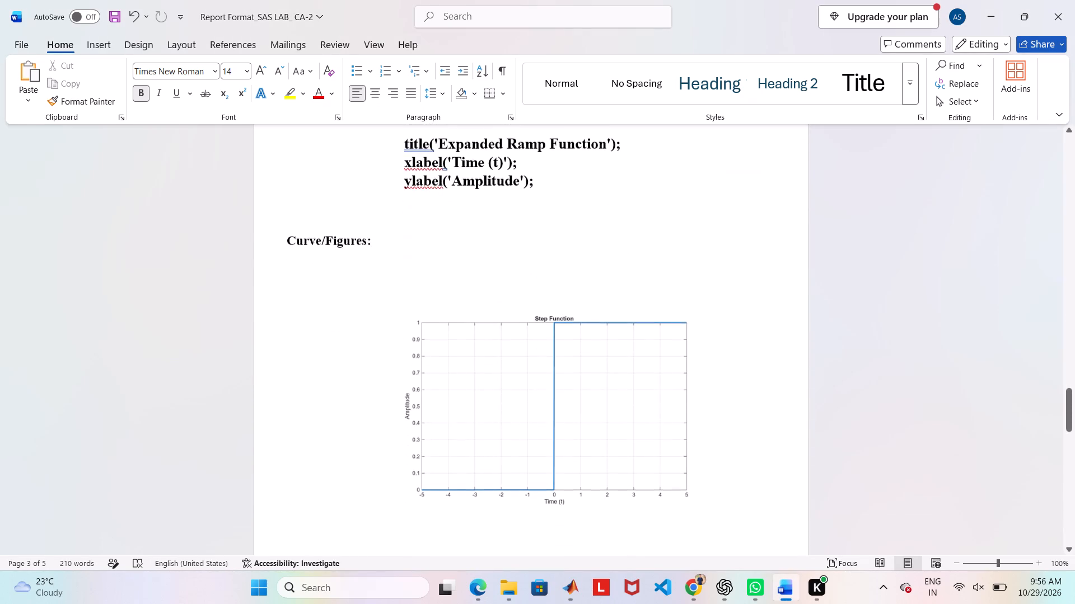
pyautogui.scroll(-3, 562, 408)
pyautogui.click(385, 449)
pyautogui.scroll(-2, 397, 447)
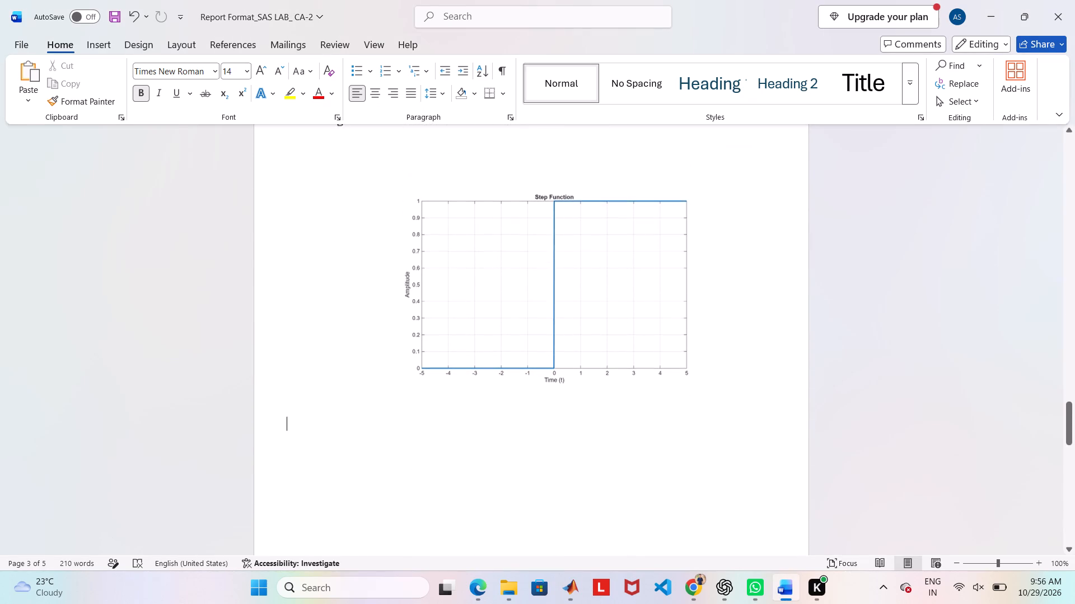
pyautogui.scroll(-1, 397, 447)
pyautogui.click(372, 368)
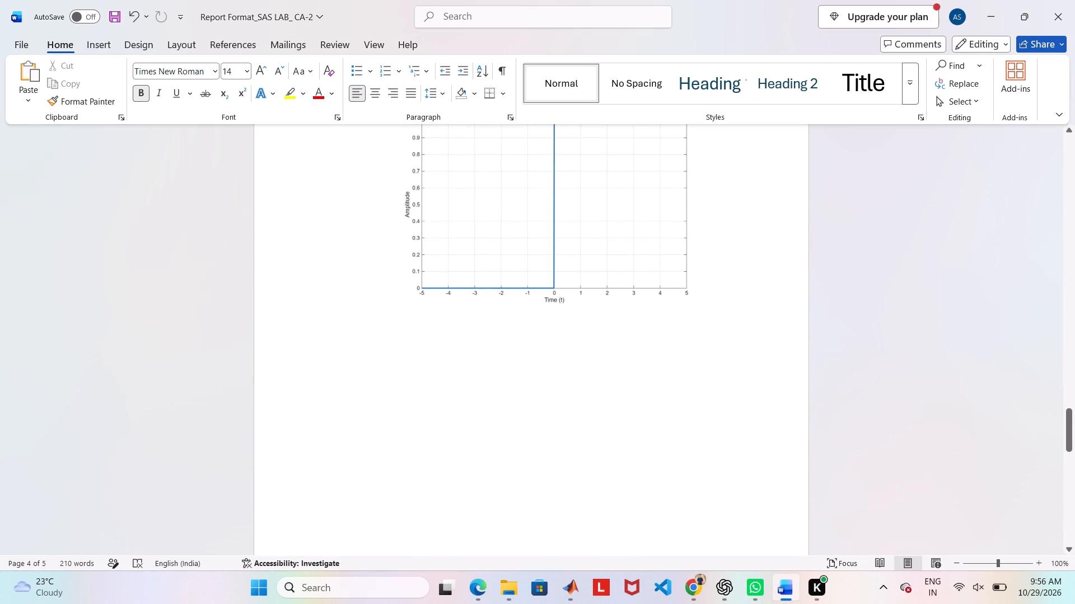
pyautogui.hotkey('ctrl', 'v')
pyautogui.scroll(2, 369, 365)
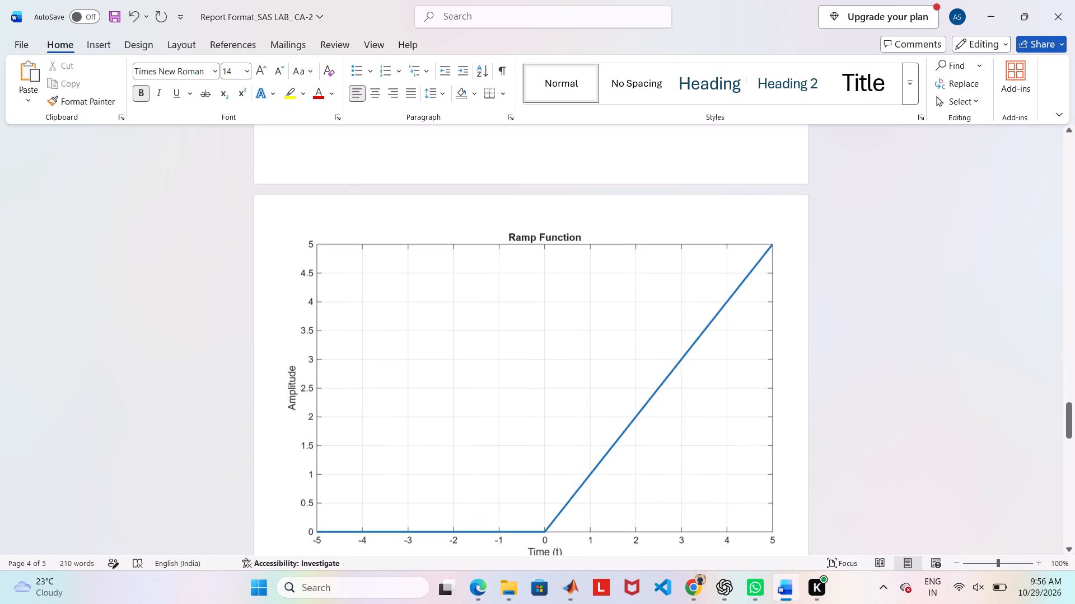
# Shrink the Ramp Function figure so it fits on the page below the Step Function figure, and widen it slightly.
pyautogui.scroll(14, 369, 365)
pyautogui.scroll(-6, 390, 336)
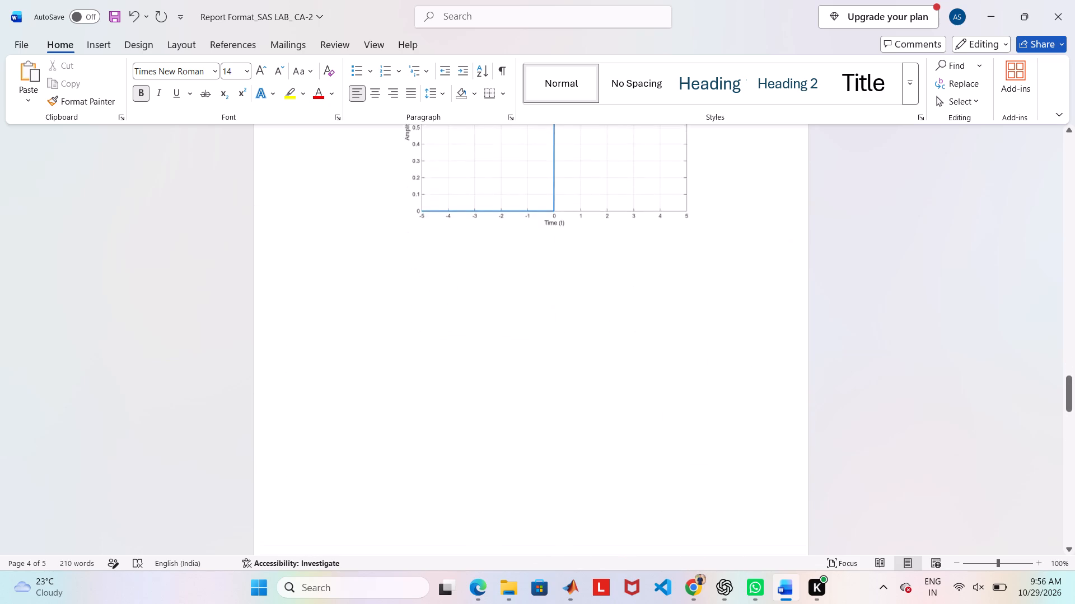
pyautogui.scroll(-10, 391, 336)
pyautogui.click(358, 470)
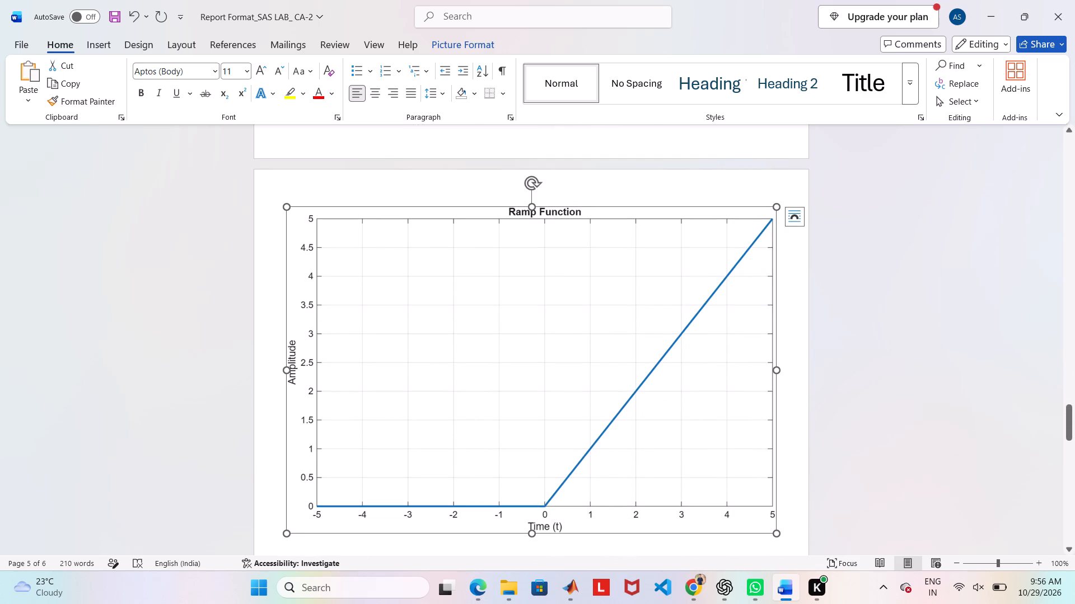
pyautogui.moveTo(289, 536); pyautogui.dragTo(493, 302)
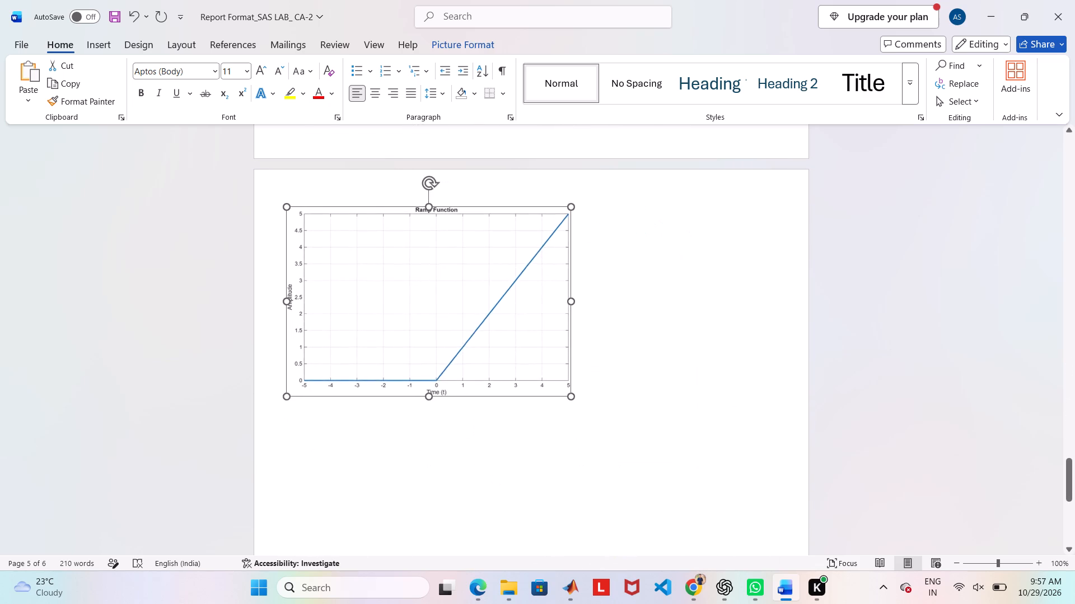
pyautogui.moveTo(493, 302); pyautogui.dragTo(493, 303)
pyautogui.scroll(10, 442, 342)
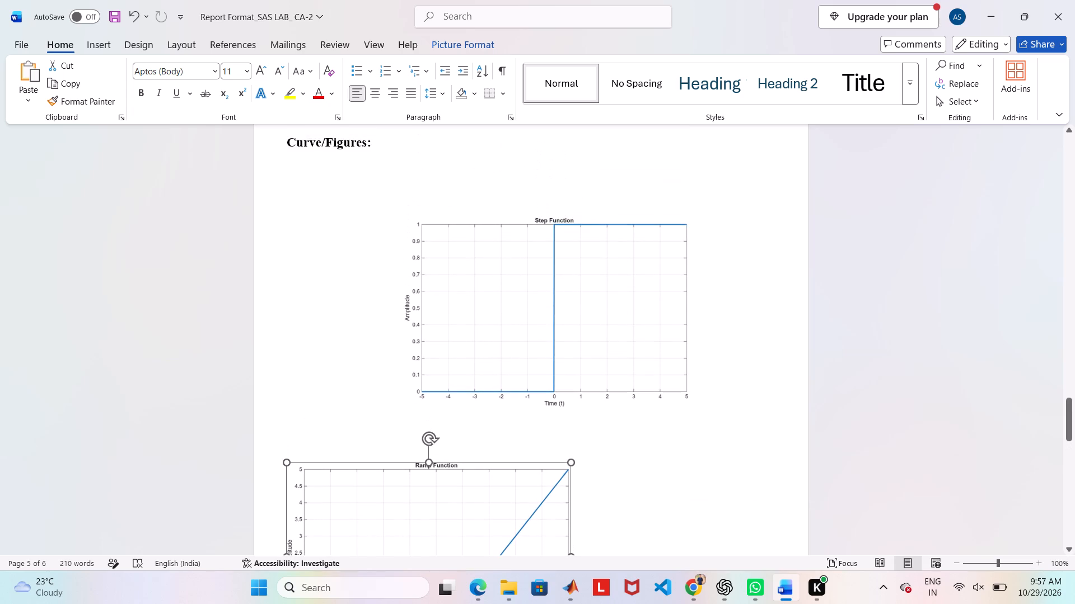
pyautogui.scroll(-4, 448, 337)
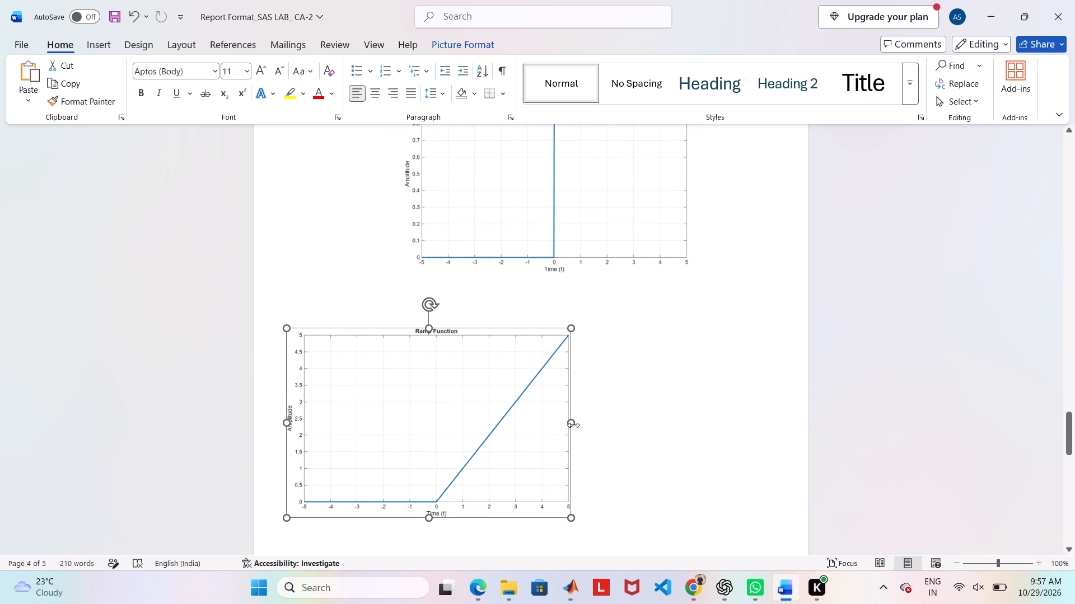
pyautogui.moveTo(573, 425); pyautogui.dragTo(651, 433)
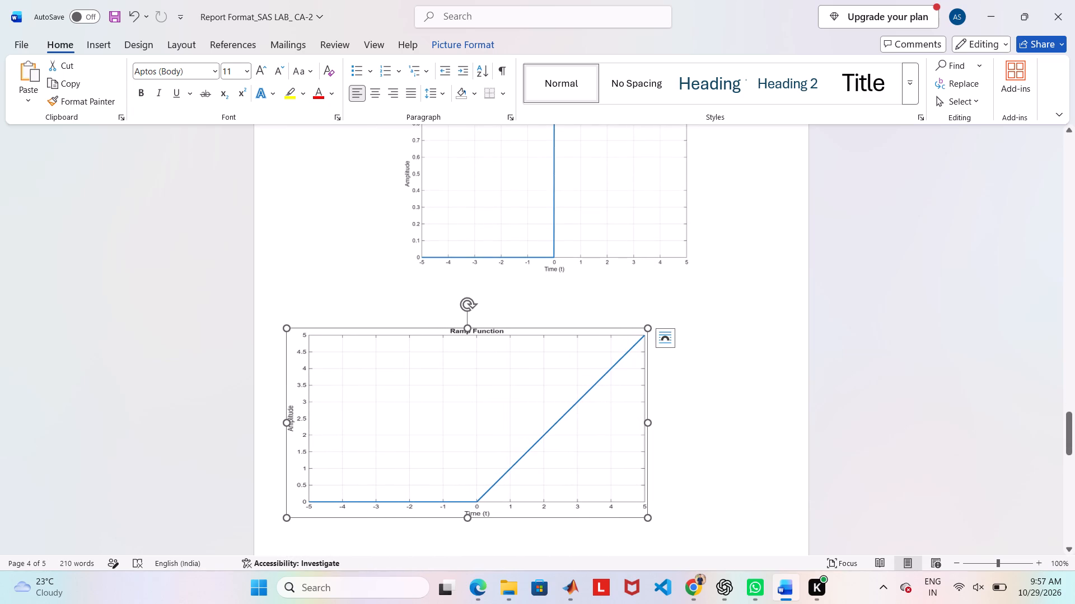
pyautogui.click(513, 317)
# Copy the Step Function with Time Expansion program from the report, from clc; through ylabel('Amplitude');.
pyautogui.scroll(5, 501, 290)
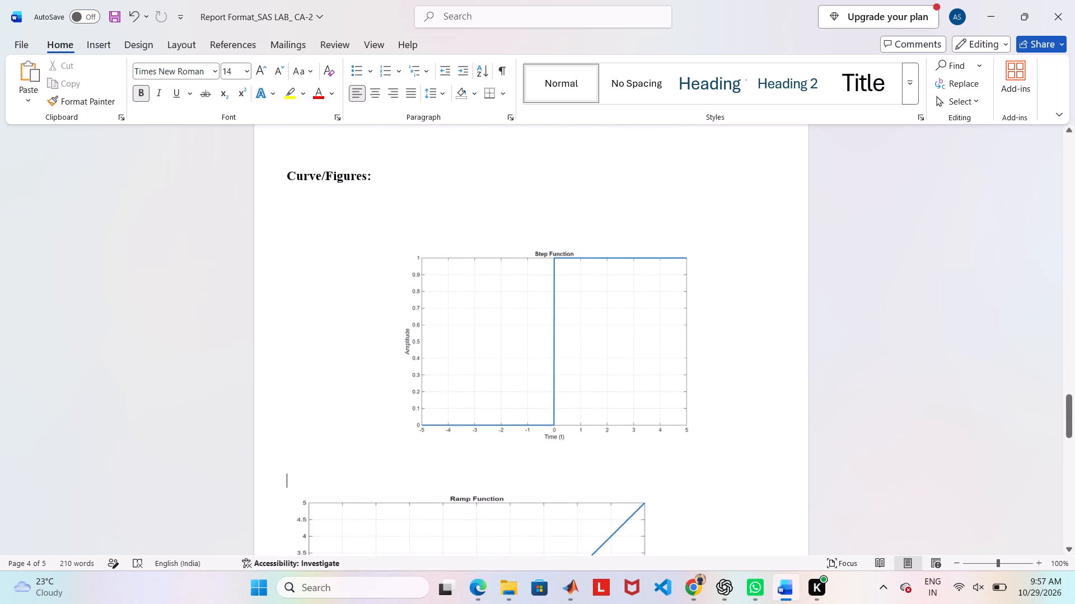
pyautogui.scroll(-15, 501, 290)
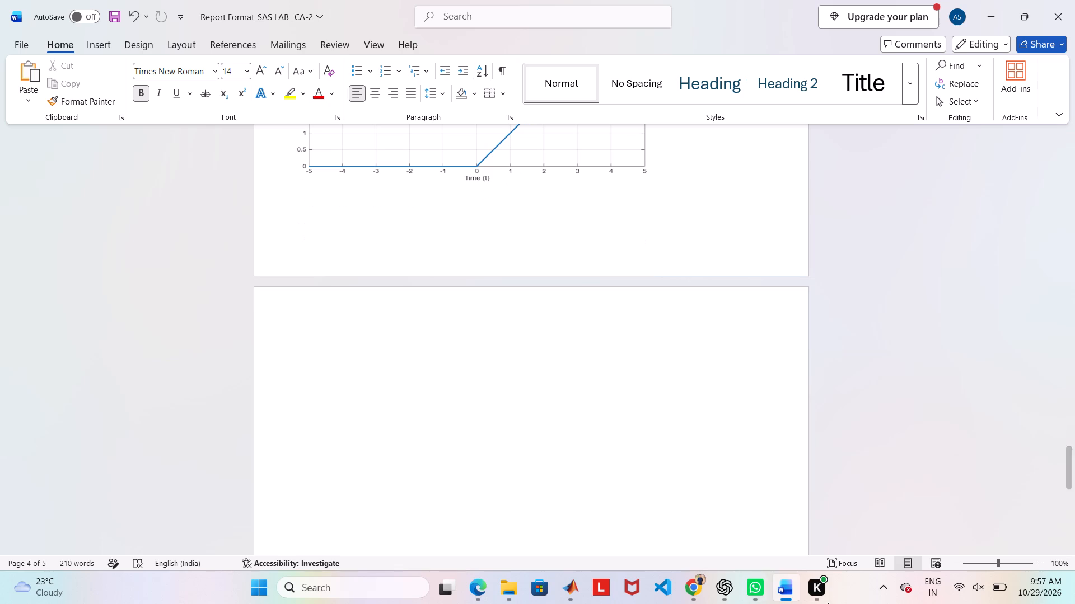
pyautogui.scroll(20, 674, 496)
pyautogui.scroll(7, 674, 496)
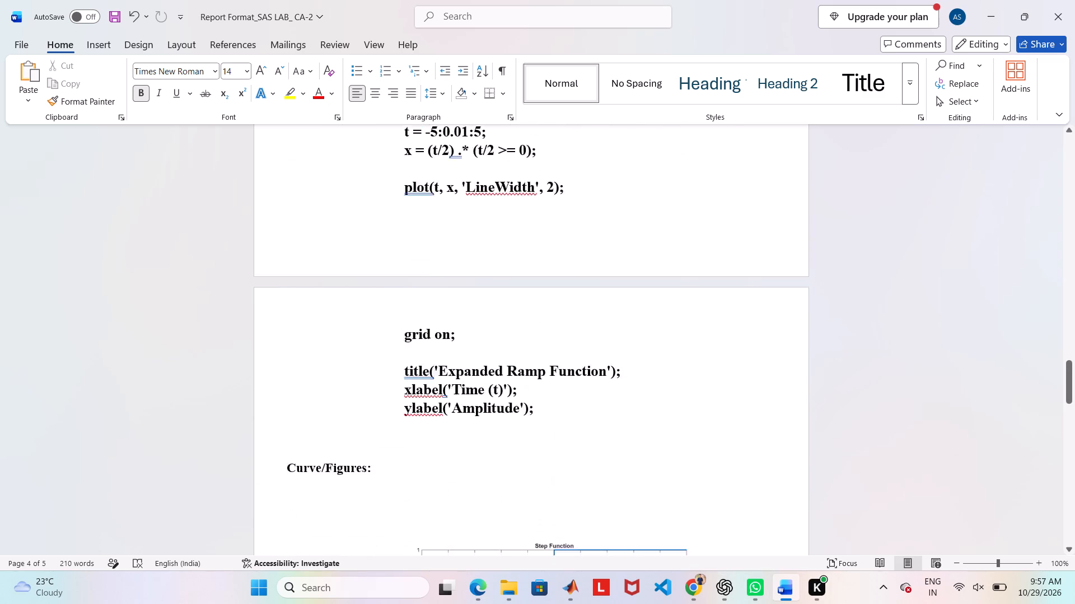
pyautogui.scroll(13, 674, 484)
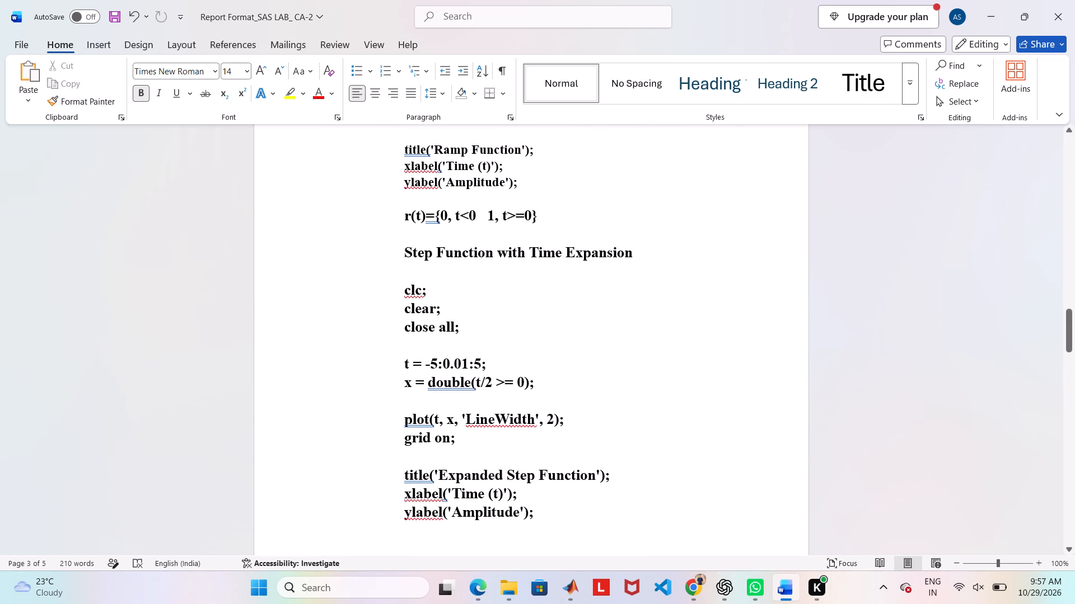
pyautogui.moveTo(400, 291); pyautogui.dragTo(546, 521)
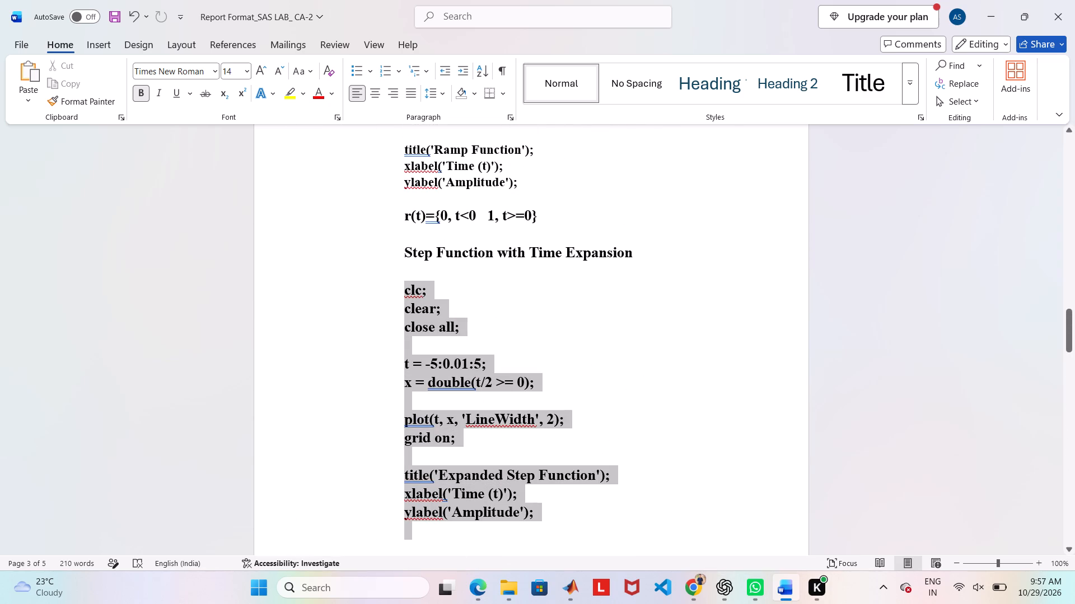
pyautogui.moveTo(546, 521); pyautogui.dragTo(548, 520)
pyautogui.hotkey('ctrl', 'c')
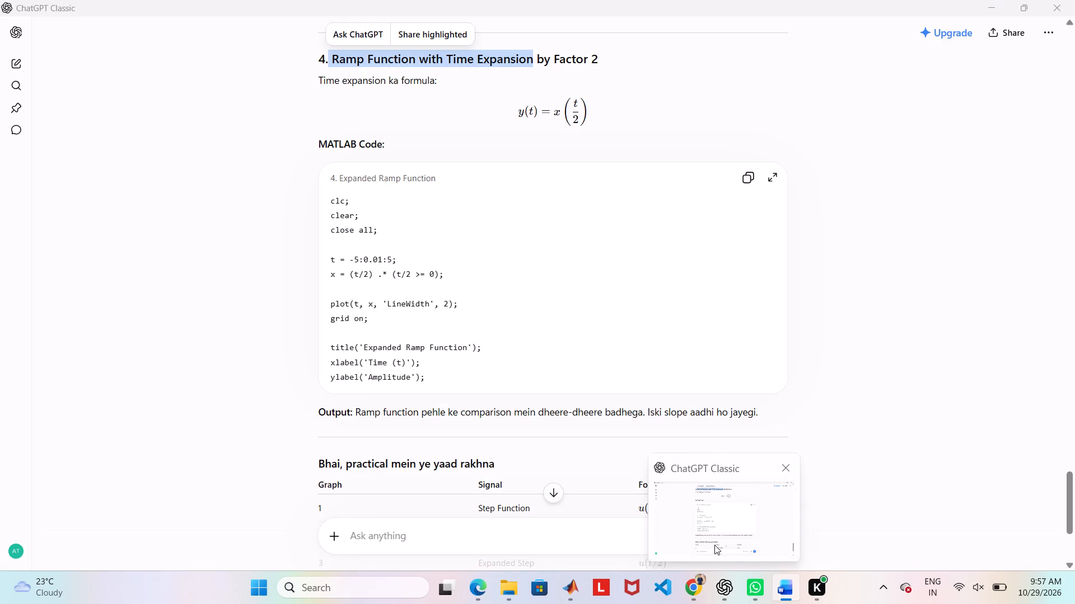
# In MATLAB, replace the ramp code in CA2.m with the copied Expanded Step Function code.
pyautogui.click(571, 587)
pyautogui.click(670, 516)
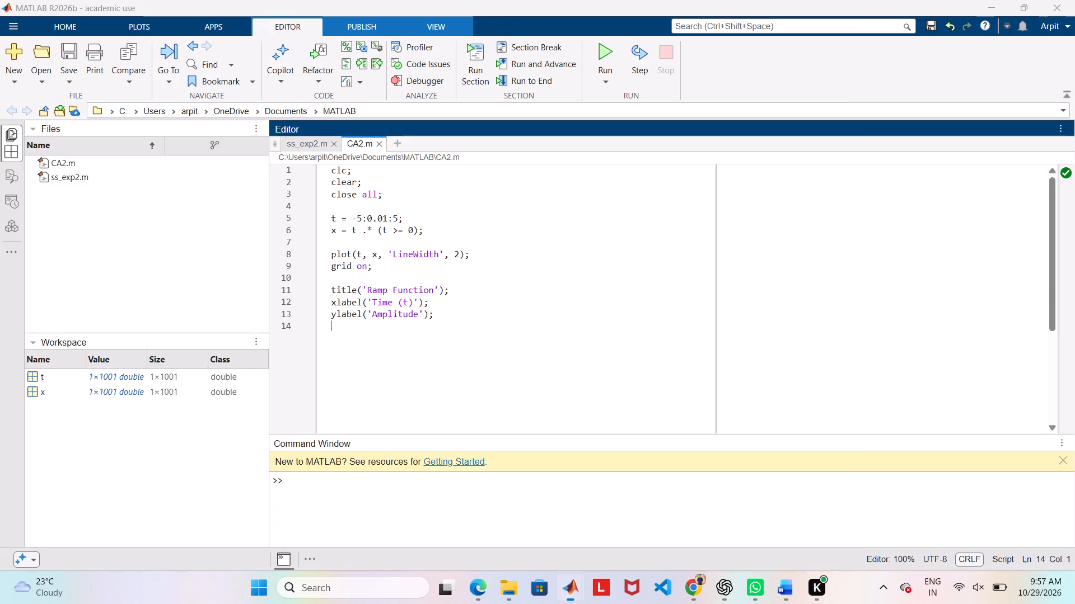
pyautogui.hotkey('ctrl', 'BackSpace')
pyautogui.hotkey('ctrl', 'BackSpace')
pyautogui.hotkey('ctrl', 'BackSpace')
pyautogui.hotkey('ctrl', 'BackSpace')
pyautogui.hotkey('ctrl', 'BackSpace')
pyautogui.hotkey('ctrl', 'BackSpace')
pyautogui.hotkey('ctrl', 'BackSpace')
pyautogui.hotkey('ctrl', 'BackSpace')
pyautogui.hotkey('ctrl', 'BackSpace')
pyautogui.hotkey('ctrl', 'BackSpace')
pyautogui.hotkey('ctrl', 'BackSpace')
pyautogui.hotkey('ctrl', 'BackSpace')
pyautogui.hotkey('ctrl', 'BackSpace')
pyautogui.hotkey('ctrl', 'BackSpace')
pyautogui.hotkey('ctrl', 'BackSpace')
pyautogui.hotkey('ctrl', 'BackSpace')
pyautogui.hotkey('ctrl', 'BackSpace')
pyautogui.hotkey('ctrl', 'BackSpace')
pyautogui.hotkey('ctrl', 'BackSpace')
pyautogui.hotkey('ctrl', 'BackSpace')
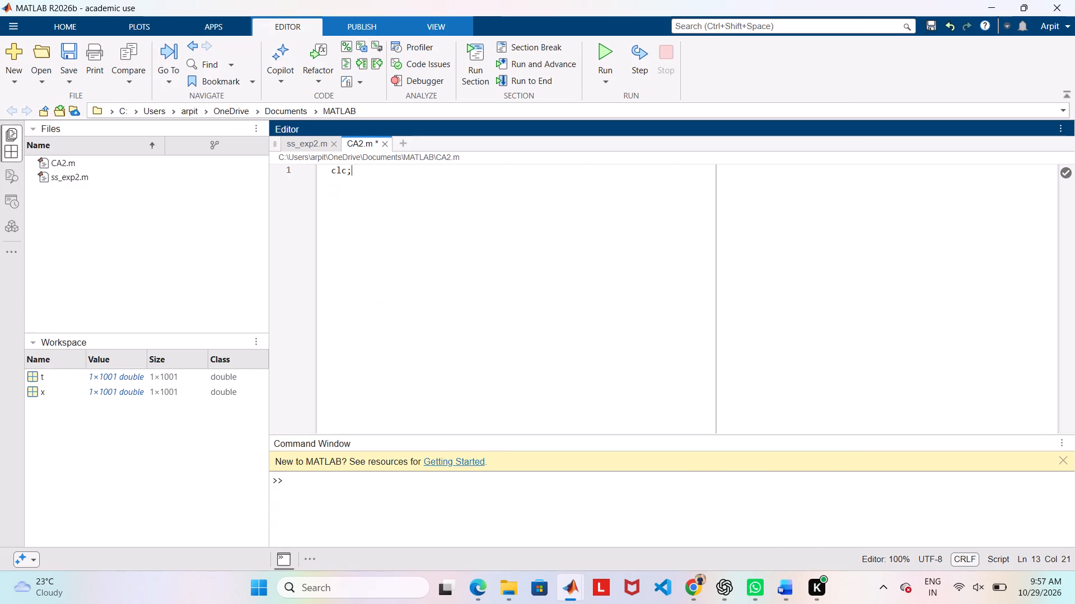
pyautogui.hotkey('ctrl', 'v')
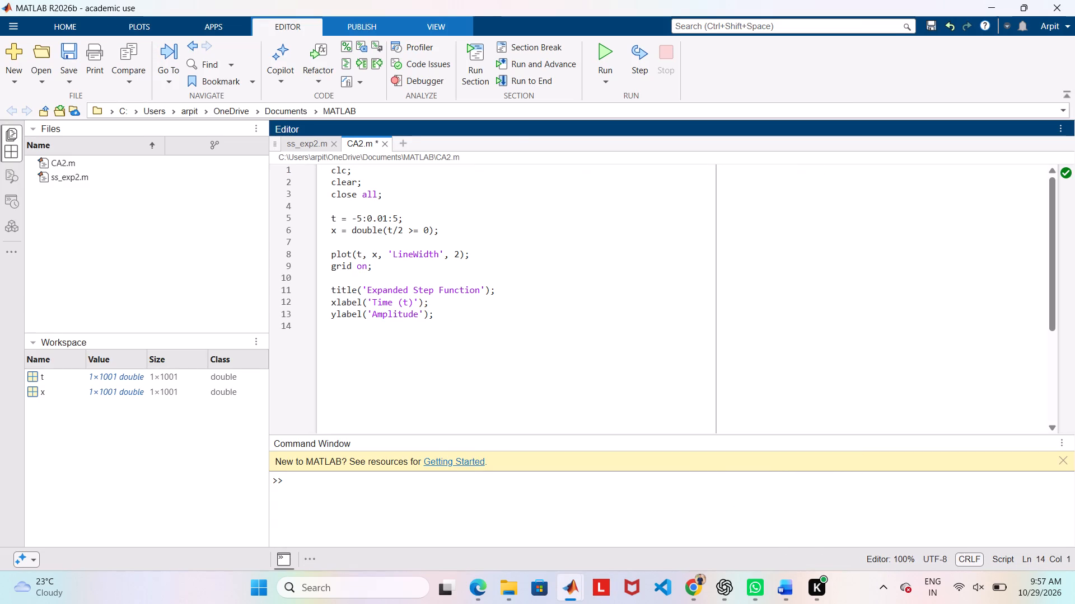
# Run CA2.m and copy the resulting Expanded Step Function figure.
pyautogui.click(606, 56)
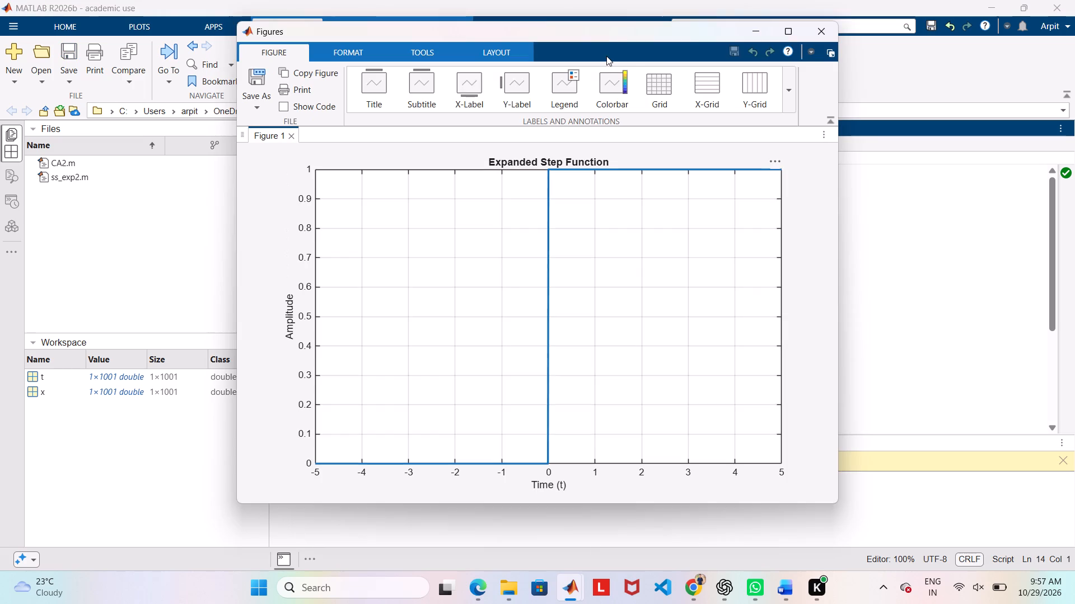
pyautogui.click(297, 73)
pyautogui.click(311, 70)
# Paste the Expanded Step Function figure into the Word report at the top of the page after the Ramp Function figure.
pyautogui.click(786, 593)
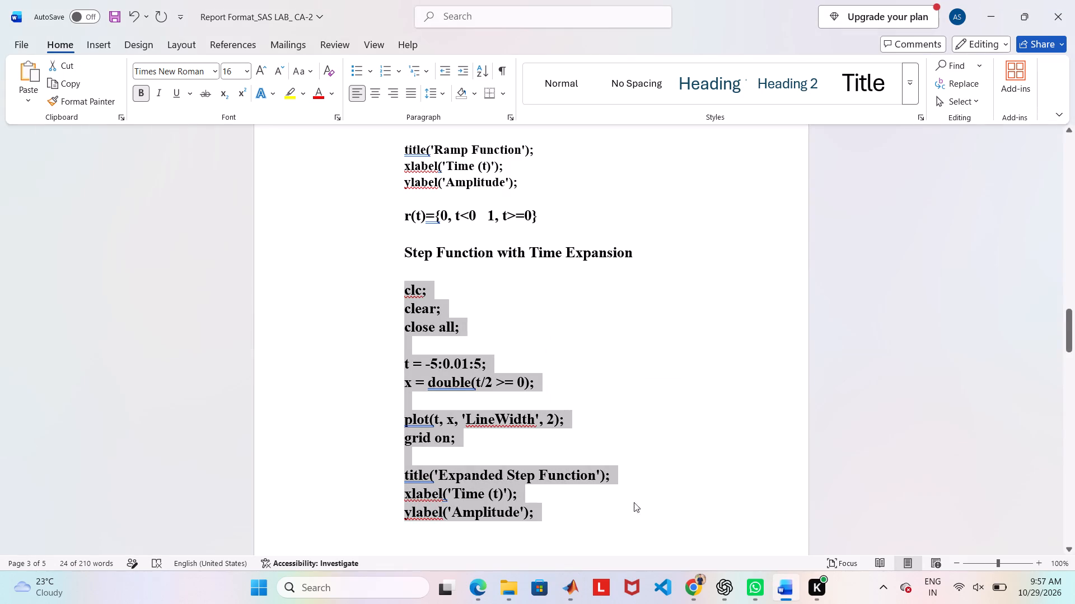
pyautogui.scroll(-8, 632, 490)
pyautogui.scroll(-5, 658, 430)
pyautogui.scroll(1, 662, 425)
pyautogui.scroll(-16, 662, 425)
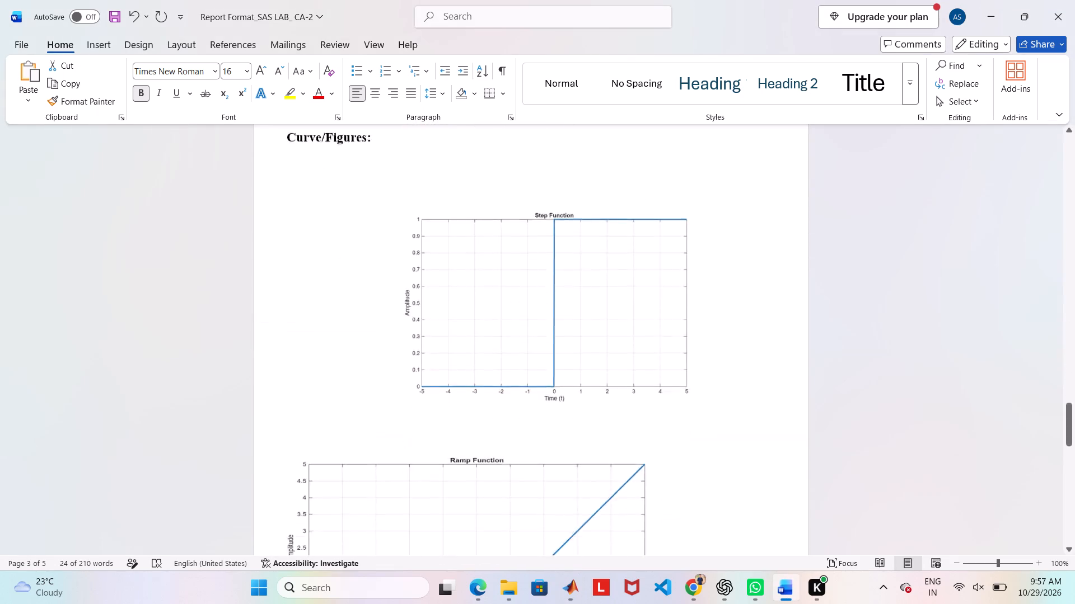
pyautogui.scroll(-10, 662, 425)
pyautogui.click(352, 391)
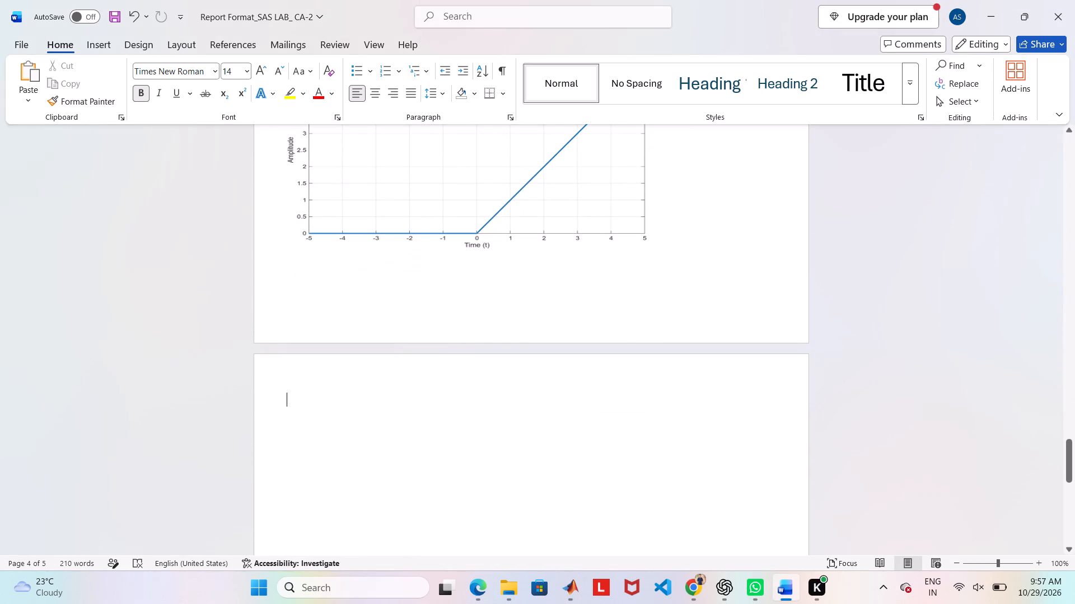
pyautogui.hotkey('ctrl', 'v')
# Shrink the Expanded Step Function figure to about three quarters of its width and reduce its height a little further.
pyautogui.click(347, 395)
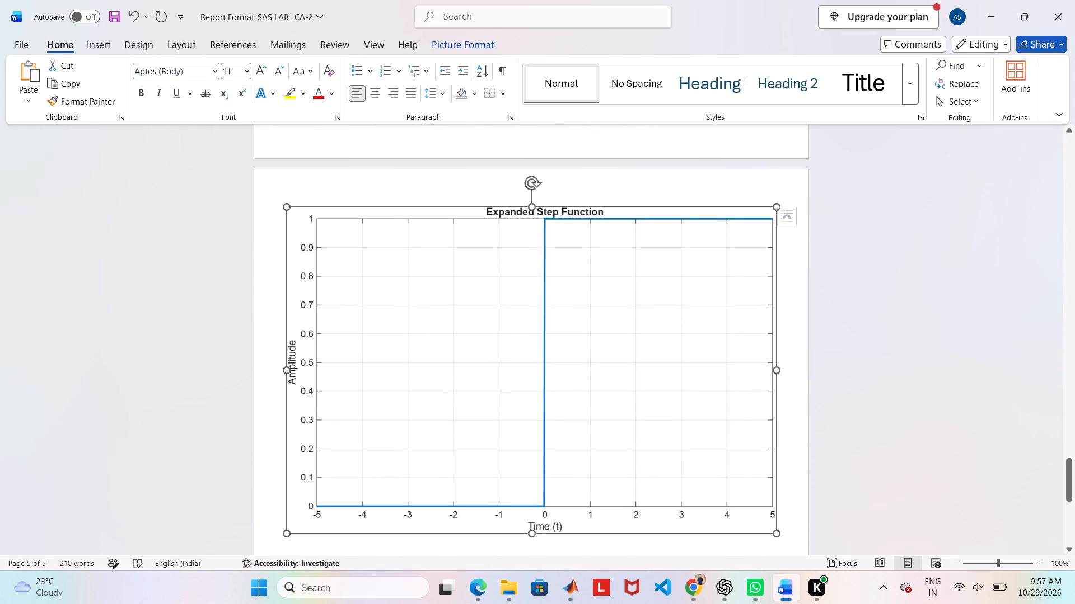
pyautogui.moveTo(288, 535); pyautogui.dragTo(375, 450)
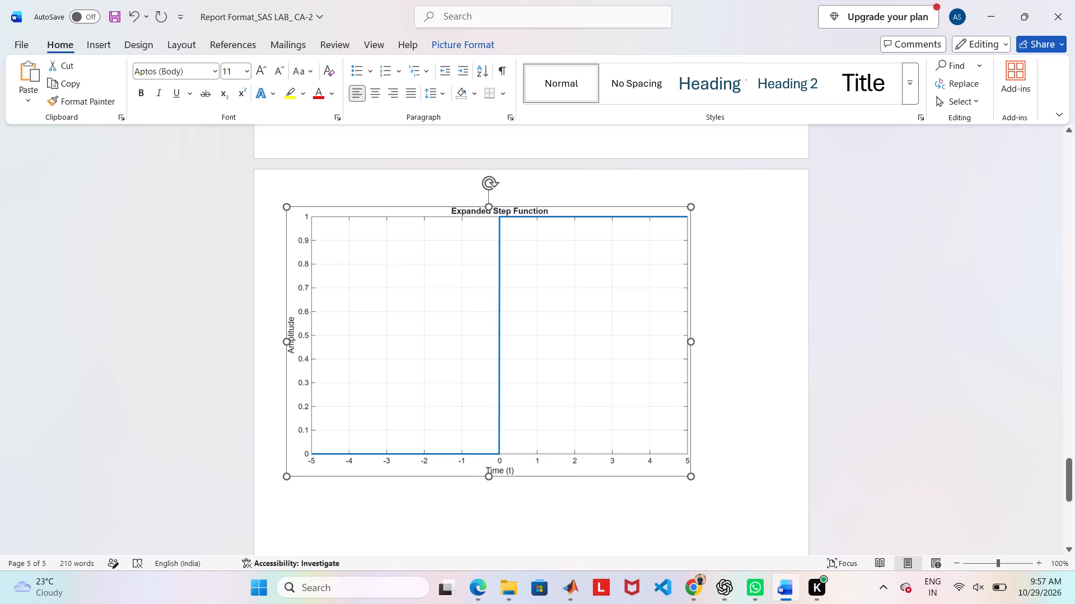
pyautogui.moveTo(375, 450); pyautogui.dragTo(404, 433)
pyautogui.moveTo(413, 300); pyautogui.dragTo(424, 350)
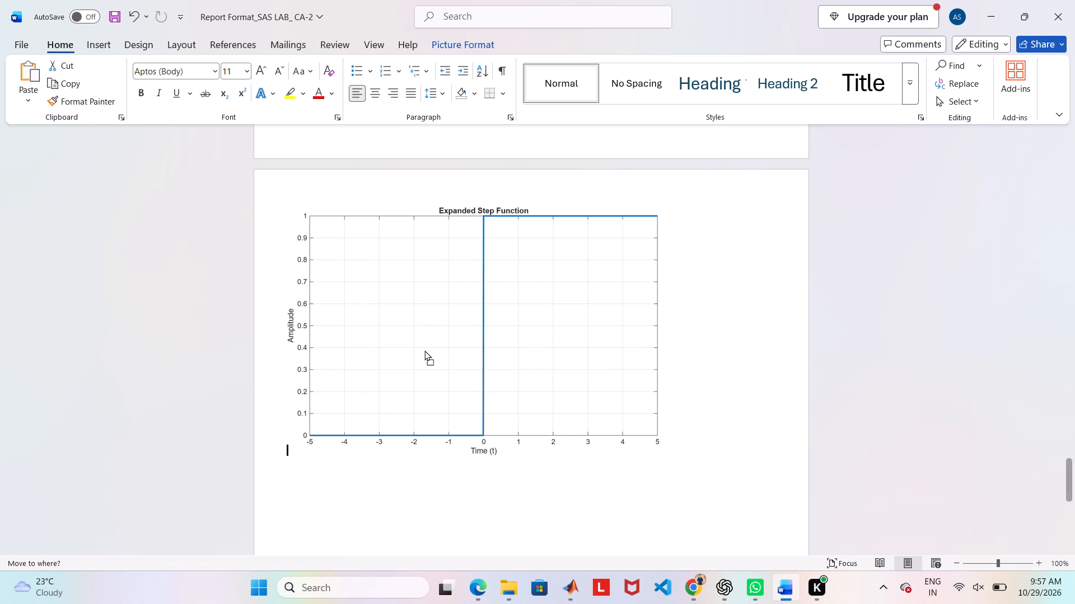
pyautogui.moveTo(424, 350); pyautogui.dragTo(424, 383)
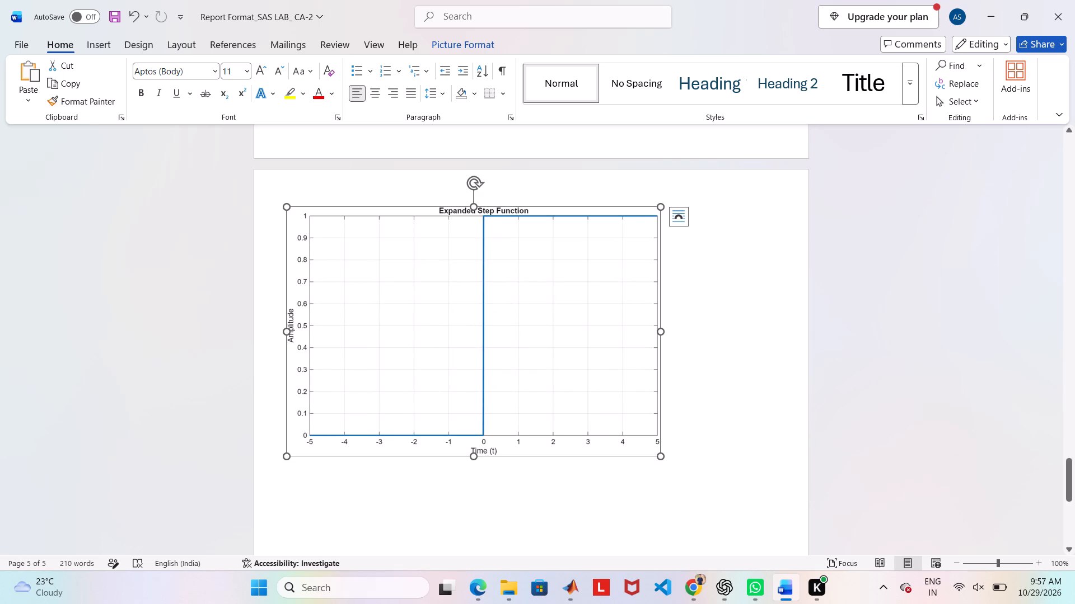
pyautogui.moveTo(476, 206); pyautogui.dragTo(485, 230)
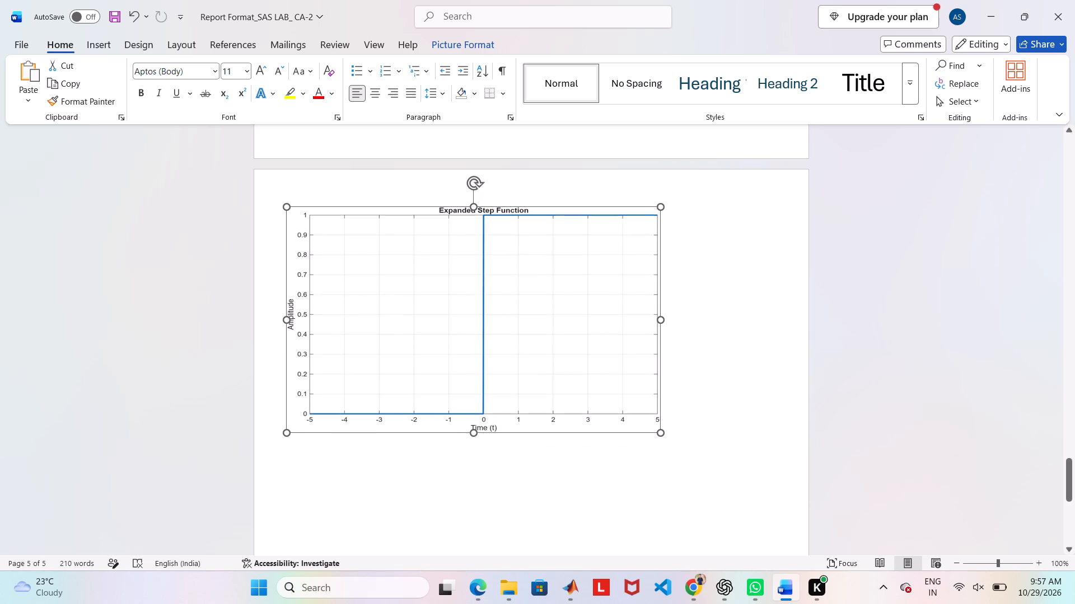
pyautogui.moveTo(485, 230); pyautogui.dragTo(484, 234)
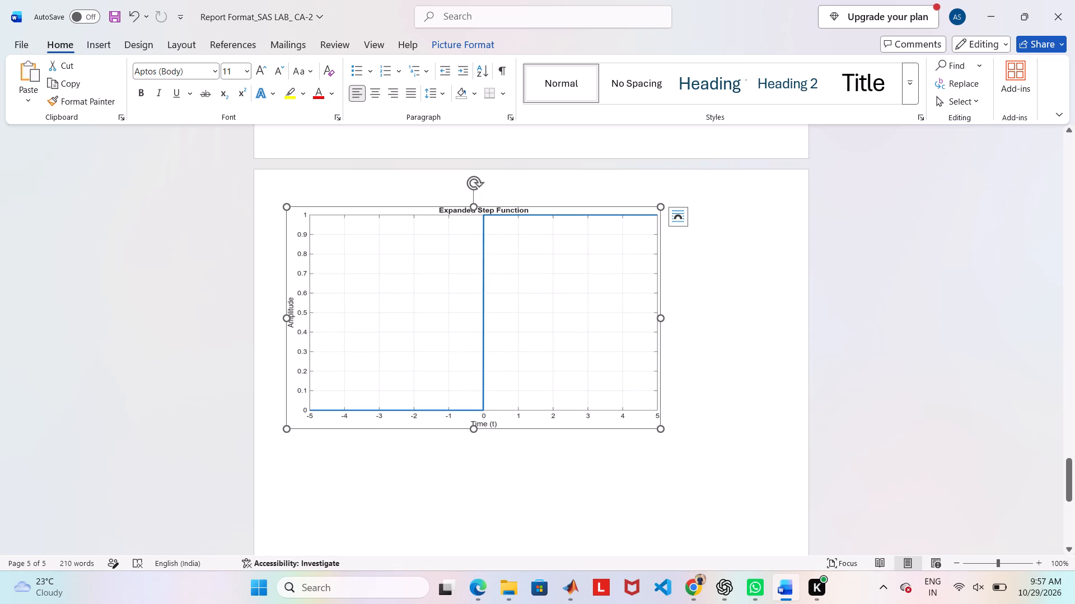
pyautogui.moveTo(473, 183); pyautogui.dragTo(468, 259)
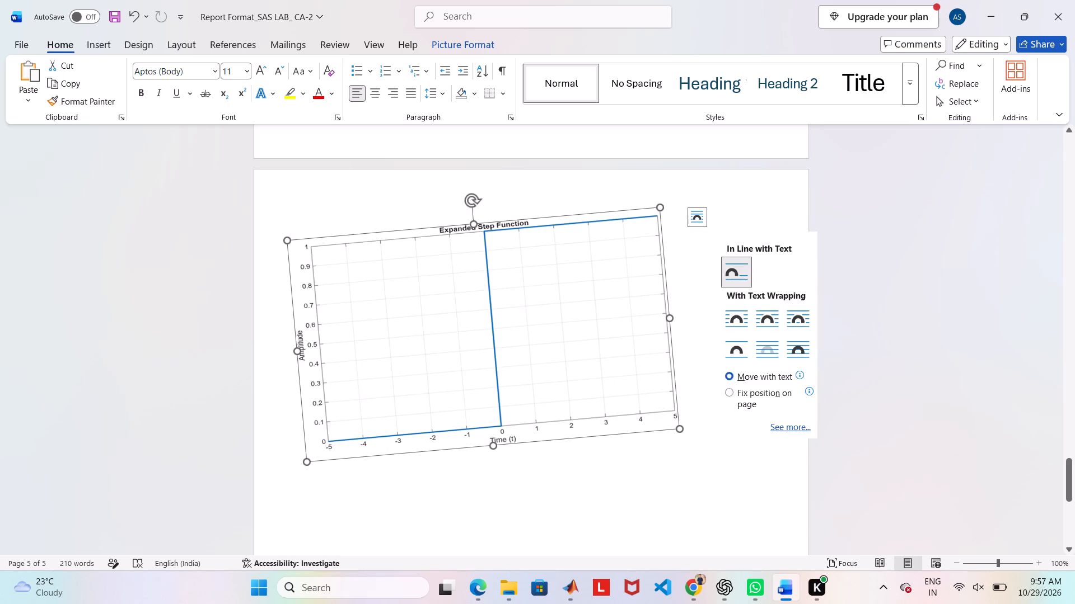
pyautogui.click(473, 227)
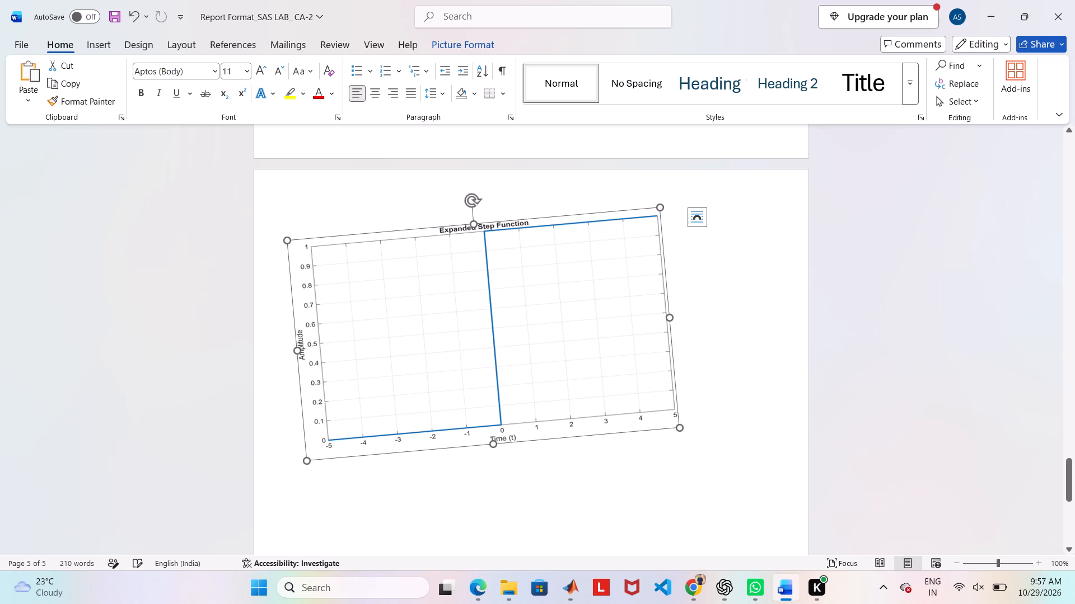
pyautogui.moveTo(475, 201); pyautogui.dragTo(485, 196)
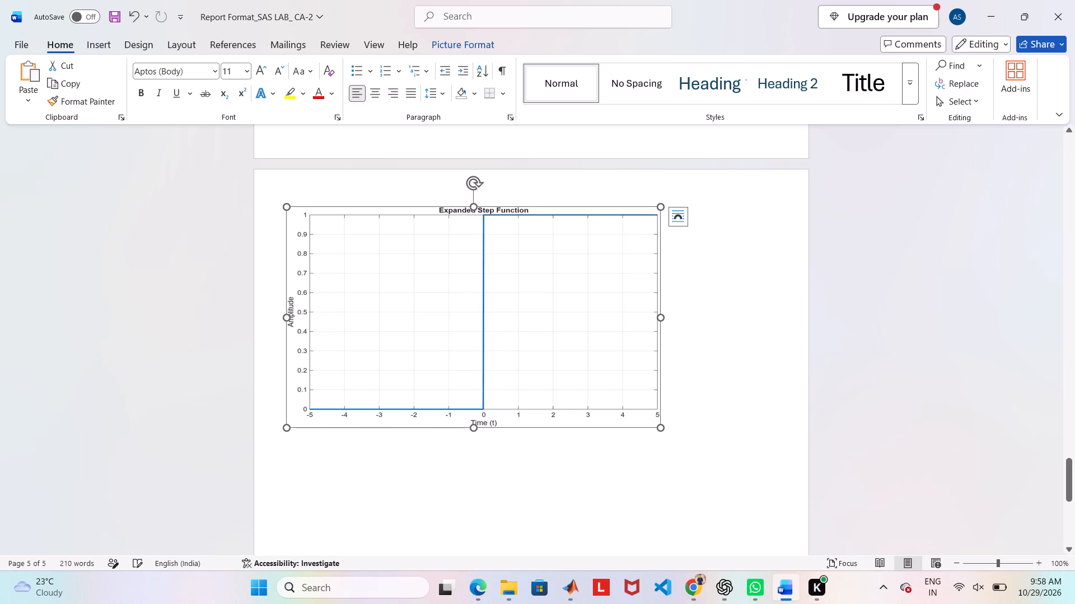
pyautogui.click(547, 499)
# Copy the Ramp Function with Time Expansion program from the report, from clc; through ylabel('Amplitude');.
pyautogui.scroll(-4, 522, 442)
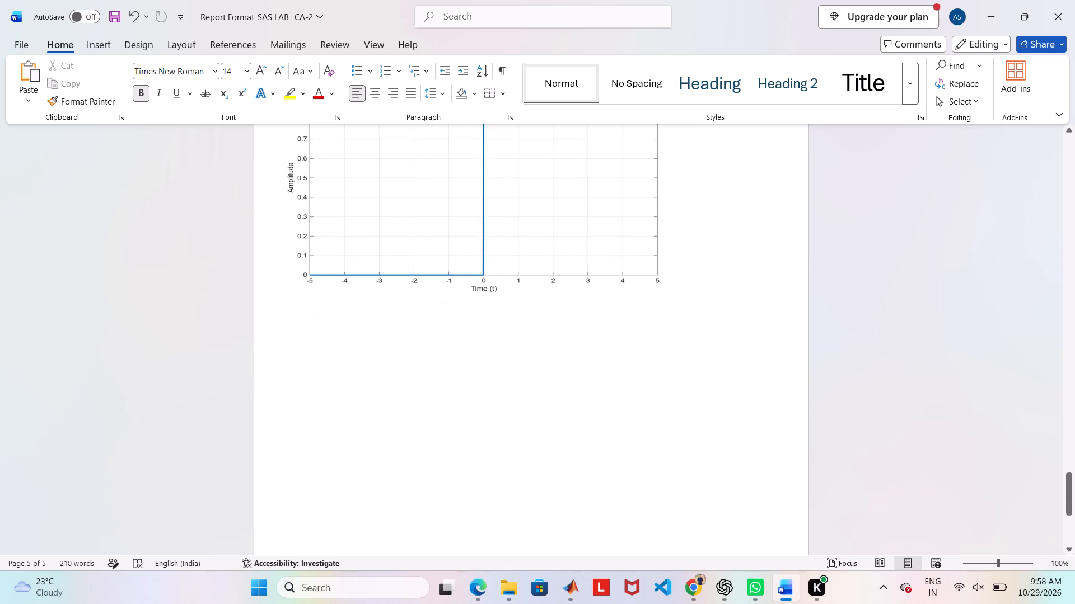
pyautogui.scroll(20, 483, 279)
pyautogui.scroll(8, 483, 279)
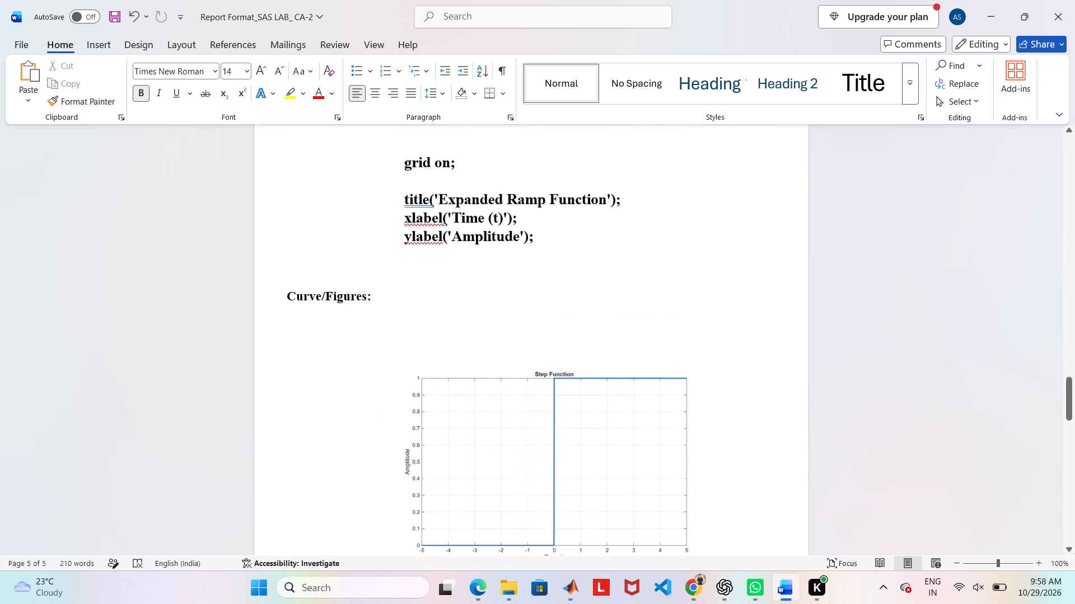
pyautogui.scroll(8, 481, 263)
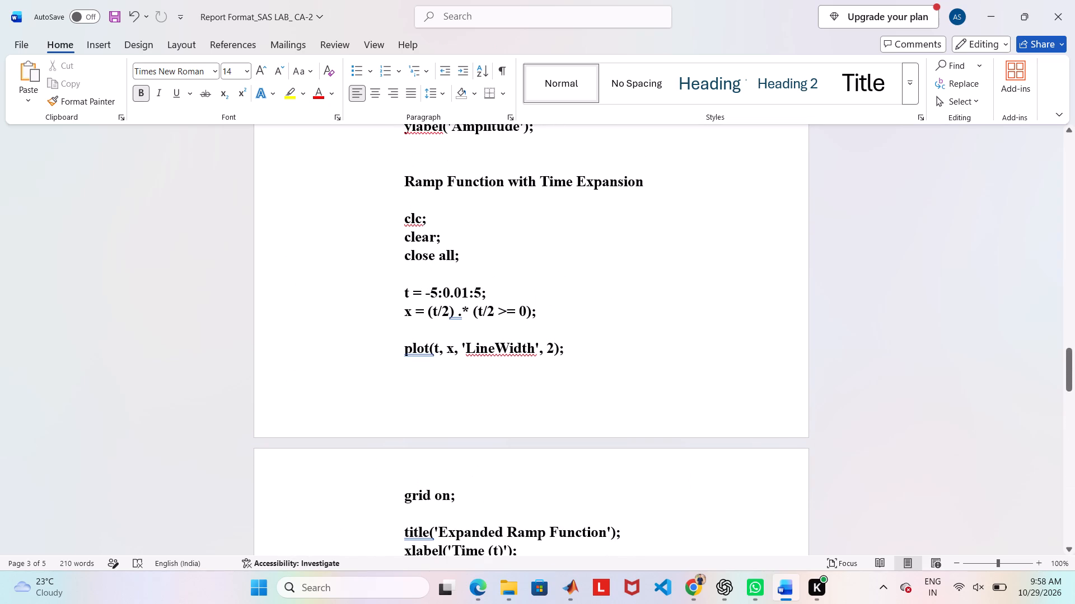
pyautogui.moveTo(403, 214); pyautogui.dragTo(471, 449)
pyautogui.scroll(-5, 462, 443)
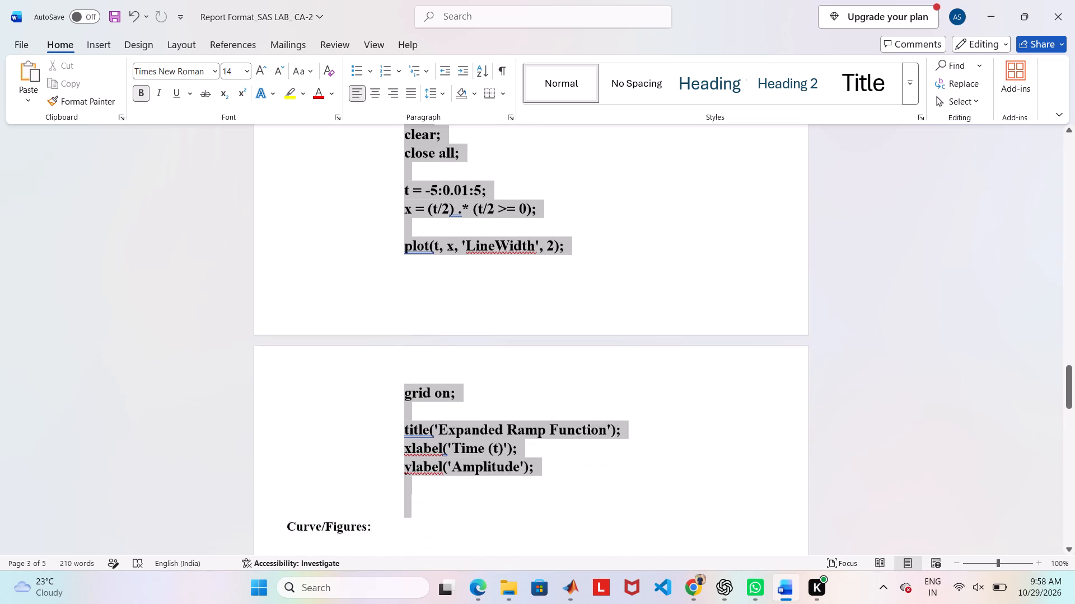
pyautogui.moveTo(471, 449); pyautogui.dragTo(544, 406)
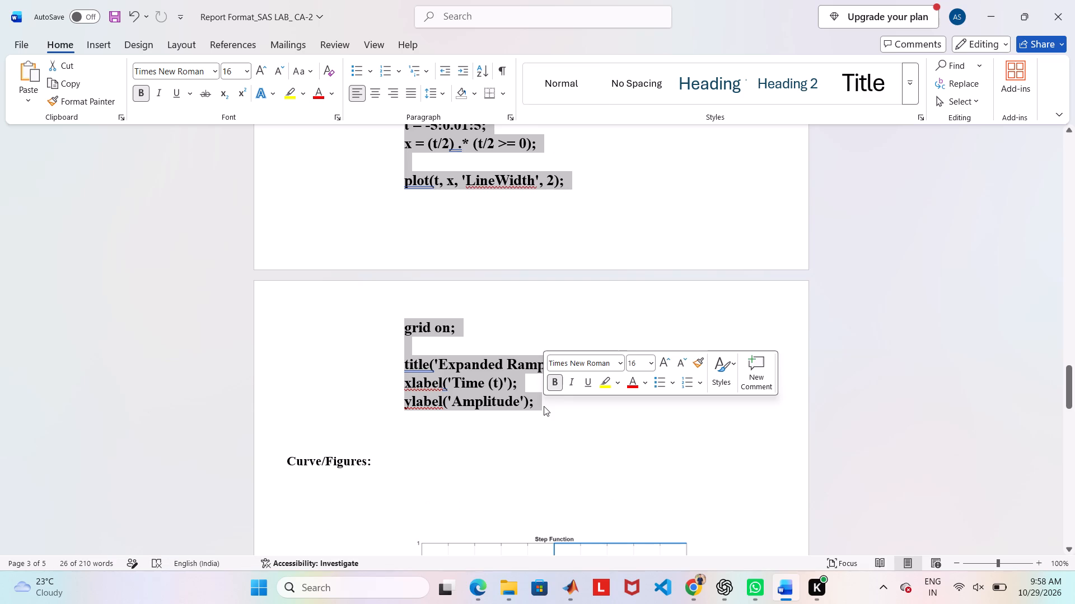
pyautogui.hotkey('ctrl', 'c')
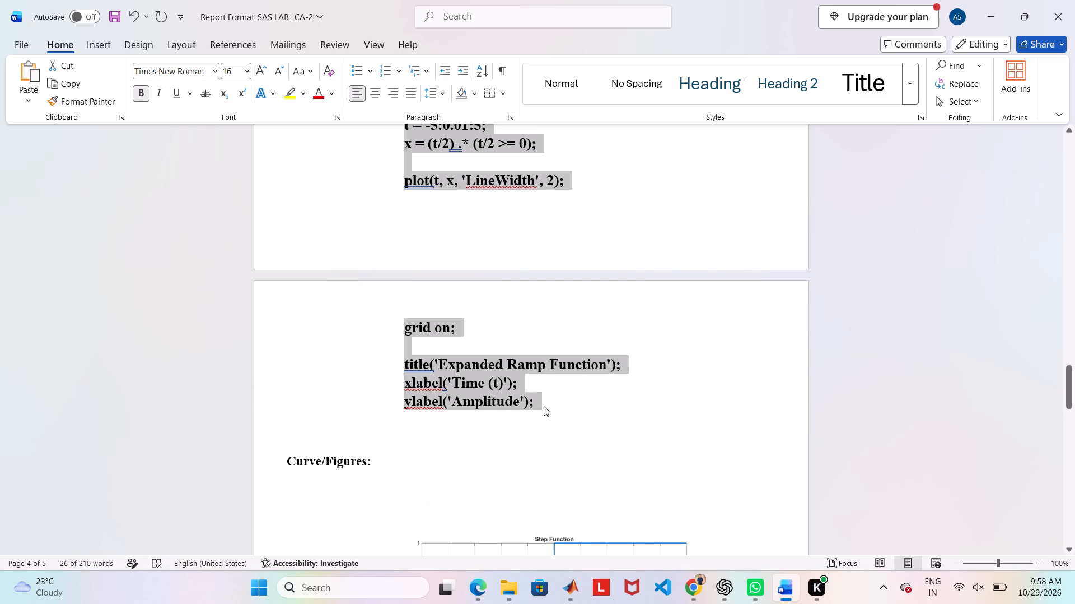
# In MATLAB, replace the step code in CA2.m with the copied Expanded Ramp Function code.
pyautogui.click(569, 589)
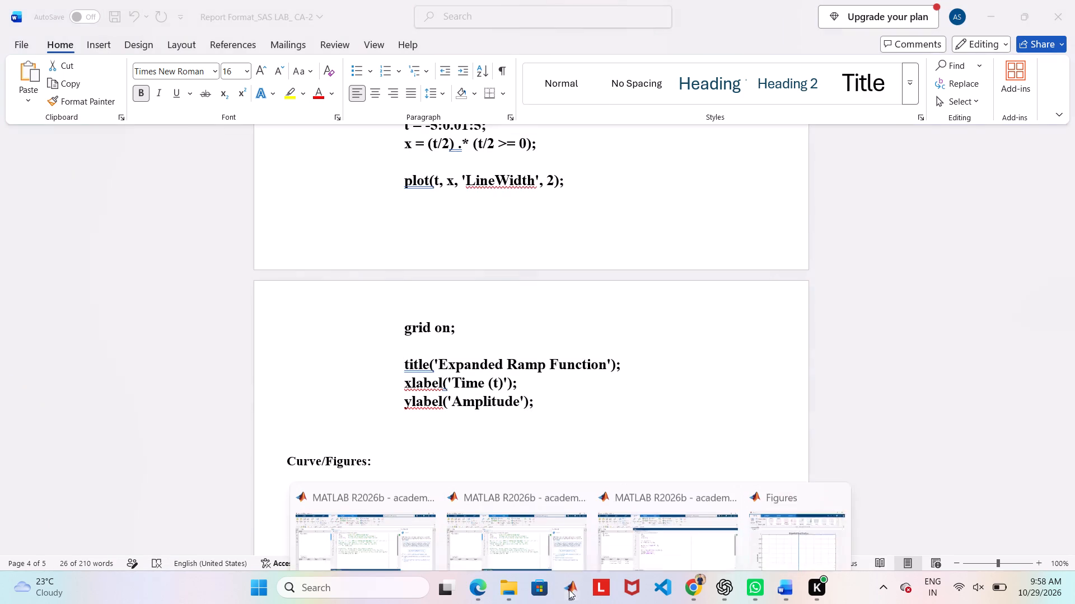
pyautogui.click(658, 516)
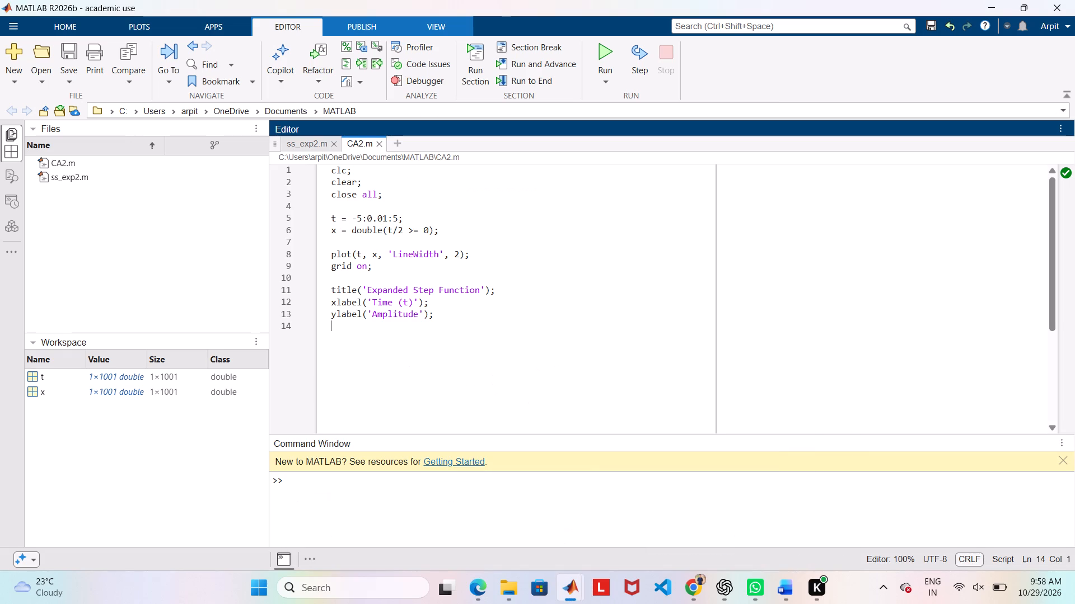
pyautogui.hotkey('ctrl', 'BackSpace')
pyautogui.hotkey('ctrl', 'BackSpace')
pyautogui.hotkey('ctrl', 'BackSpace')
pyautogui.hotkey('ctrl', 'BackSpace')
pyautogui.hotkey('ctrl', 'BackSpace')
pyautogui.hotkey('ctrl', 'BackSpace')
pyautogui.hotkey('ctrl', 'BackSpace')
pyautogui.hotkey('ctrl', 'BackSpace')
pyautogui.hotkey('ctrl', 'BackSpace')
pyautogui.hotkey('ctrl', 'BackSpace')
pyautogui.hotkey('ctrl', 'BackSpace')
pyautogui.hotkey('ctrl', 'BackSpace')
pyautogui.hotkey('ctrl', 'BackSpace')
pyautogui.hotkey('ctrl', 'BackSpace')
pyautogui.hotkey('ctrl', 'BackSpace')
pyautogui.hotkey('ctrl', 'BackSpace')
pyautogui.hotkey('ctrl', 'BackSpace')
pyautogui.hotkey('ctrl', 'BackSpace')
pyautogui.hotkey('ctrl', 'BackSpace')
pyautogui.hotkey('ctrl', 'BackSpace')
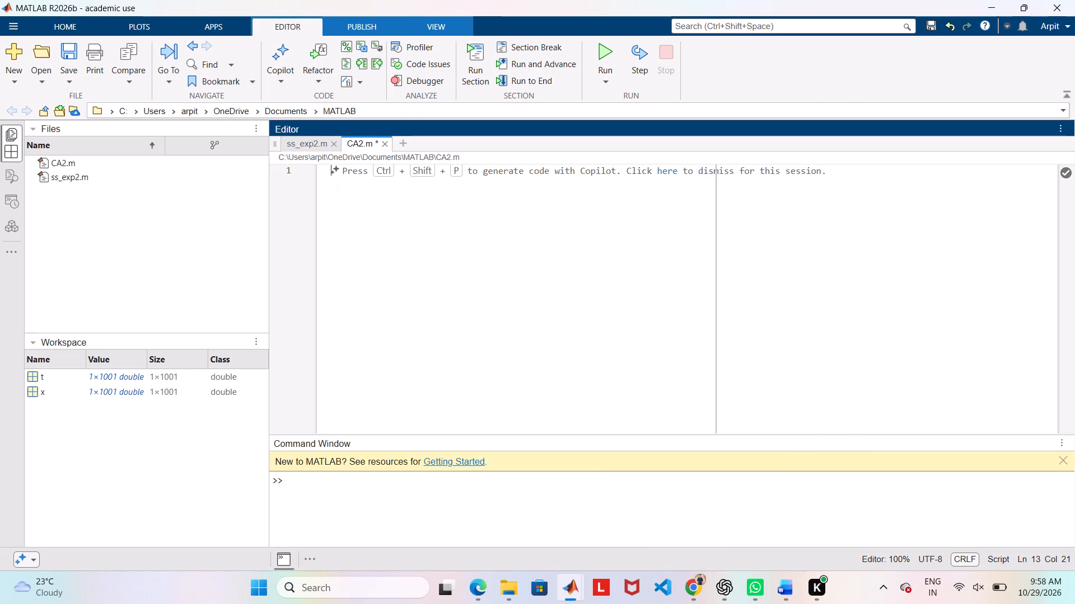
pyautogui.hotkey('ctrl', 'v')
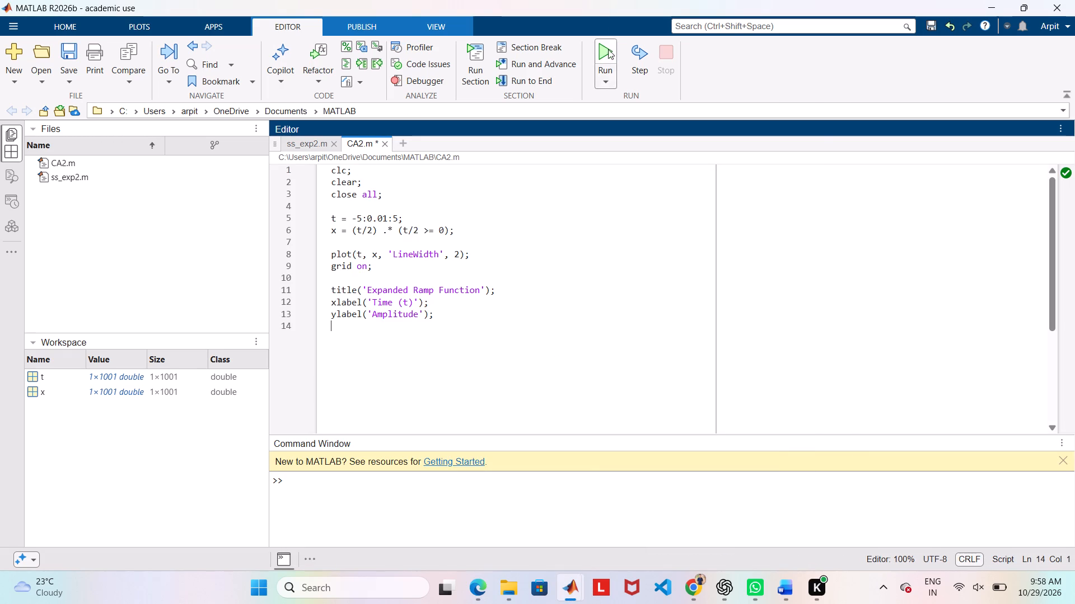
# Run CA2.m and copy the resulting Expanded Ramp Function figure.
pyautogui.click(606, 52)
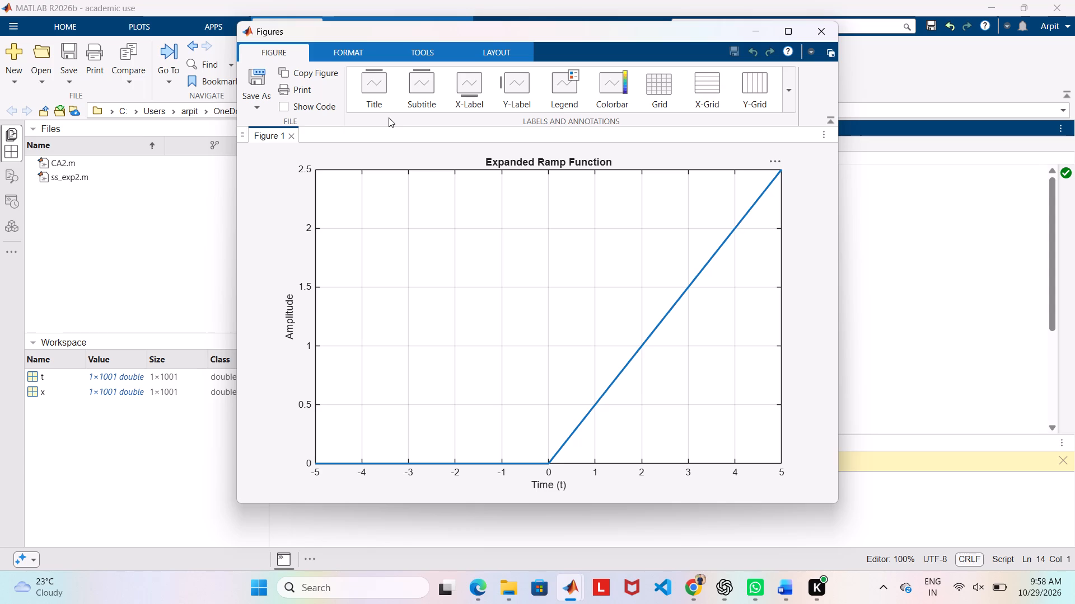
pyautogui.click(316, 73)
# Paste the Expanded Ramp Function figure into the Word report below the Expanded Step Function figure, before the RESULT heading.
pyautogui.click(784, 596)
pyautogui.scroll(-3, 485, 339)
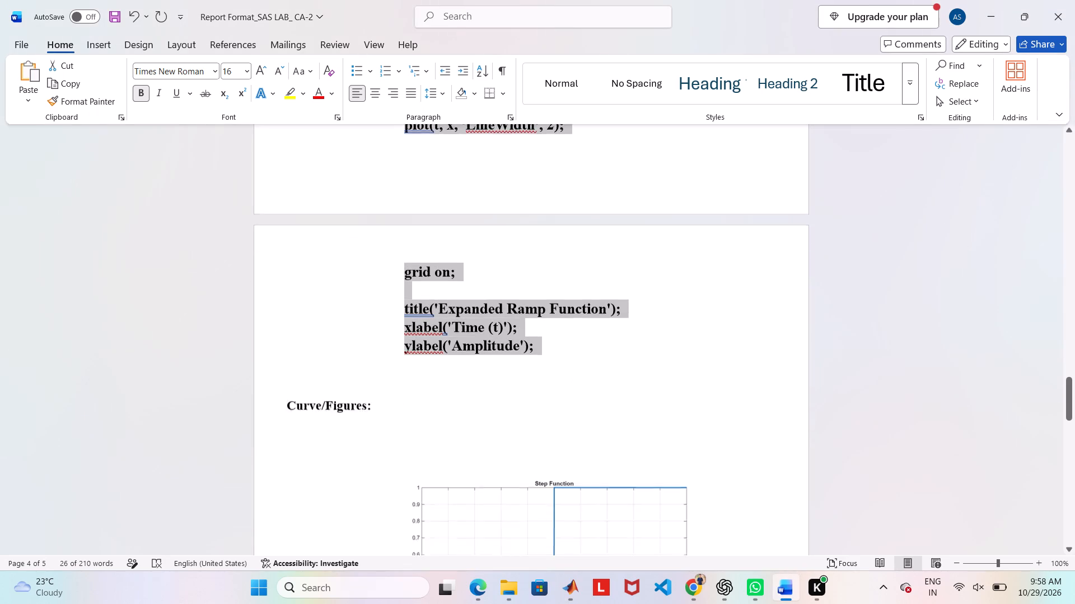
pyautogui.scroll(-20, 485, 339)
pyautogui.scroll(-14, 485, 339)
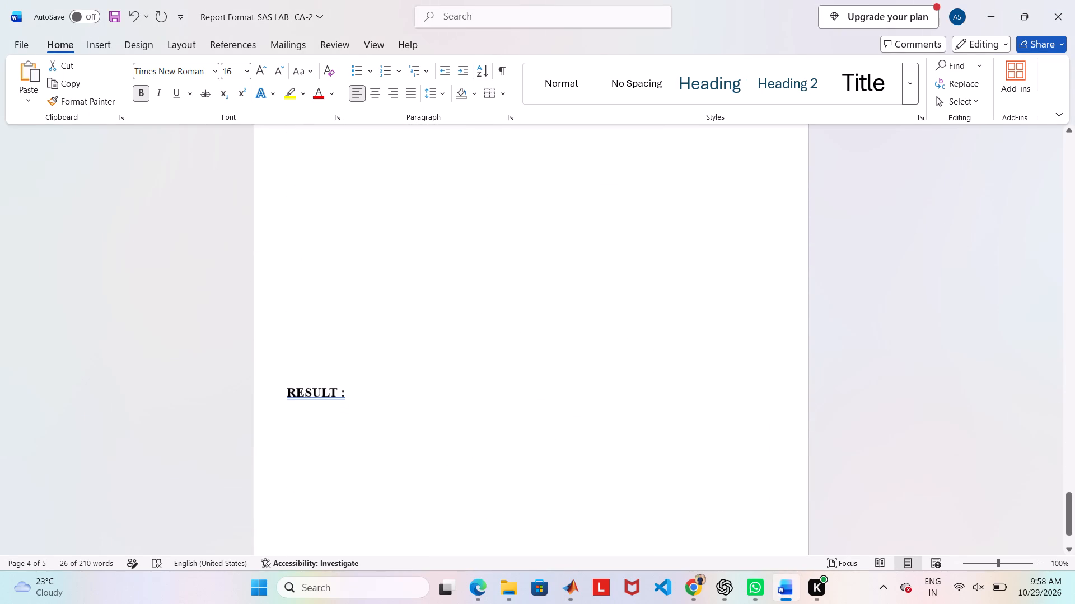
pyautogui.click(388, 202)
pyautogui.hotkey('ctrl', 'v')
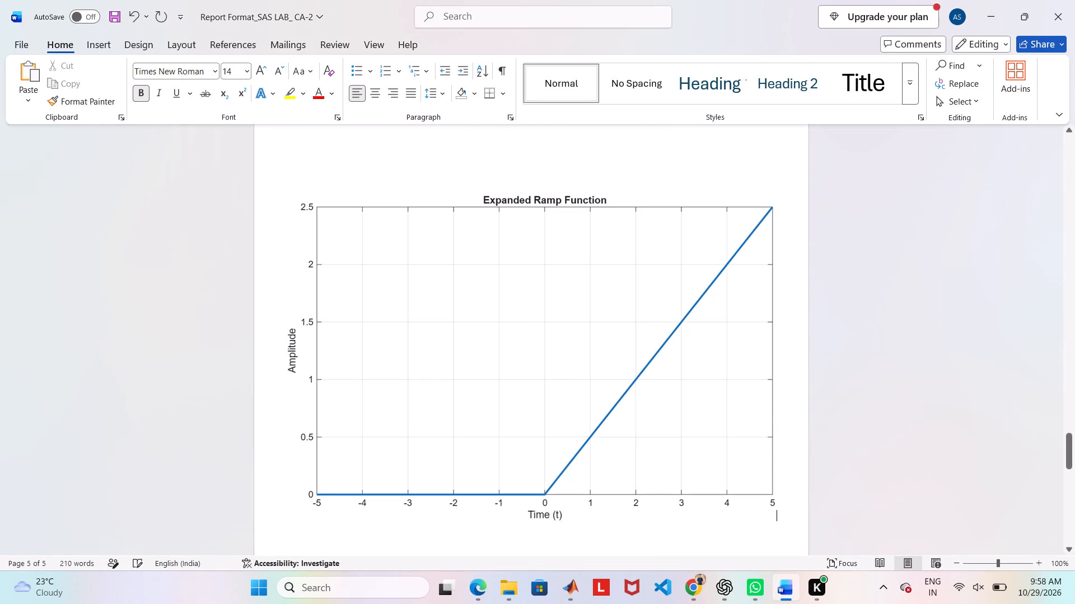
# Shrink the Expanded Ramp Function figure proportionally to about five sixths of its width.
pyautogui.click(501, 408)
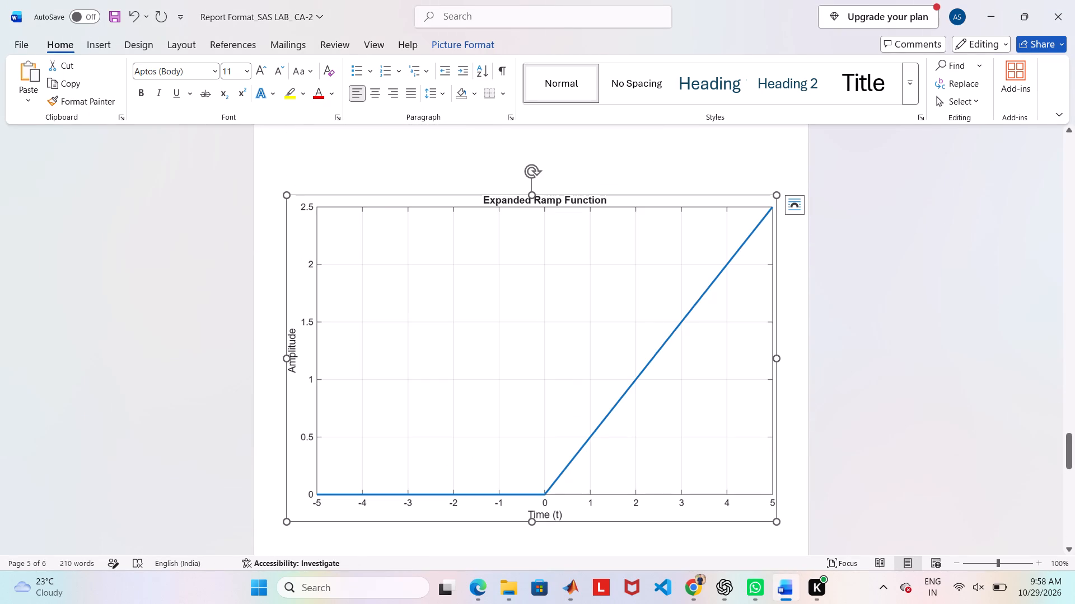
pyautogui.moveTo(778, 526); pyautogui.dragTo(690, 449)
pyautogui.scroll(5, 690, 430)
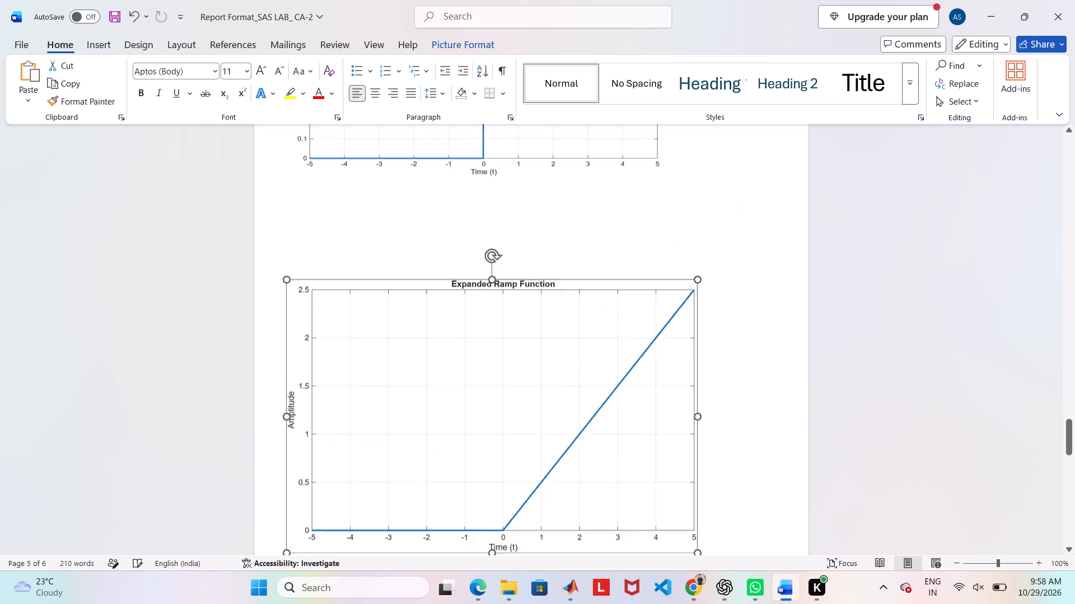
pyautogui.scroll(2, 690, 430)
pyautogui.click(699, 397)
# Copy the "Step Function." heading of the first program under PROGRAM.
pyautogui.scroll(20, 695, 395)
pyautogui.scroll(3, 695, 395)
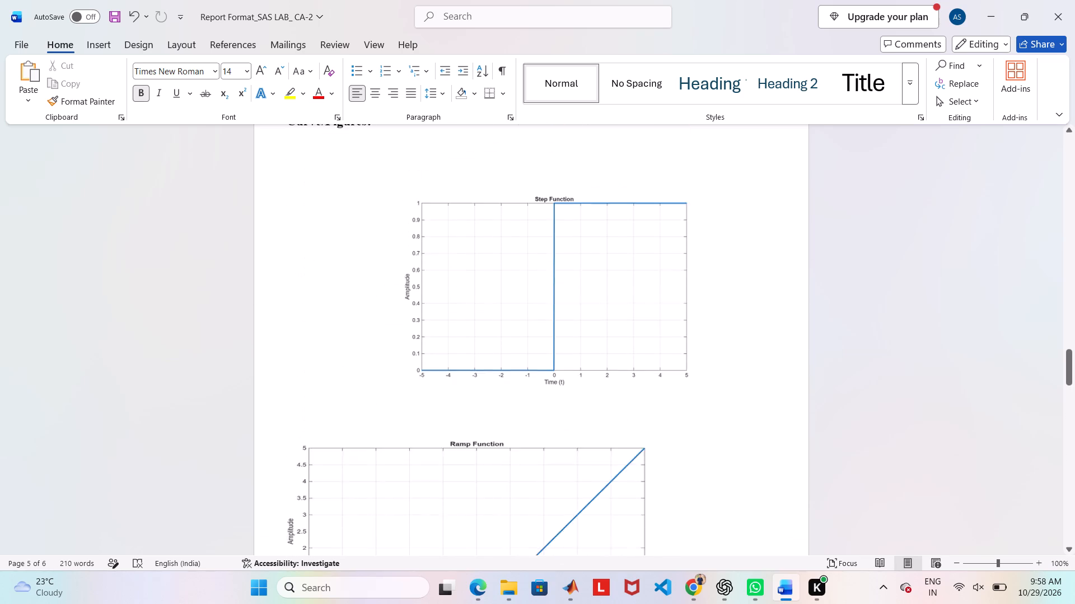
pyautogui.scroll(20, 694, 395)
pyautogui.scroll(13, 694, 395)
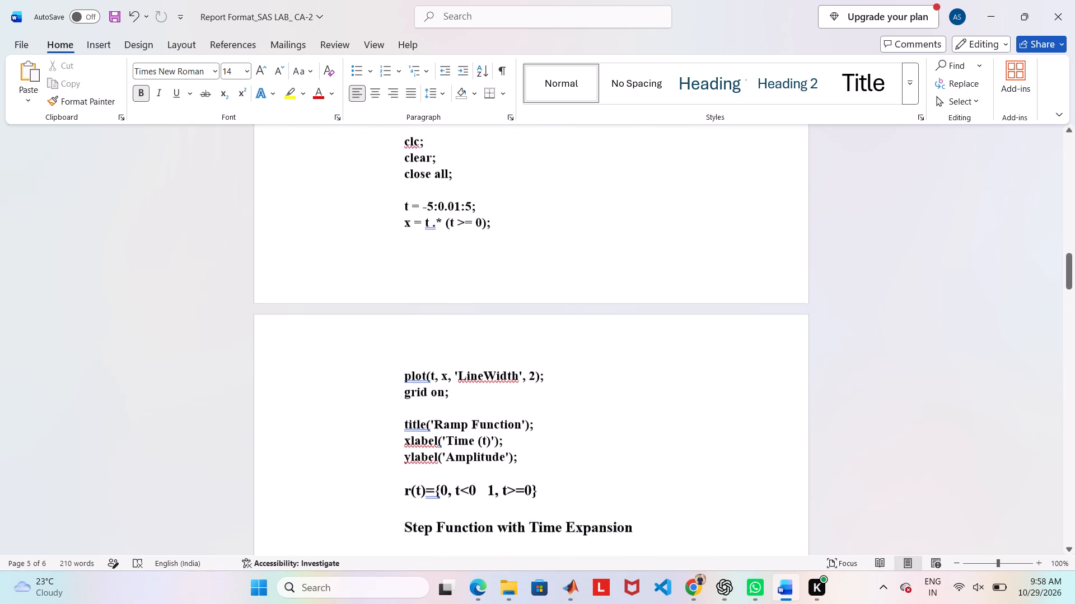
pyautogui.scroll(13, 663, 386)
pyautogui.scroll(5, 560, 372)
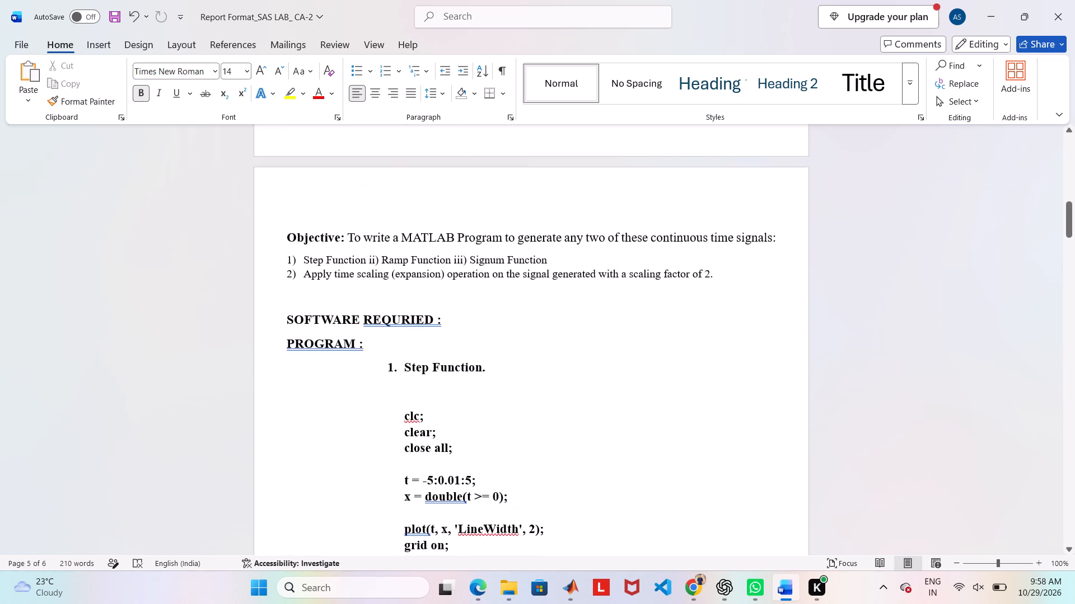
pyautogui.moveTo(381, 369); pyautogui.dragTo(466, 375)
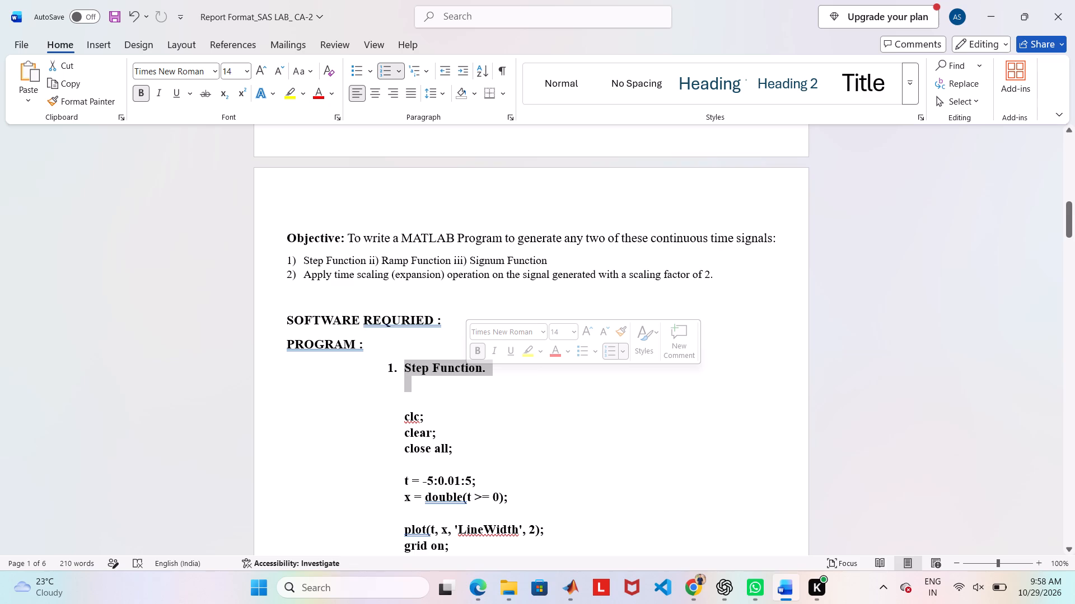
pyautogui.hotkey('ctrl', 'c')
# Paste the copied "Step Function." heading below Curve/Figures, above the Step Function figure, after some leading spaces.
pyautogui.scroll(-5, 469, 397)
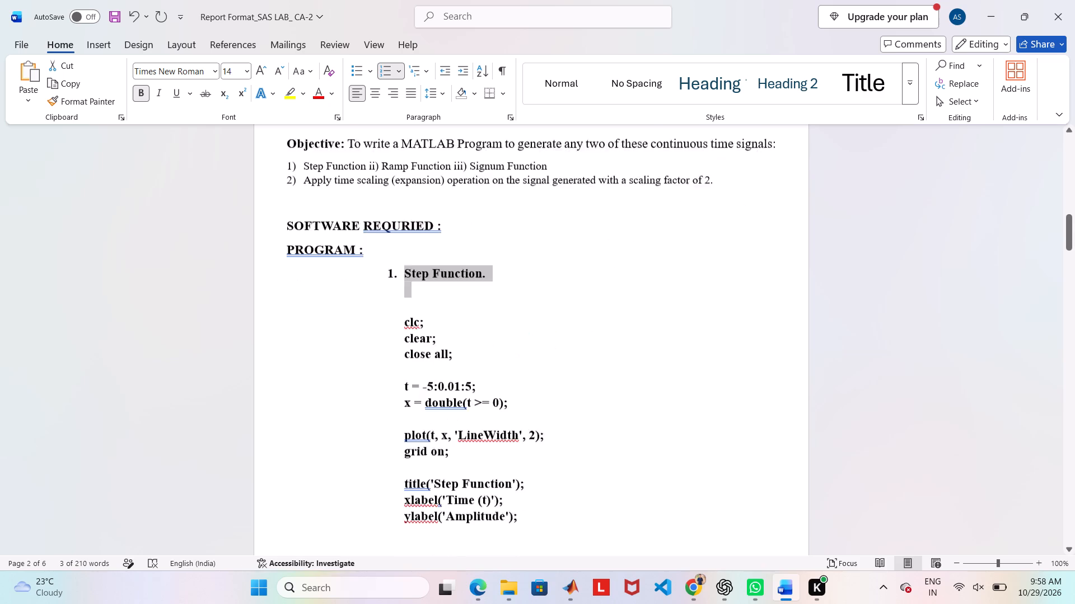
pyautogui.scroll(-20, 469, 397)
pyautogui.scroll(-20, 469, 397)
pyautogui.scroll(-7, 469, 397)
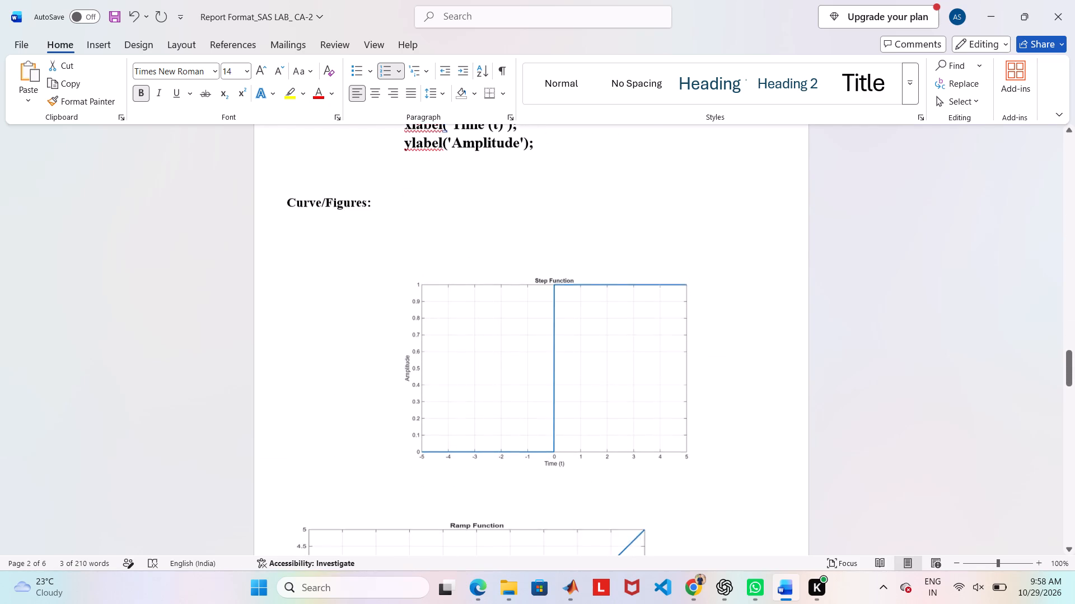
pyautogui.click(452, 232)
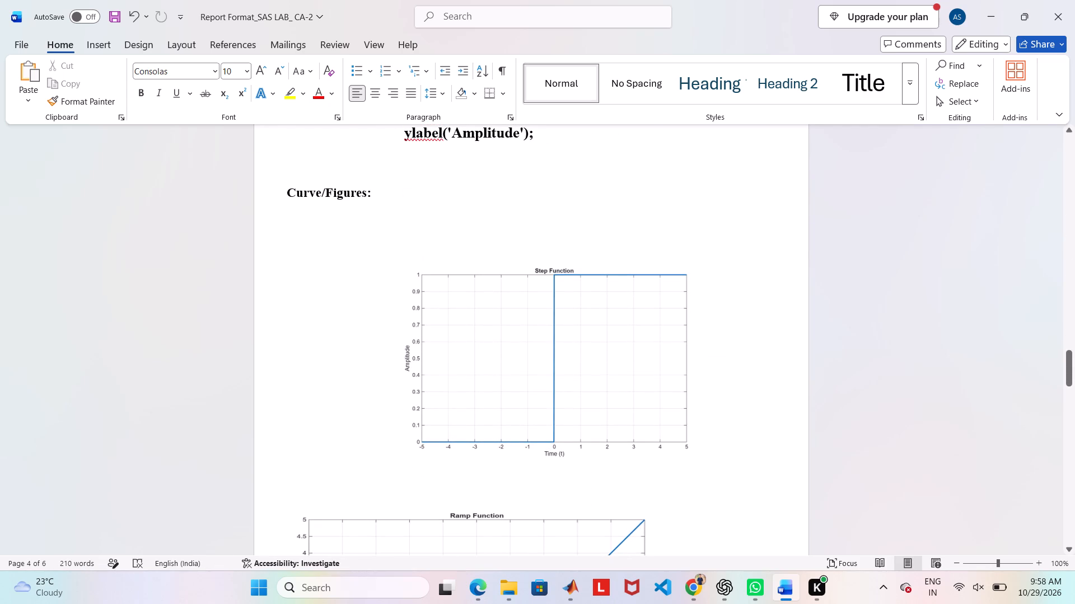
pyautogui.press('space')
pyautogui.press('space')
pyautogui.press('space')
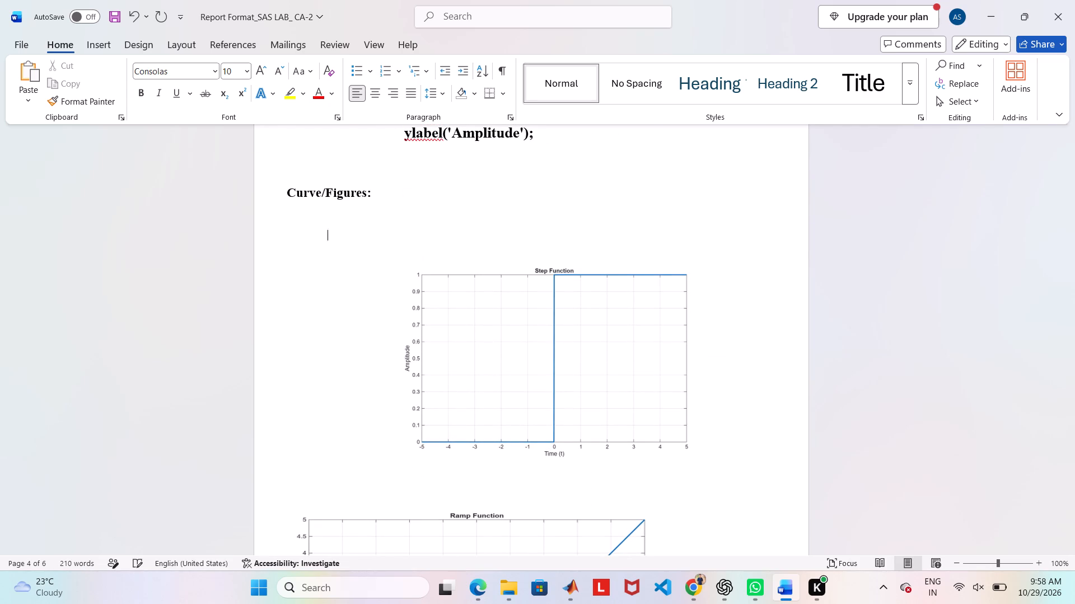
pyautogui.press('space')
pyautogui.hotkey('ctrl', 'v')
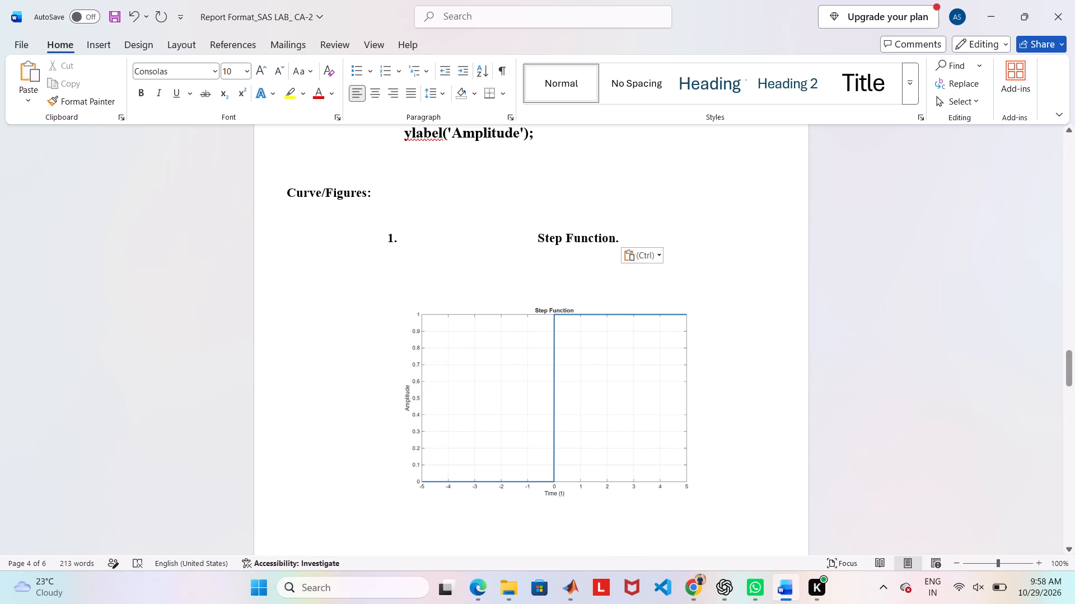
# Delete all the leading spaces between the number and the text of the pasted "Step Function." heading.
pyautogui.click(535, 239)
pyautogui.press('BackSpace')
pyautogui.press('BackSpace')
pyautogui.press('BackSpace')
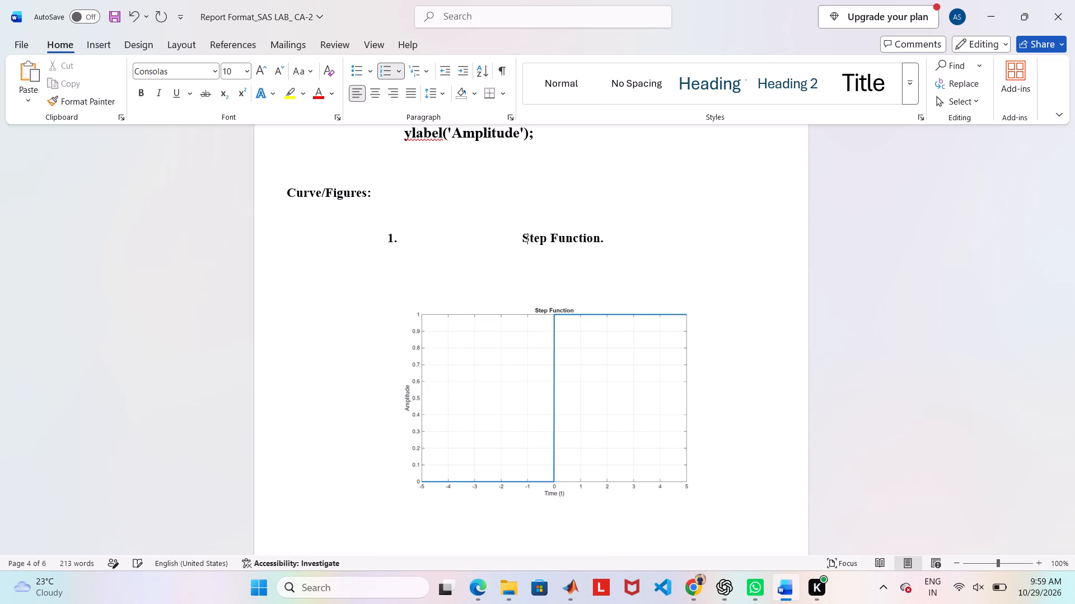
pyautogui.press('BackSpace')
pyautogui.press('BackSpace')
pyautogui.press('BackSpace')
pyautogui.press('BackSpace')
pyautogui.press('BackSpace')
pyautogui.press('BackSpace')
pyautogui.press('BackSpace')
pyautogui.press('BackSpace')
pyautogui.press('BackSpace')
pyautogui.press('BackSpace')
pyautogui.press('BackSpace')
pyautogui.press('BackSpace')
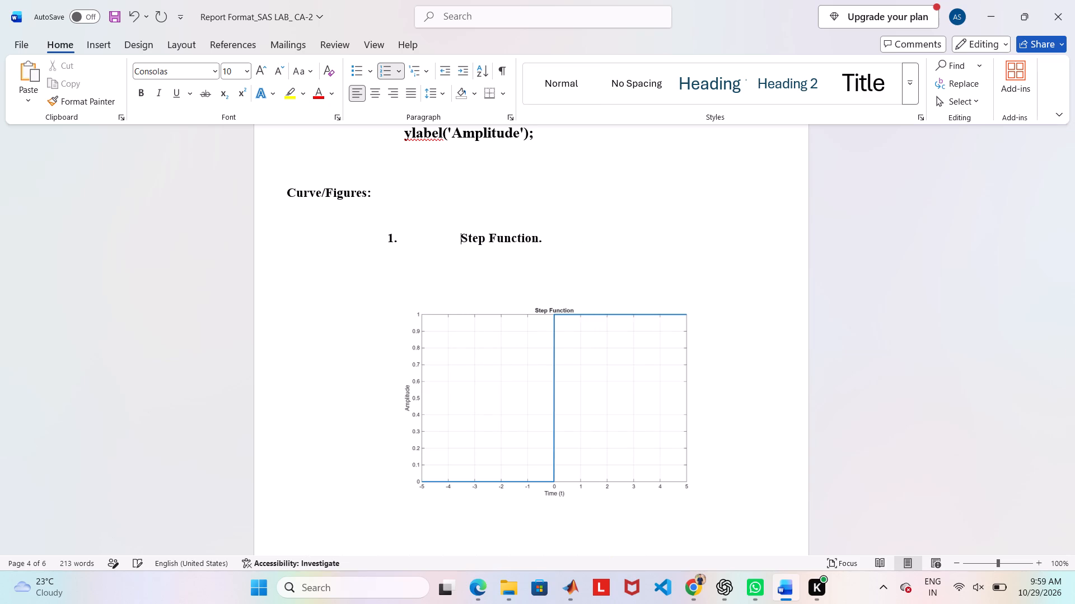
pyautogui.press('BackSpace')
pyautogui.press('BackSpace')
pyautogui.press('BackSpace')
pyautogui.press('BackSpace')
pyautogui.press('BackSpace')
pyautogui.press('BackSpace')
pyautogui.press('BackSpace')
pyautogui.press('BackSpace')
pyautogui.press('BackSpace')
pyautogui.press('BackSpace')
pyautogui.press('BackSpace')
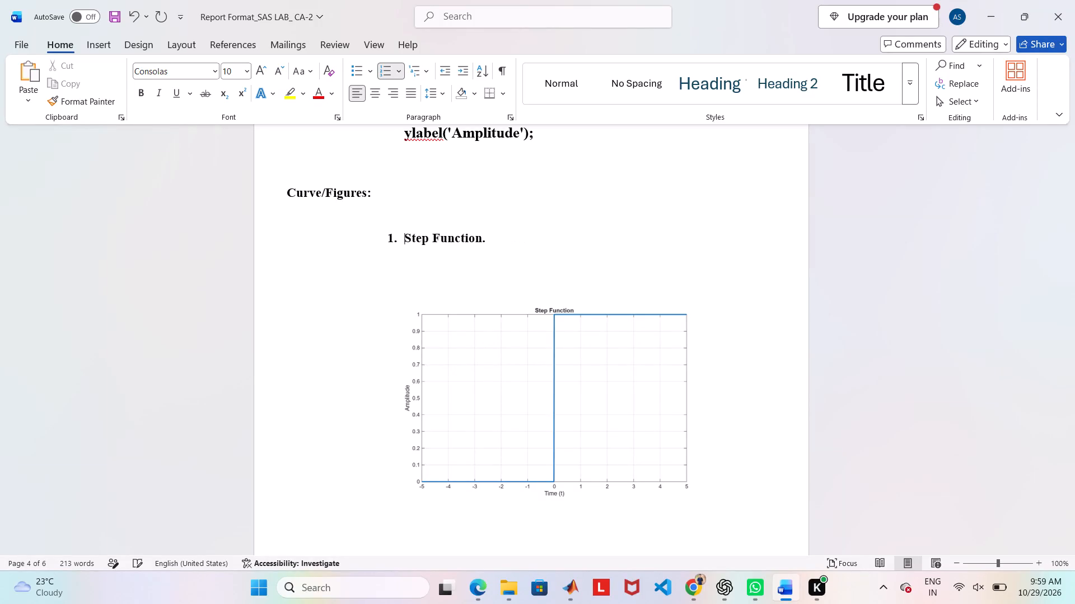
# Replace the automatic list number of the "Step Function." heading under Curve/Figures with a plain "1.".
pyautogui.press('BackSpace')
pyautogui.press('1')
pyautogui.press('.')
# Move the Expanded Step Function figure slightly down the page, and try to shift the Ramp Function figure down too.
pyautogui.scroll(-16, 535, 239)
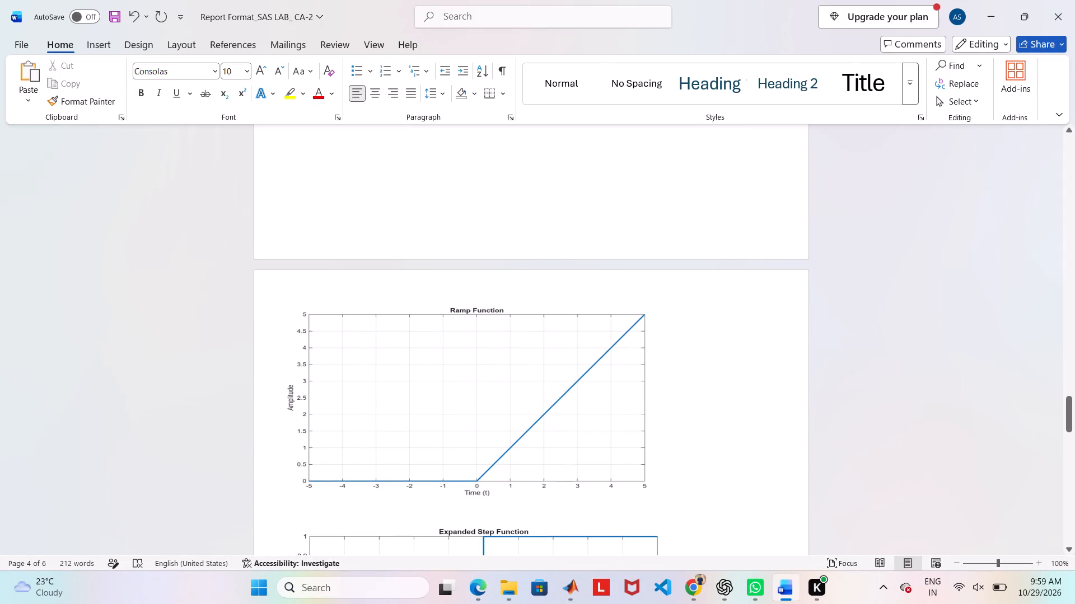
pyautogui.click(410, 291)
pyautogui.click(410, 291)
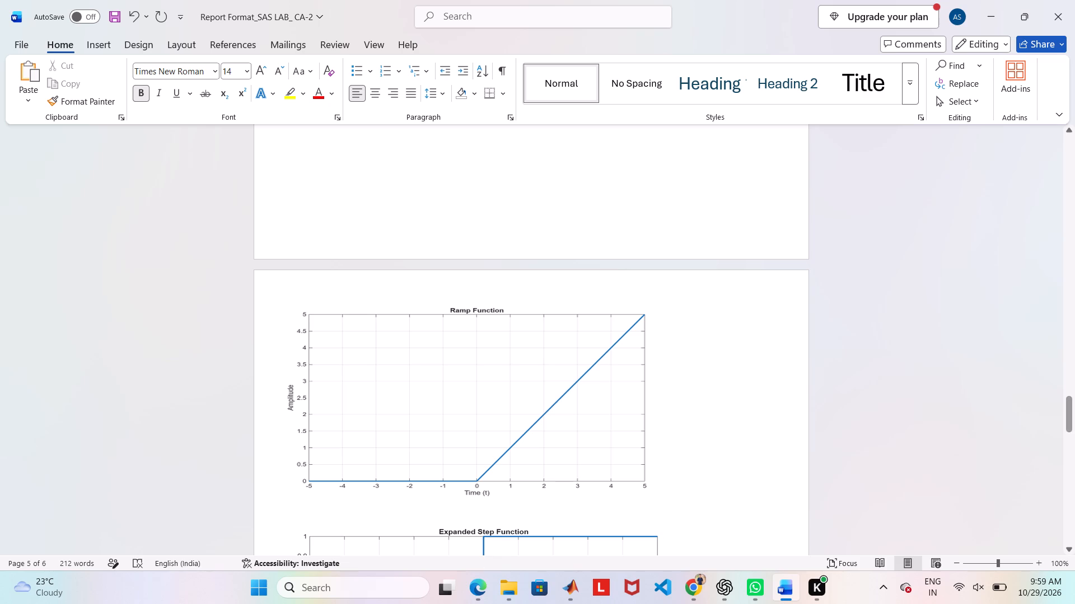
pyautogui.scroll(-9, 465, 480)
pyautogui.moveTo(471, 412); pyautogui.dragTo(475, 466)
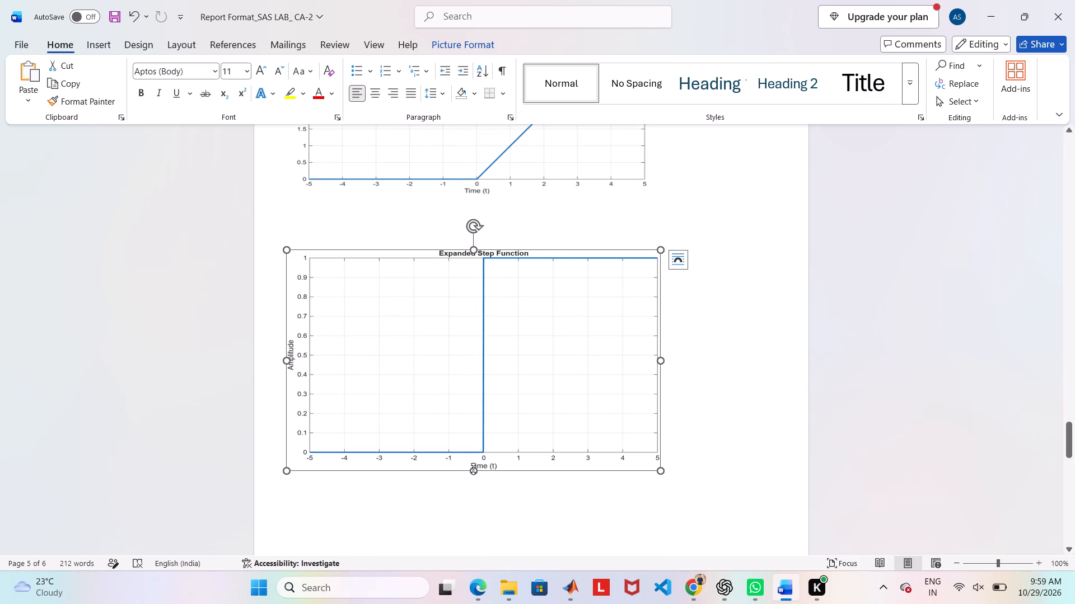
pyautogui.moveTo(458, 301); pyautogui.dragTo(473, 491)
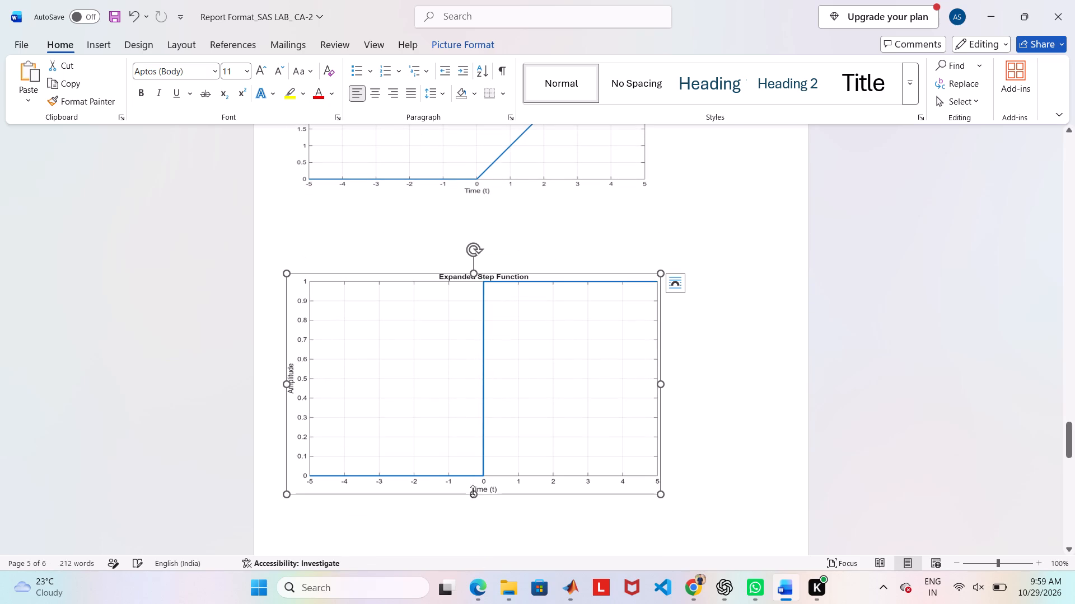
pyautogui.scroll(9, 479, 353)
pyautogui.click(404, 306)
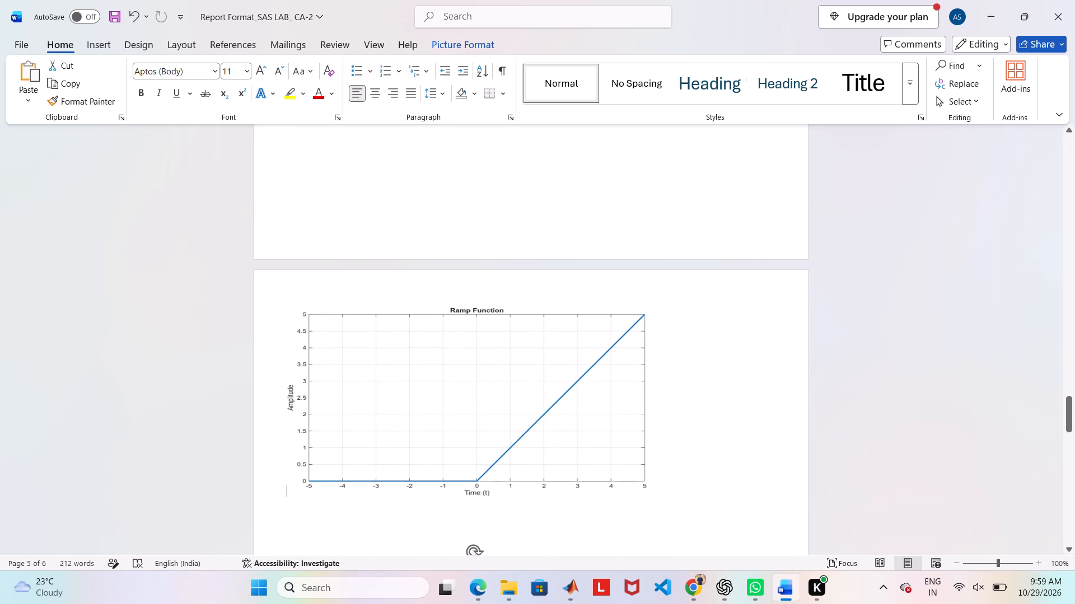
pyautogui.moveTo(423, 367); pyautogui.dragTo(435, 515)
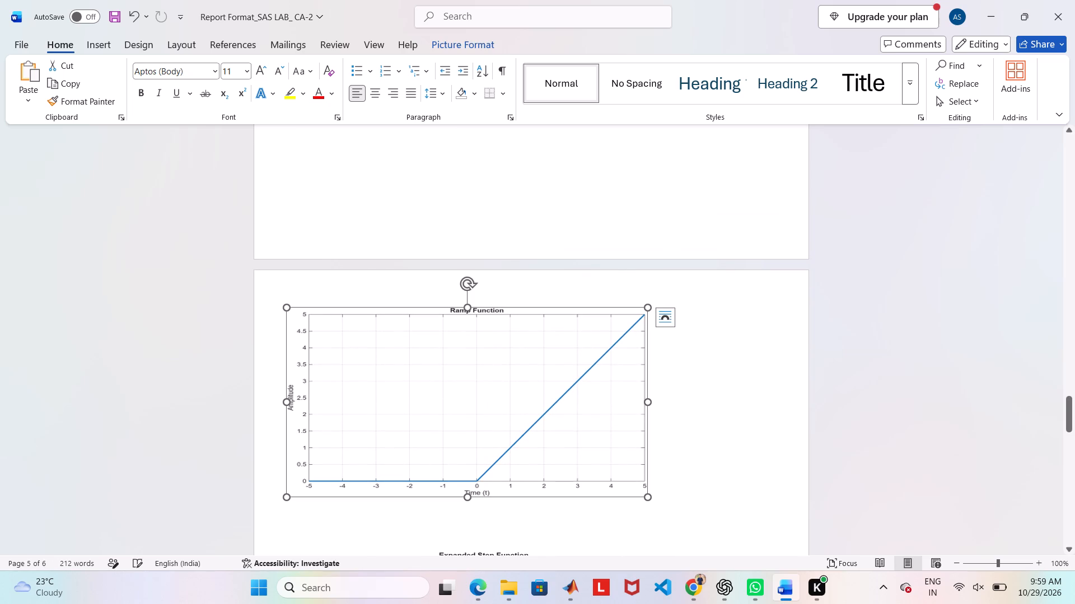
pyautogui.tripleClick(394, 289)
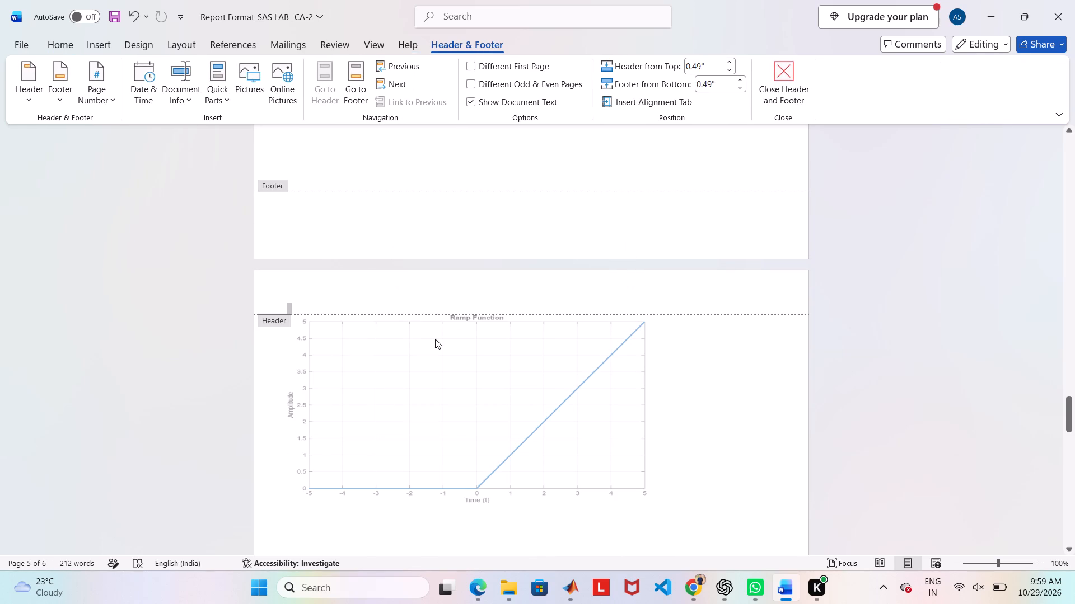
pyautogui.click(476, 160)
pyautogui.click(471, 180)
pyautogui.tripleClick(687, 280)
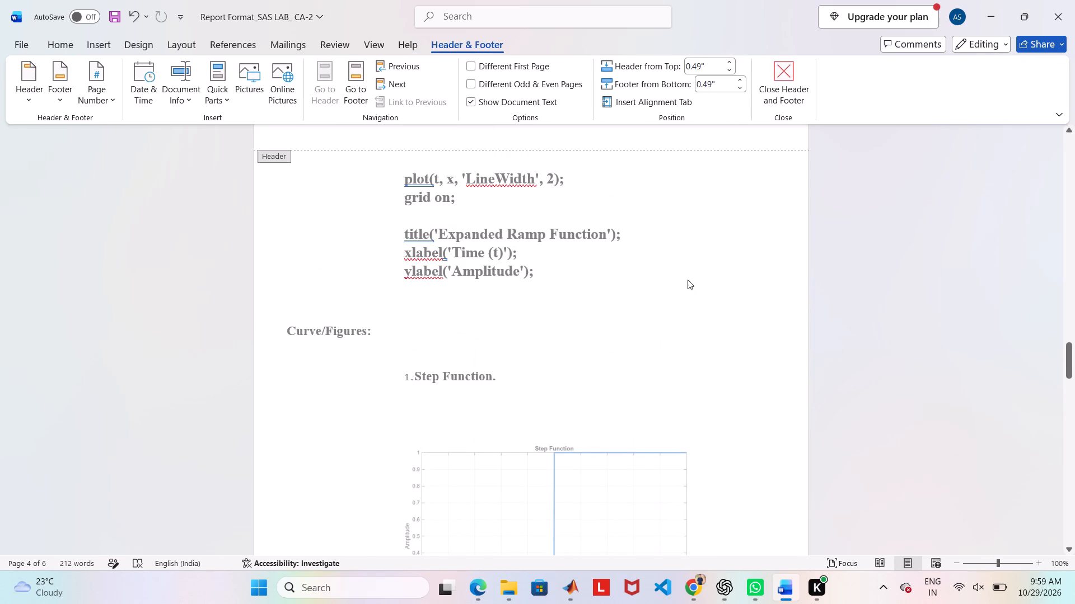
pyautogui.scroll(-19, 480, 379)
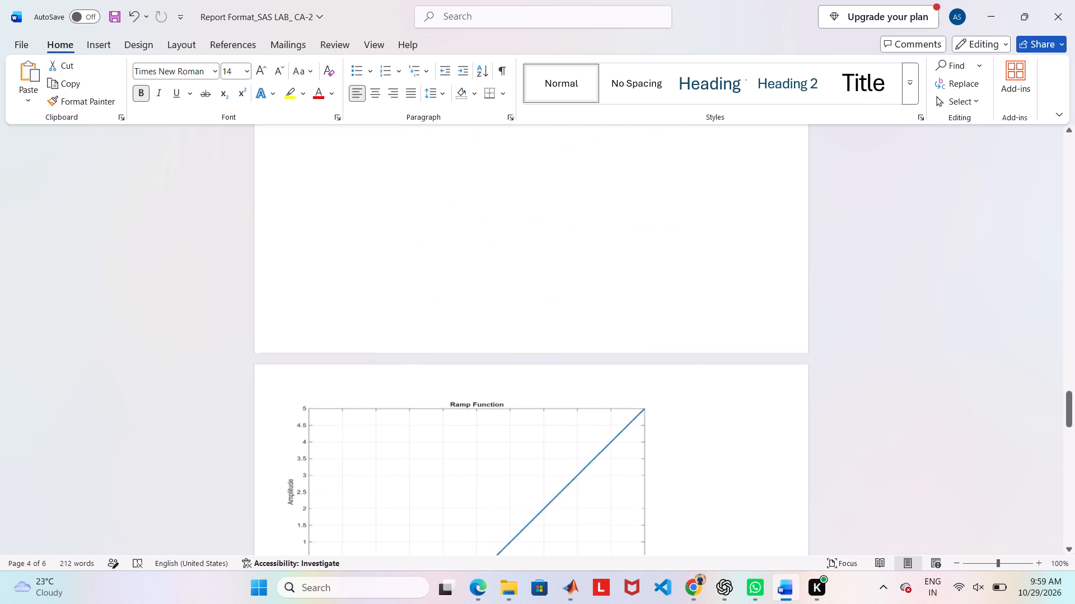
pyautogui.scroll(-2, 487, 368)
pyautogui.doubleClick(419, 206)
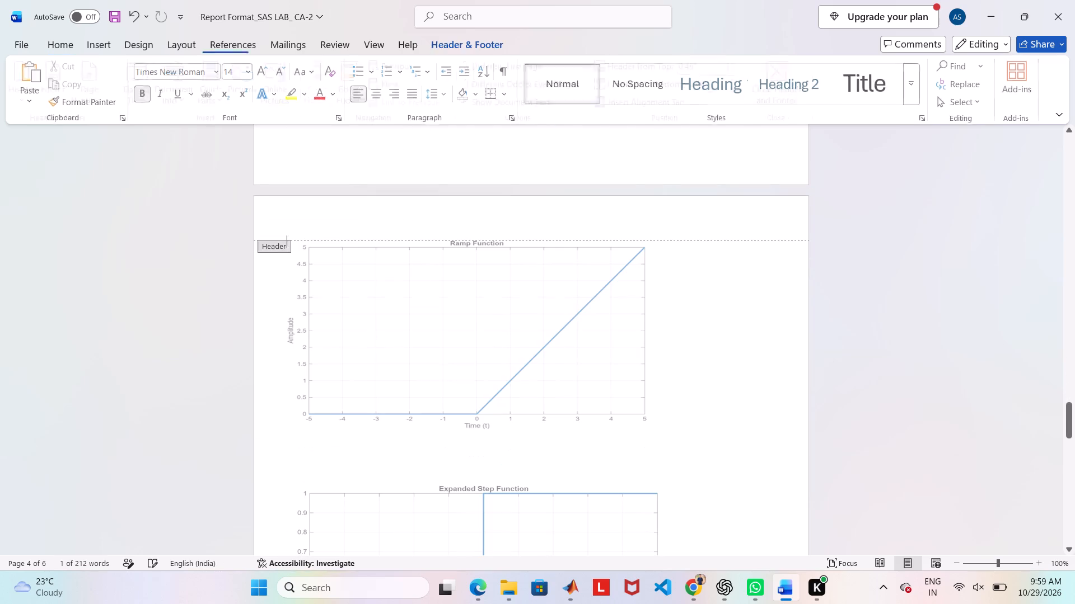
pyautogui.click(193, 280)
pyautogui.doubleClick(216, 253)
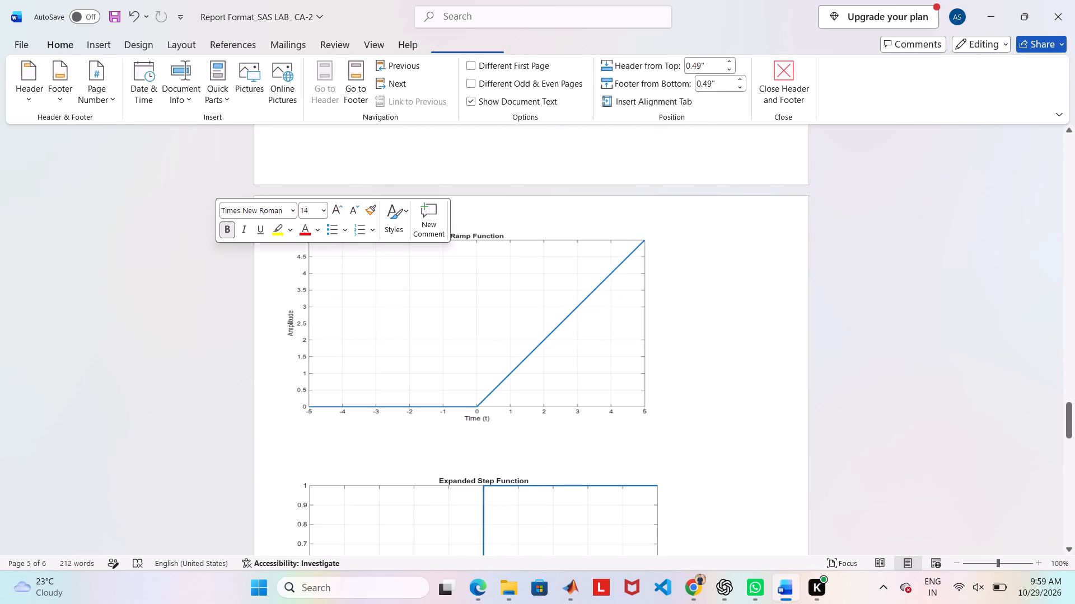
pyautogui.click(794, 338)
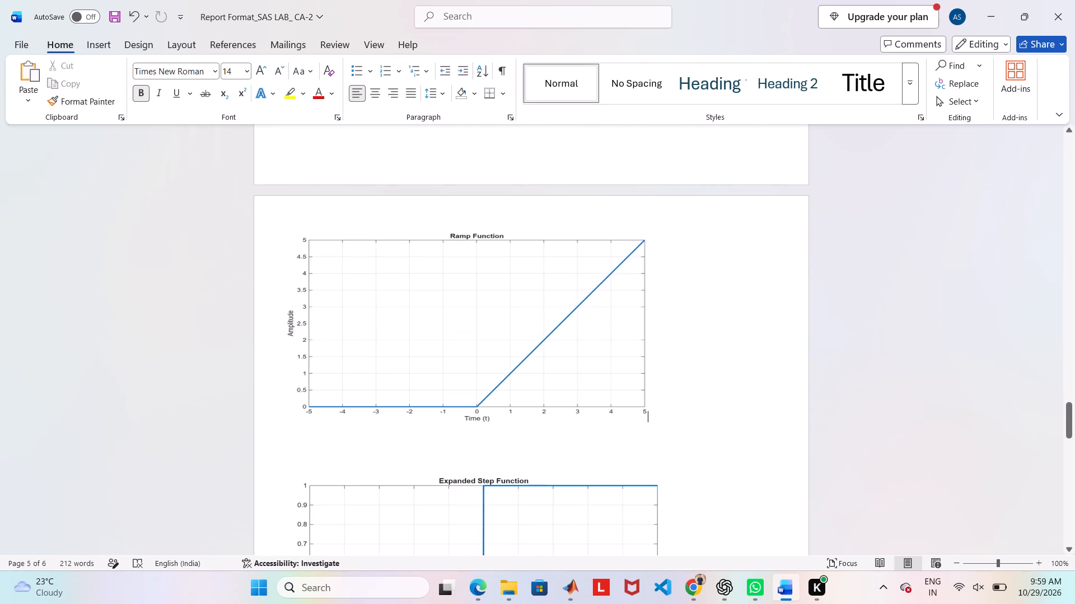
# Stretch the Expanded Ramp Function figure vertically to about 1.1 times its height, keeping its width.
pyautogui.scroll(-1, 250, 258)
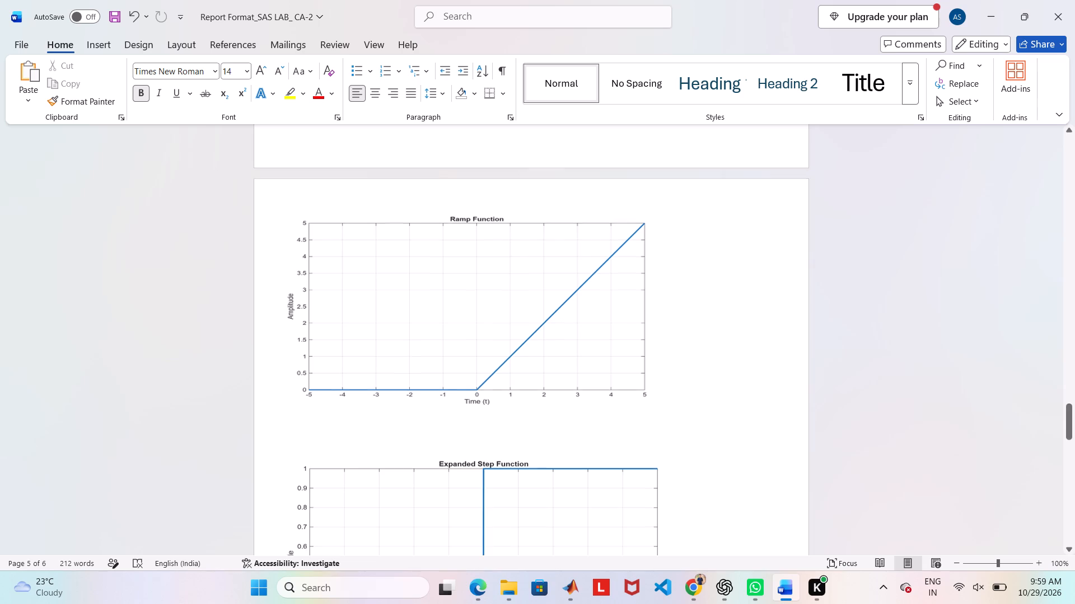
pyautogui.scroll(4, 295, 275)
pyautogui.scroll(-15, 426, 392)
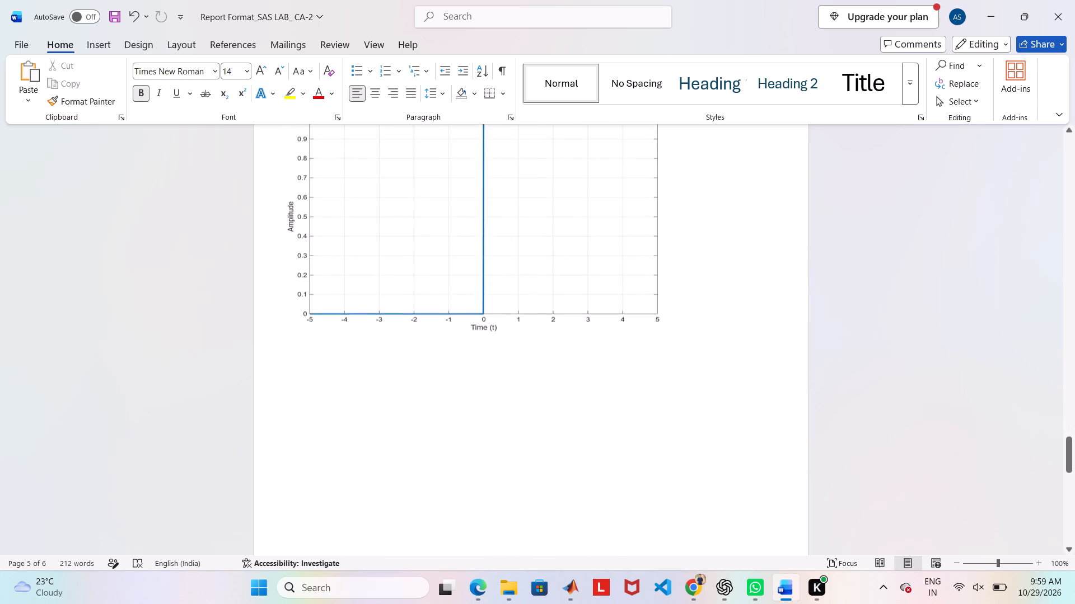
pyautogui.scroll(-5, 445, 374)
pyautogui.scroll(6, 445, 374)
pyautogui.scroll(-19, 445, 374)
pyautogui.scroll(3, 445, 374)
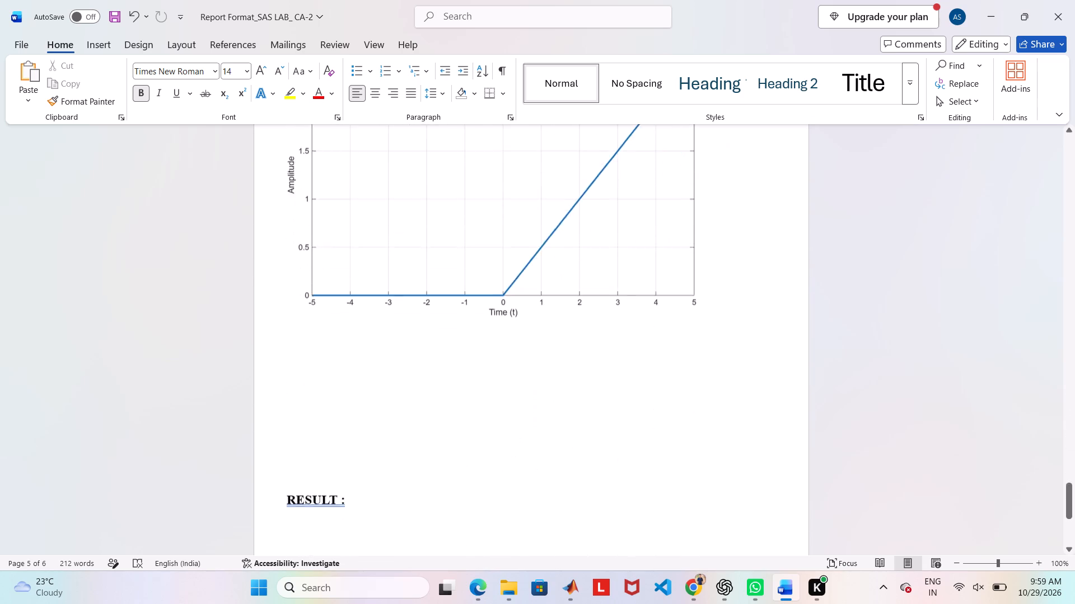
pyautogui.scroll(4, 445, 374)
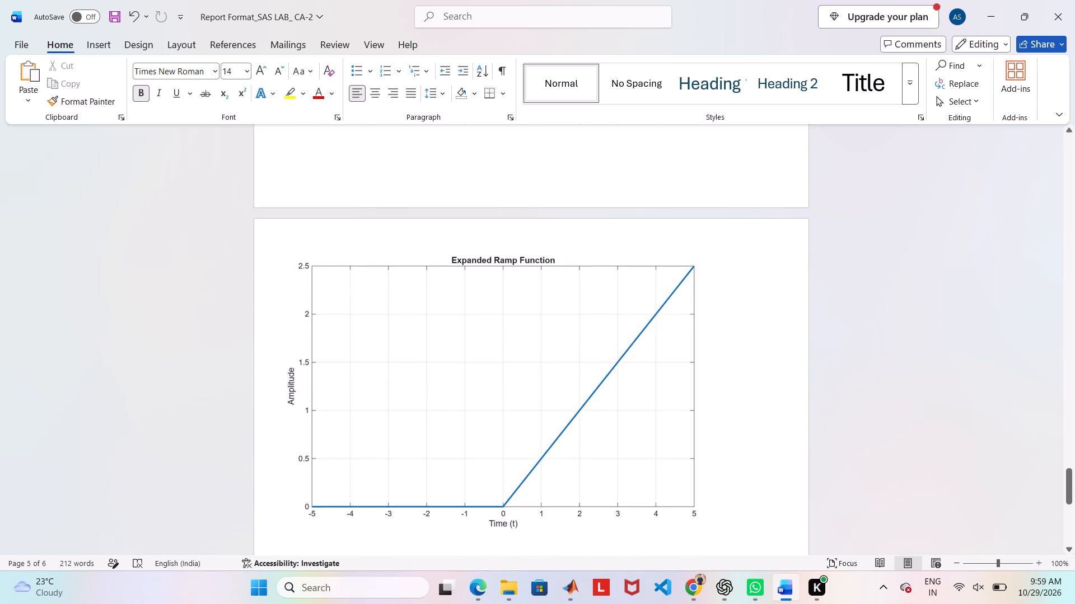
pyautogui.click(482, 478)
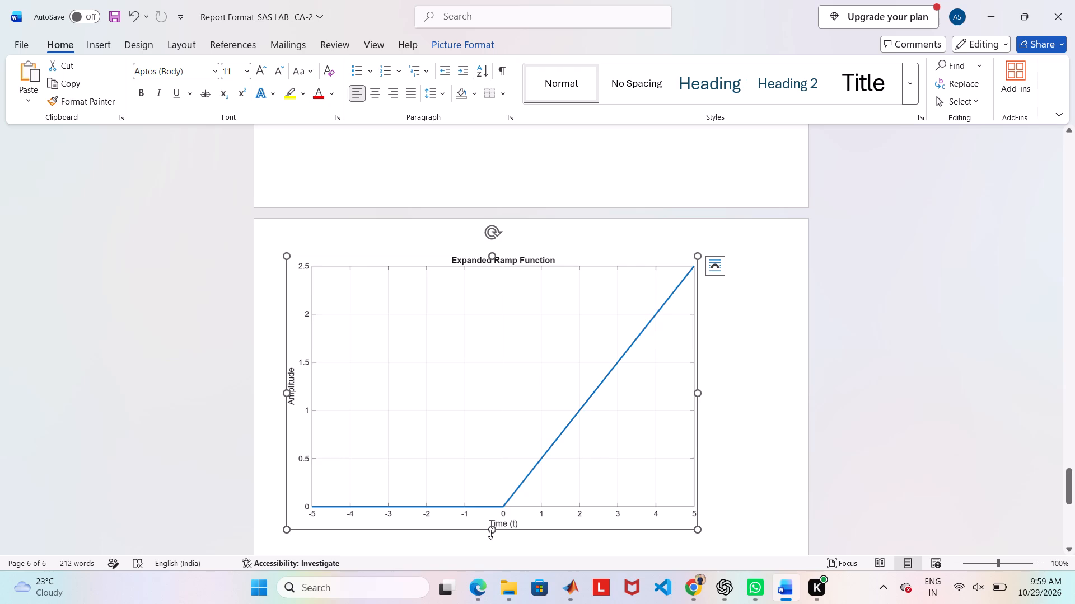
pyautogui.moveTo(490, 533); pyautogui.dragTo(488, 562)
pyautogui.scroll(-5, 485, 336)
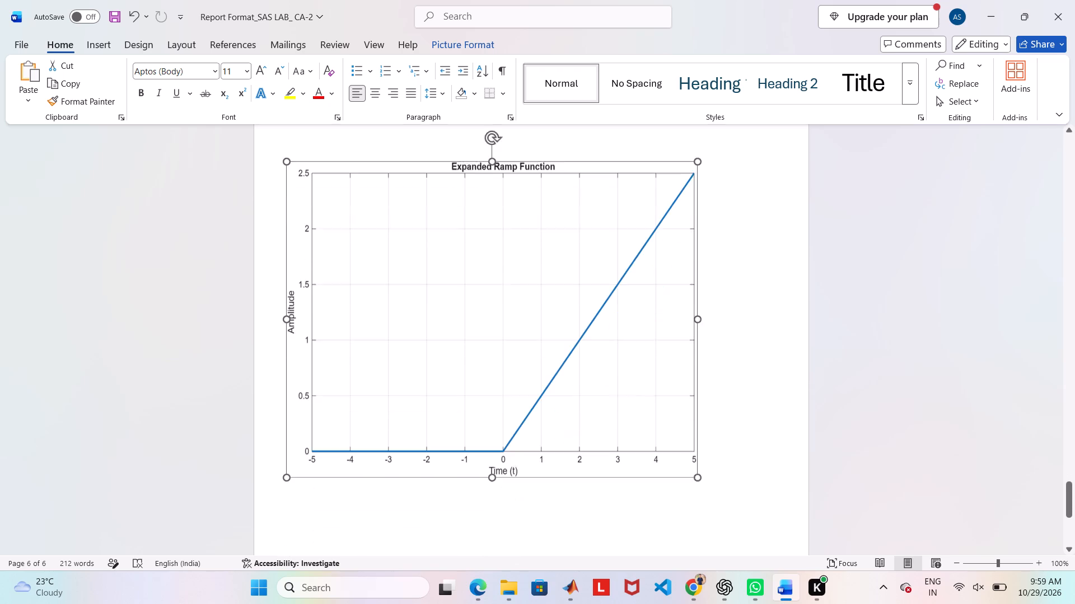
pyautogui.scroll(-1, 502, 313)
pyautogui.moveTo(493, 360); pyautogui.dragTo(499, 385)
pyautogui.scroll(6, 500, 331)
pyautogui.moveTo(491, 245); pyautogui.dragTo(491, 249)
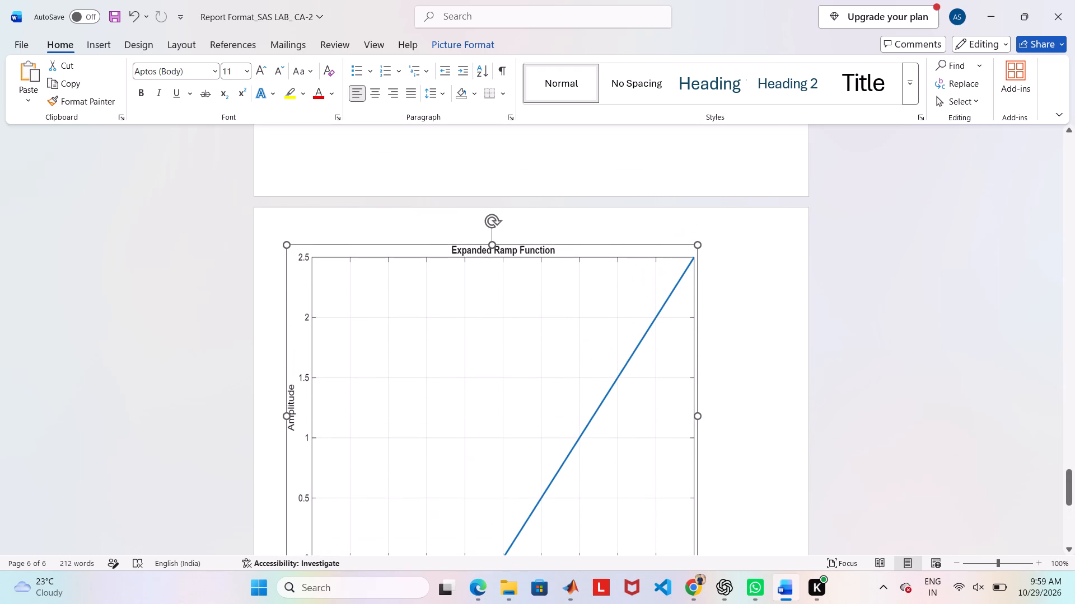
pyautogui.moveTo(491, 249); pyautogui.dragTo(490, 278)
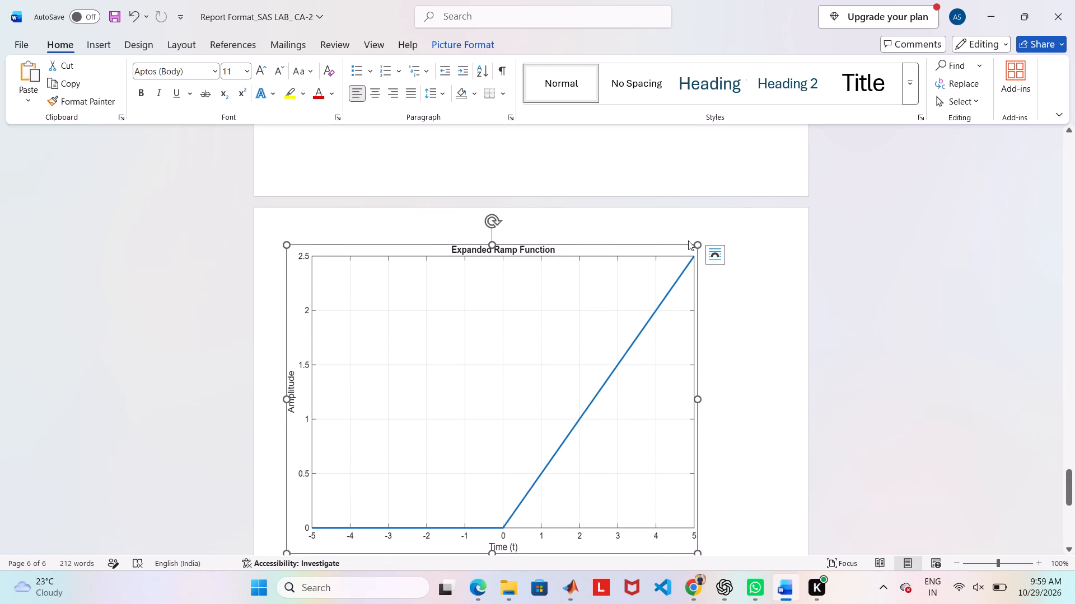
# Shrink the Expanded Ramp Function figure proportionally to about nine tenths, roughly matching the Expanded Step Function figure's width.
pyautogui.moveTo(699, 244); pyautogui.dragTo(653, 299)
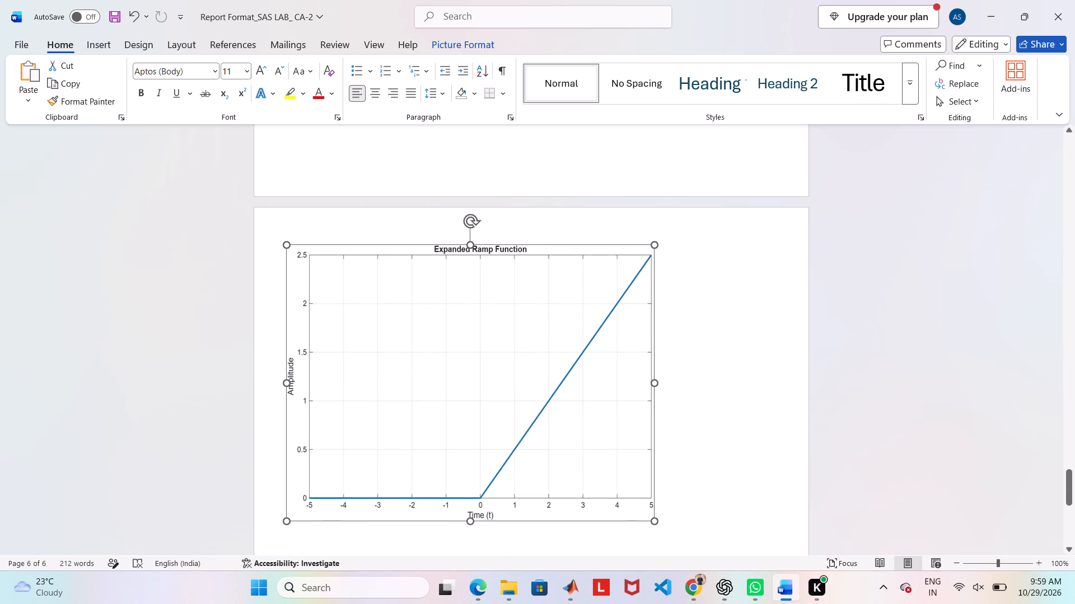
pyautogui.moveTo(653, 299); pyautogui.dragTo(657, 299)
pyautogui.scroll(3, 502, 367)
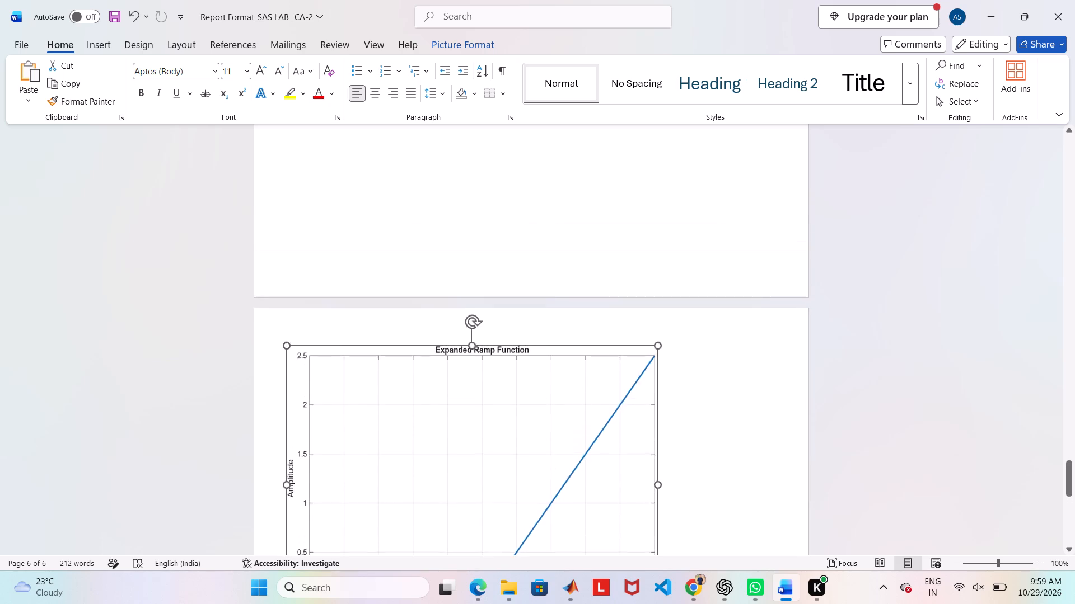
pyautogui.scroll(-16, 502, 367)
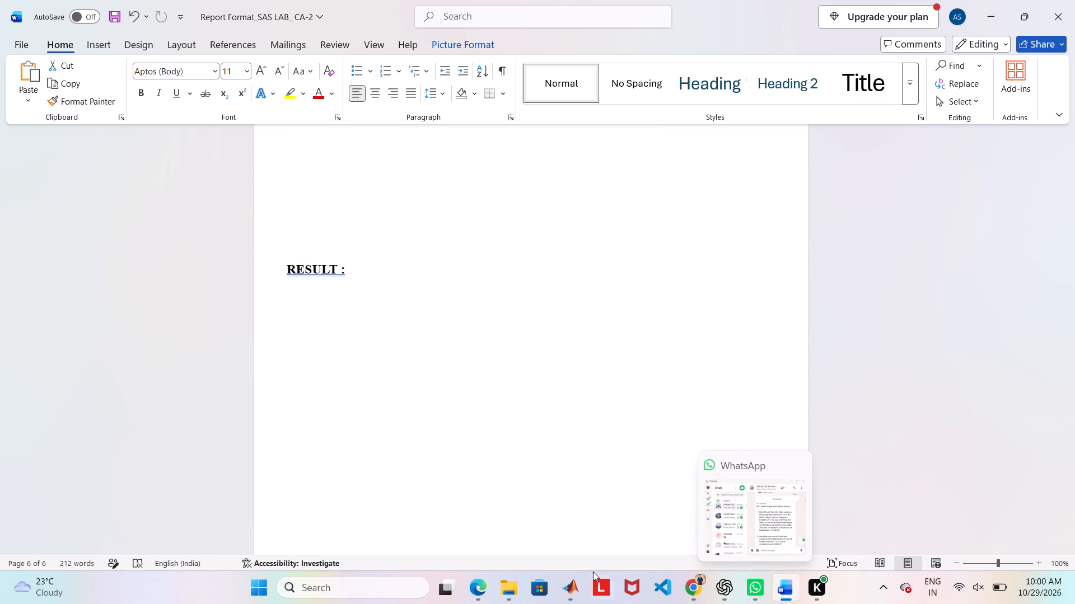
# Switch to MATLAB and run CA2.m to plot the Expanded Ramp Function figure again.
pyautogui.click(568, 591)
pyautogui.click(660, 530)
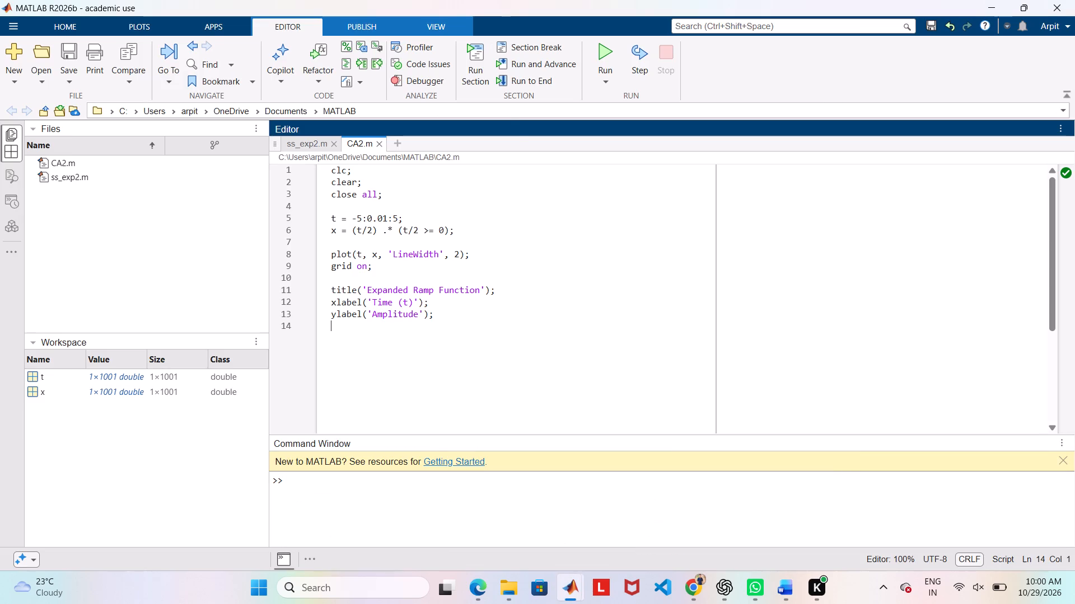
pyautogui.click(610, 50)
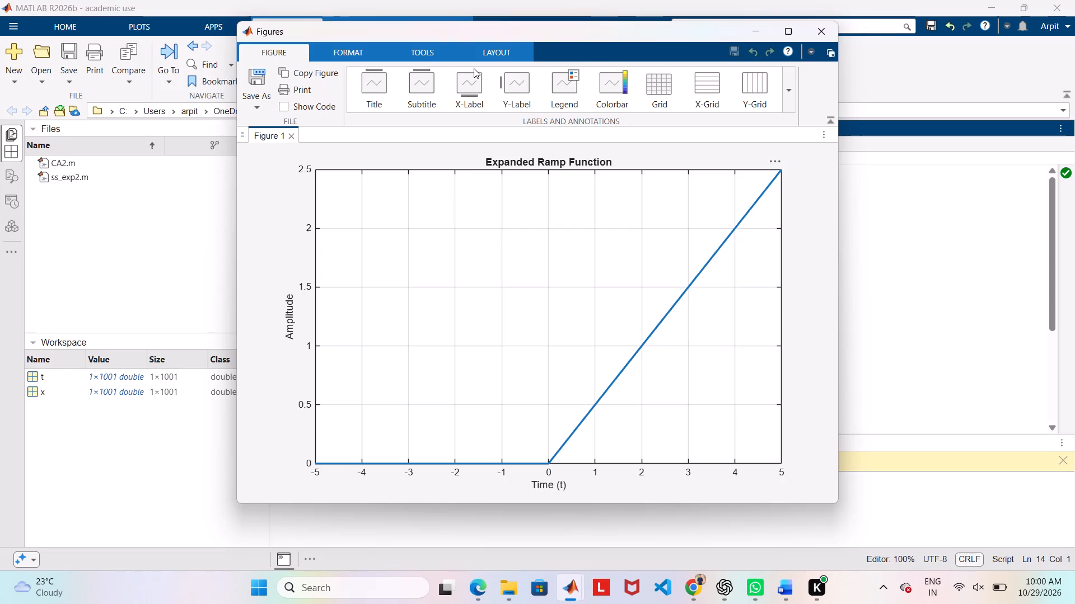
# Copy the Expanded Ramp Function figure in MATLAB and return to the Word report.
pyautogui.click(311, 68)
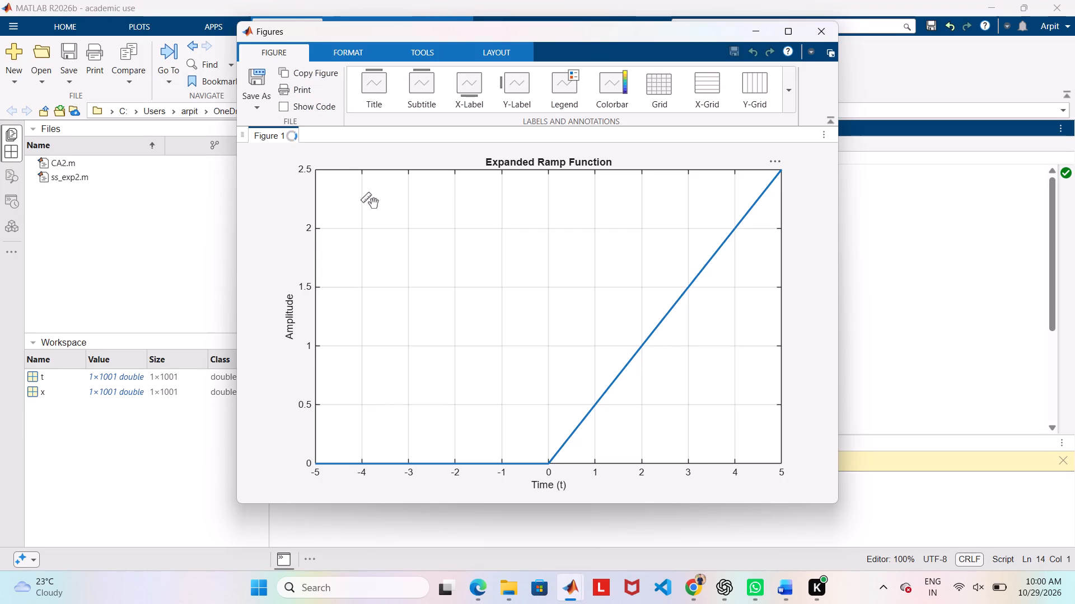
pyautogui.click(784, 588)
# Cut the existing Expanded Ramp Function figure from the page in the report.
pyautogui.scroll(6, 541, 435)
pyautogui.scroll(-6, 544, 427)
pyautogui.scroll(15, 544, 427)
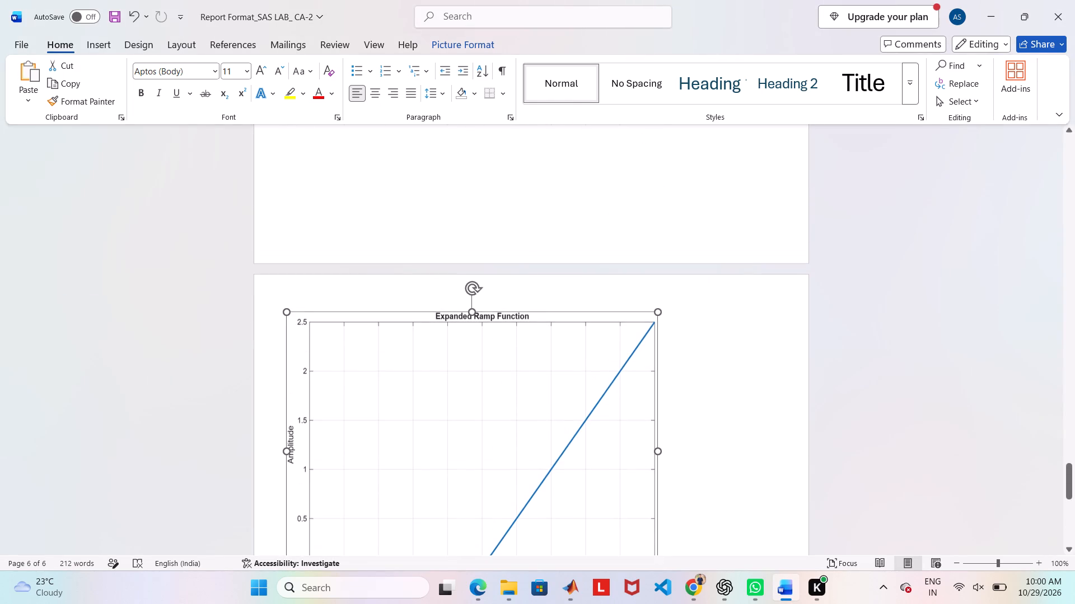
pyautogui.rightClick(552, 404)
pyautogui.click(616, 36)
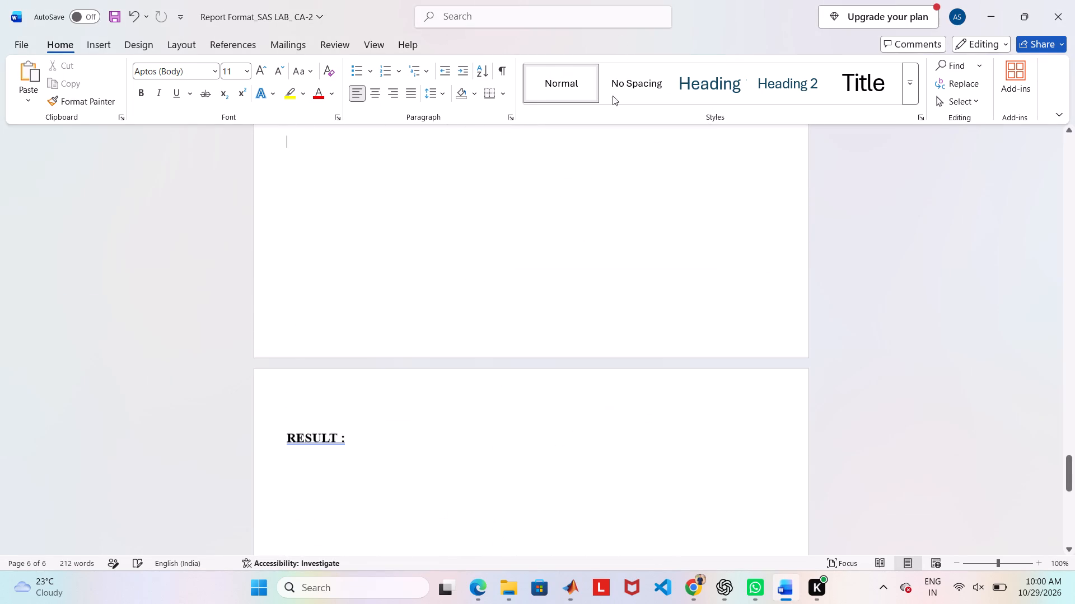
# Add three blank lines below the RESULT heading and paste the copied figure there.
pyautogui.scroll(-4, 516, 553)
pyautogui.click(380, 424)
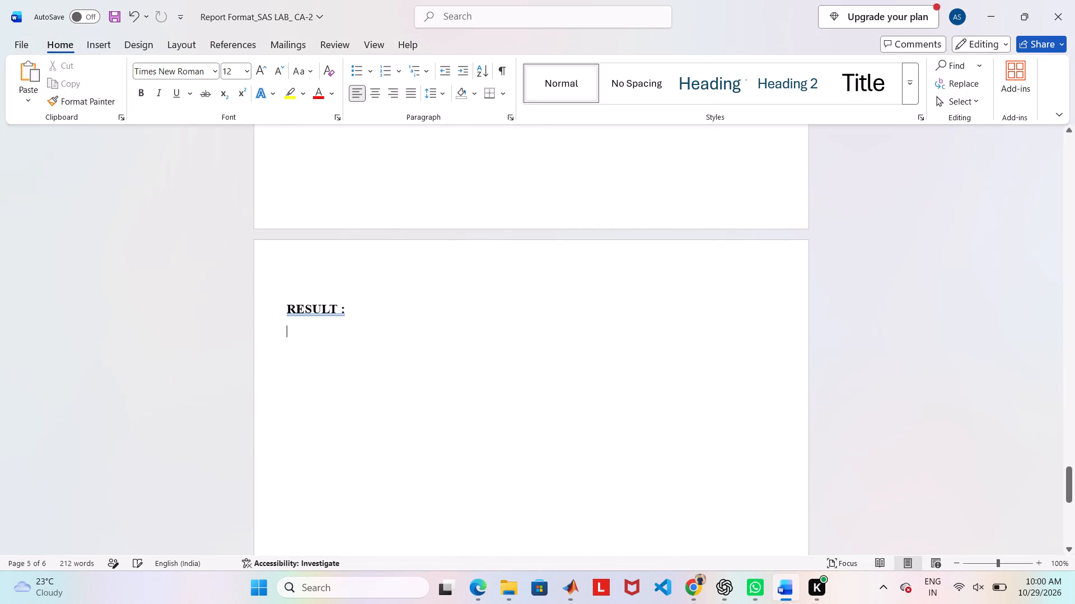
pyautogui.press('Return')
pyautogui.press('Return')
pyautogui.press('Return')
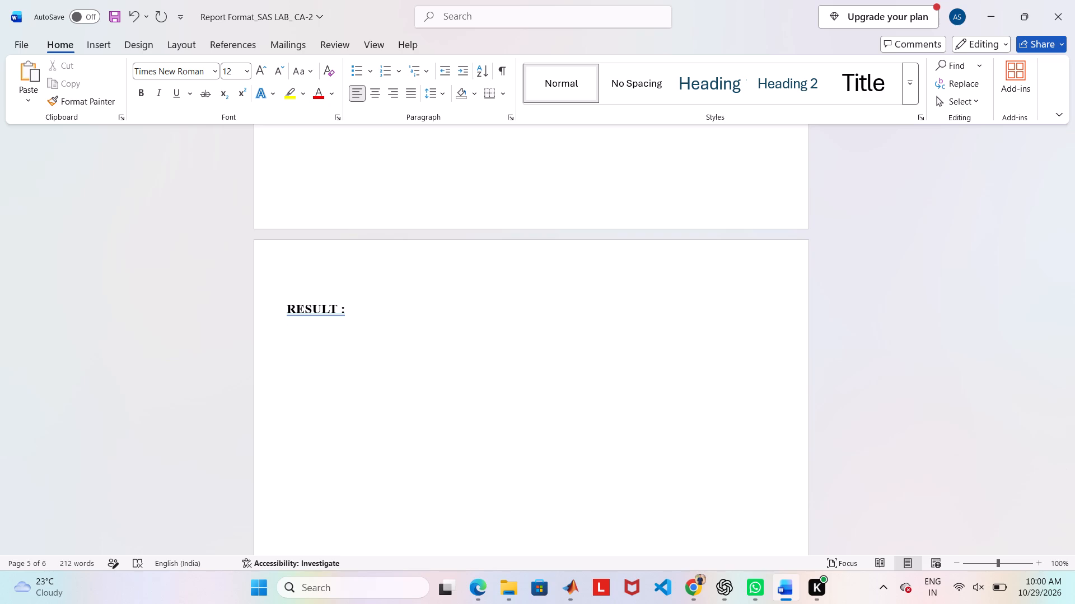
pyautogui.hotkey('ctrl', 'v')
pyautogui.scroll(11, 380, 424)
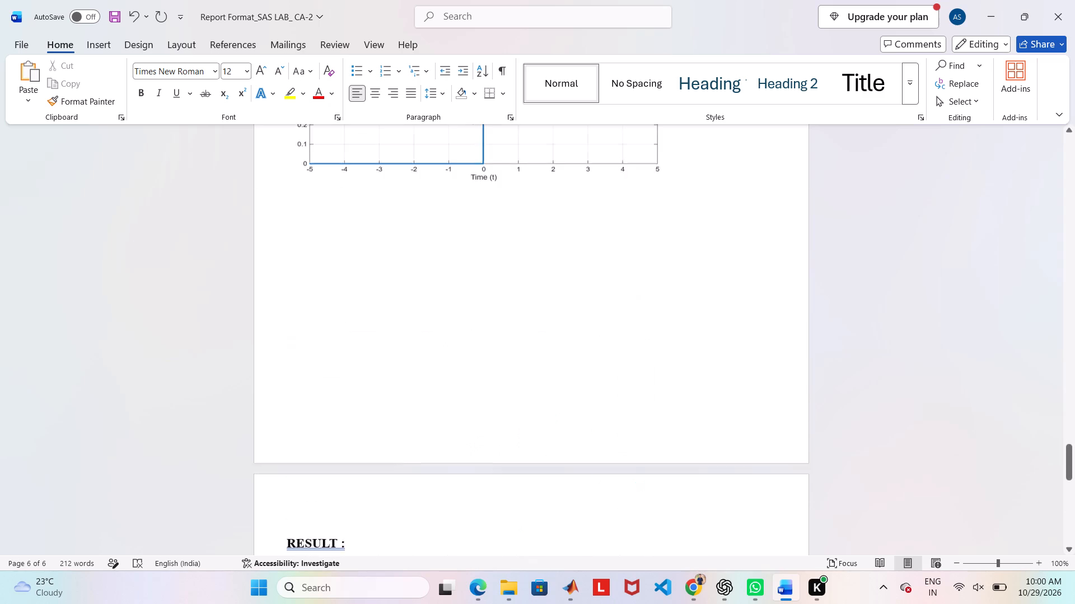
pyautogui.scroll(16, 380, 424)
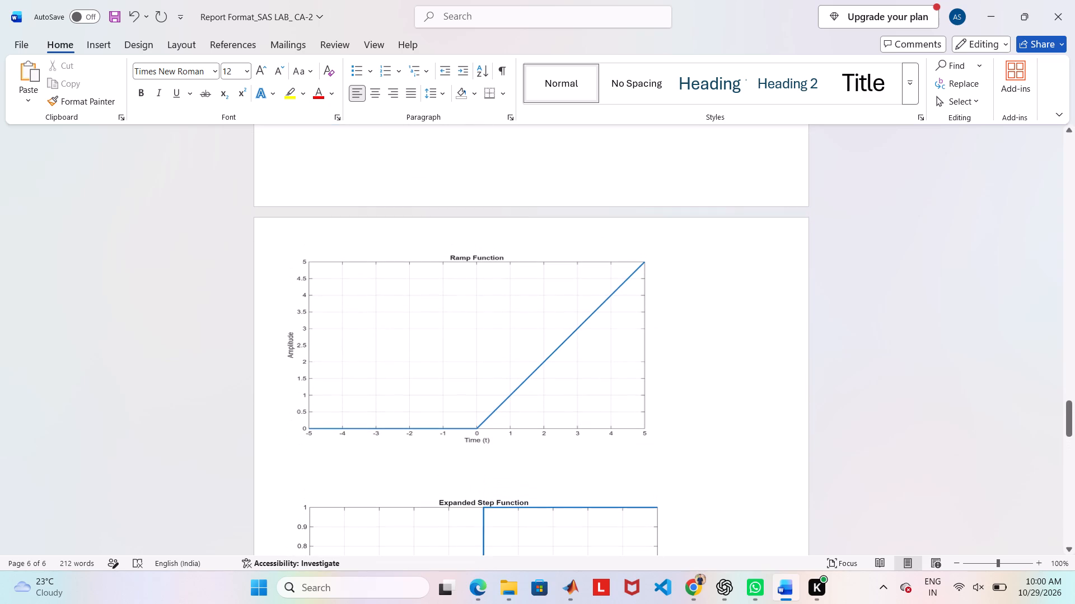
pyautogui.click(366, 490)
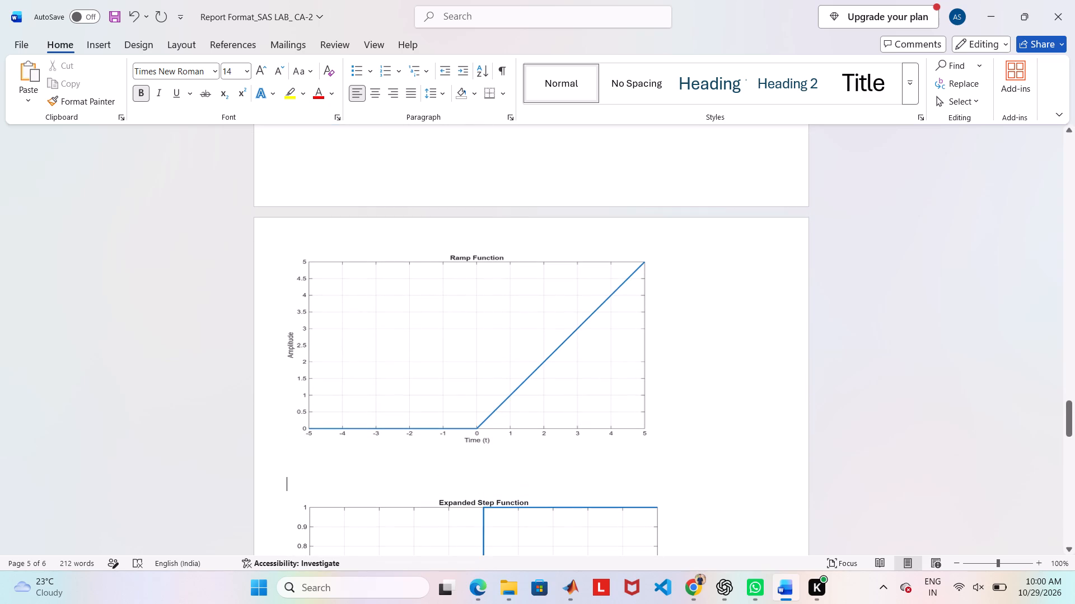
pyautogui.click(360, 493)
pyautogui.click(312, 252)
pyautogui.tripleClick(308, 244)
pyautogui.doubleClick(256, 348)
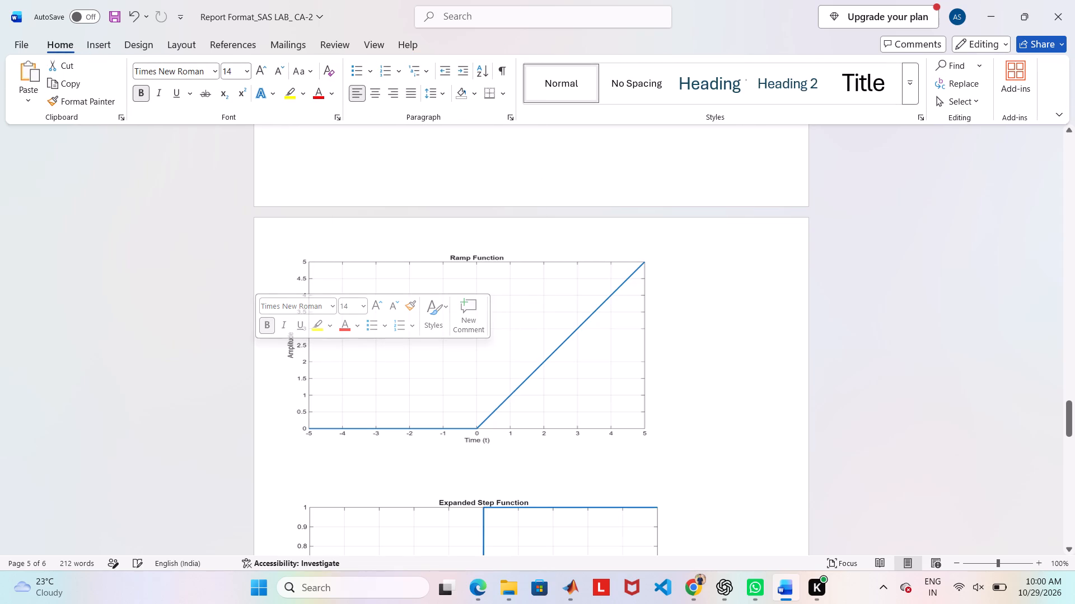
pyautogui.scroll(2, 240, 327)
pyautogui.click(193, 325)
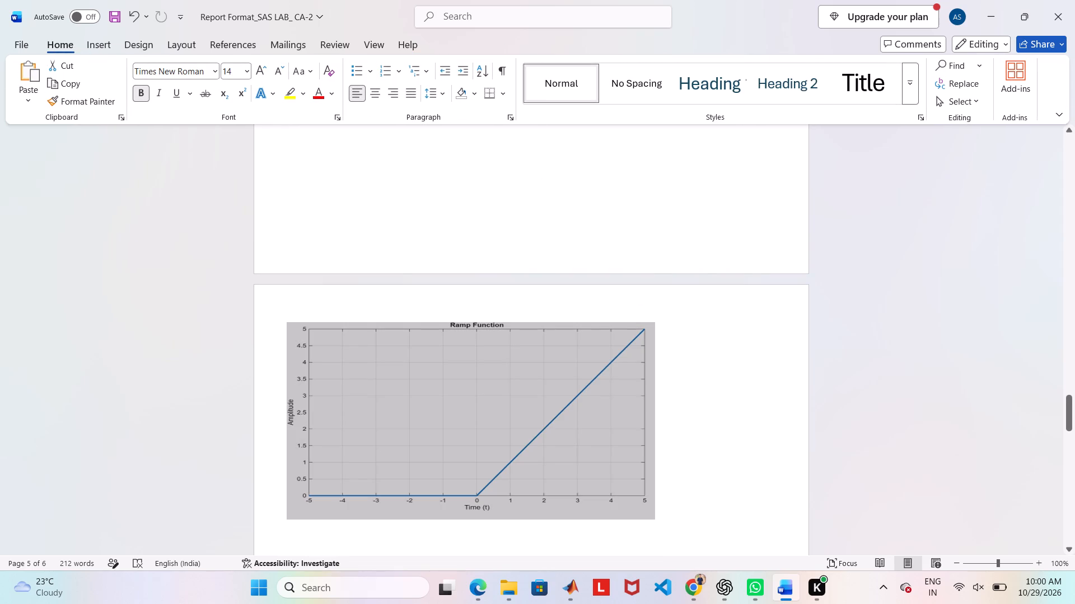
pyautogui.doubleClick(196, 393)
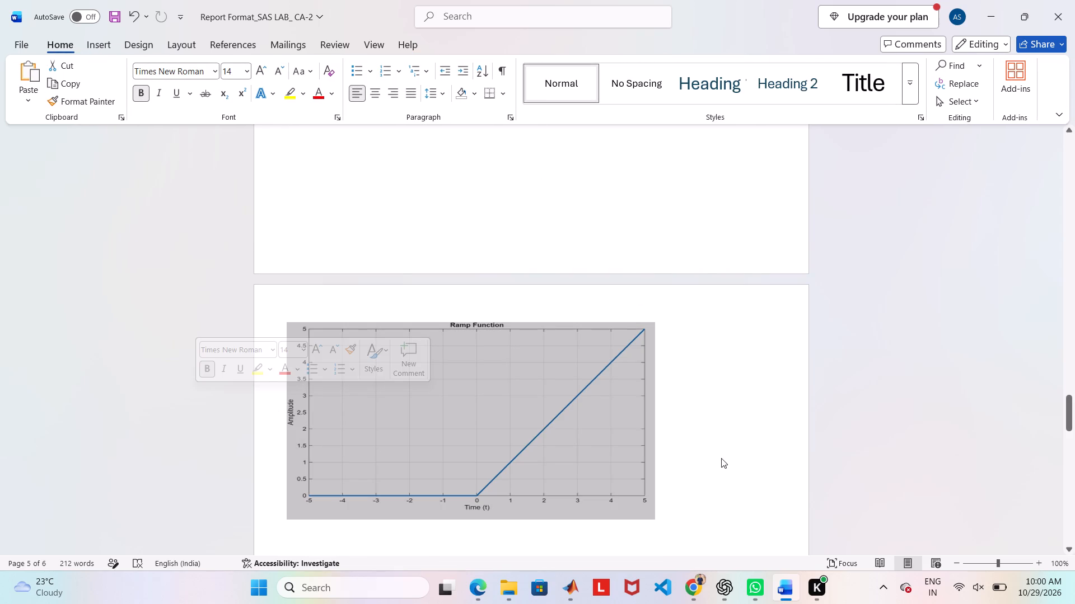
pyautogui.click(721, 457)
# Start a label on the line below the Ramp Function figure with six leading spaces and the number "2.".
pyautogui.scroll(-3, 602, 436)
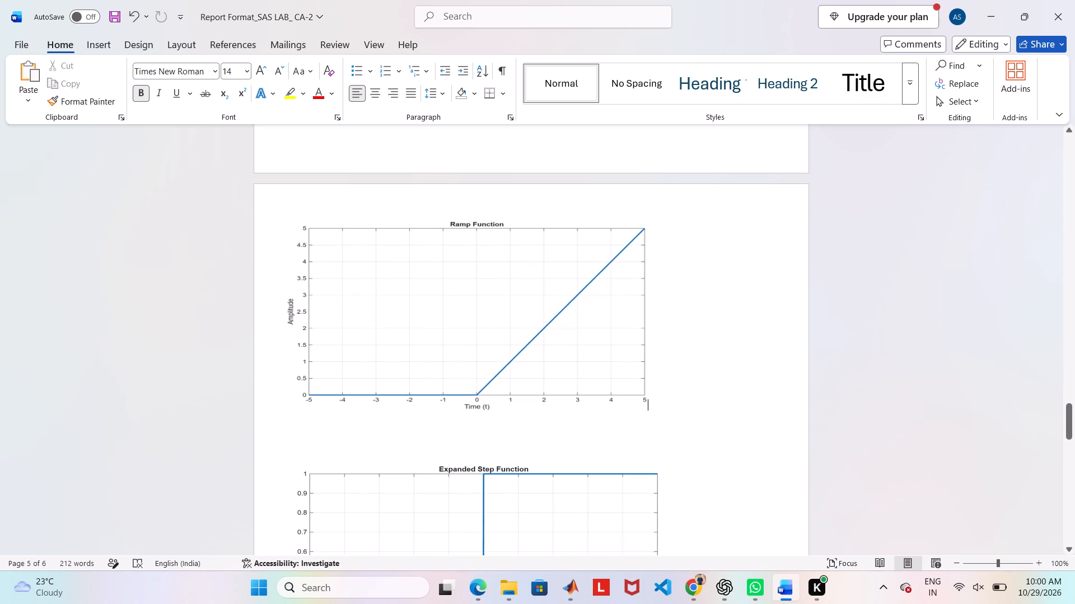
pyautogui.click(327, 422)
pyautogui.click(327, 419)
pyautogui.press('space')
pyautogui.press('space')
pyautogui.press('space')
pyautogui.press('space')
pyautogui.press('space')
pyautogui.press('space')
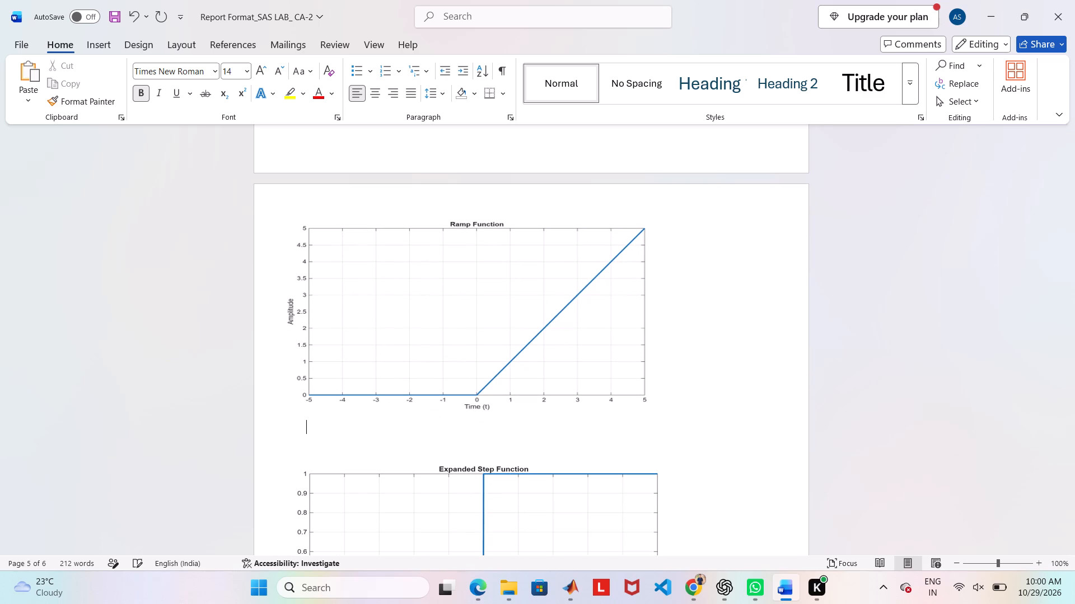
pyautogui.press('2')
pyautogui.press('.')
# Check the code section headings and the Step Function label for the wording of the second figure's label.
pyautogui.scroll(20, 327, 418)
pyautogui.scroll(8, 327, 418)
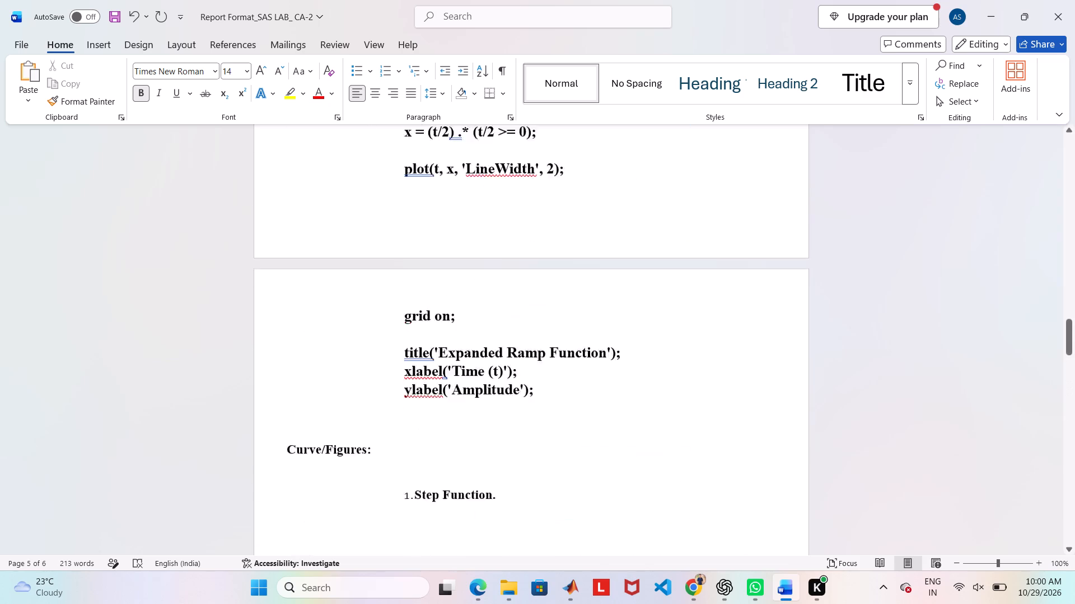
pyautogui.scroll(16, 328, 418)
pyautogui.scroll(14, 328, 418)
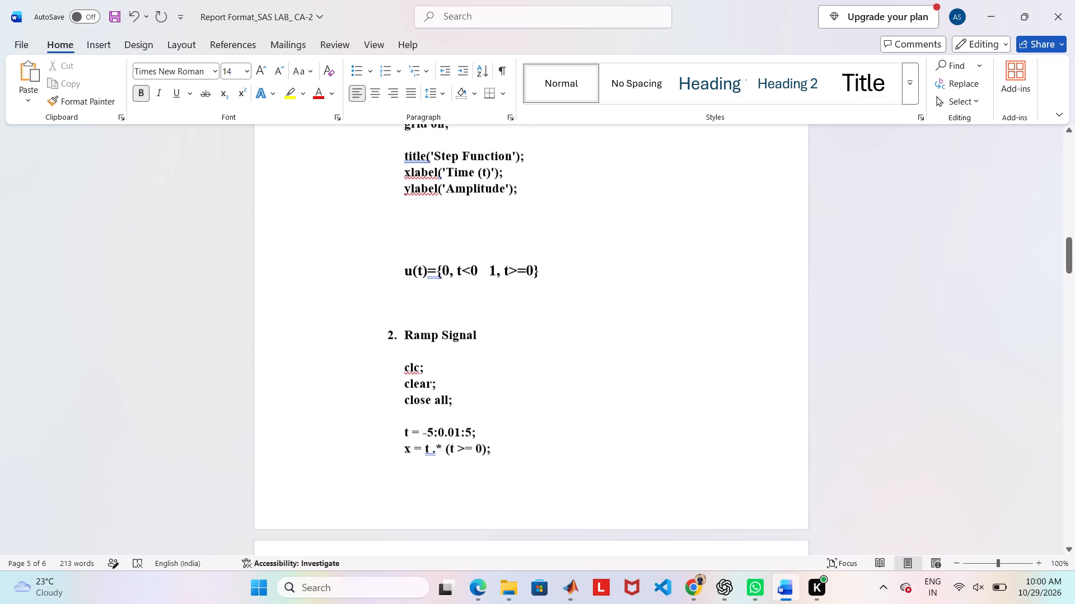
pyautogui.scroll(-8, 328, 418)
pyautogui.scroll(1, 328, 418)
pyautogui.scroll(-20, 328, 418)
pyautogui.scroll(-9, 328, 418)
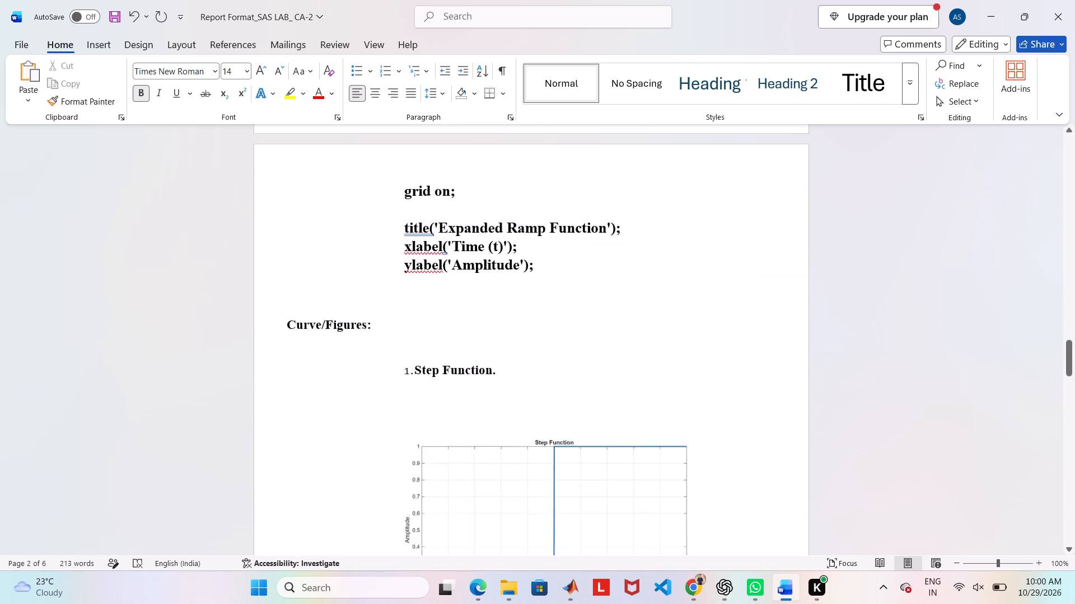
pyautogui.scroll(-19, 328, 418)
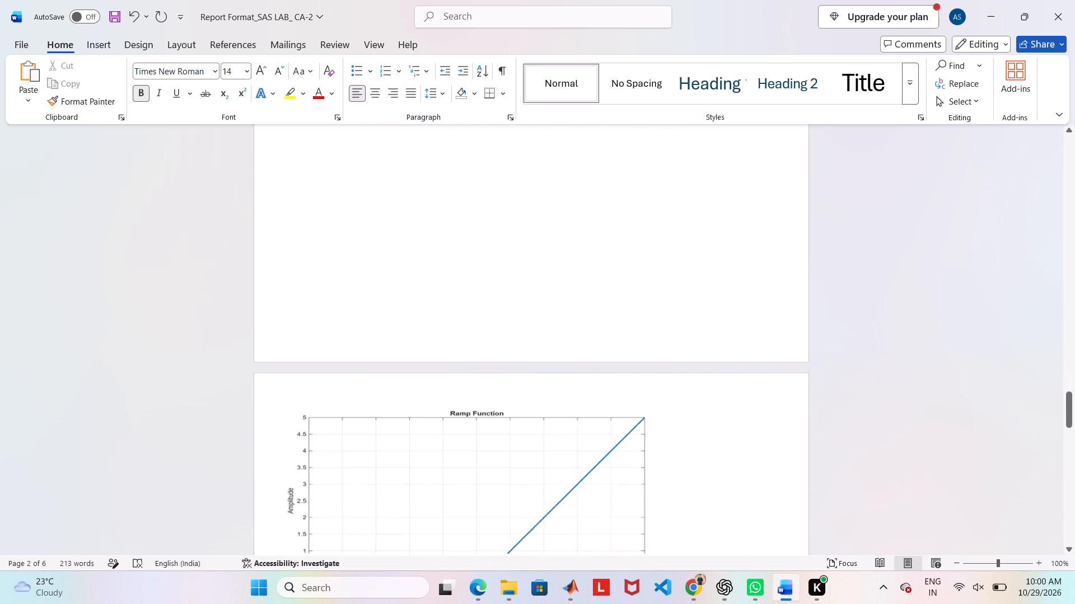
pyautogui.scroll(-1, 328, 418)
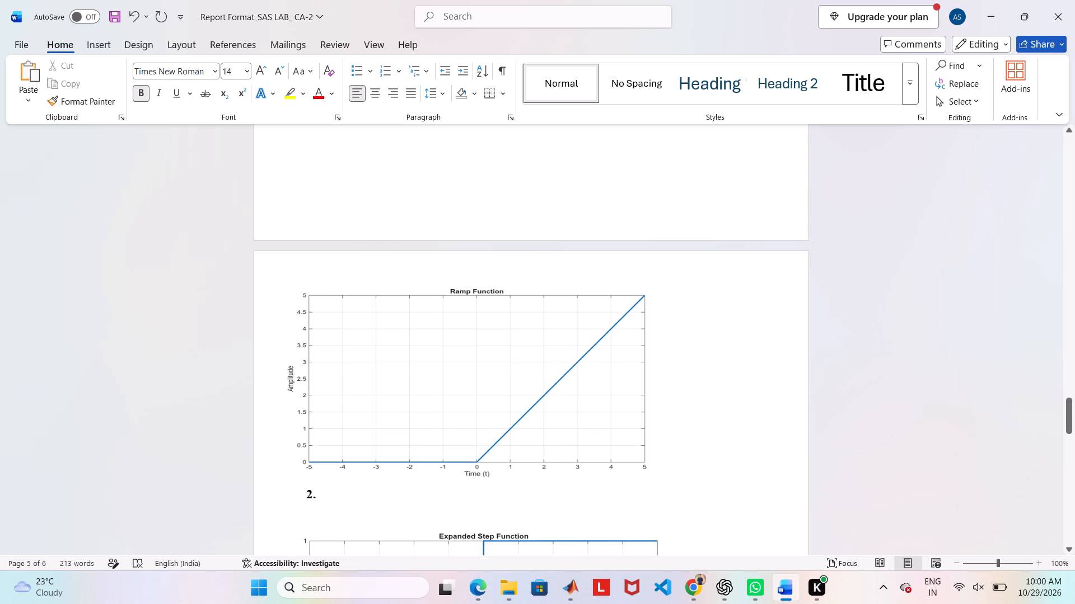
# Complete the label below the Ramp Function figure as "2.Ramp Signal", with both words capitalised.
pyautogui.press('r')
pyautogui.press('a')
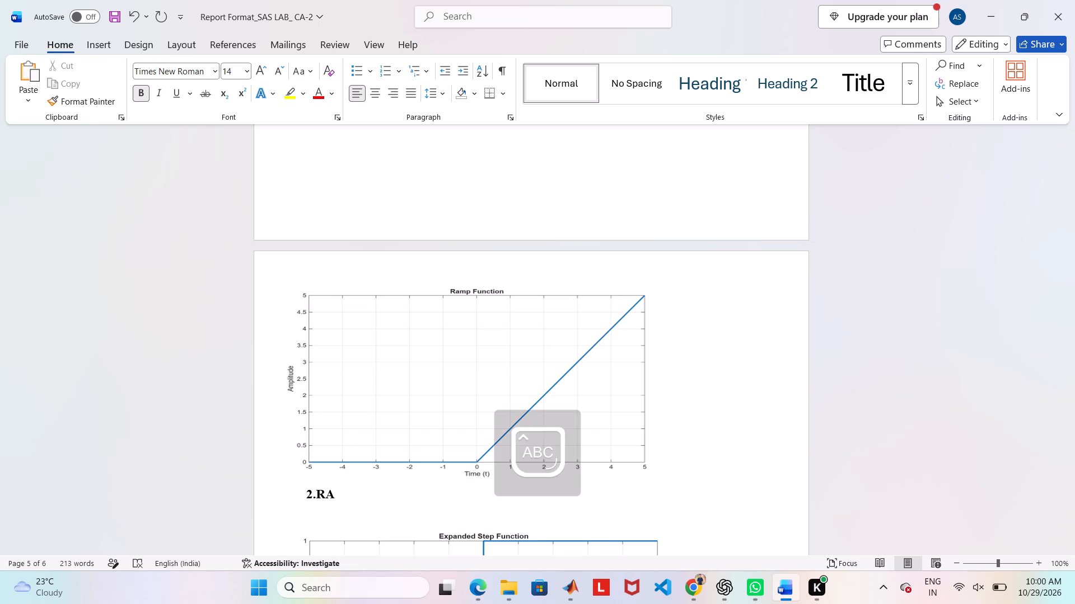
pyautogui.write('amp')
pyautogui.press('BackSpace')
pyautogui.press('BackSpace')
pyautogui.press('BackSpace')
pyautogui.press('BackSpace')
pyautogui.write('amp')
pyautogui.press('space')
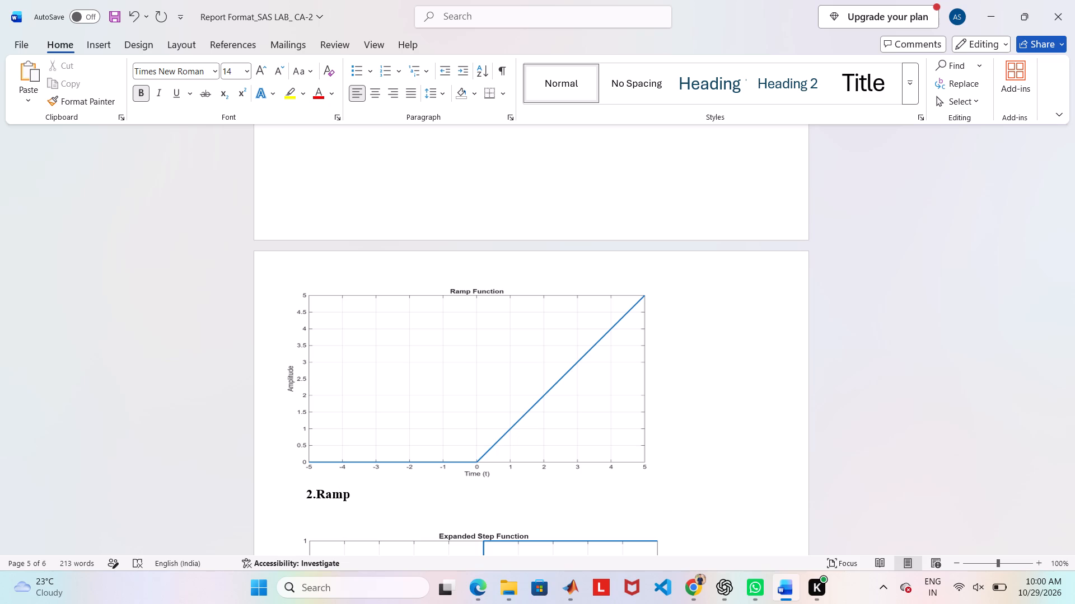
pyautogui.write('signa')
pyautogui.press('l')
pyautogui.click(361, 493)
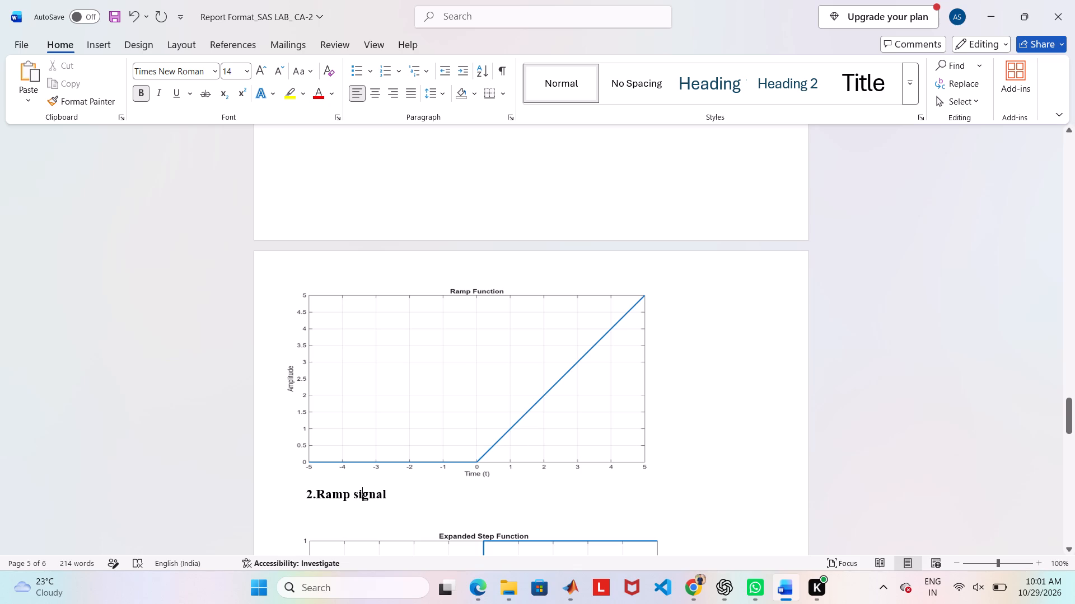
pyautogui.click(356, 495)
pyautogui.press('BackSpace')
pyautogui.press('s')
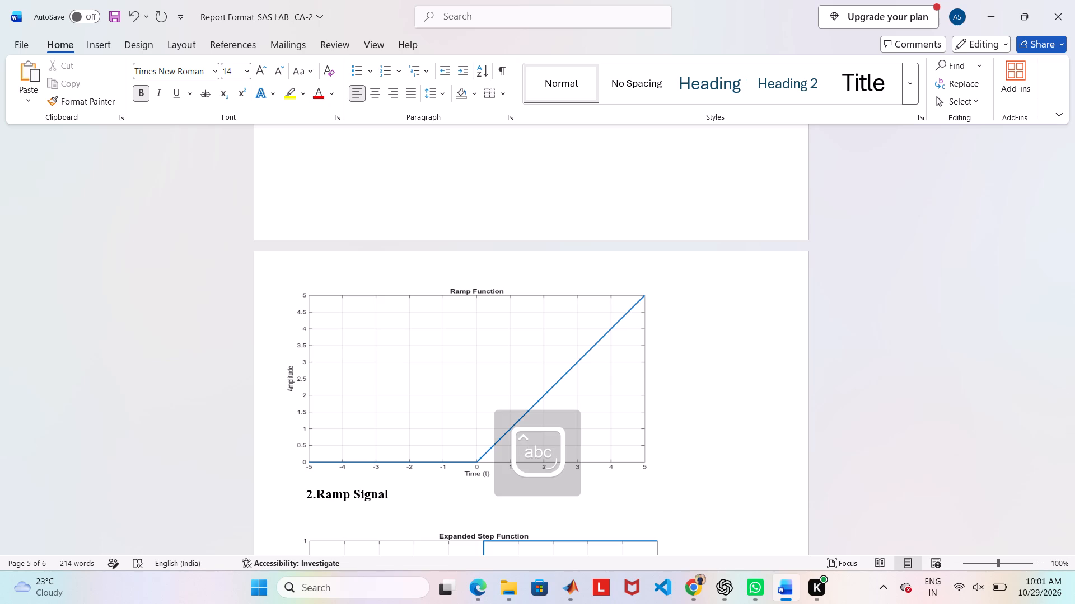
# Review the figures under Curve/Figures and the time-expansion section headings in the code part of the report.
pyautogui.scroll(-17, 355, 495)
pyautogui.scroll(10, 357, 492)
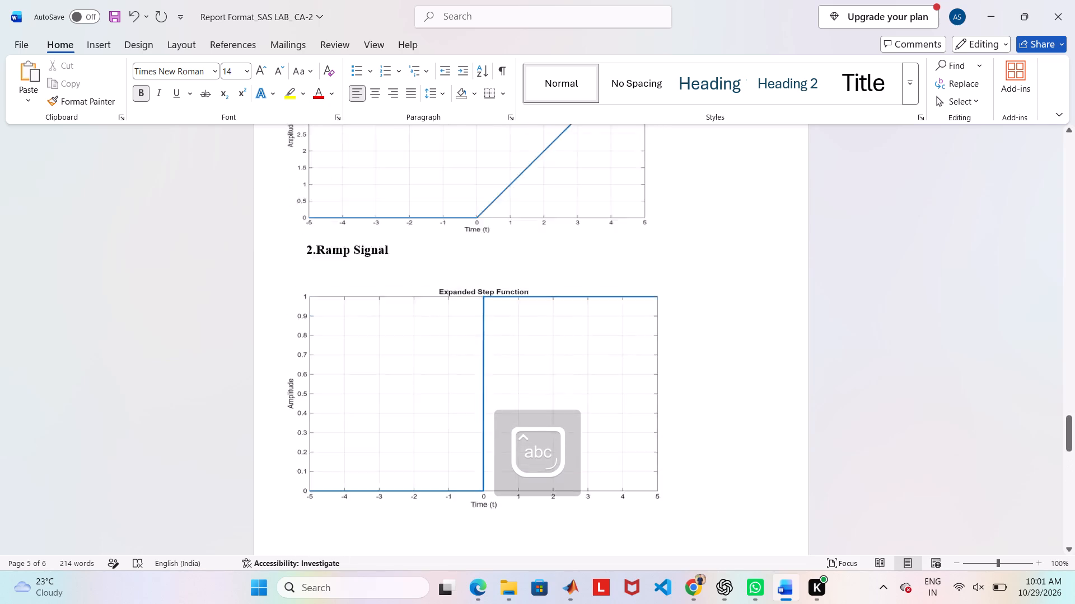
pyautogui.scroll(19, 367, 481)
pyautogui.scroll(8, 367, 481)
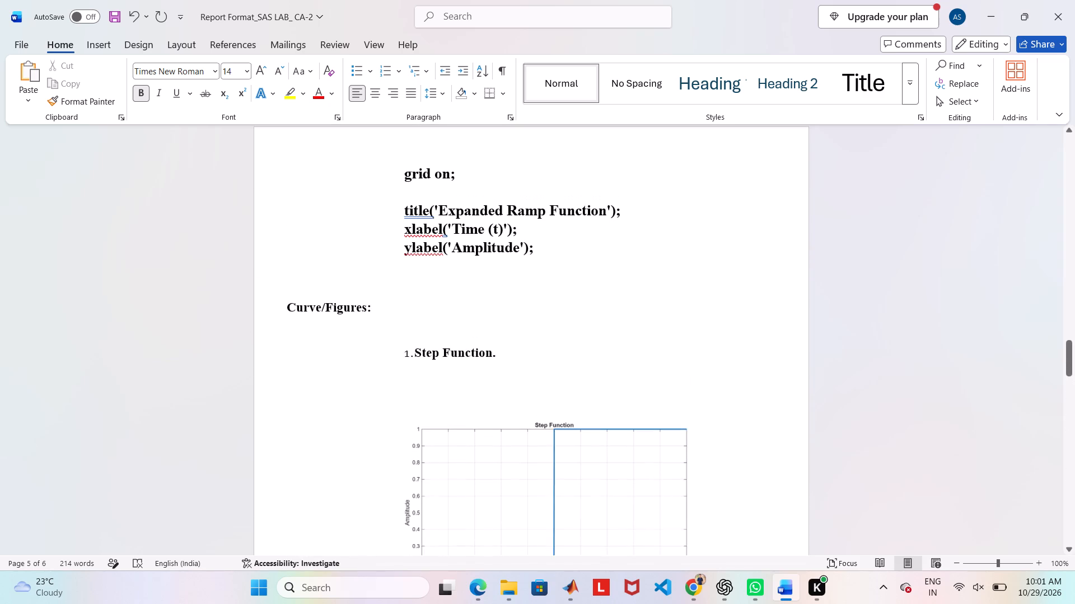
pyautogui.scroll(-20, 367, 481)
pyautogui.scroll(-17, 367, 481)
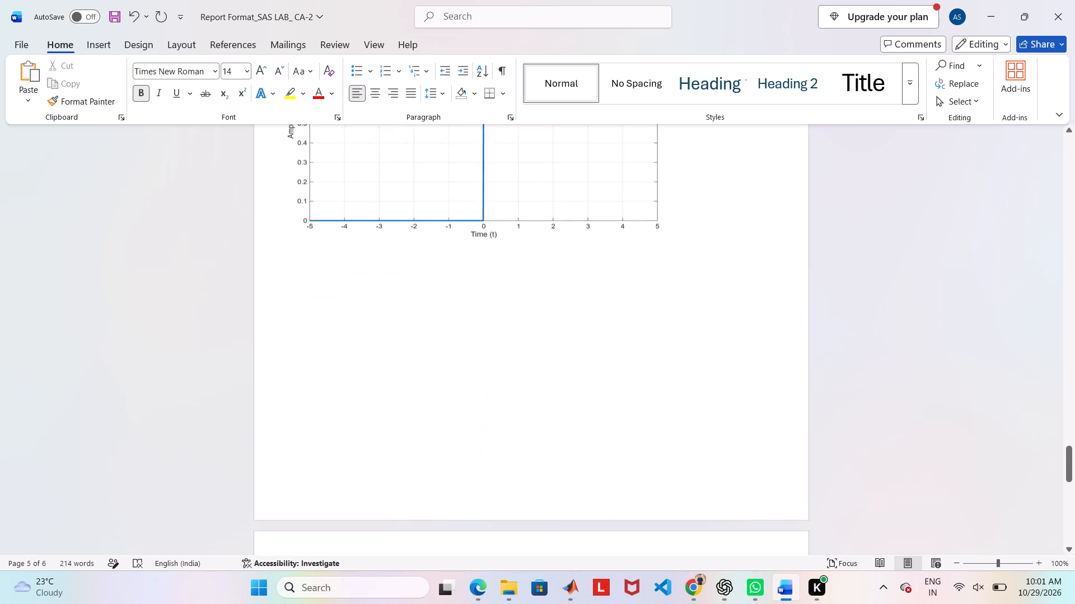
pyautogui.scroll(-12, 367, 481)
pyautogui.scroll(15, 367, 481)
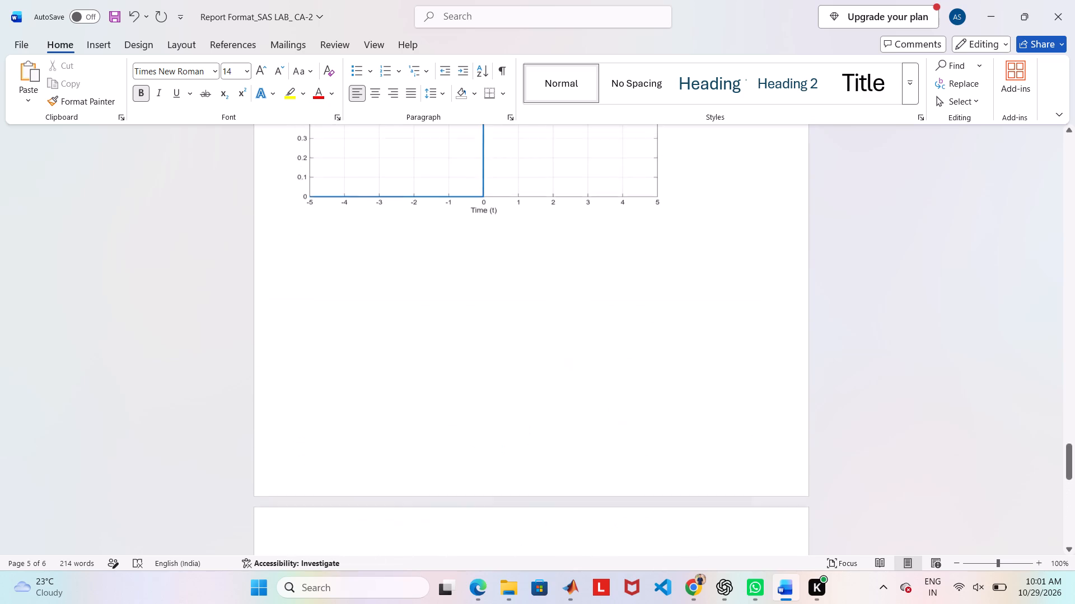
pyautogui.scroll(10, 367, 481)
pyautogui.scroll(-9, 367, 481)
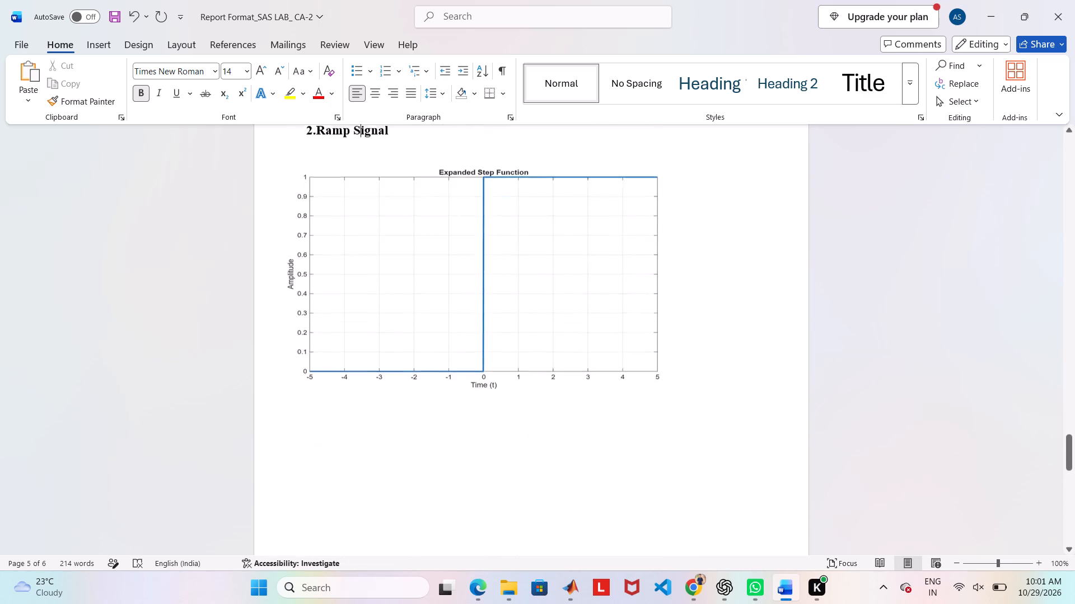
pyautogui.scroll(20, 367, 481)
pyautogui.scroll(13, 367, 481)
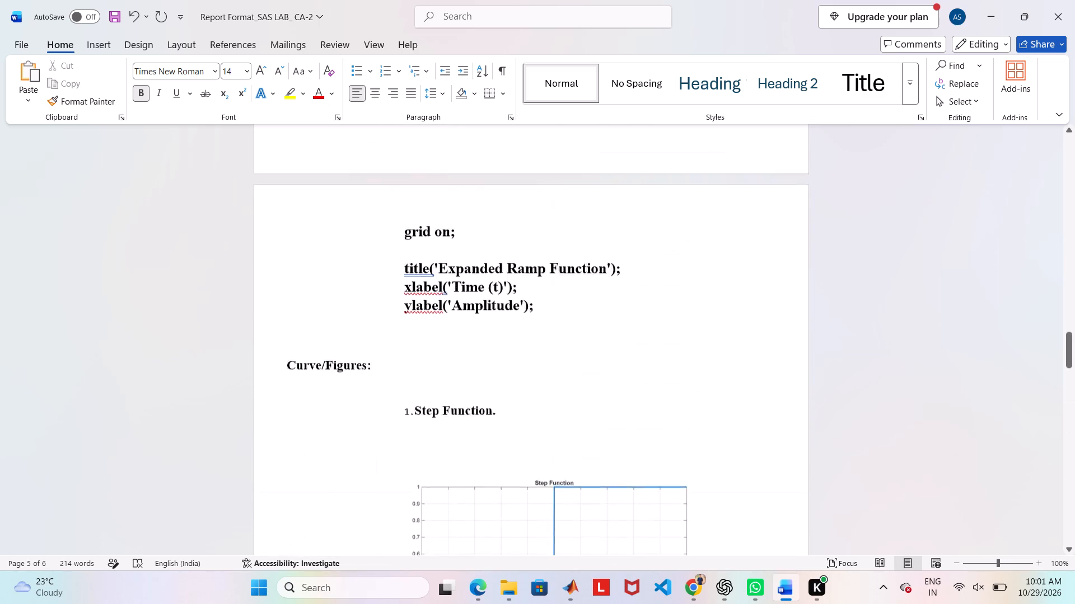
pyautogui.scroll(20, 367, 481)
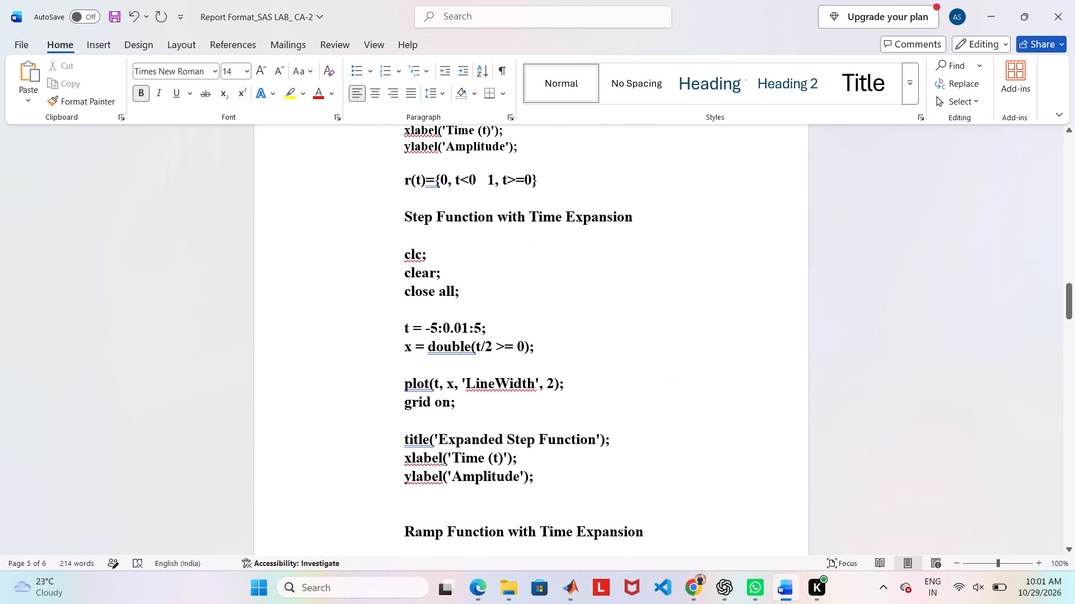
# Copy the "Step Function with Time Expansion" code heading and paste it below the Expanded Step Function figure after six leading spaces.
pyautogui.moveTo(403, 215); pyautogui.dragTo(521, 216)
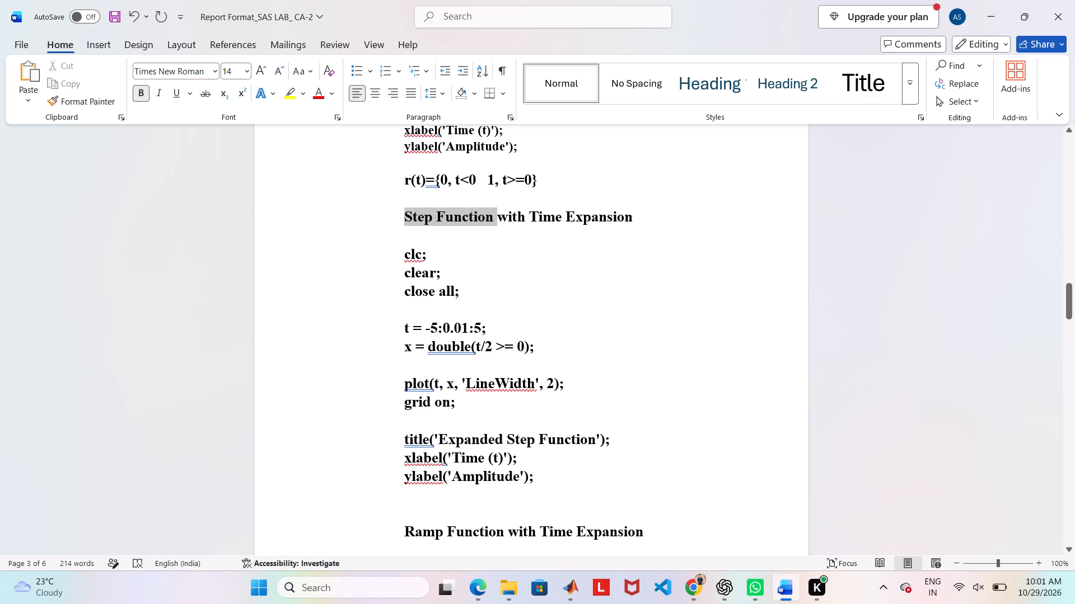
pyautogui.moveTo(521, 216); pyautogui.dragTo(620, 212)
pyautogui.hotkey('ctrl', 'c')
pyautogui.scroll(-2, 614, 429)
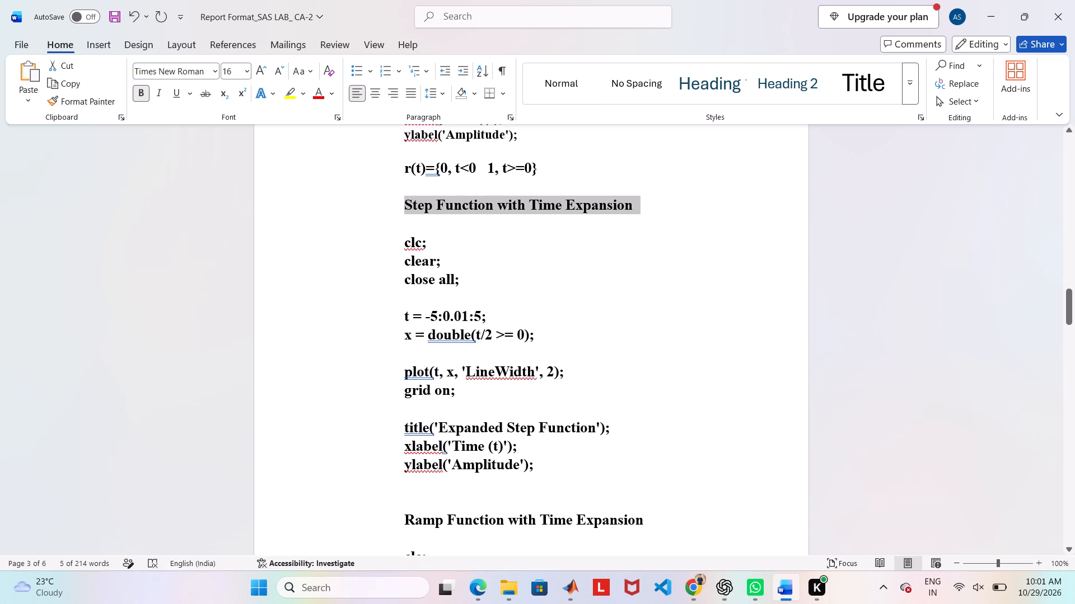
pyautogui.scroll(-20, 614, 429)
pyautogui.scroll(-20, 614, 429)
pyautogui.scroll(-3, 614, 429)
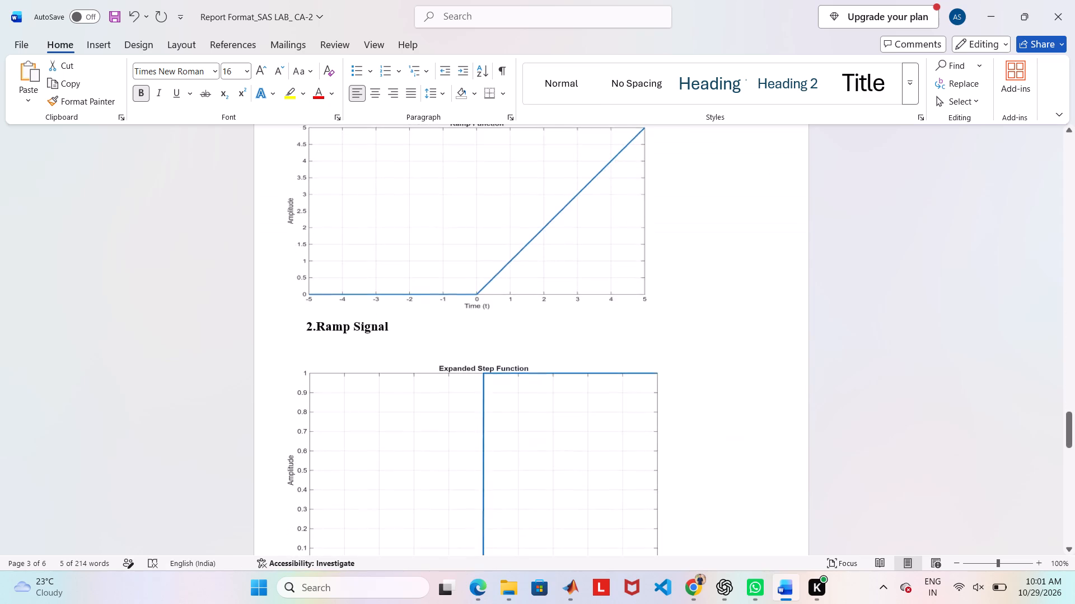
pyautogui.scroll(-10, 609, 408)
pyautogui.click(341, 285)
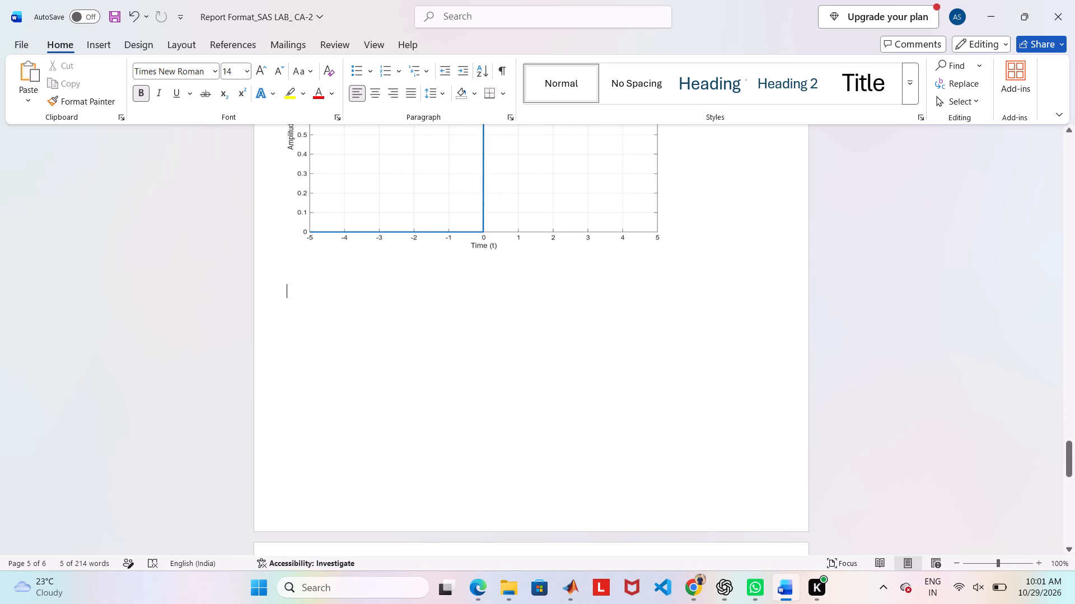
pyautogui.press('space')
pyautogui.press('space')
pyautogui.press('space')
pyautogui.press('space')
pyautogui.press('space')
pyautogui.press('space')
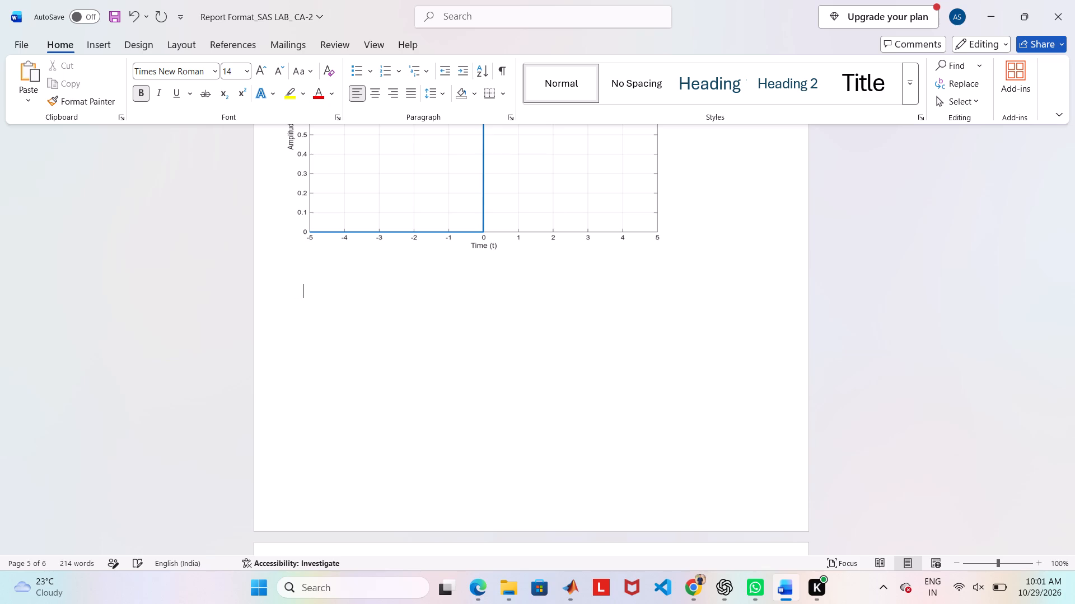
pyautogui.hotkey('ctrl', 'v')
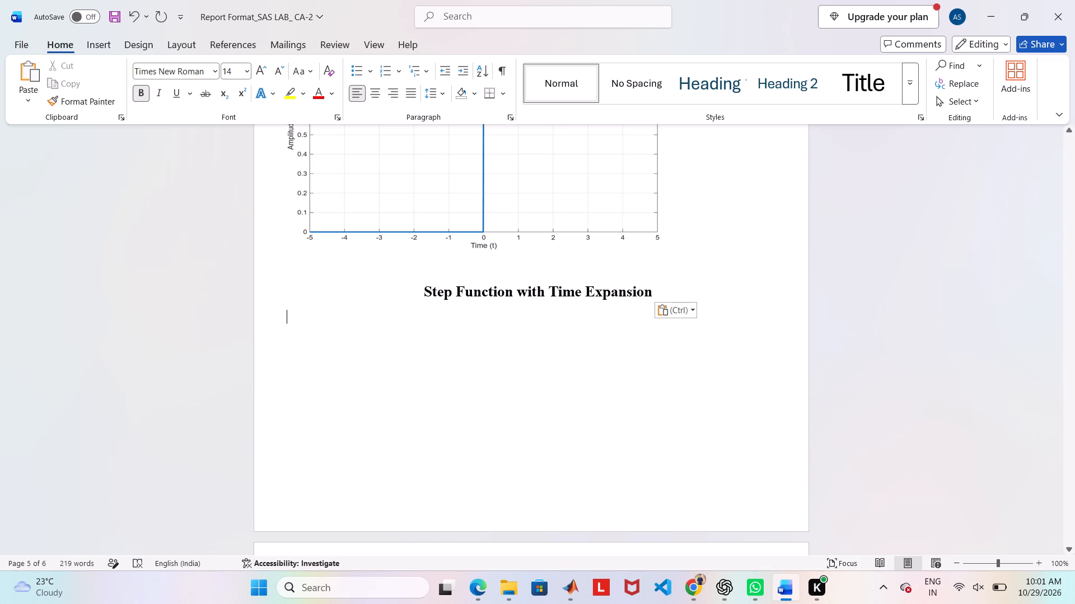
# Copy the "Ramp Function with Time Expansion" heading from the code part of the report.
pyautogui.scroll(-20, 345, 294)
pyautogui.scroll(2, 345, 294)
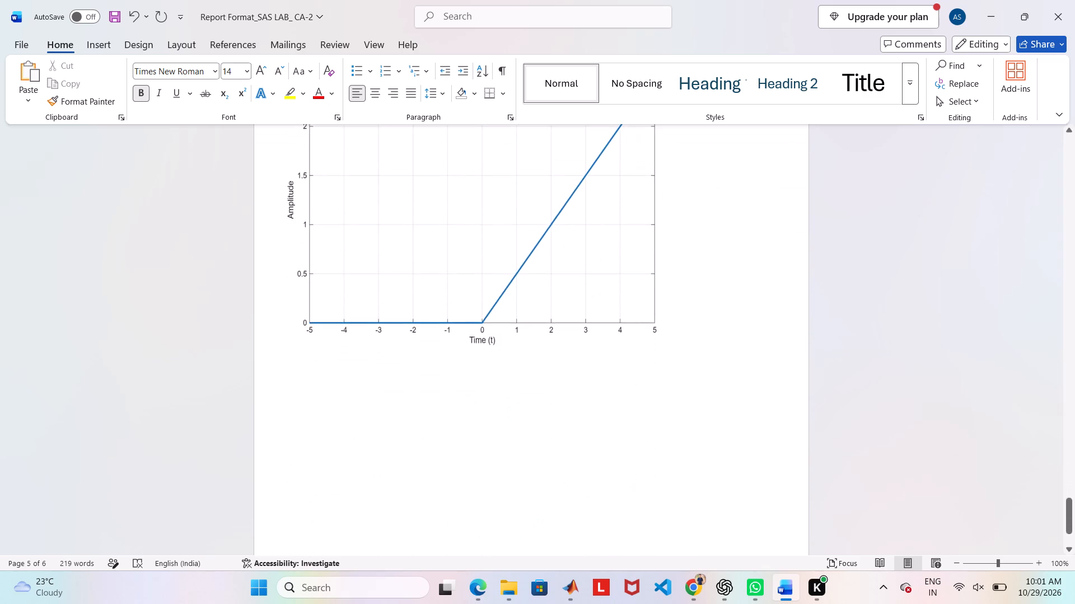
pyautogui.scroll(15, 345, 294)
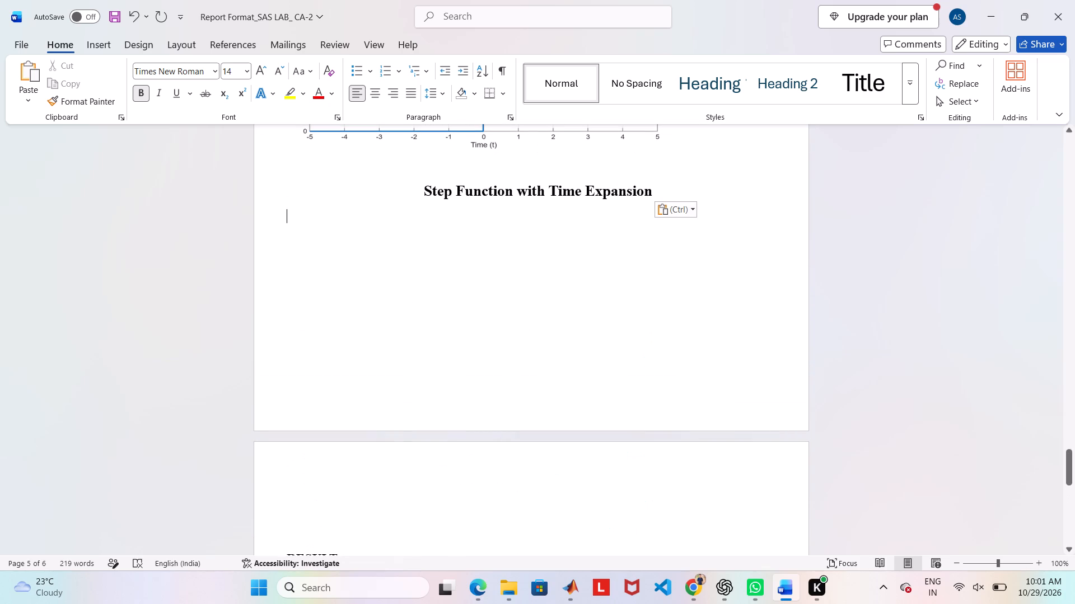
pyautogui.scroll(6, 343, 294)
pyautogui.scroll(18, 348, 290)
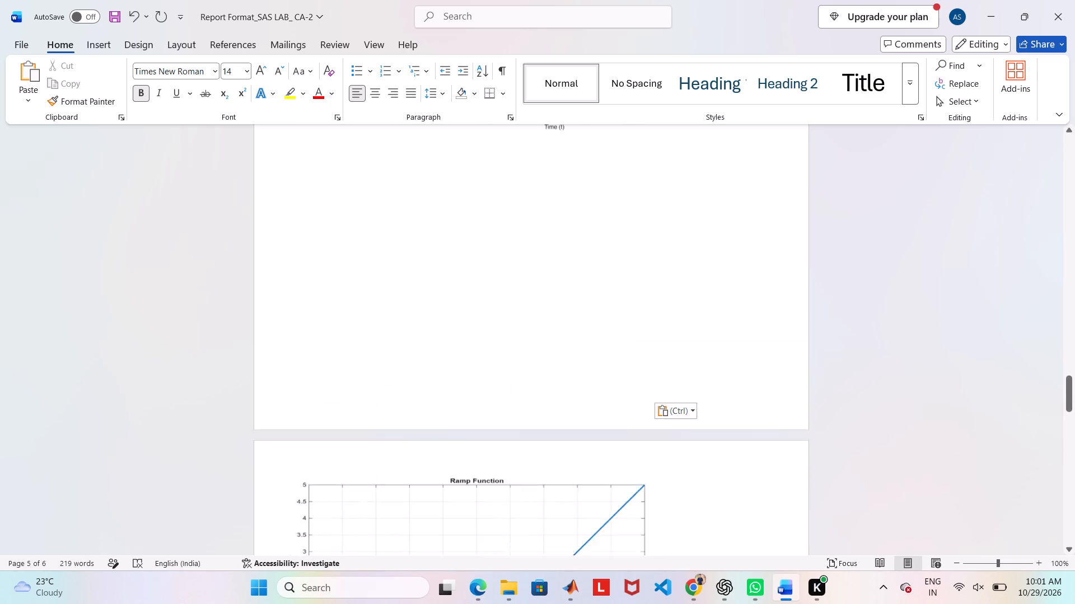
pyautogui.scroll(20, 348, 290)
pyautogui.scroll(4, 348, 290)
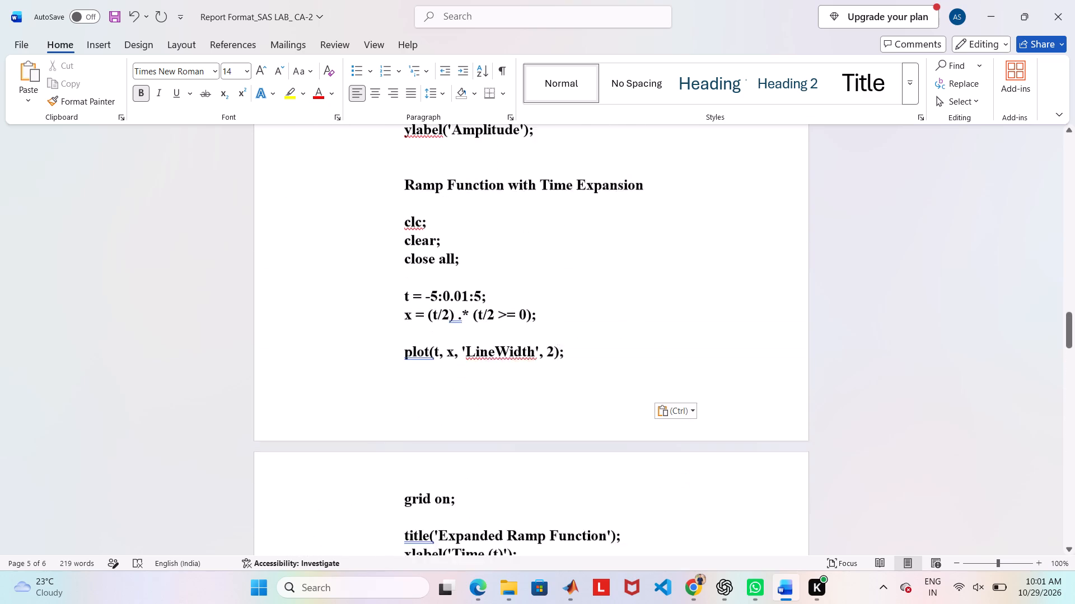
pyautogui.scroll(3, 348, 290)
pyautogui.moveTo(400, 298); pyautogui.dragTo(504, 314)
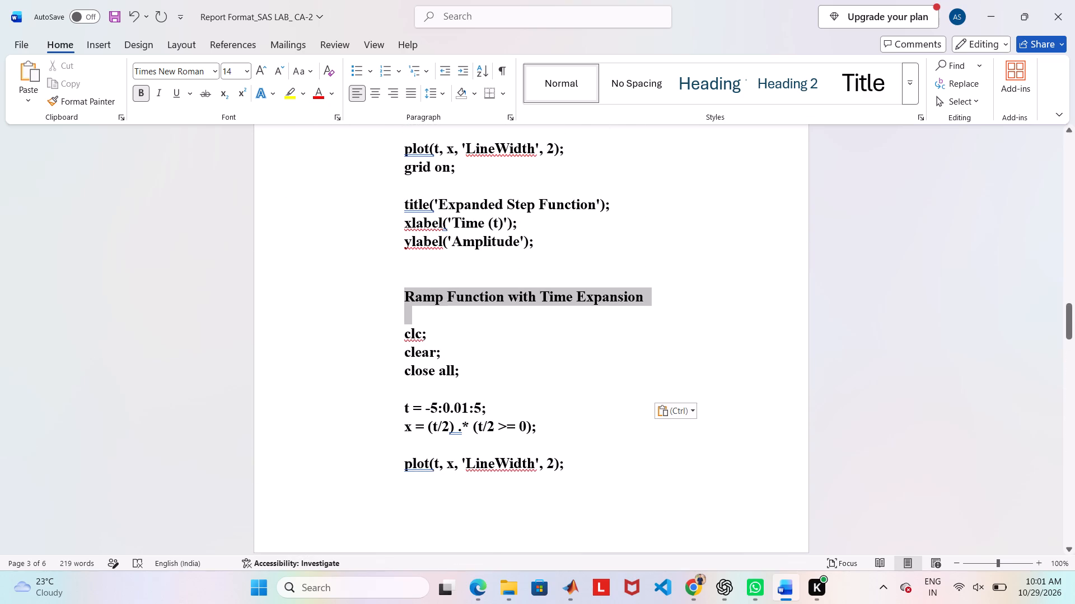
pyautogui.moveTo(504, 314); pyautogui.dragTo(657, 294)
pyautogui.hotkey('ctrl', 'c')
# Add a blank line above the Expanded Ramp Function figure on the RESULT page.
pyautogui.scroll(-20, 656, 298)
pyautogui.scroll(-20, 656, 298)
pyautogui.scroll(-1, 656, 298)
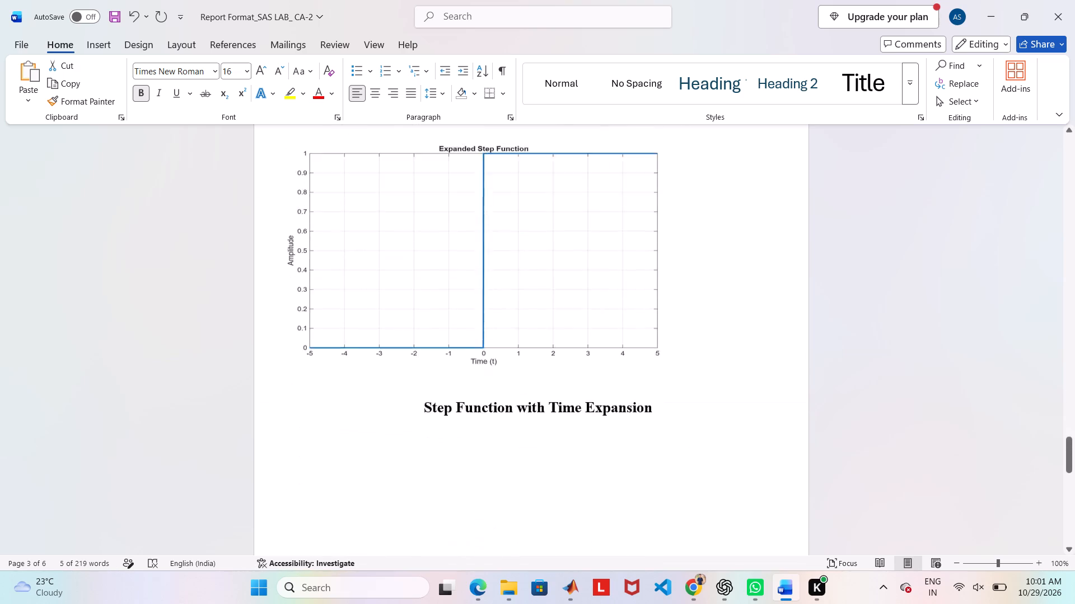
pyautogui.scroll(-20, 655, 300)
pyautogui.scroll(-4, 655, 300)
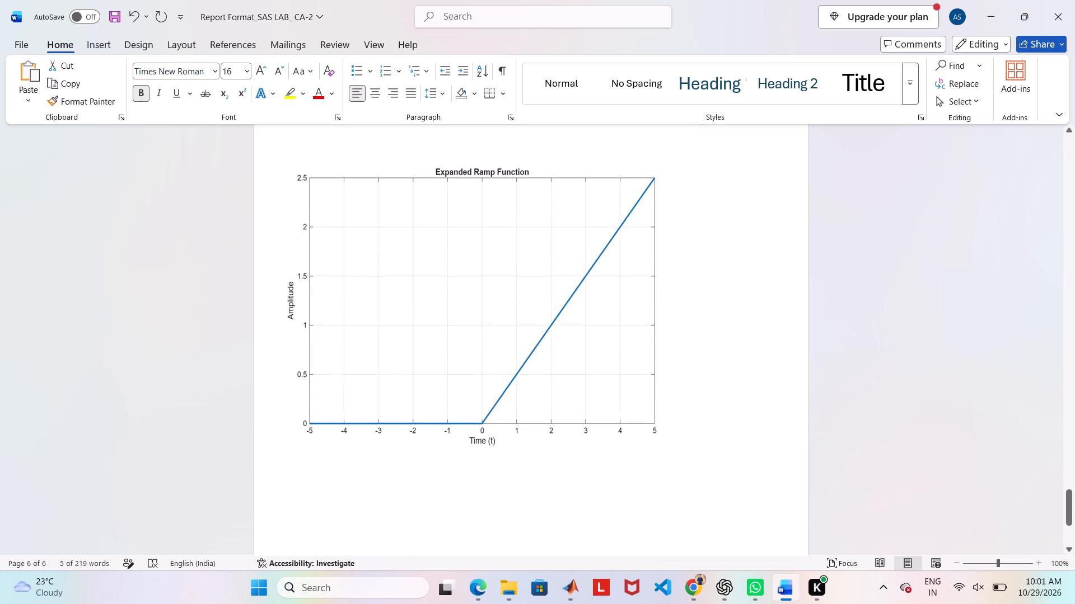
pyautogui.scroll(2, 364, 192)
pyautogui.click(359, 517)
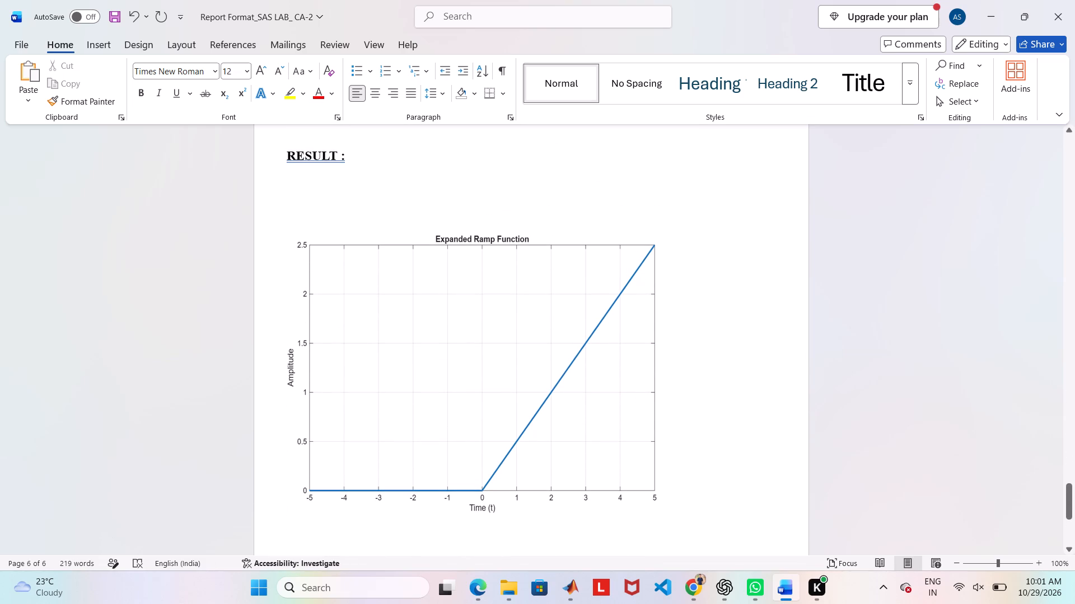
pyautogui.press('BackSpace')
pyautogui.press('BackSpace')
pyautogui.press('Return')
pyautogui.press('Return')
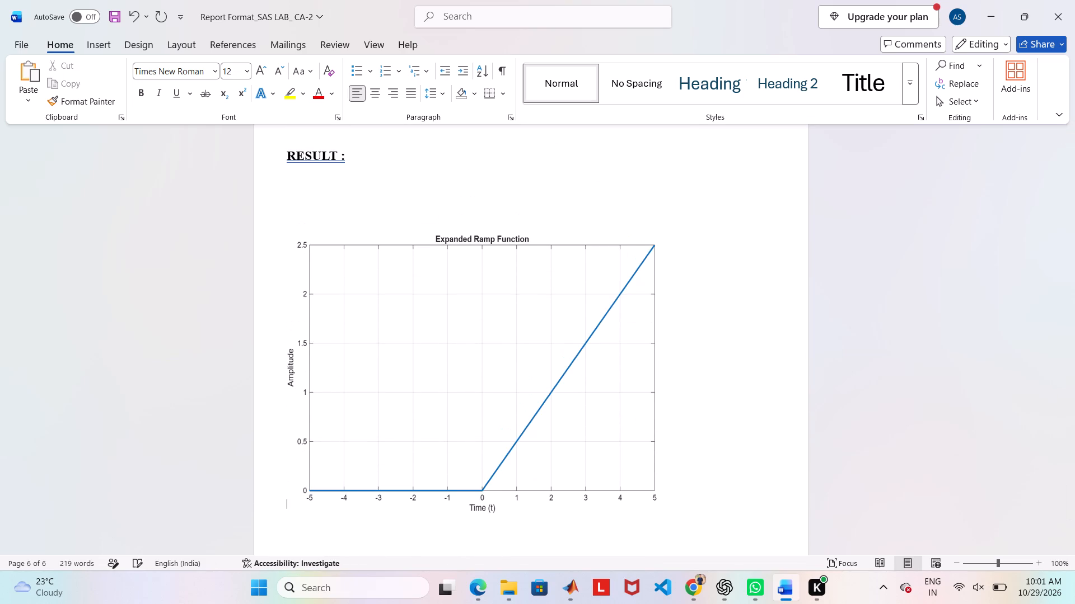
pyautogui.press('Return')
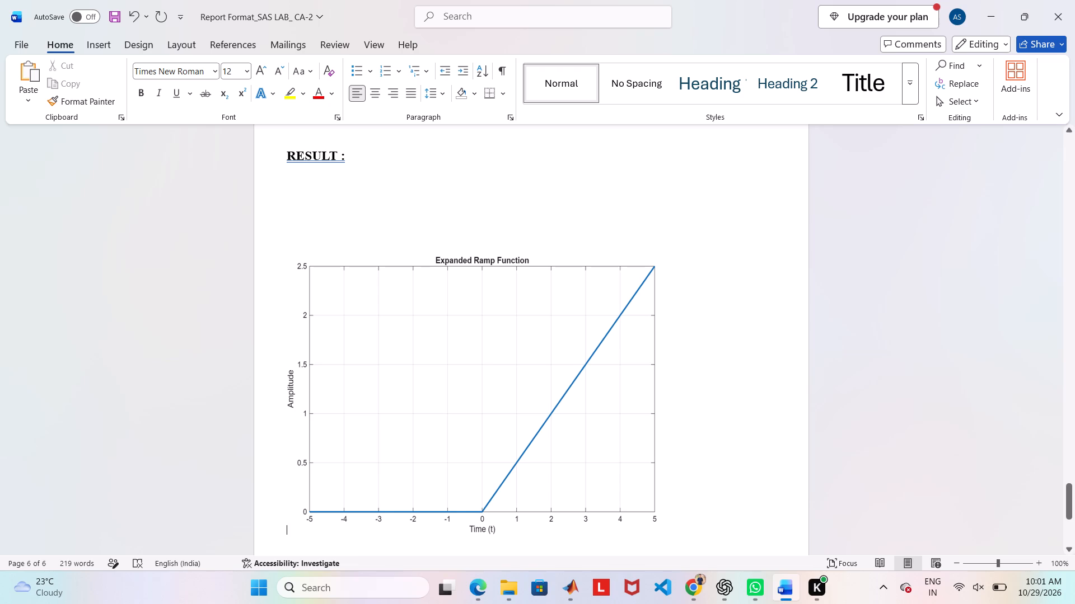
# Paste the copied time-expansion heading on the line above the Expanded Ramp Function figure, after five leading spaces.
pyautogui.click(321, 235)
pyautogui.press('space')
pyautogui.press('space')
pyautogui.press('space')
pyautogui.press('space')
pyautogui.press('space')
pyautogui.hotkey('ctrl', 'v')
# Review the report from the Objective and program code through to the labelled figures and the RESULT page.
pyautogui.scroll(3, 327, 239)
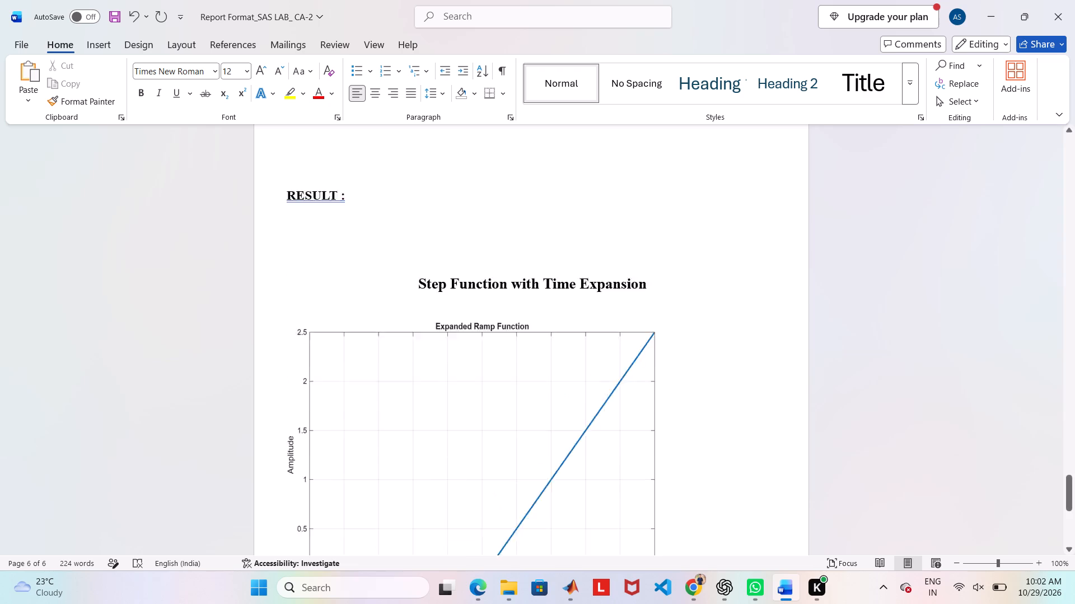
pyautogui.scroll(7, 327, 239)
pyautogui.scroll(15, 354, 197)
pyautogui.scroll(18, 355, 188)
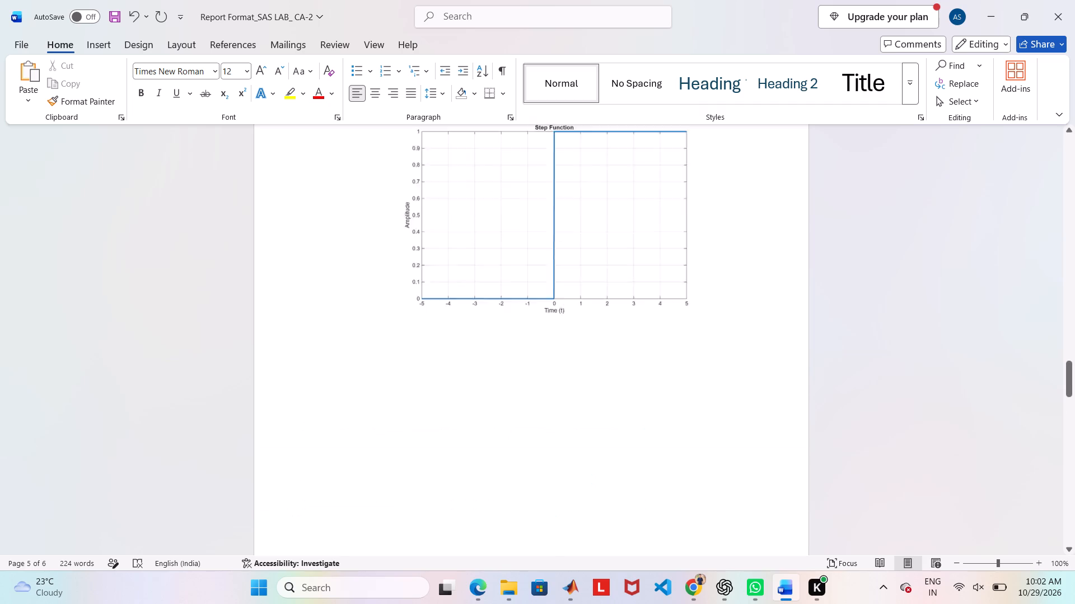
pyautogui.scroll(20, 351, 186)
pyautogui.scroll(15, 351, 186)
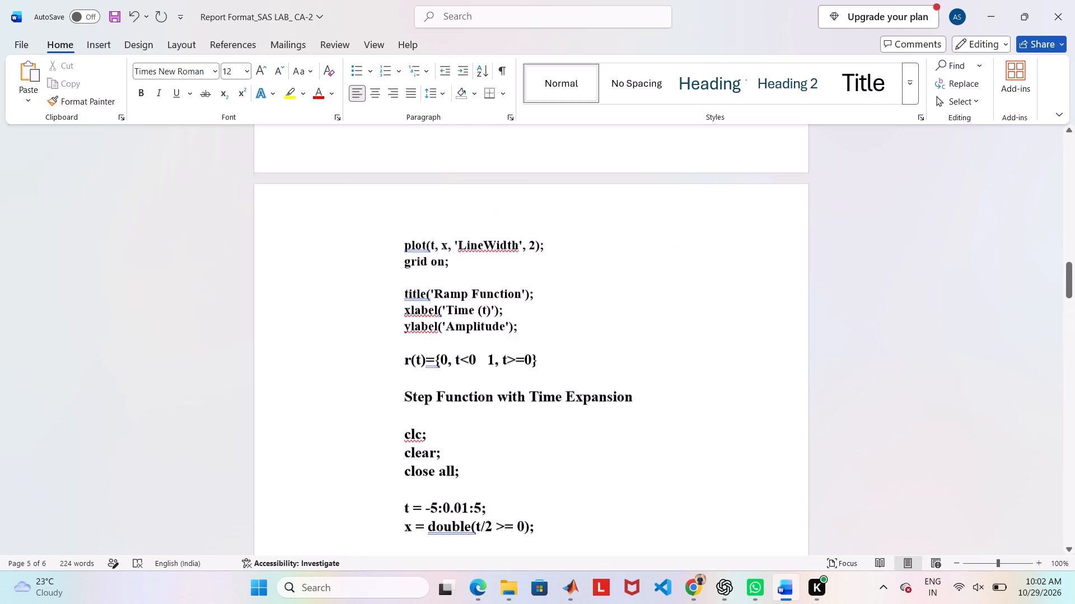
pyautogui.scroll(20, 350, 186)
pyautogui.scroll(2, 350, 186)
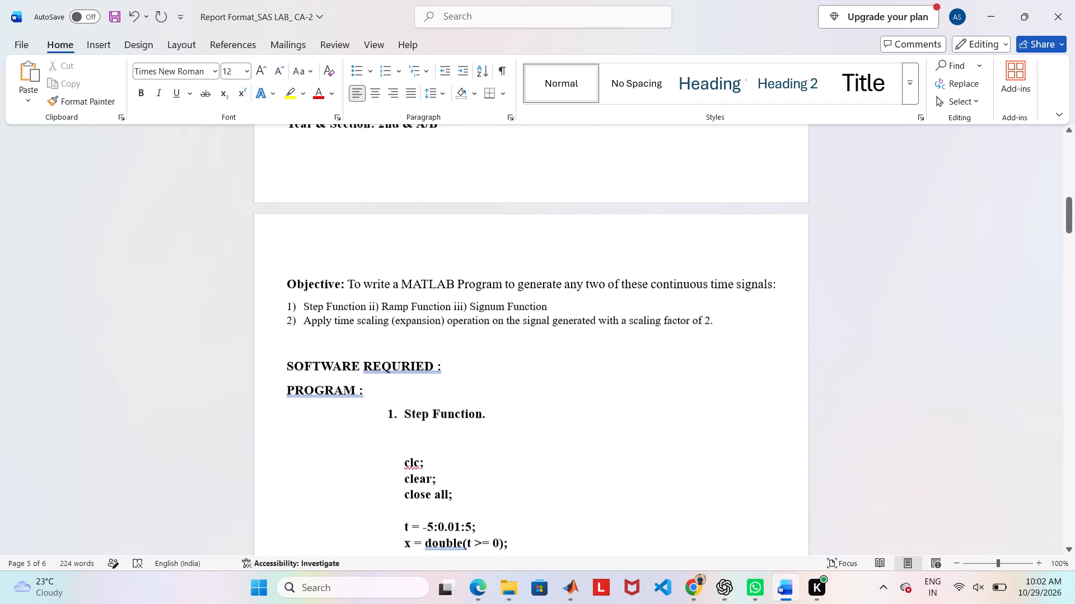
pyautogui.scroll(-7, 350, 186)
pyautogui.scroll(-19, 351, 186)
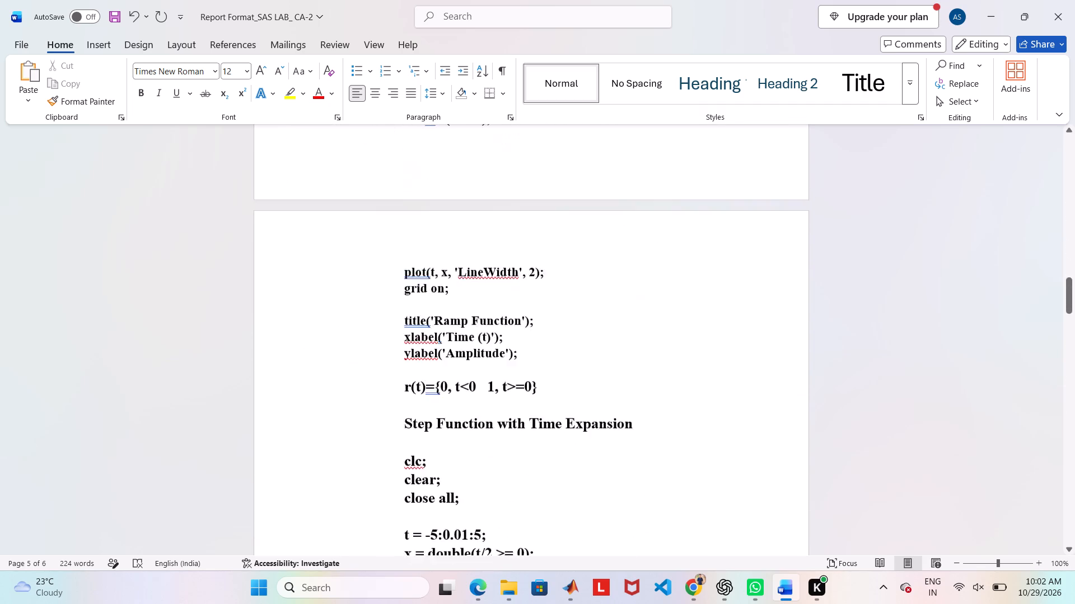
pyautogui.scroll(-20, 351, 186)
pyautogui.scroll(-20, 351, 186)
pyautogui.scroll(-6, 351, 186)
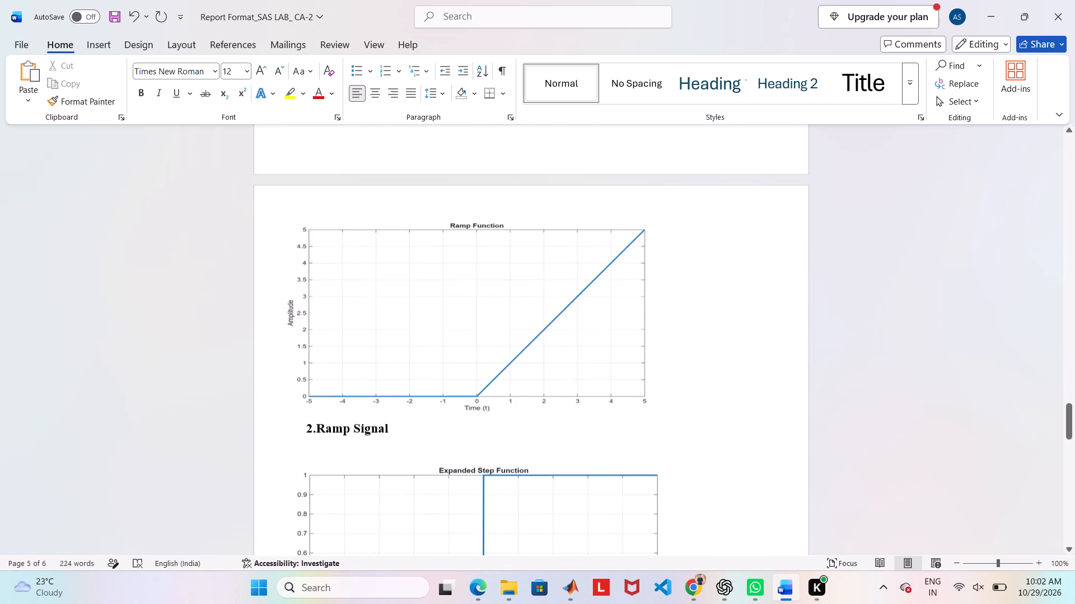
pyautogui.scroll(-12, 351, 186)
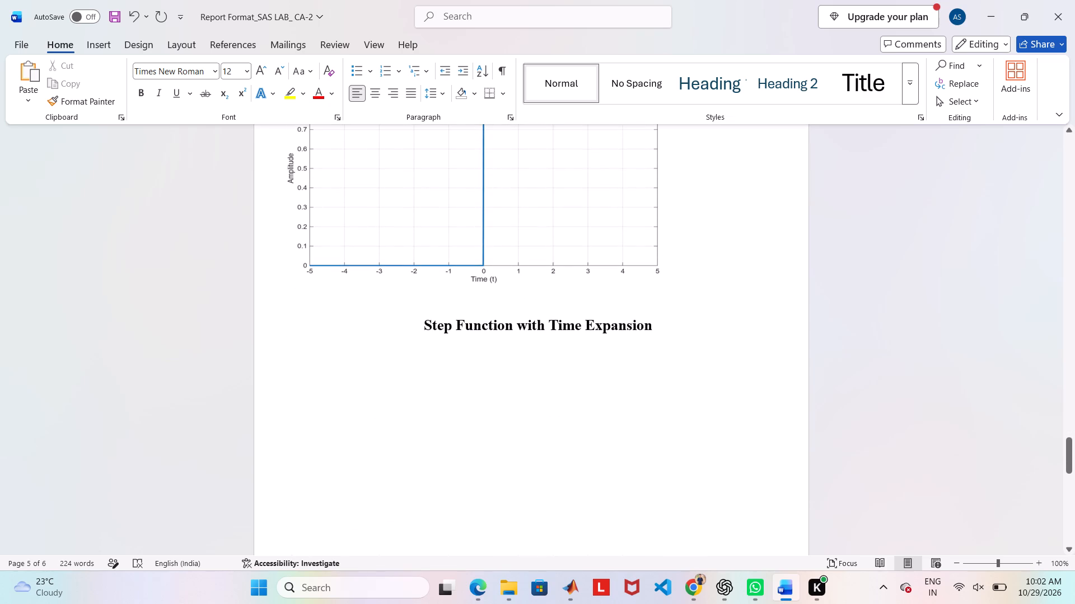
pyautogui.scroll(-20, 353, 187)
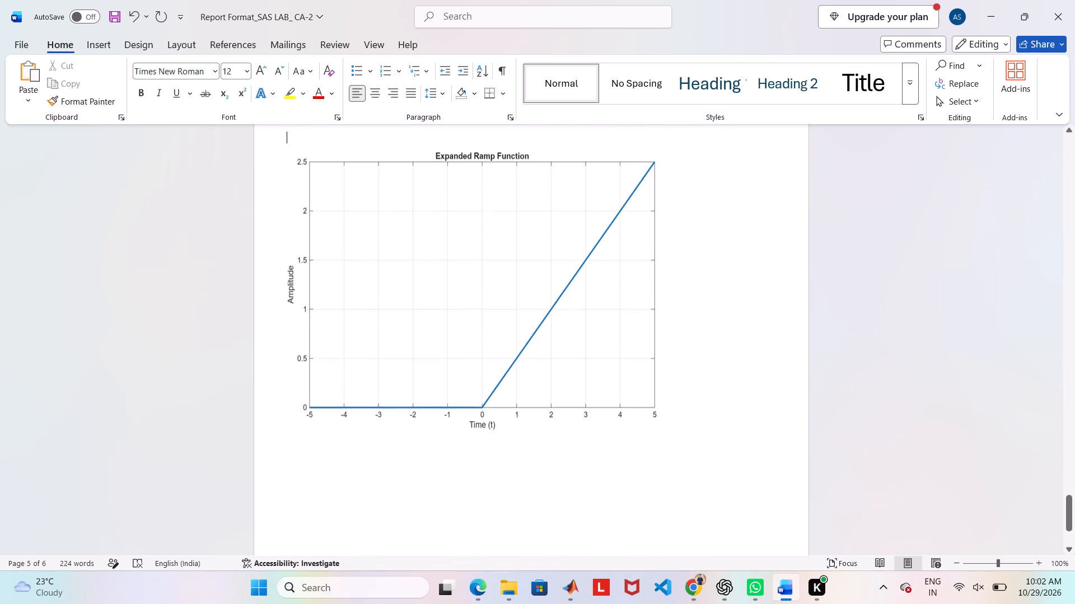
pyautogui.scroll(10, 353, 188)
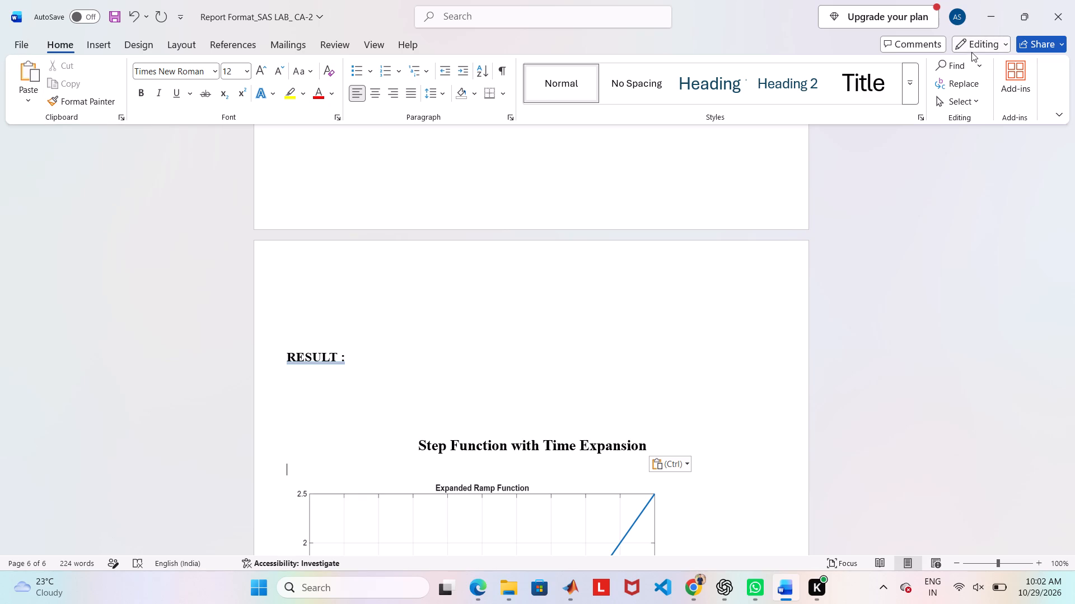
# Start exporting the report as a PDF document and clear the suggested file name.
pyautogui.click(26, 42)
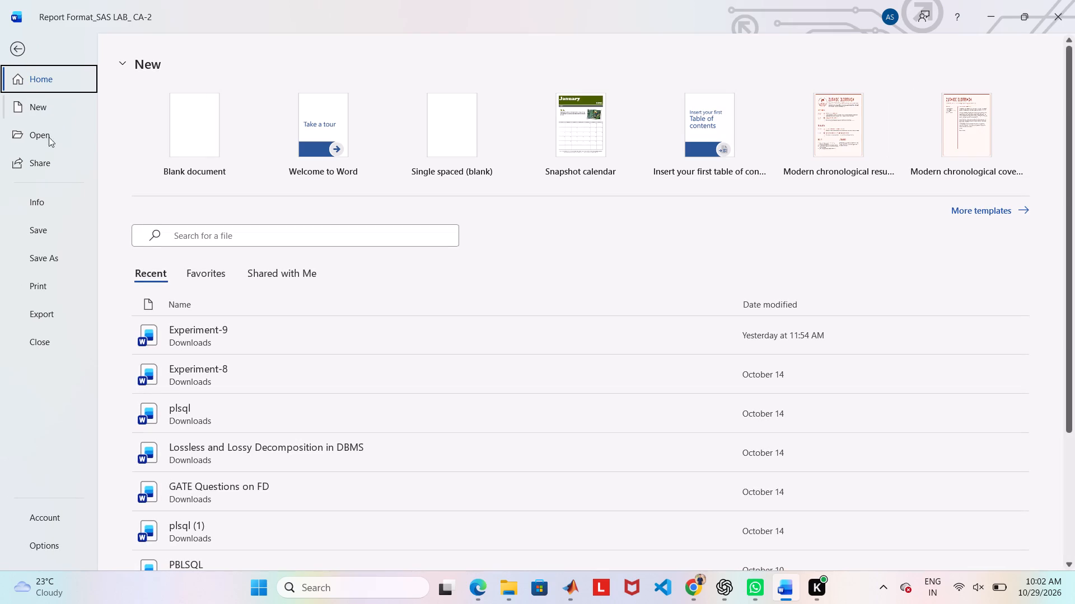
pyautogui.click(58, 315)
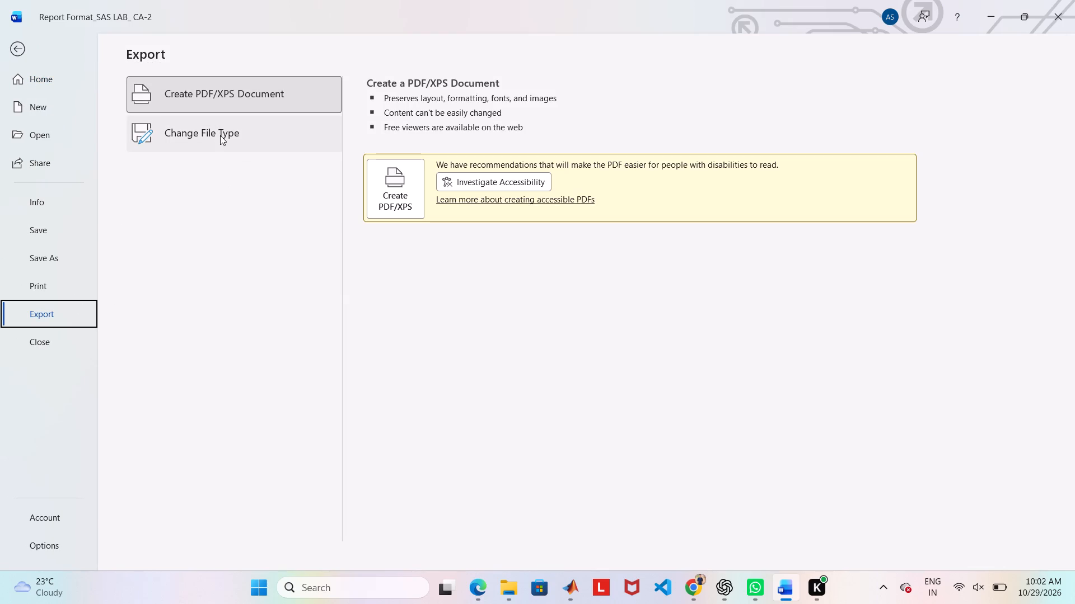
pyautogui.click(391, 192)
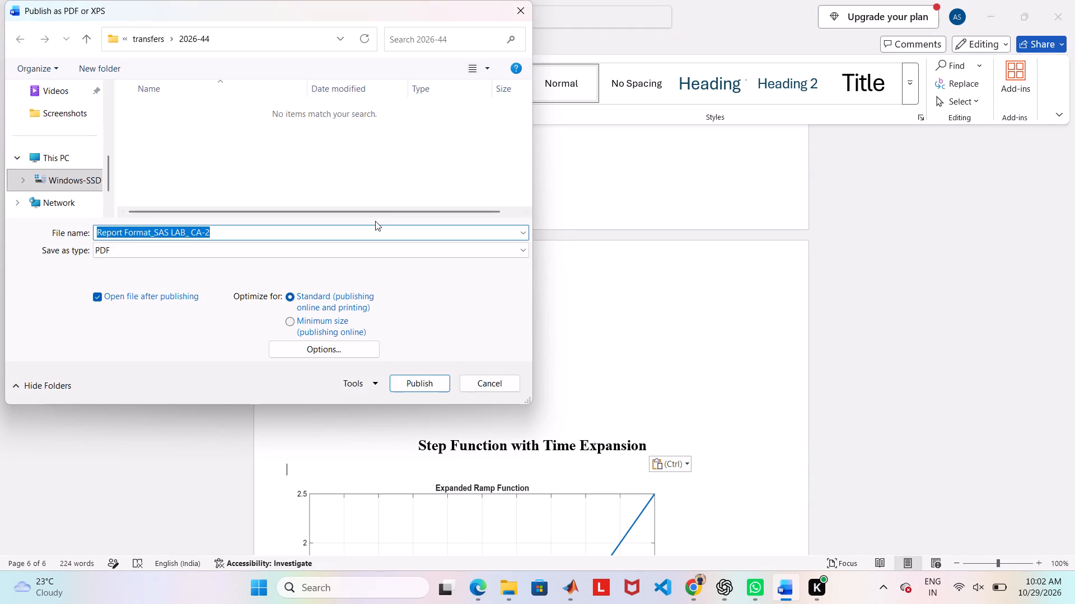
pyautogui.press('BackSpace')
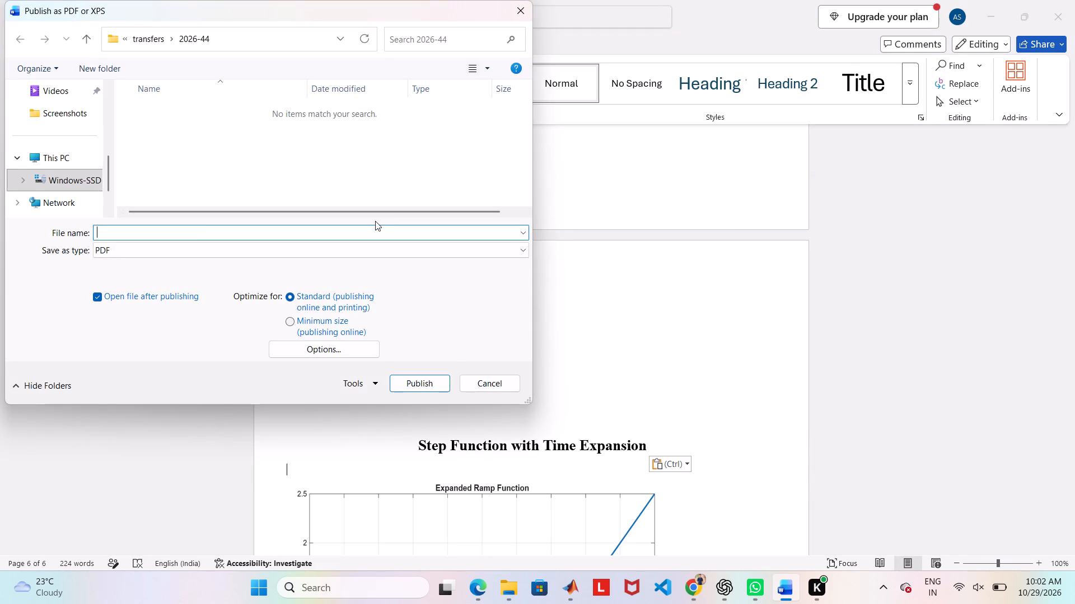
# Choose the Downloads folder as the destination for the exported PDF.
pyautogui.scroll(4, 62, 109)
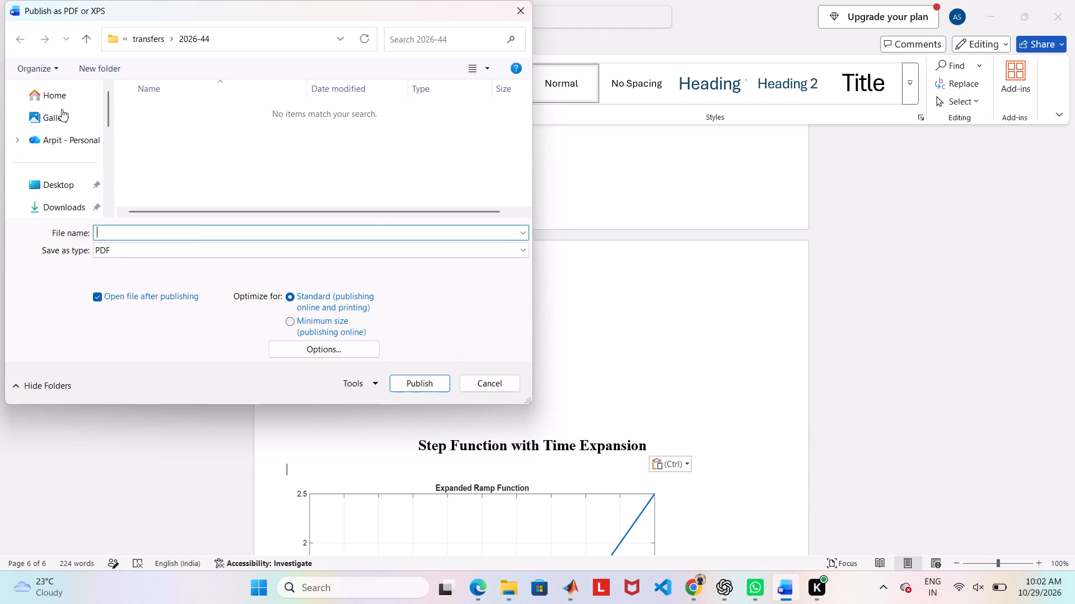
pyautogui.scroll(7, 55, 123)
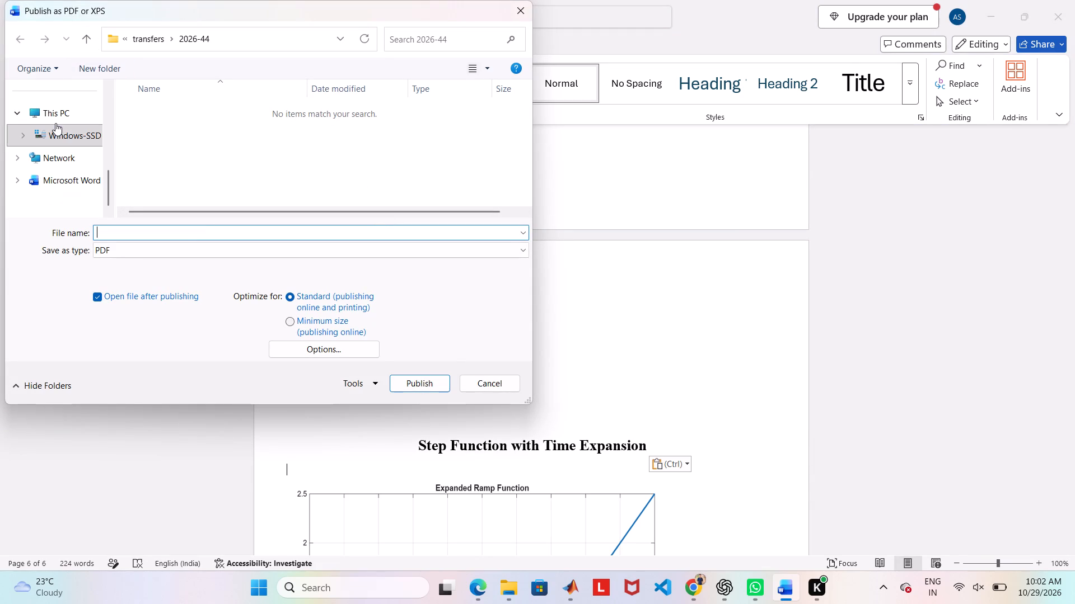
pyautogui.scroll(1, 55, 123)
pyautogui.click(45, 195)
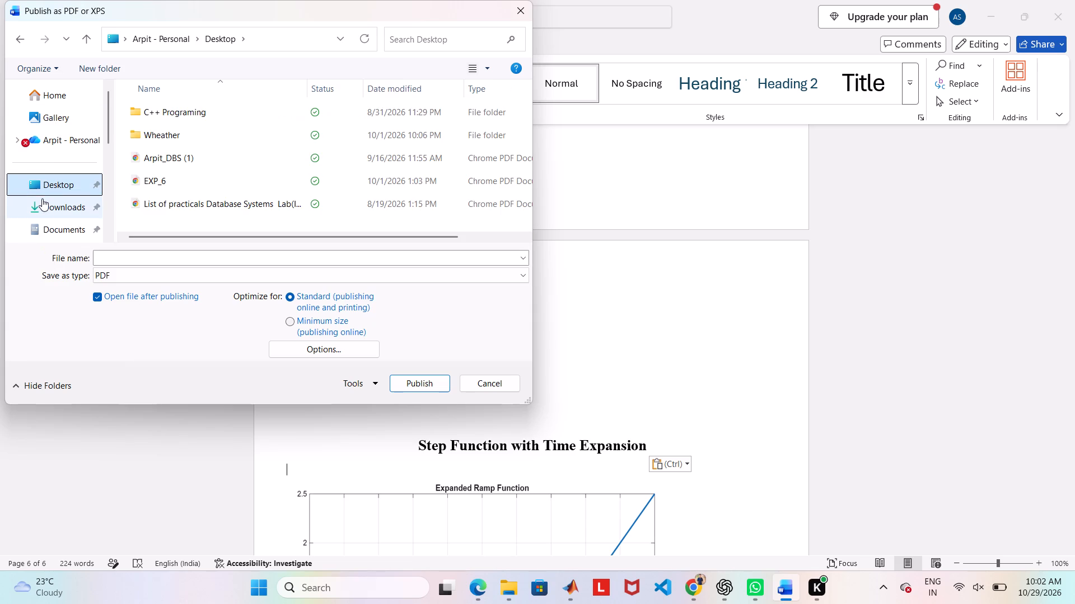
pyautogui.click(42, 199)
pyautogui.click(66, 177)
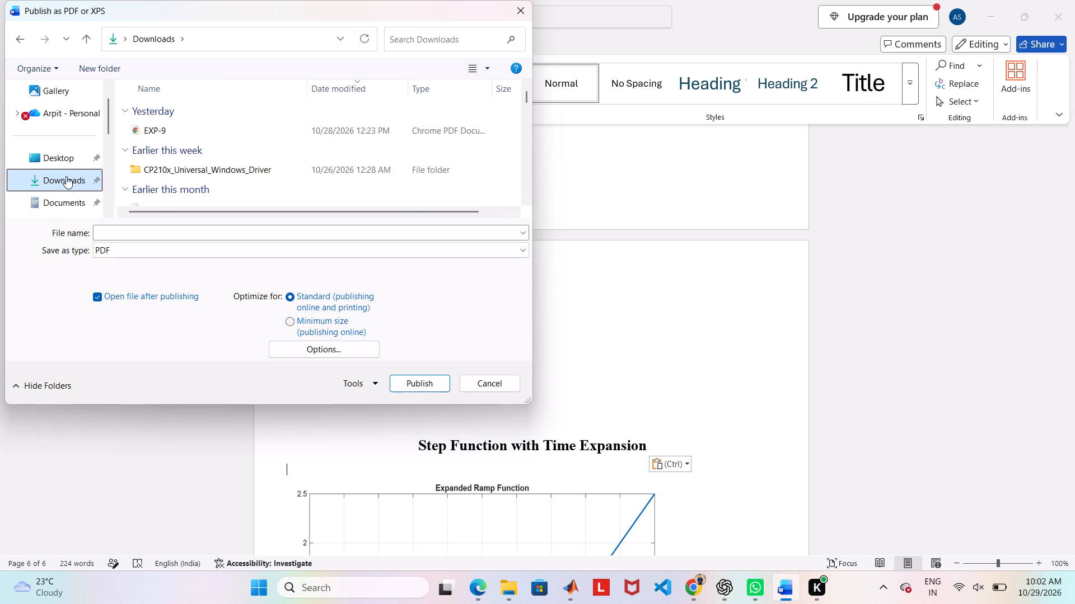
pyautogui.click(66, 176)
pyautogui.write('ss')
pyautogui.scroll(4, 66, 176)
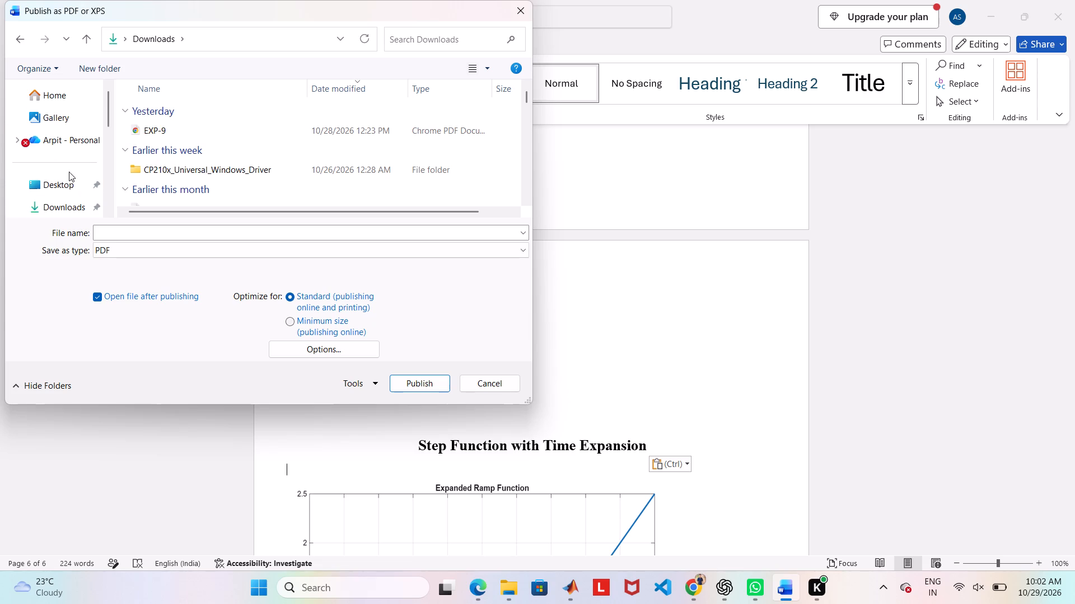
pyautogui.scroll(-3, 69, 172)
pyautogui.scroll(5, 69, 172)
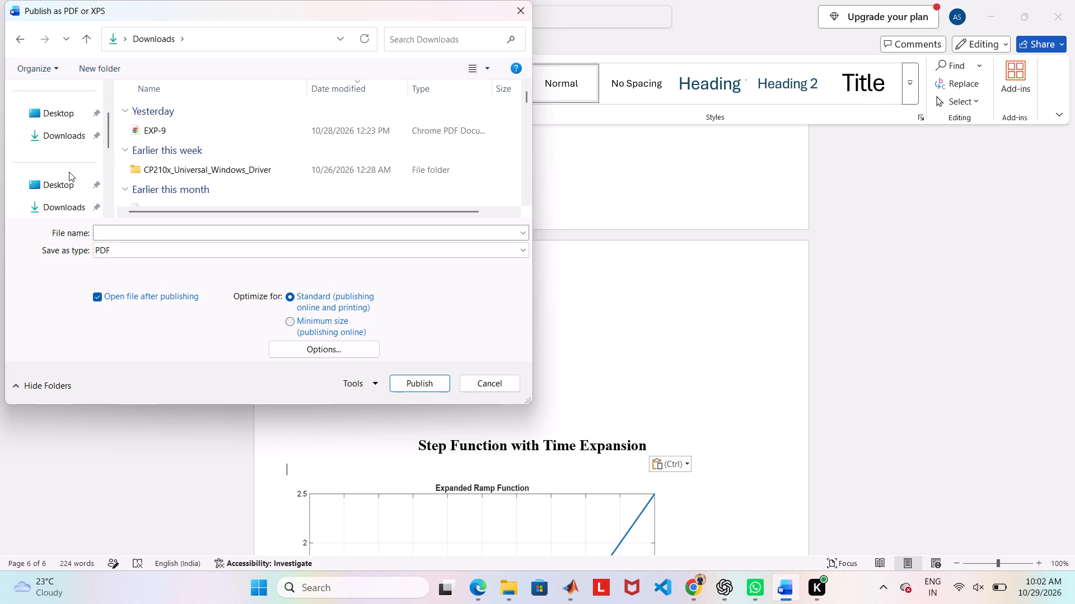
pyautogui.doubleClick(60, 201)
pyautogui.tripleClick(77, 176)
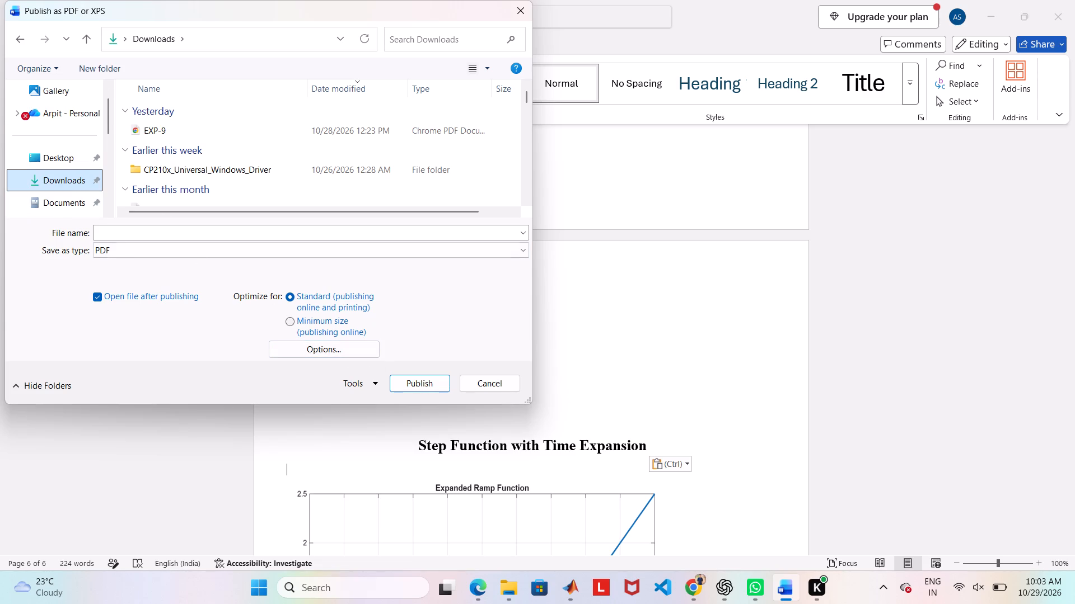
# Name the PDF SS CA and publish it with standard optimization, opening the file after publishing.
pyautogui.click(160, 234)
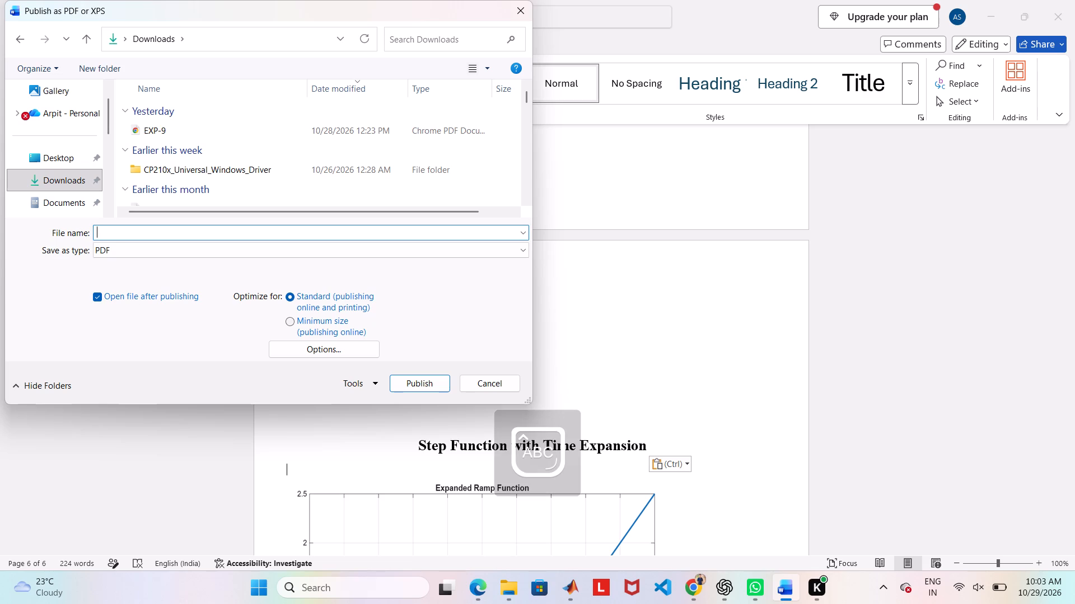
pyautogui.write('SS')
pyautogui.press('space')
pyautogui.write('ca')
pyautogui.press('BackSpace')
pyautogui.press('BackSpace')
pyautogui.write('CA')
pyautogui.click(428, 377)
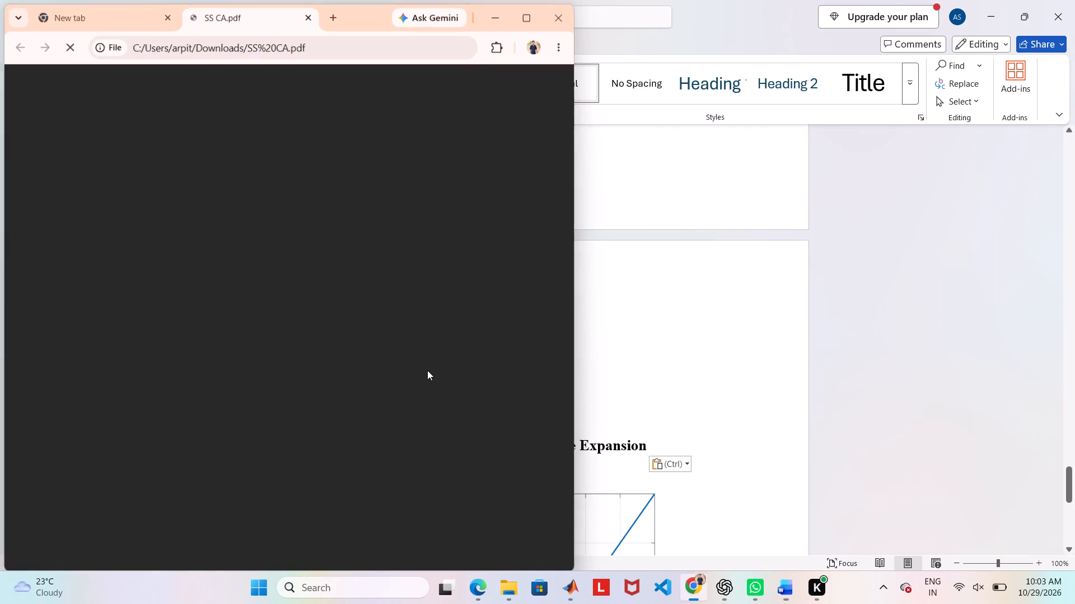
# In Chrome, check the opening pages of the published PDF and save a copy named SS CA to the Desktop folder.
pyautogui.scroll(-10, 427, 370)
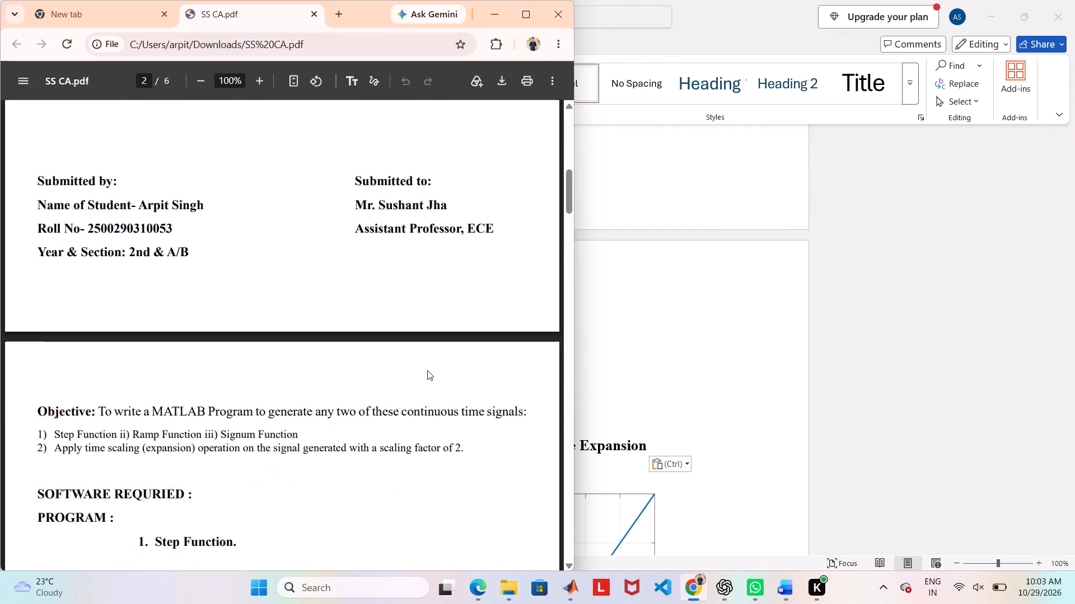
pyautogui.scroll(-2, 427, 370)
pyautogui.scroll(18, 427, 370)
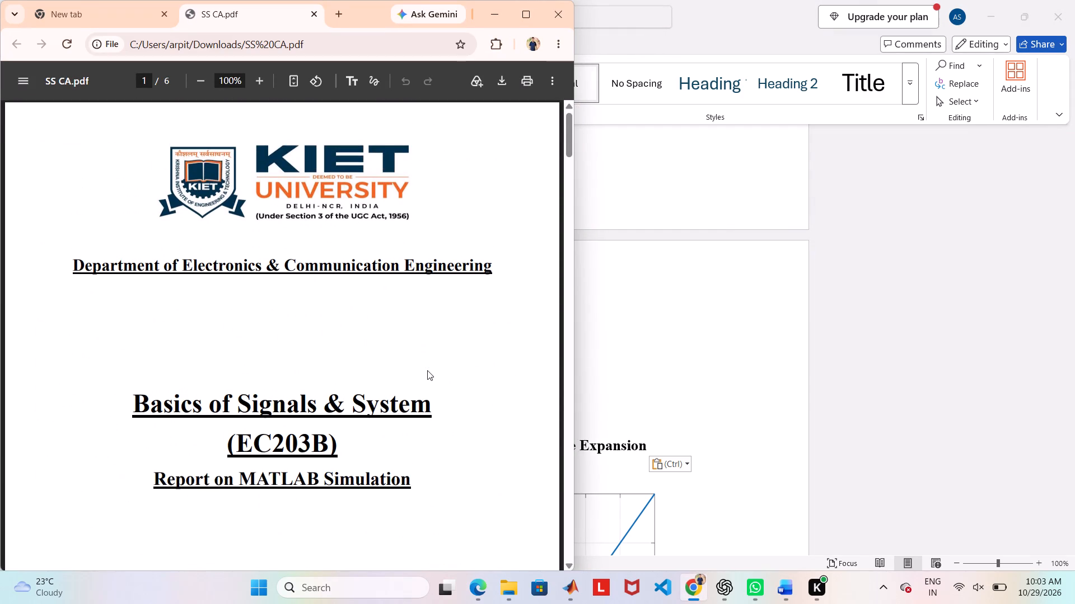
pyautogui.scroll(2, 427, 370)
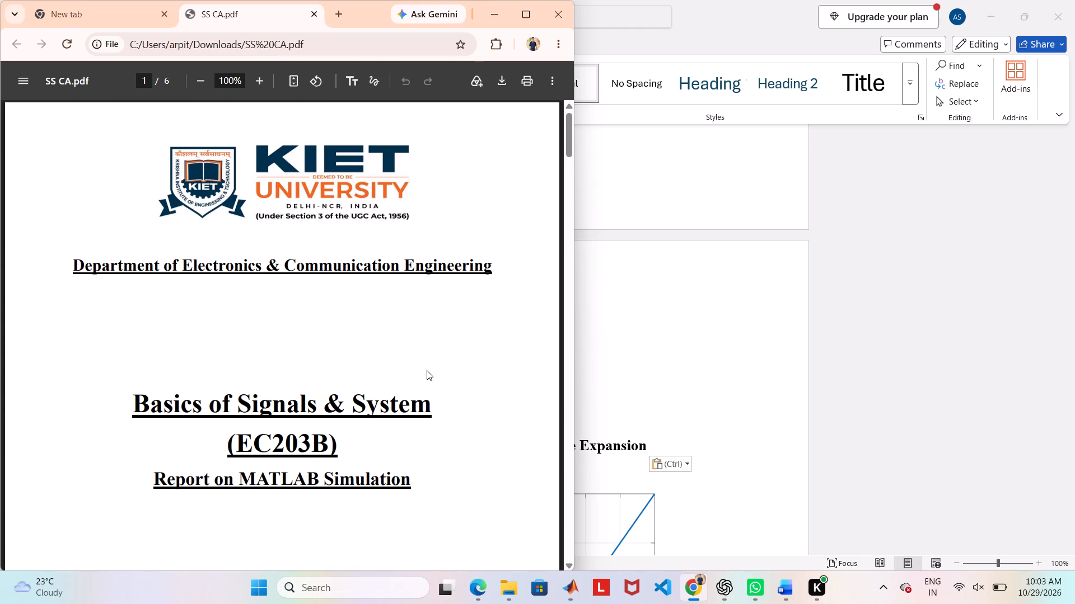
pyautogui.click(499, 77)
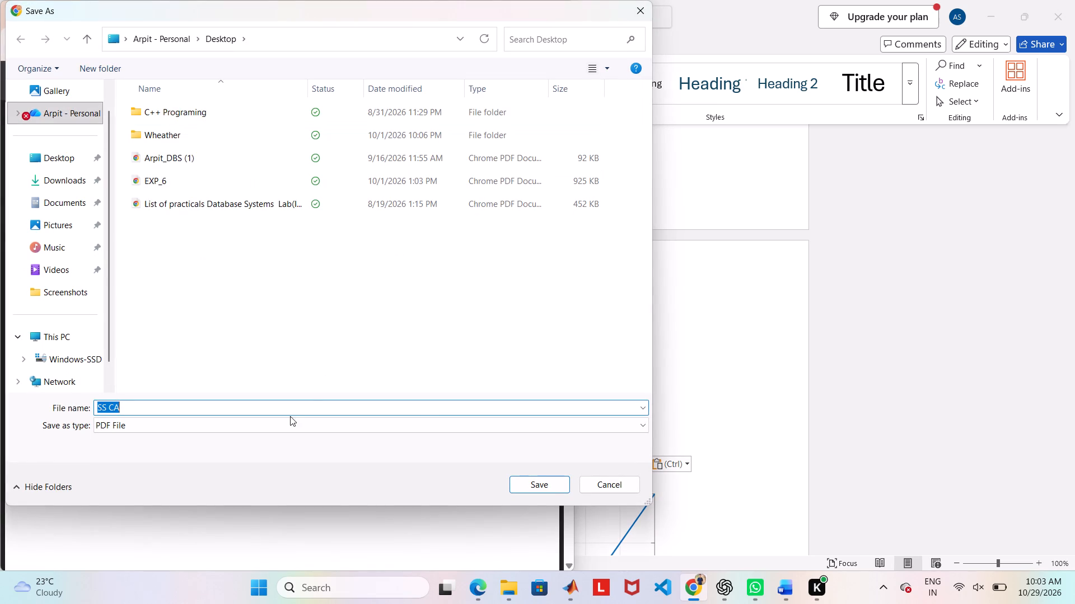
pyautogui.click(549, 487)
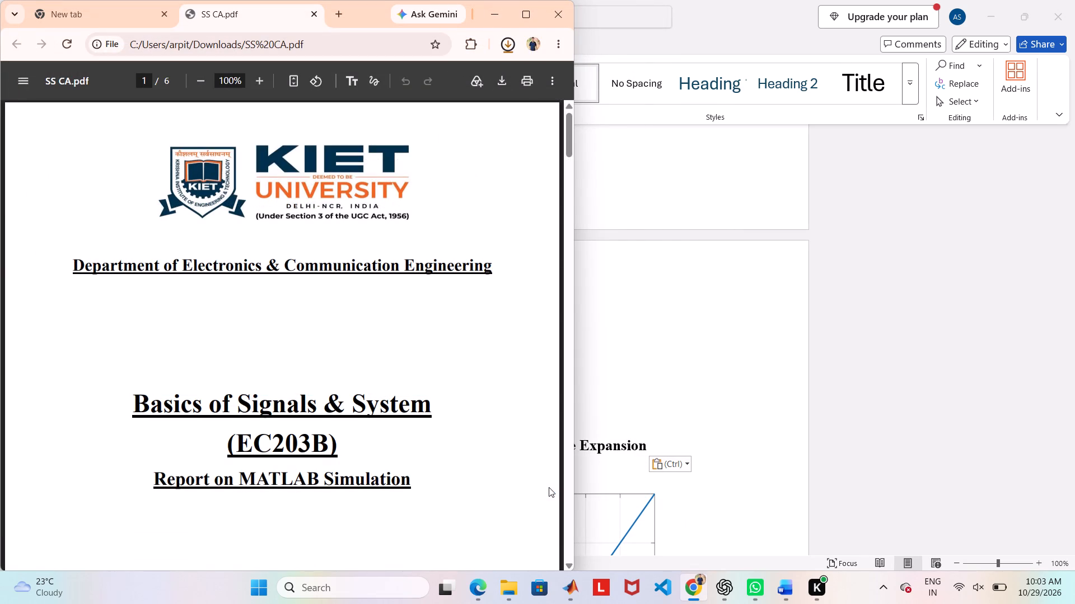
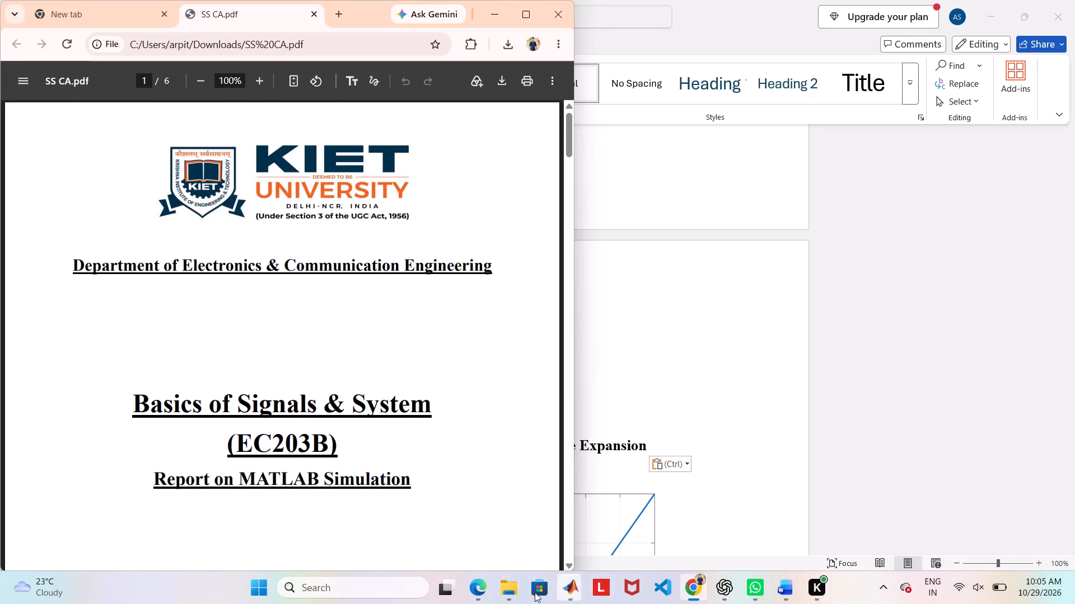
# Switch to File Explorer and reduce its window height so that the upper part of SS CA.pdf is uncovered.
pyautogui.doubleClick(505, 598)
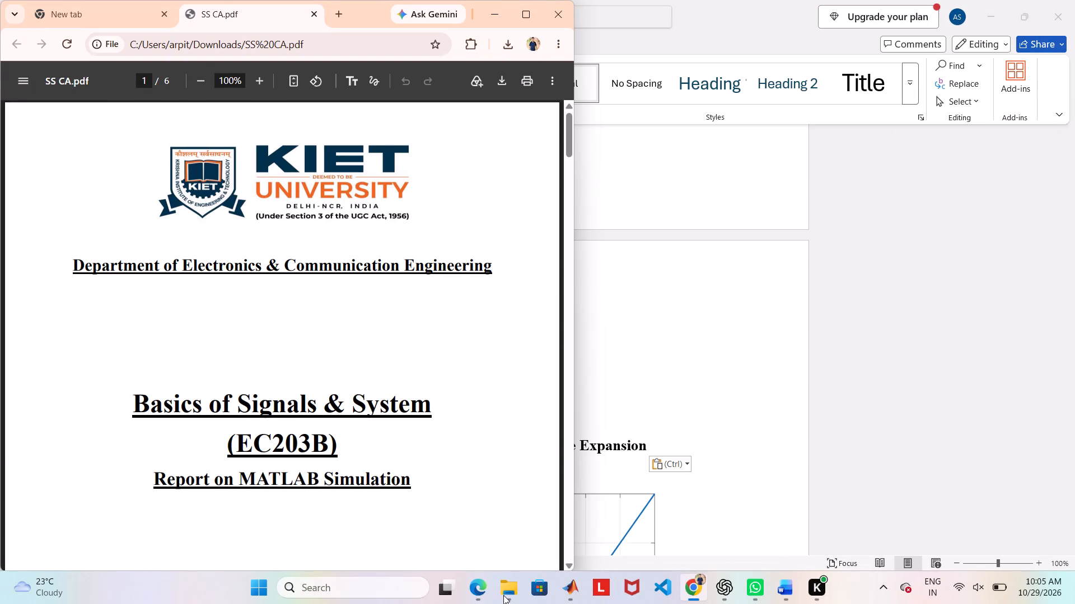
pyautogui.click(503, 595)
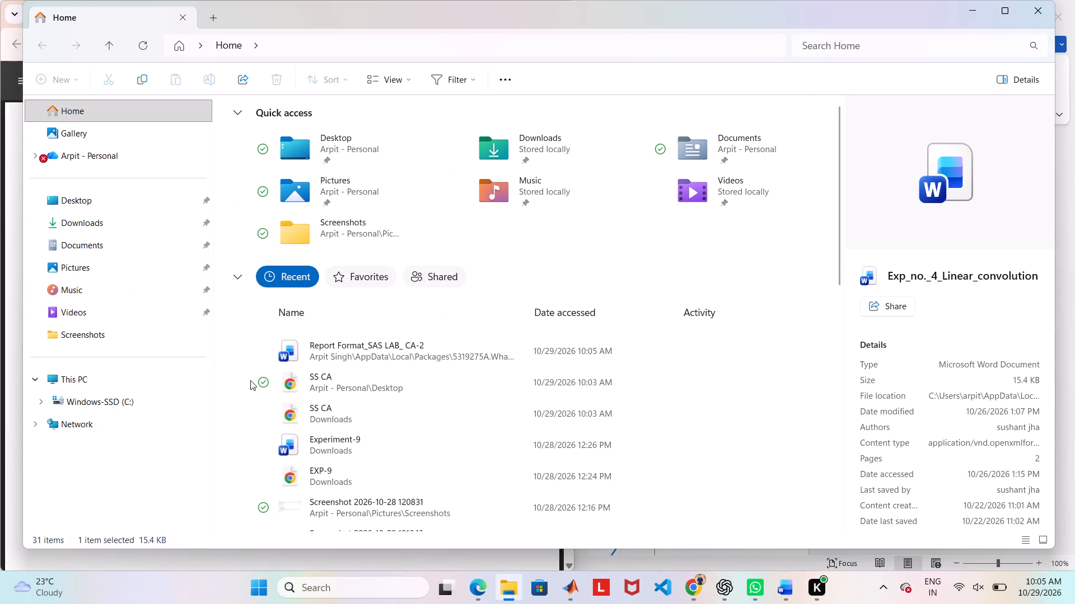
pyautogui.moveTo(987, 0); pyautogui.dragTo(940, 438)
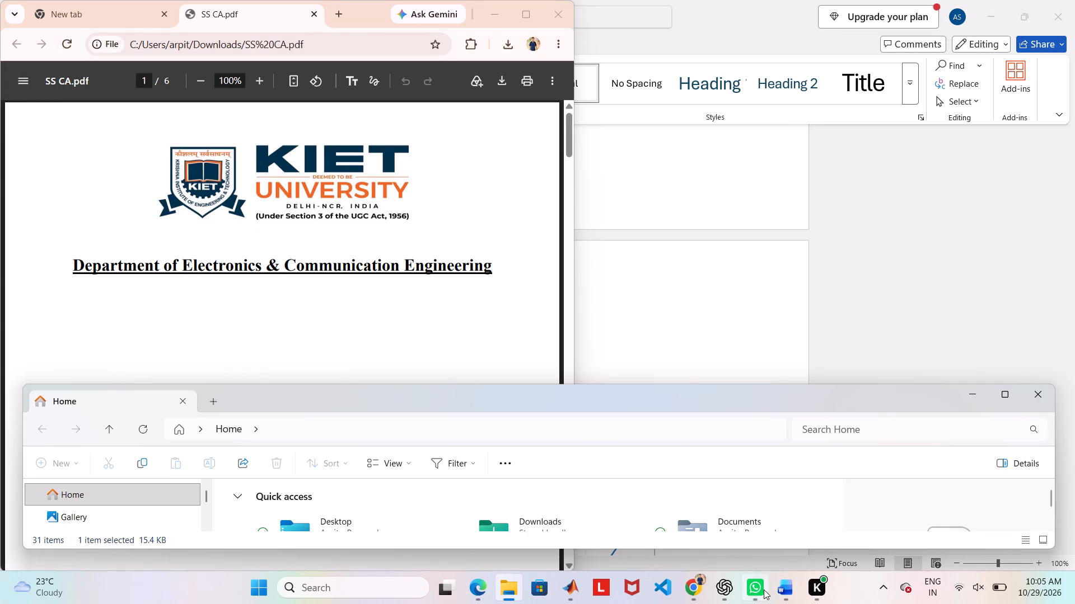
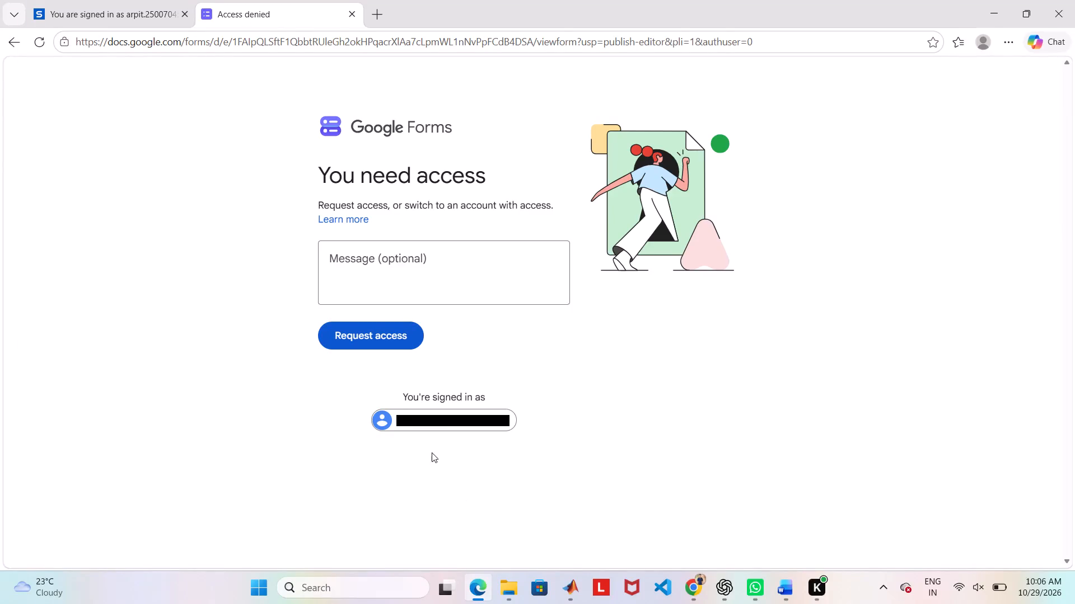
# Request access to the restricted Google Form without adding a message.
pyautogui.click(378, 337)
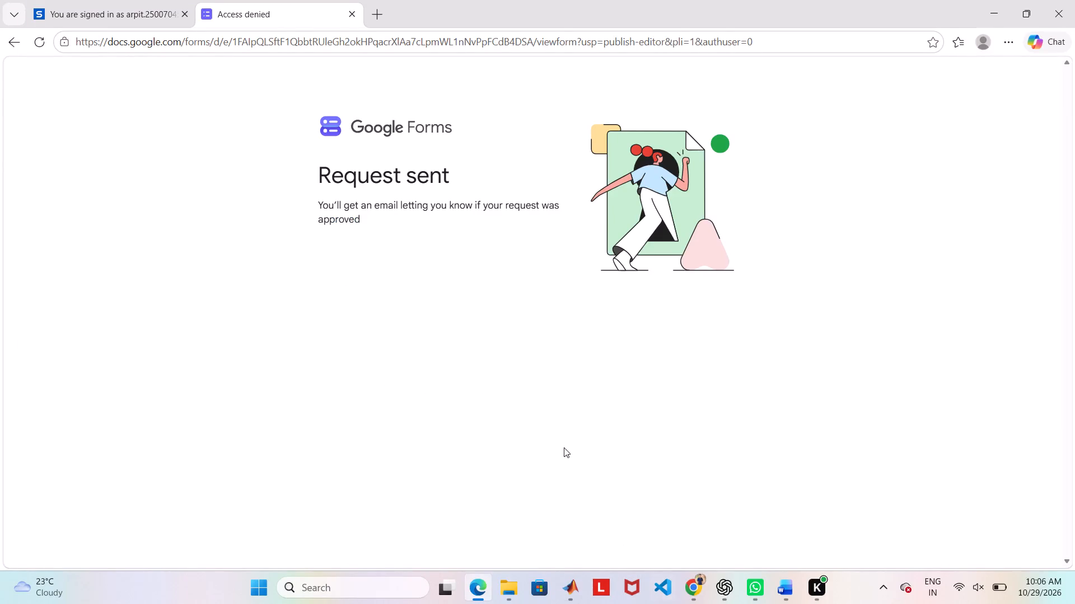
# Switch to the Chrome window showing SS CA.pdf.
pyautogui.click(693, 592)
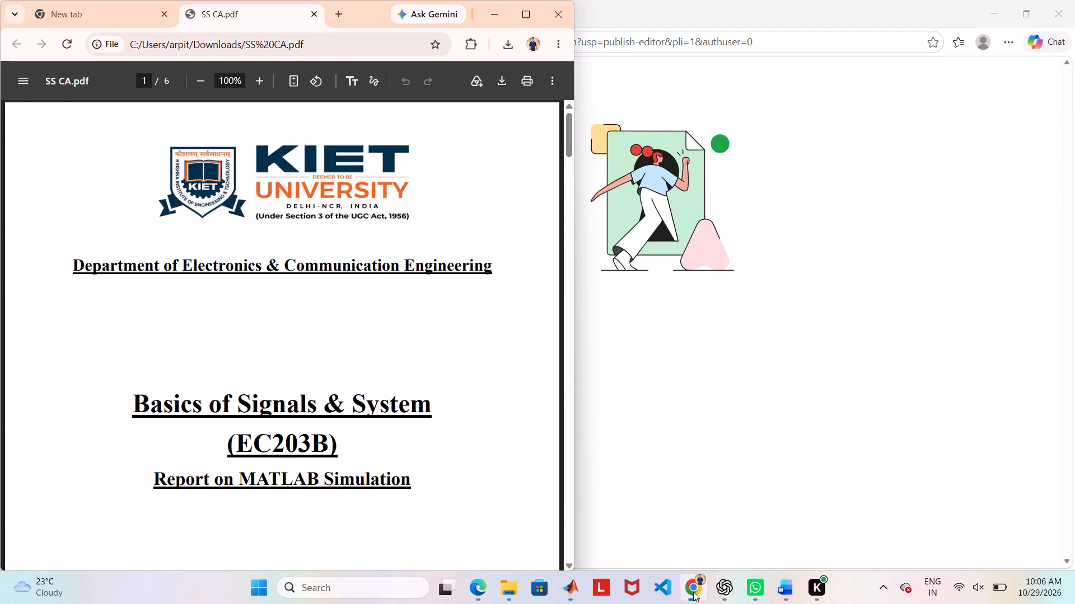
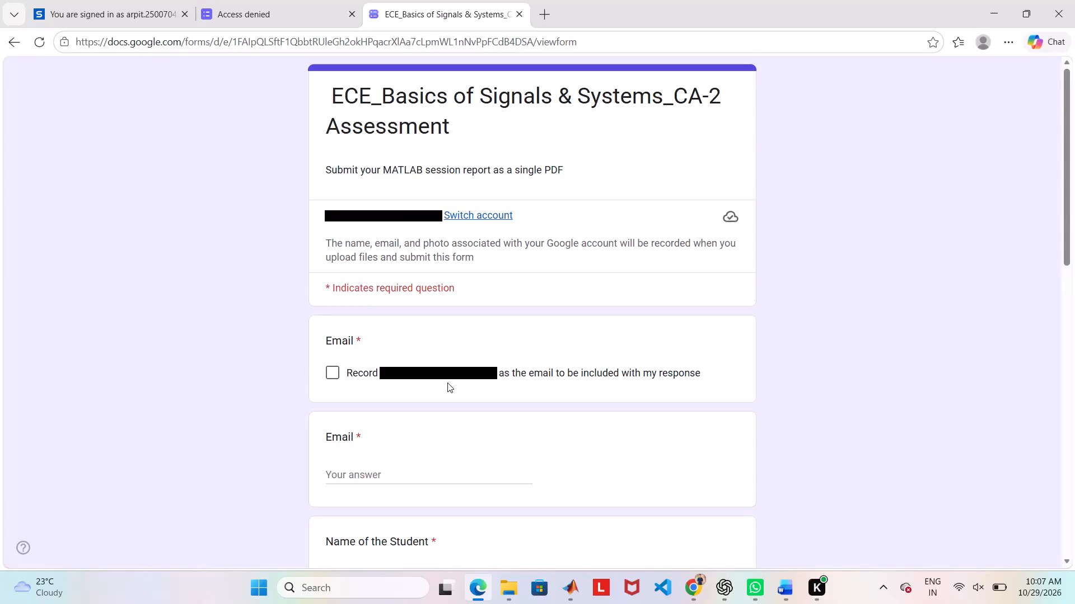
# Fill in the form's Email answer with the student's saved email address.
pyautogui.scroll(-1, 447, 383)
pyautogui.click(416, 418)
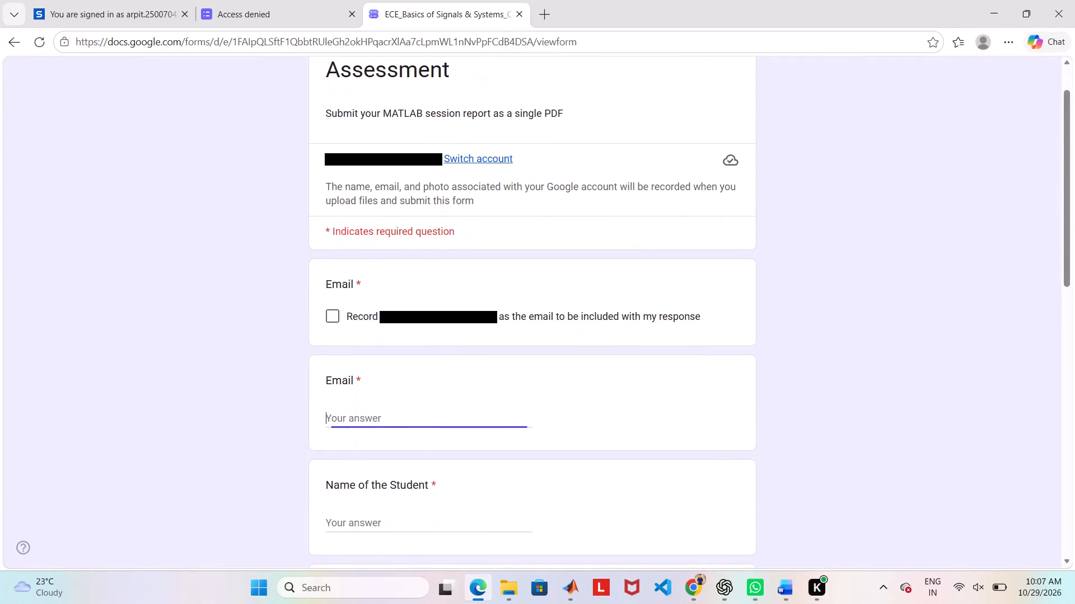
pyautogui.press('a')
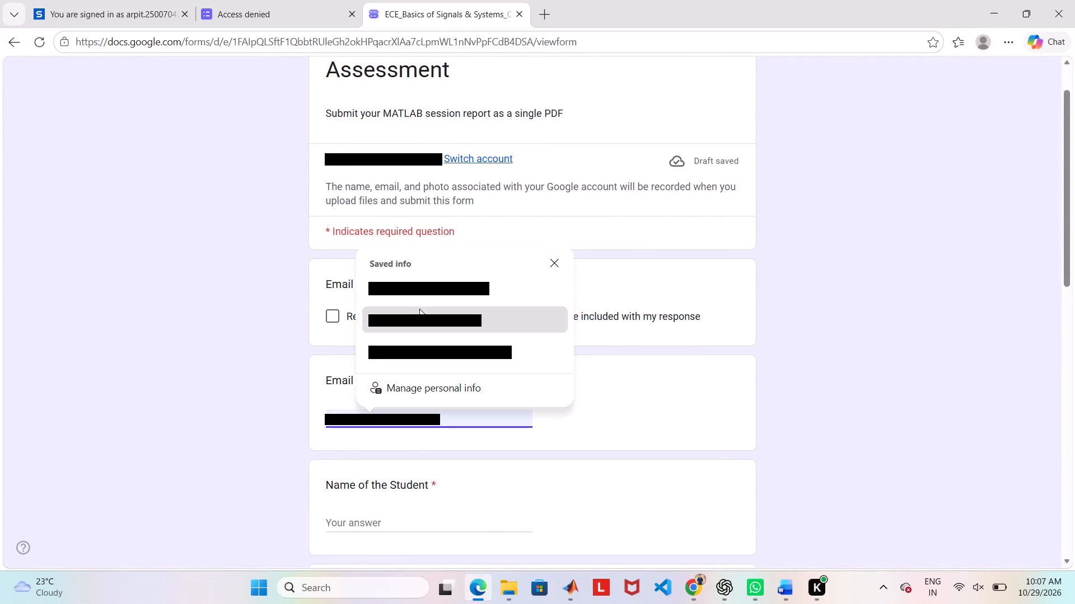
pyautogui.click(421, 316)
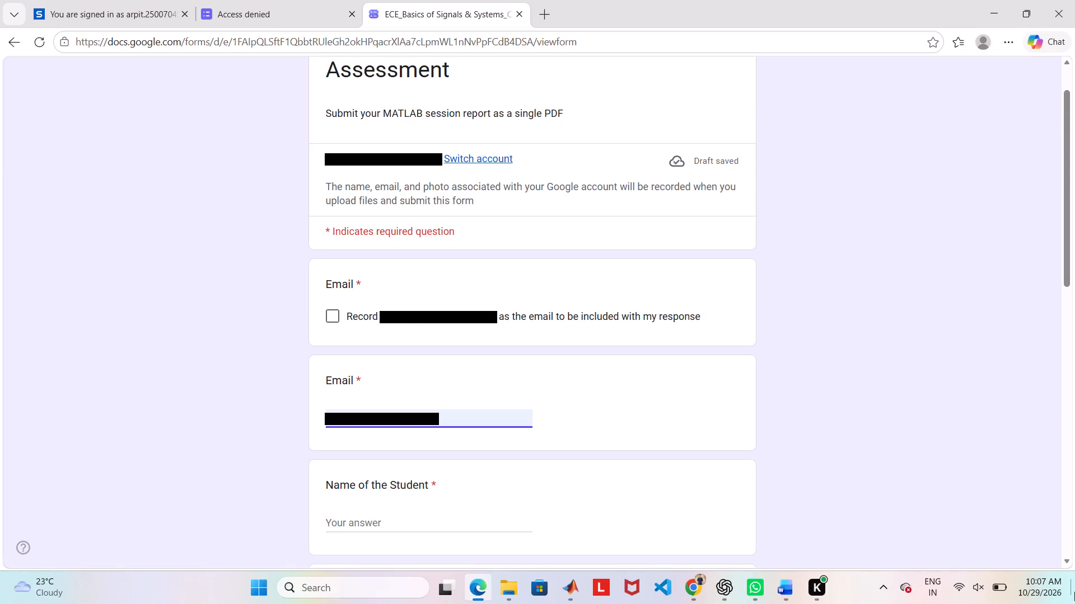
pyautogui.moveTo(984, 603); pyautogui.dragTo(902, 603, button='right')
pyautogui.middleClick(882, 603)
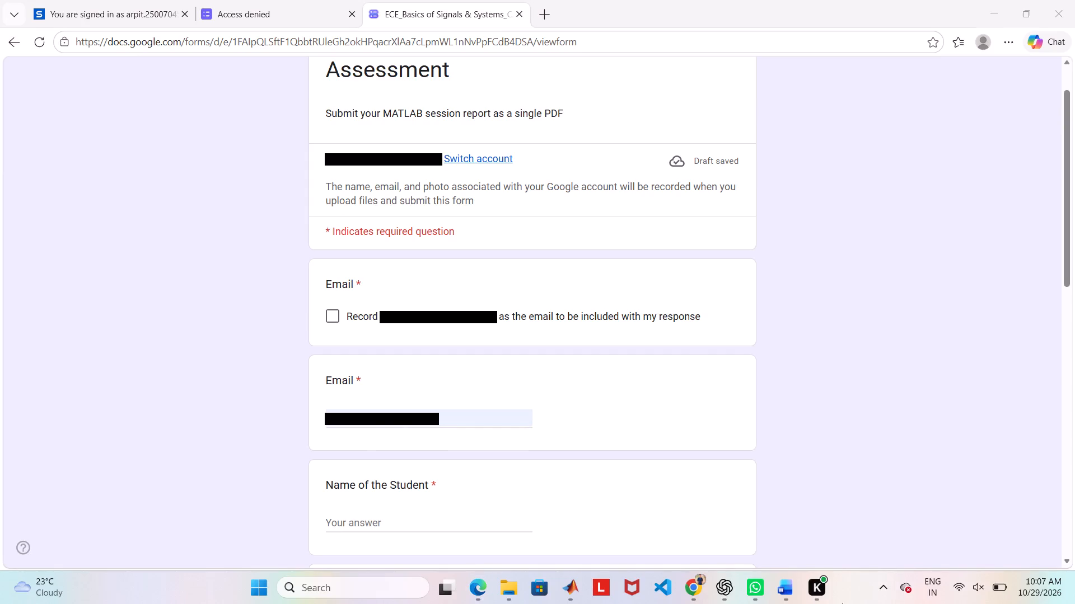
# Enter the student's full name in the Name of the Student answer.
pyautogui.click(429, 513)
pyautogui.click(404, 526)
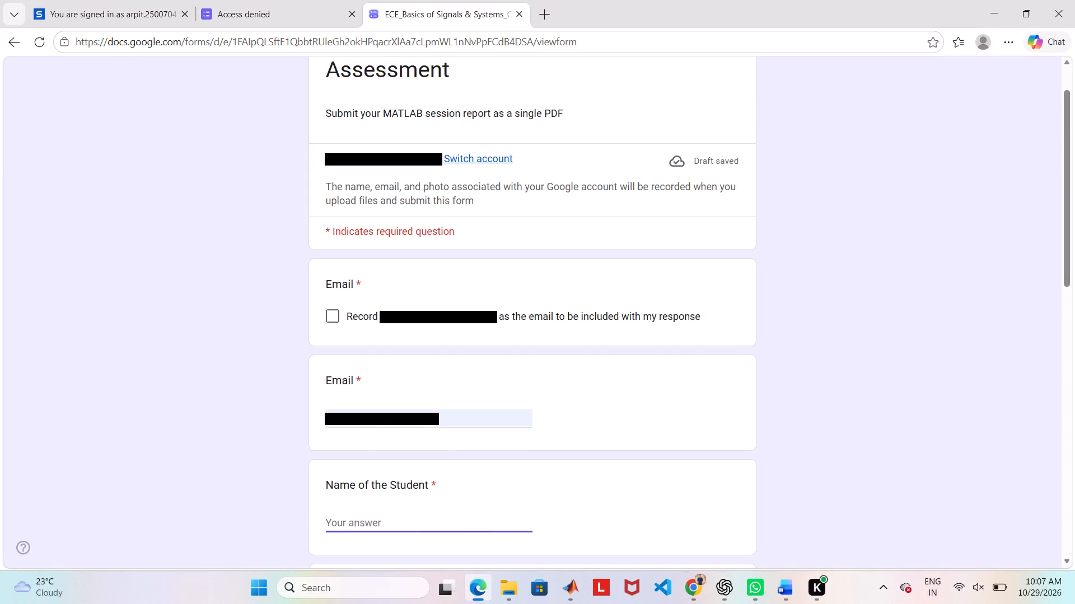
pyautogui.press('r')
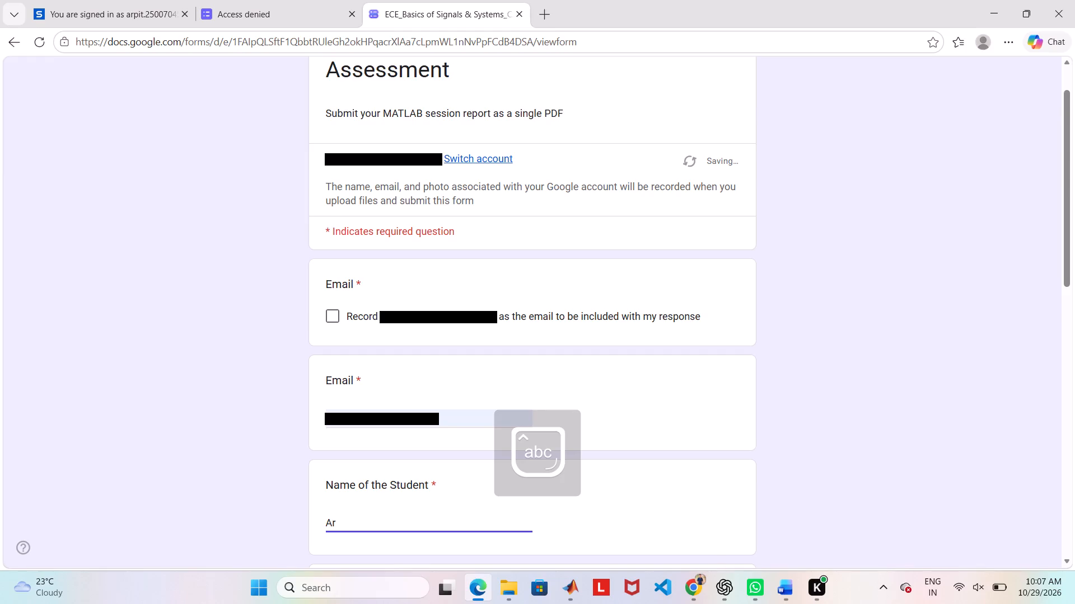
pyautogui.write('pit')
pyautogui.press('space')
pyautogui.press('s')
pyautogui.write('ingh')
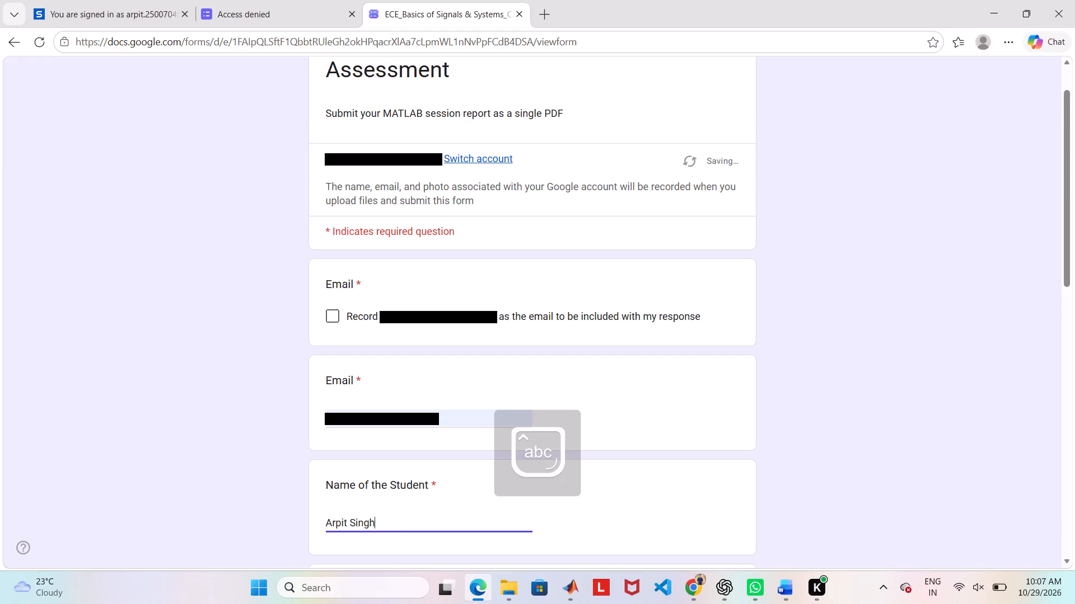
# Enter the student's roll number in the University Roll No. answer, correcting mistyped digits.
pyautogui.scroll(-4, 403, 524)
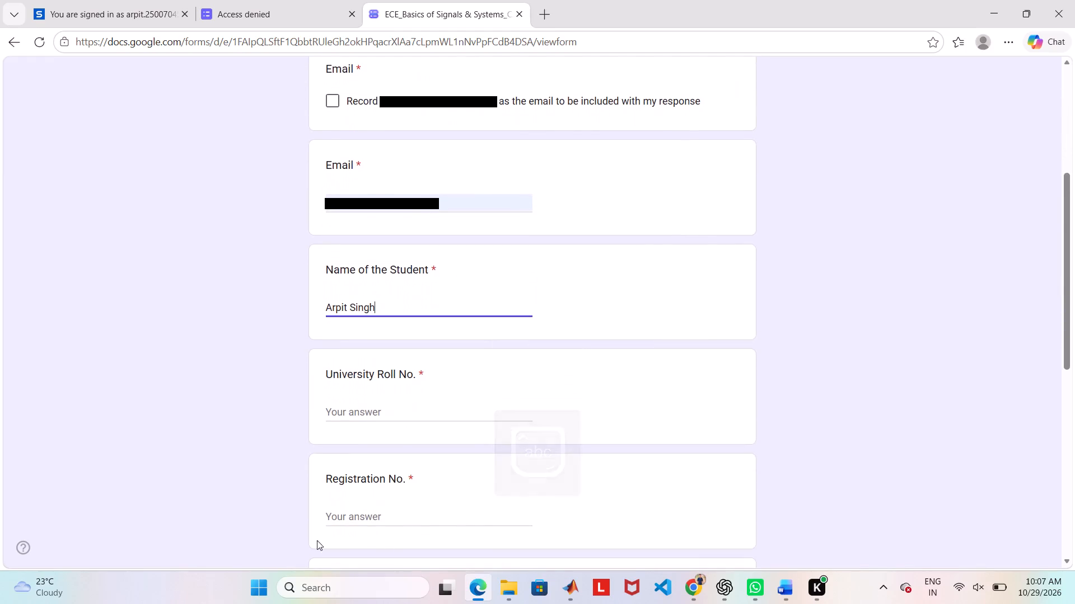
pyautogui.click(404, 403)
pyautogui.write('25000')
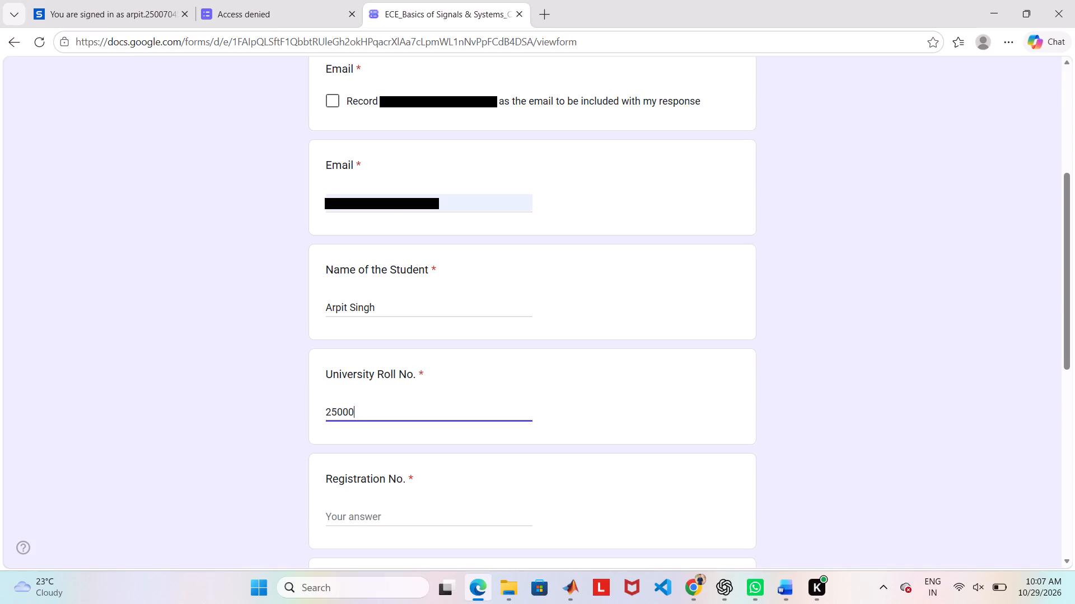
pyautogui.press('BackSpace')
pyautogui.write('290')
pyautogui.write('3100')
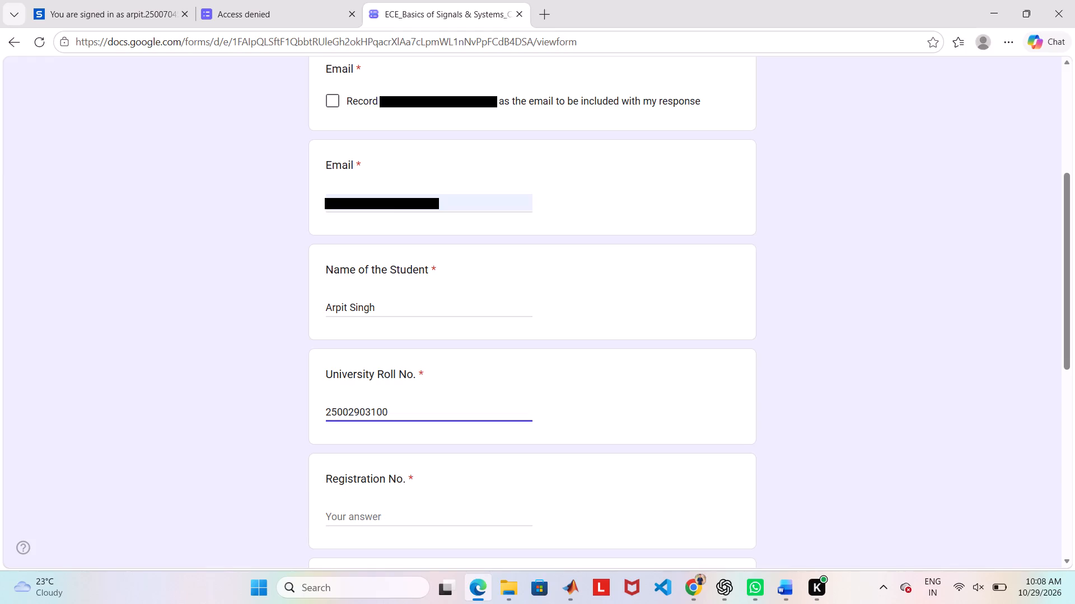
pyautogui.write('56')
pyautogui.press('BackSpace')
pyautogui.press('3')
# Enter the student's registration number in the Registration No. answer, correcting mistyped digits.
pyautogui.scroll(-1, 404, 403)
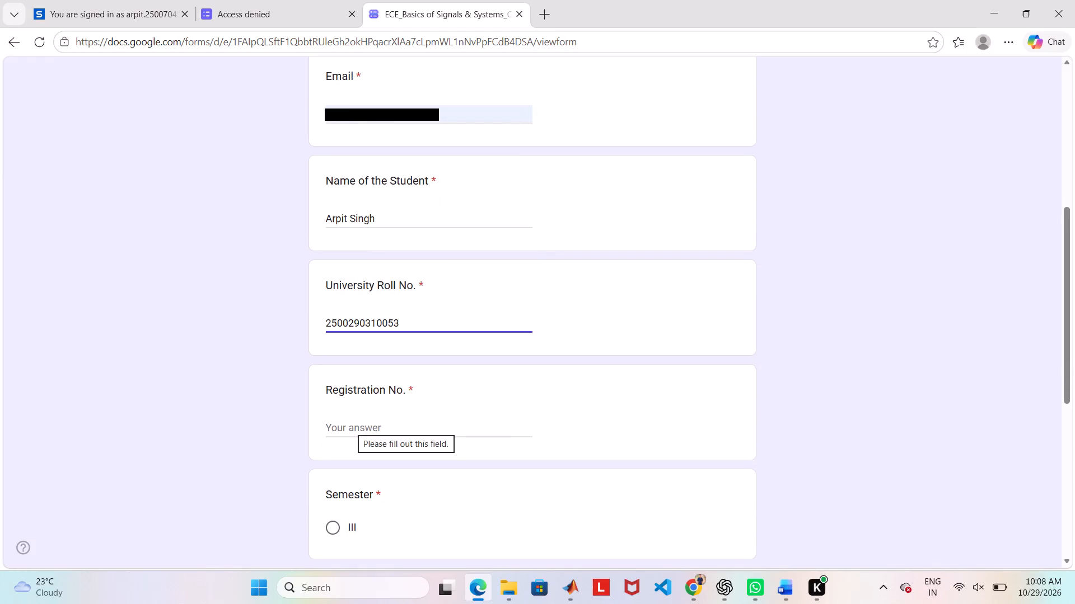
pyautogui.click(350, 426)
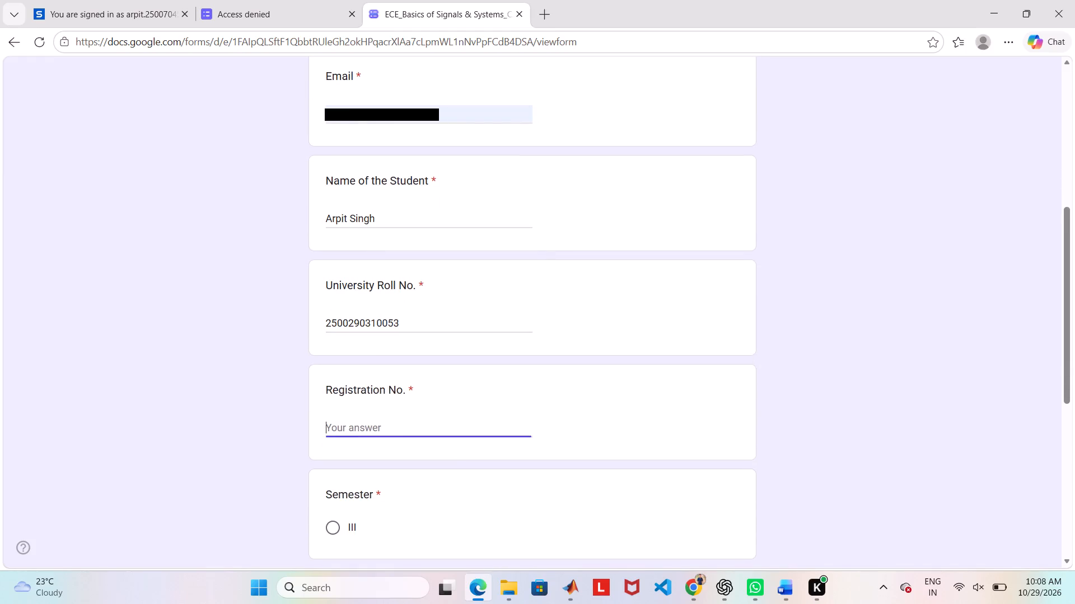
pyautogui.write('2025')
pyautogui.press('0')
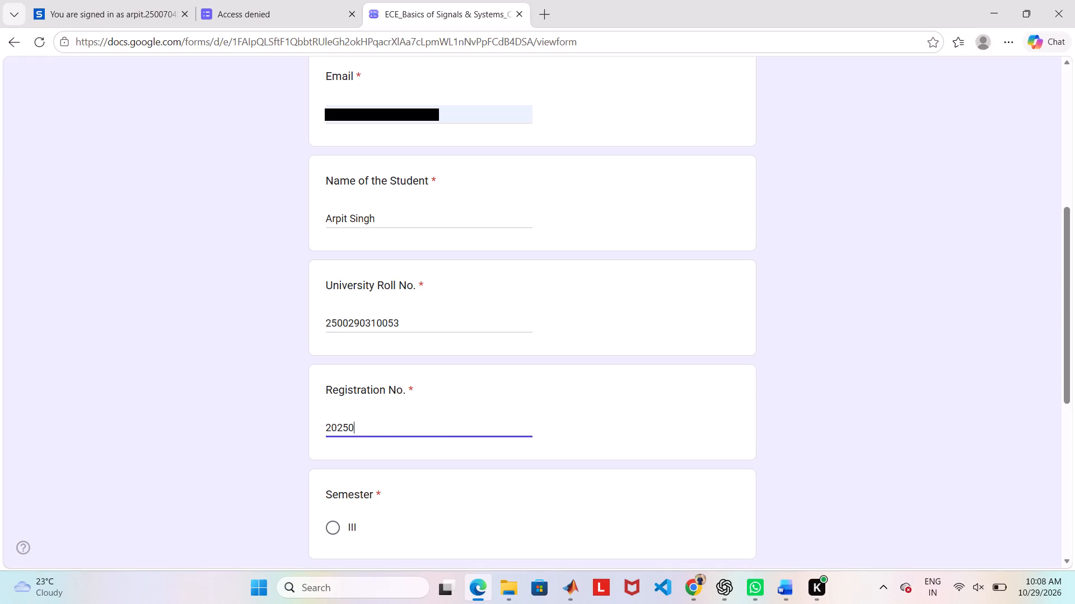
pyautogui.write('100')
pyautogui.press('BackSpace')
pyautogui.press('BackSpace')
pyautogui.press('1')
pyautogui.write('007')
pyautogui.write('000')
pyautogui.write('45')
# Choose III as the semester and A as the section.
pyautogui.scroll(-2, 260, 398)
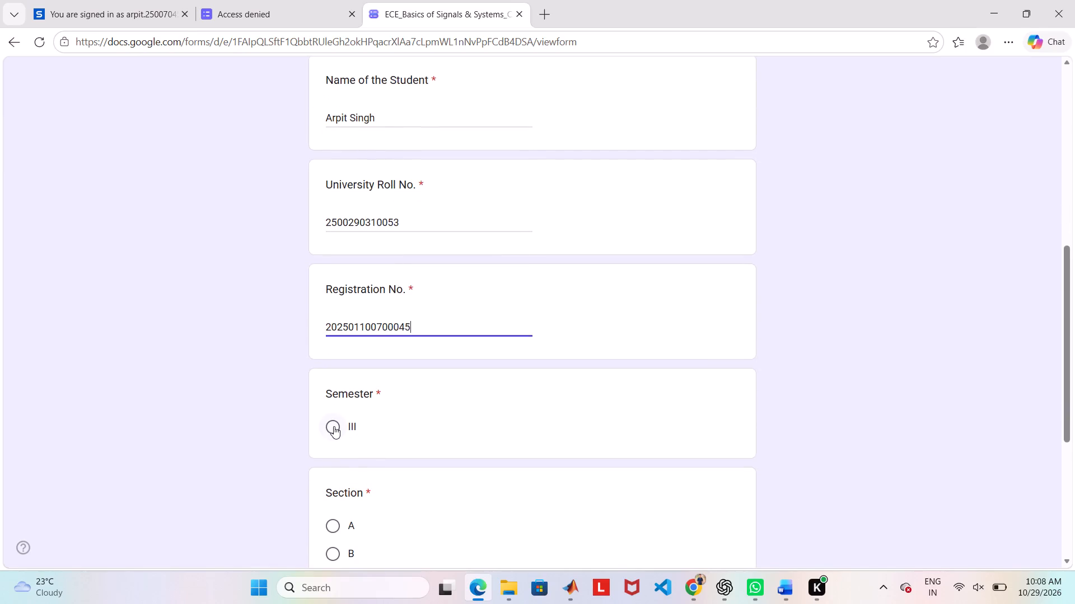
pyautogui.click(334, 426)
pyautogui.scroll(-3, 334, 426)
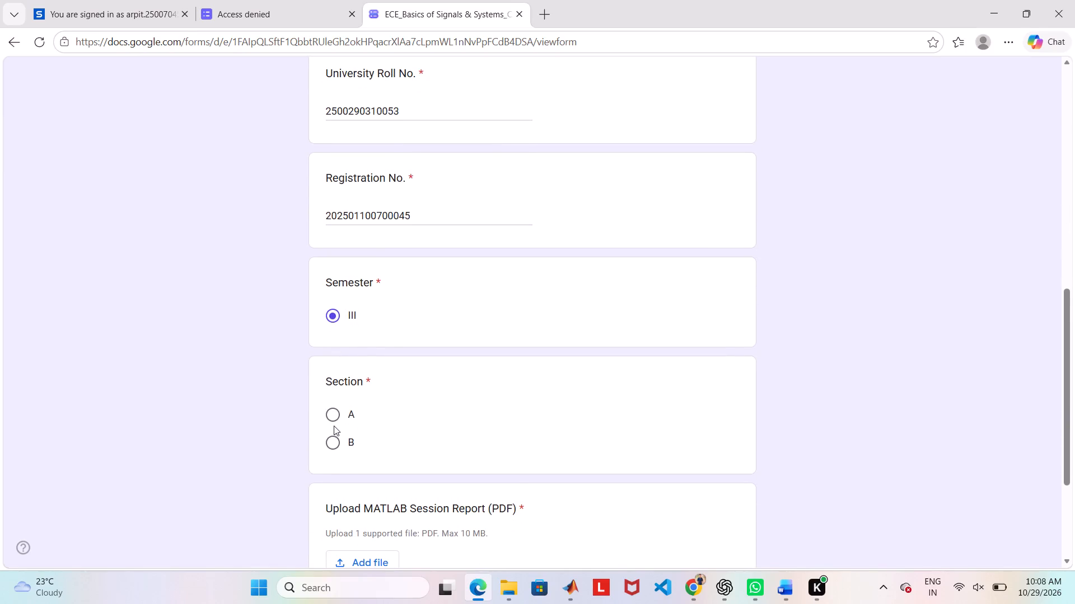
pyautogui.click(334, 417)
# Upload SS CA.pdf from the Downloads folder as the MATLAB Session Report.
pyautogui.scroll(-2, 334, 417)
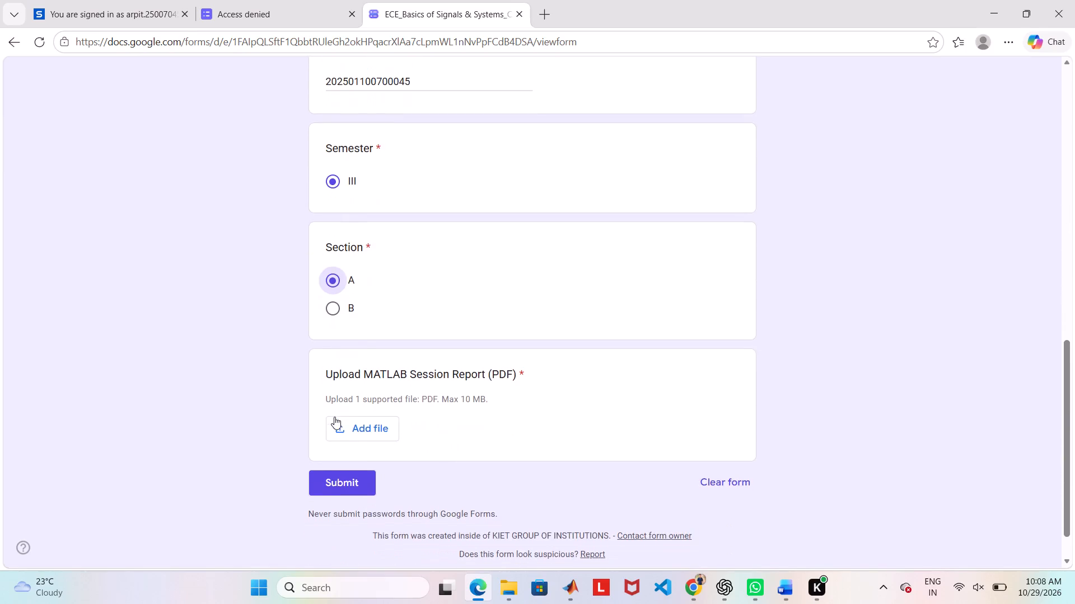
pyautogui.click(349, 428)
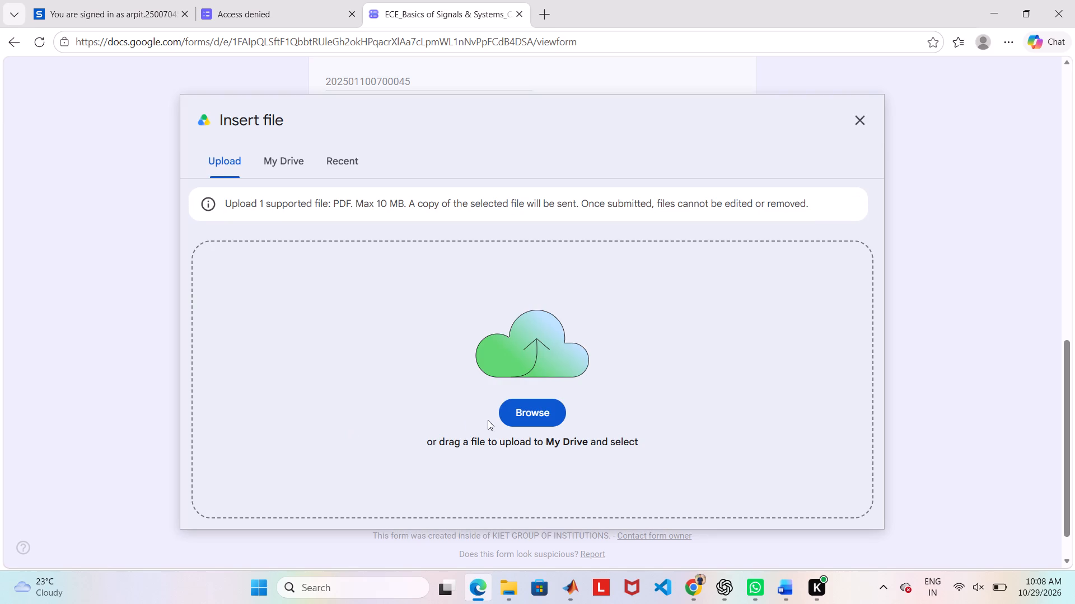
pyautogui.click(539, 413)
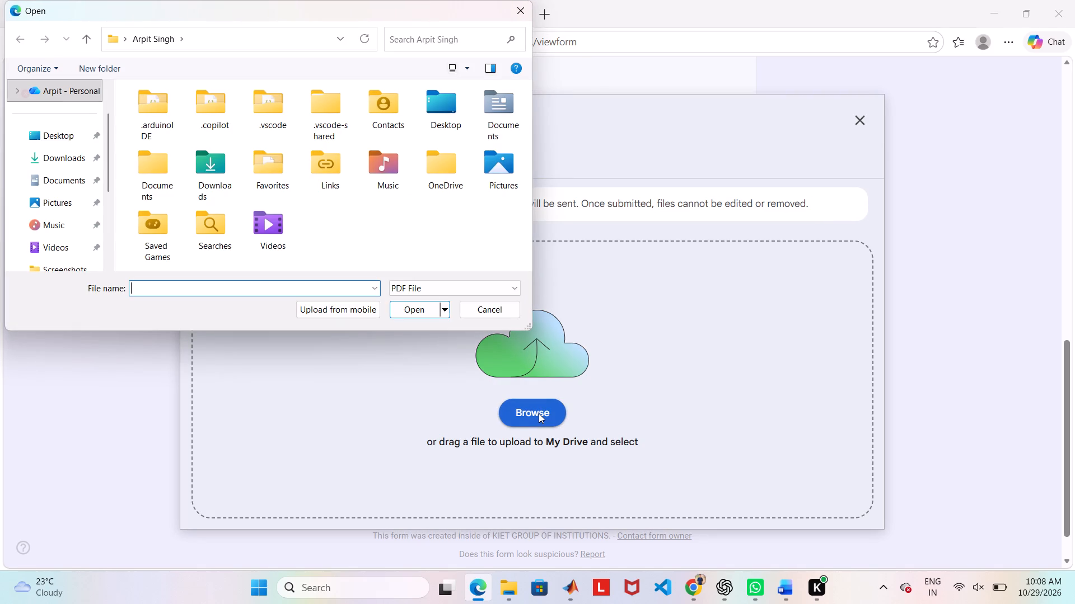
pyautogui.click(59, 162)
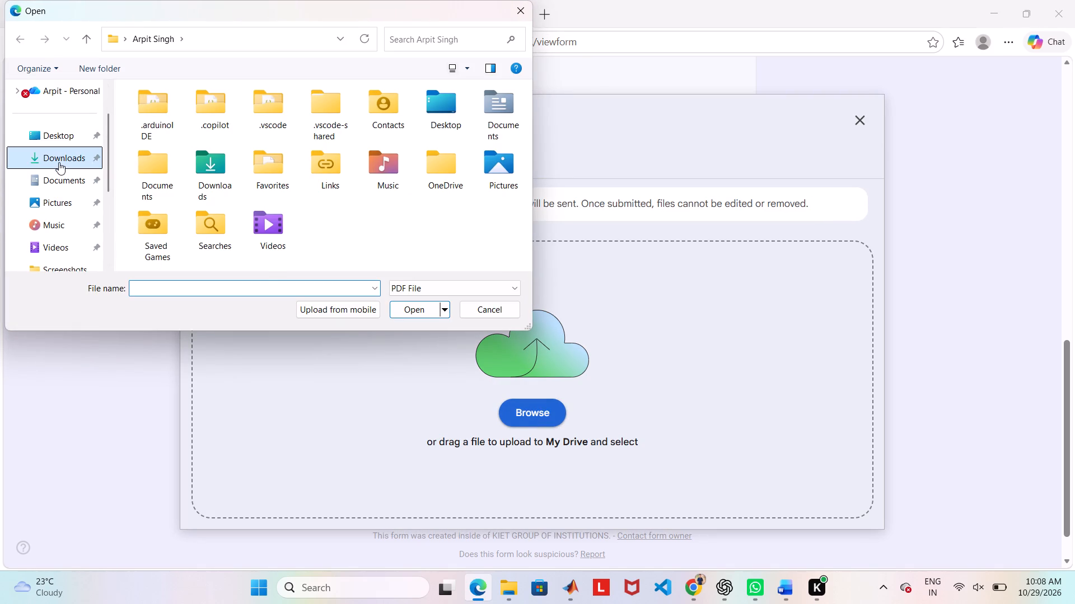
pyautogui.doubleClick(159, 124)
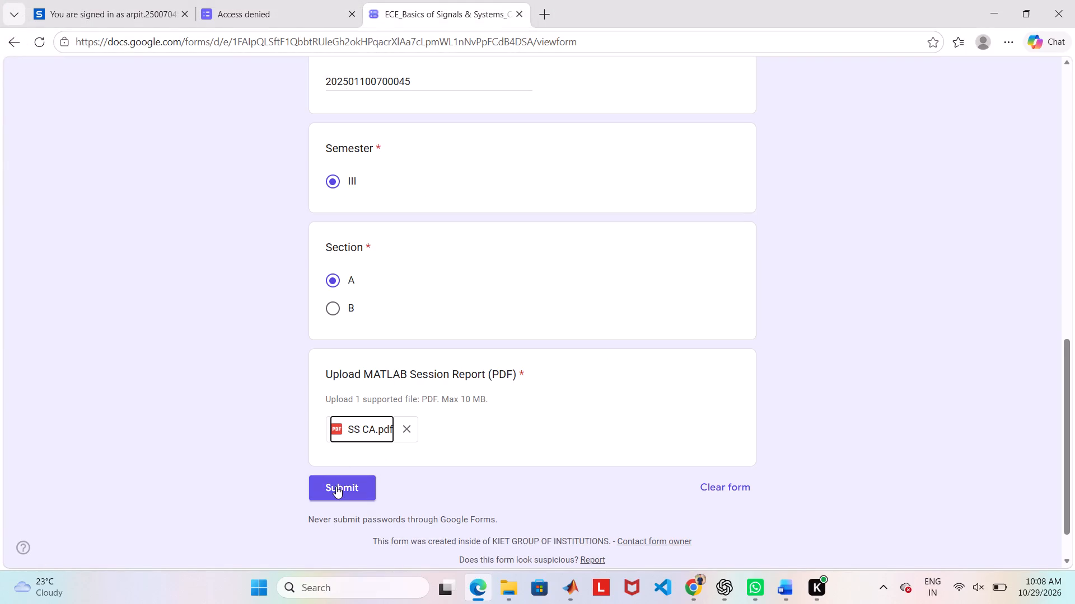
# Submit the CA-2 Assessment form with the account email recorded in the response.
pyautogui.click(336, 486)
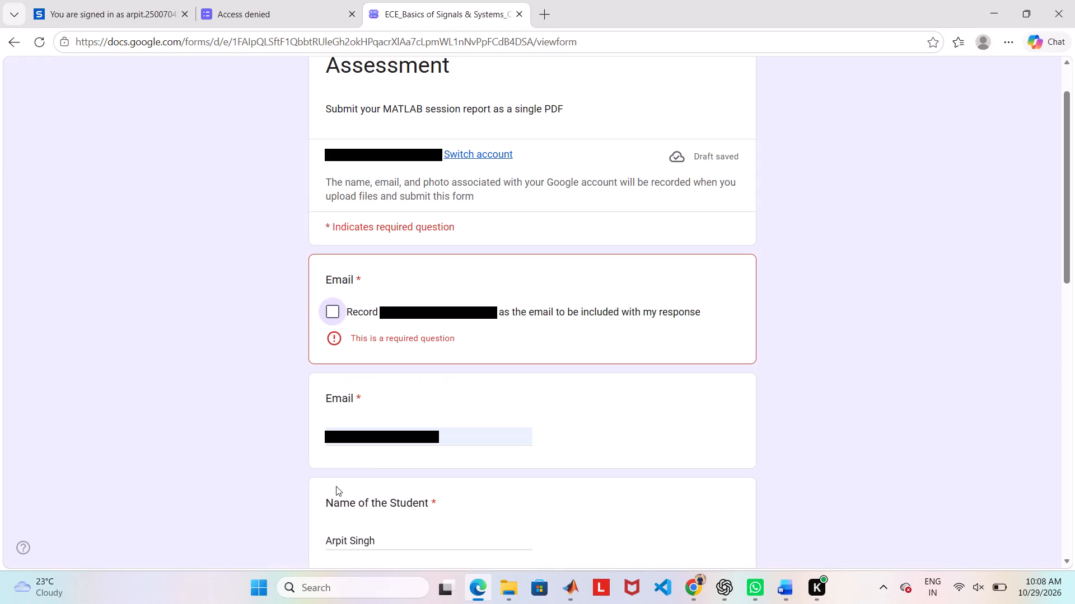
pyautogui.click(331, 321)
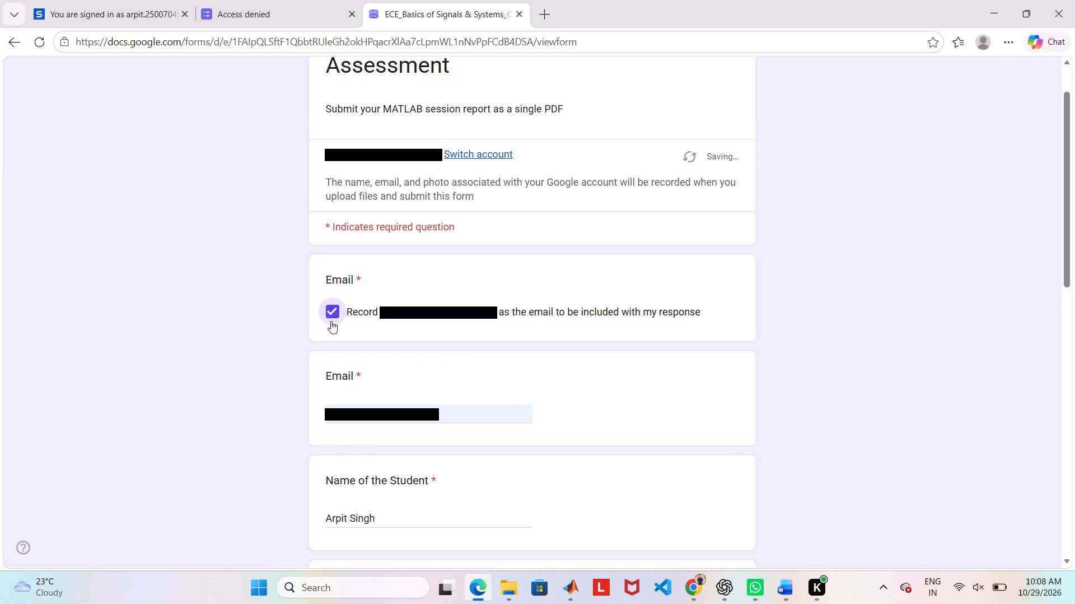
pyautogui.scroll(-9, 331, 321)
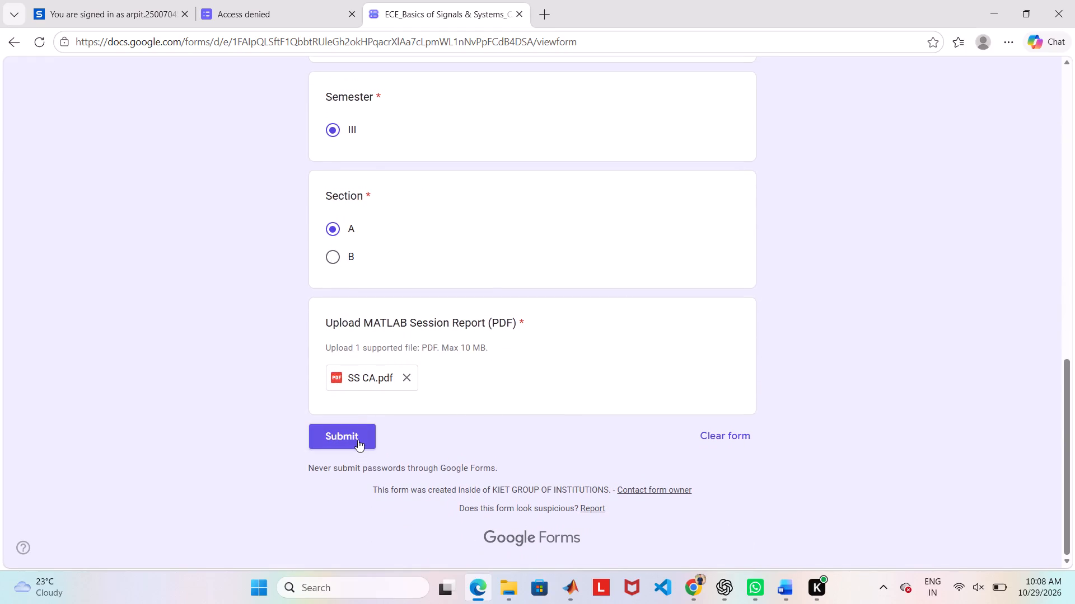
pyautogui.click(358, 440)
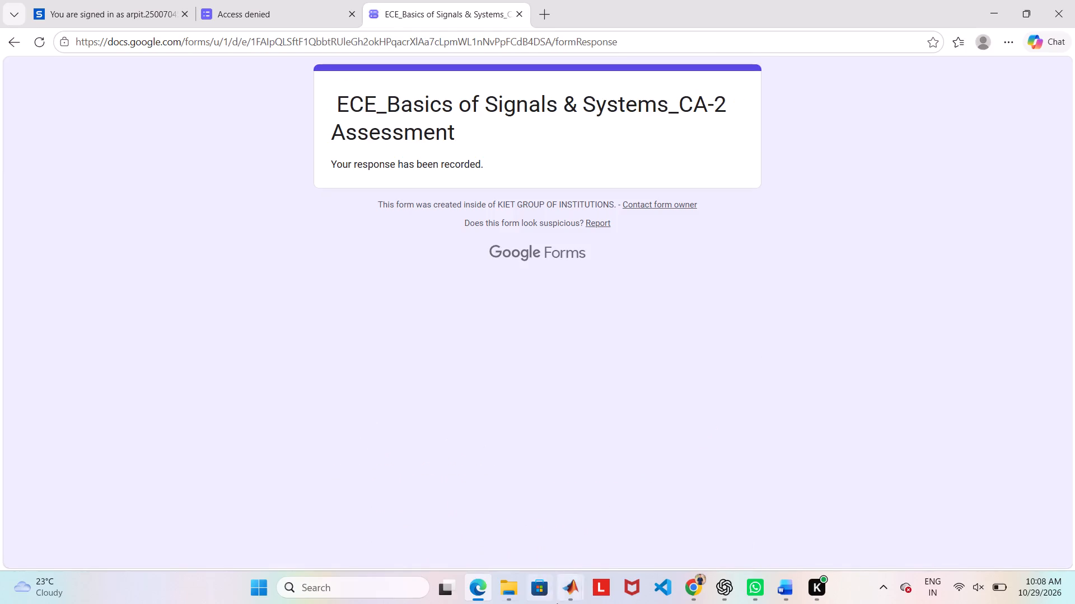
# Switch to File Explorer, enlarge its window to show the recent files, and open the Downloads copy of SS CA.
pyautogui.click(508, 583)
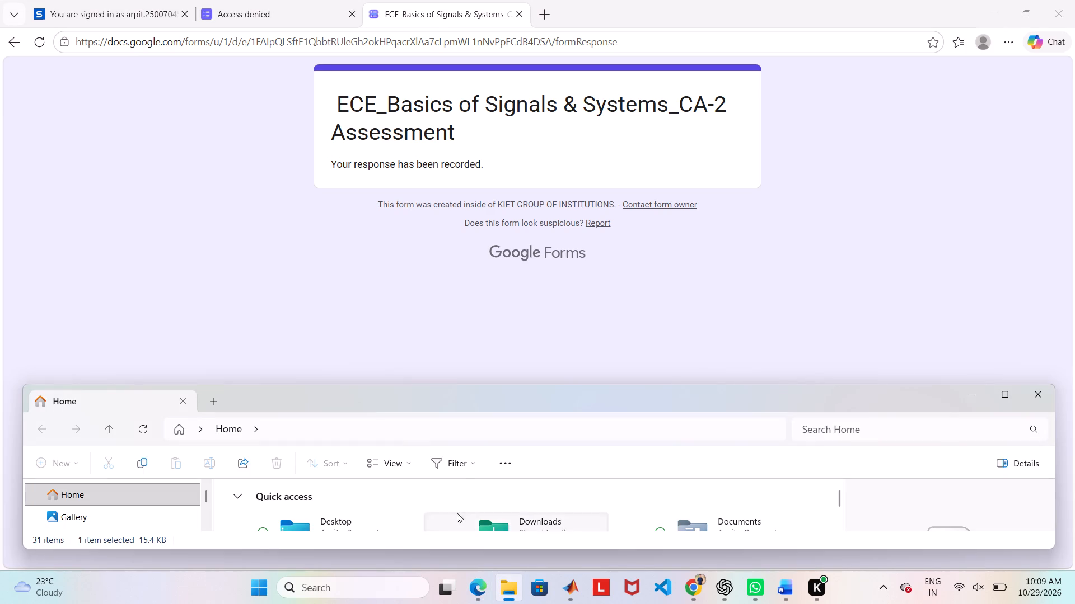
pyautogui.moveTo(479, 398); pyautogui.dragTo(414, 124)
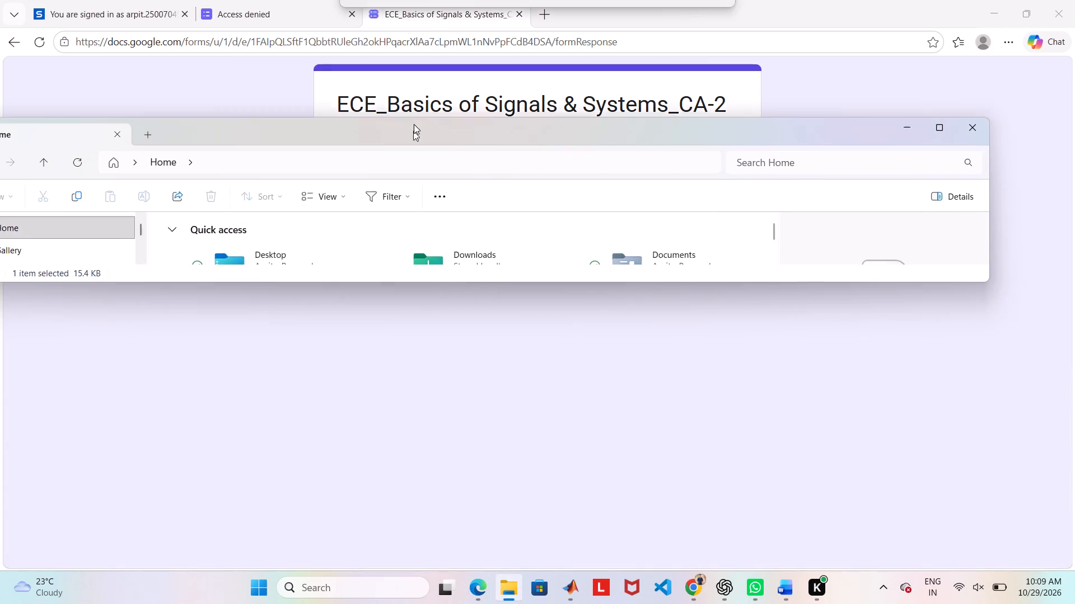
pyautogui.moveTo(414, 124); pyautogui.dragTo(433, 64)
pyautogui.doubleClick(929, 52)
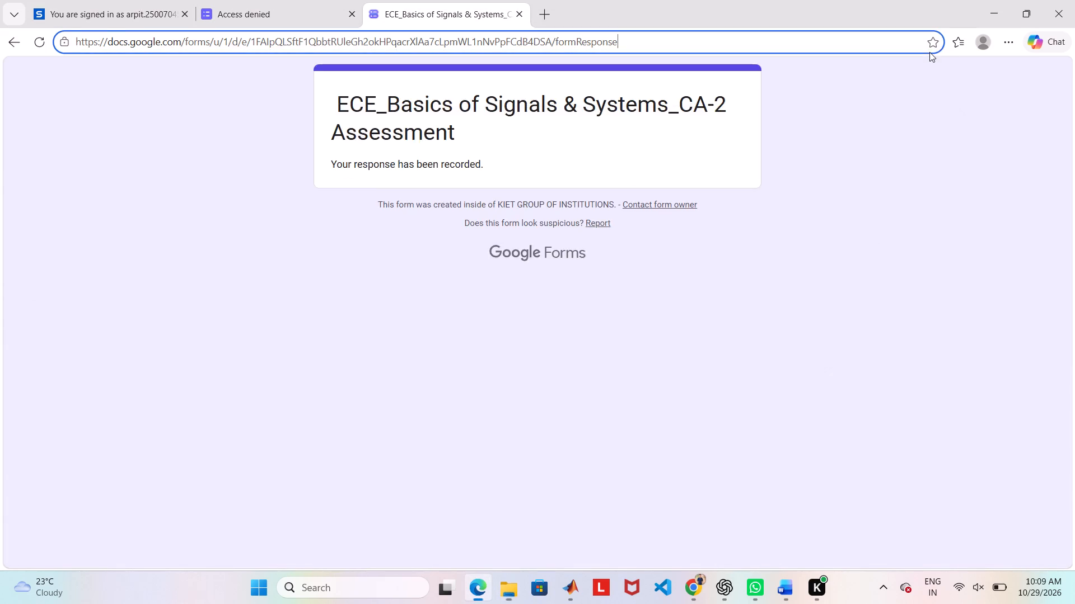
pyautogui.doubleClick(506, 589)
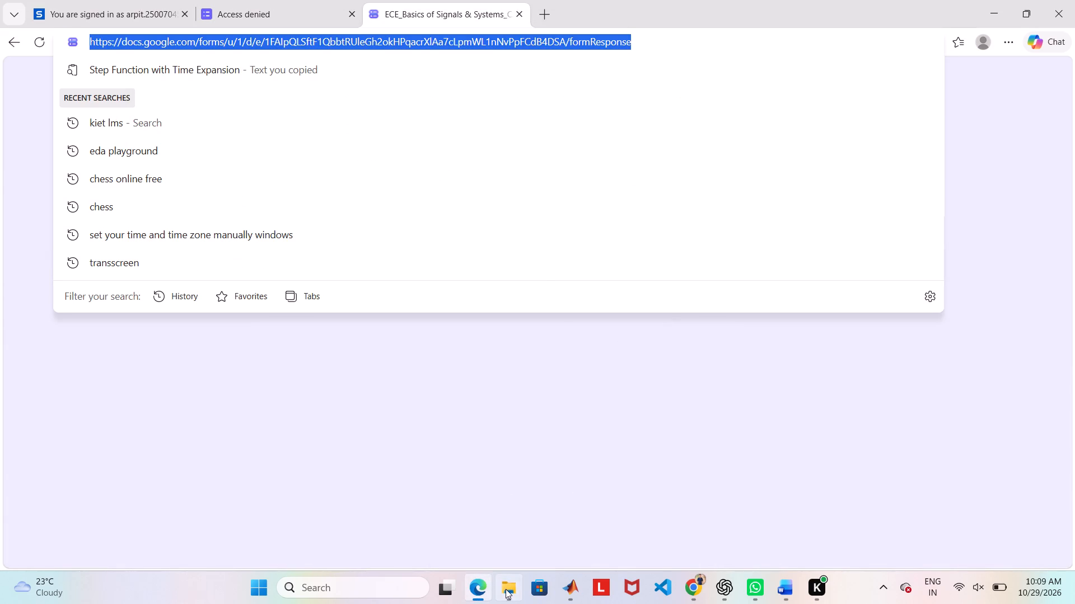
pyautogui.click(506, 589)
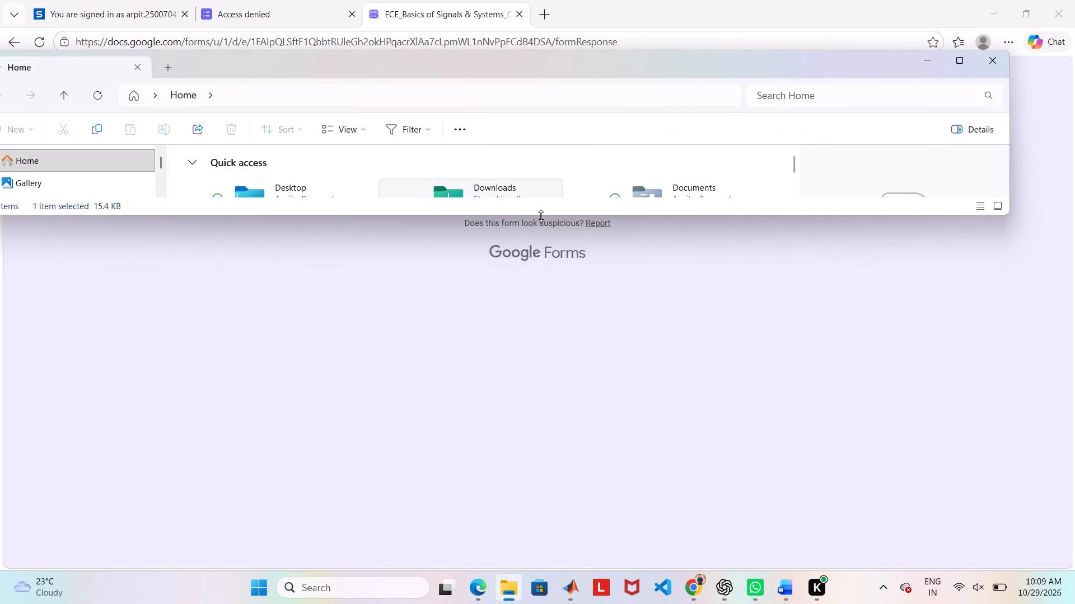
pyautogui.moveTo(541, 216); pyautogui.dragTo(573, 369)
pyautogui.moveTo(573, 369); pyautogui.dragTo(600, 514)
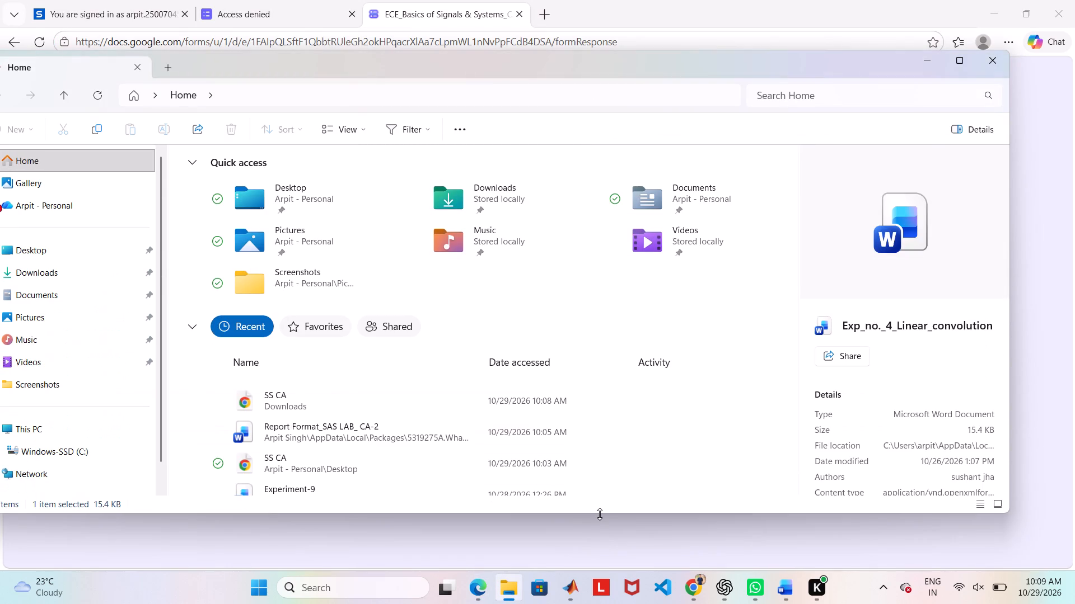
pyautogui.tripleClick(275, 393)
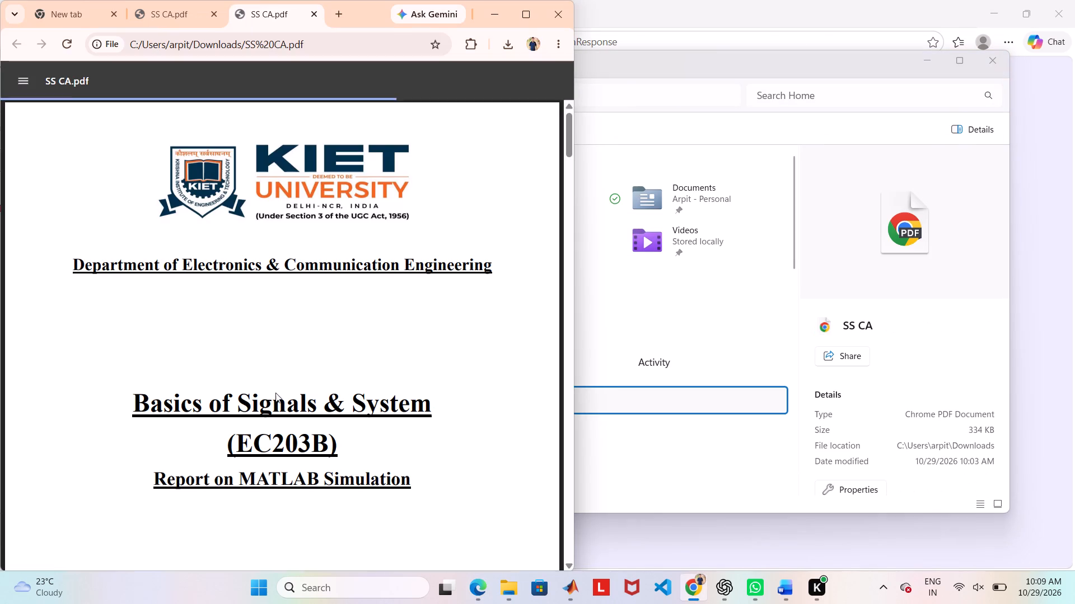
# Check the SS CA.pdf report from the cover page through the final result plot, and minimize the PDF window.
pyautogui.click(275, 393)
pyautogui.scroll(-6, 275, 393)
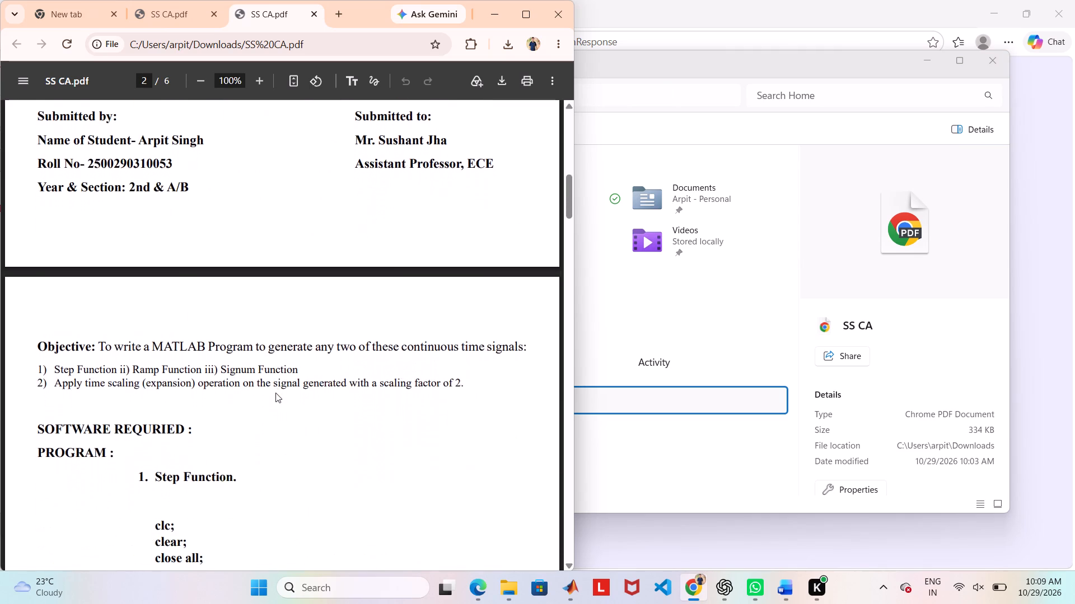
pyautogui.scroll(-6, 275, 393)
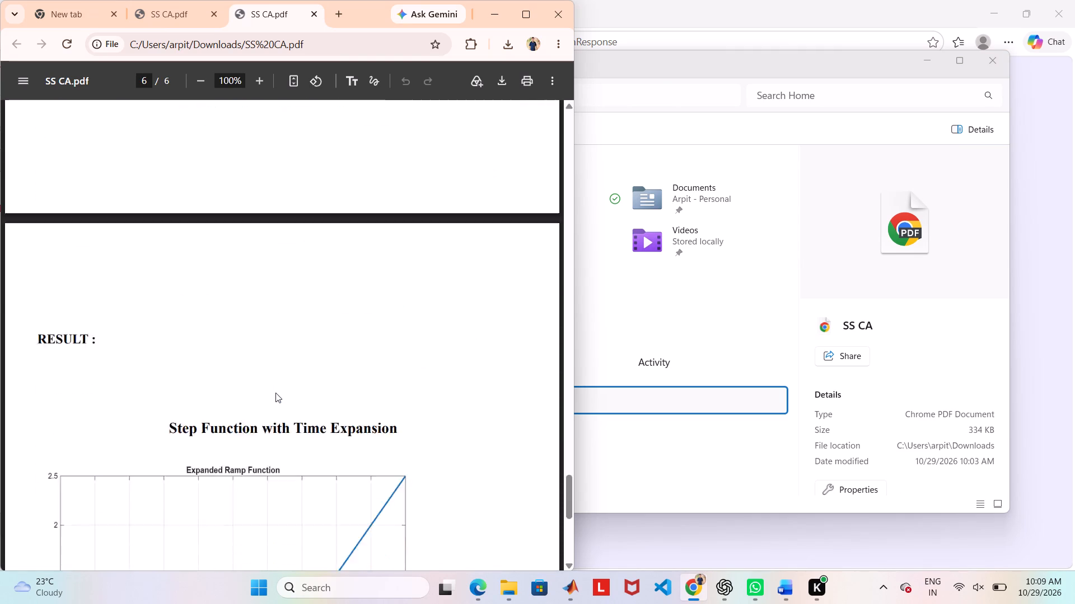
pyautogui.scroll(-2, 275, 393)
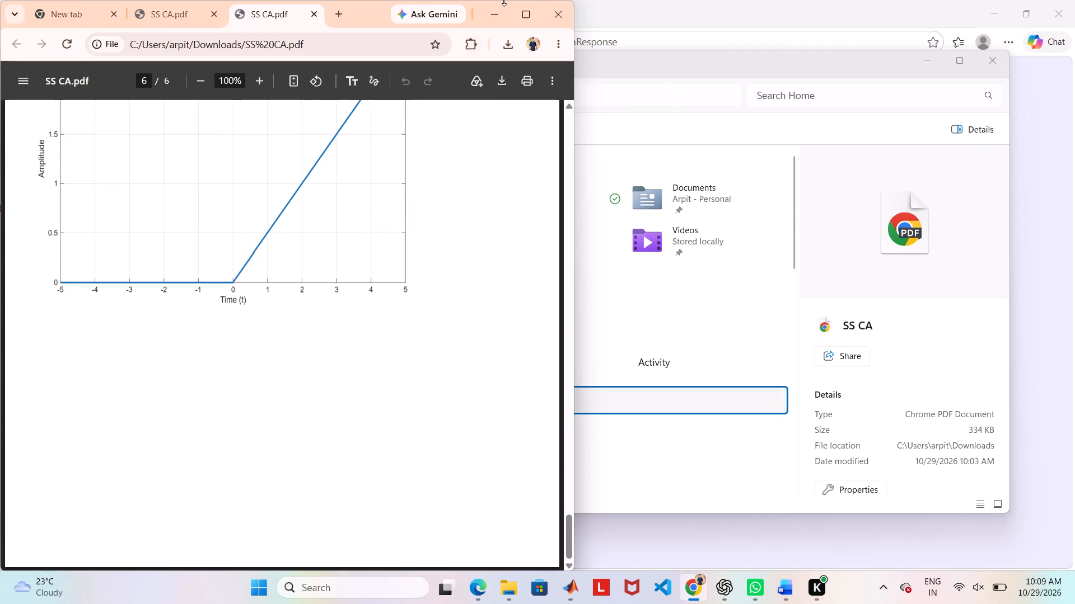
pyautogui.doubleClick(496, 16)
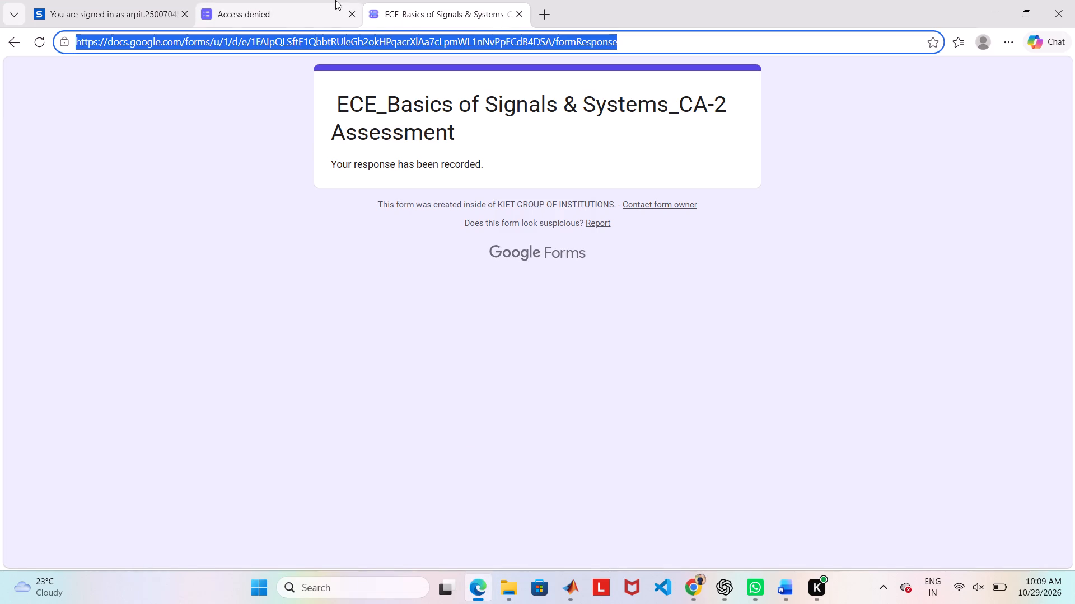
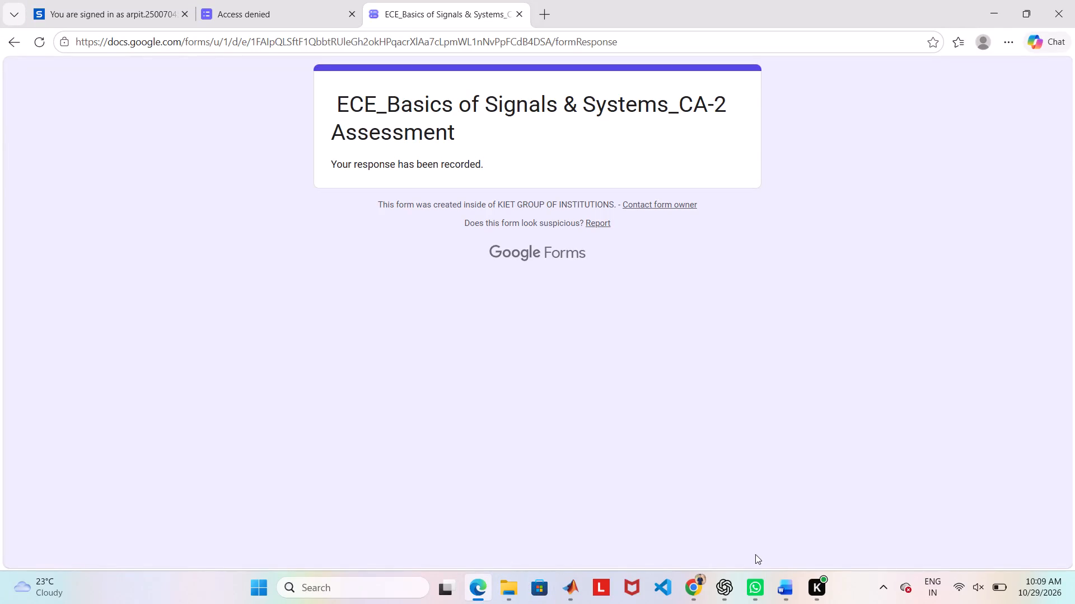
# Close the Kuro app window.
pyautogui.click(863, 465)
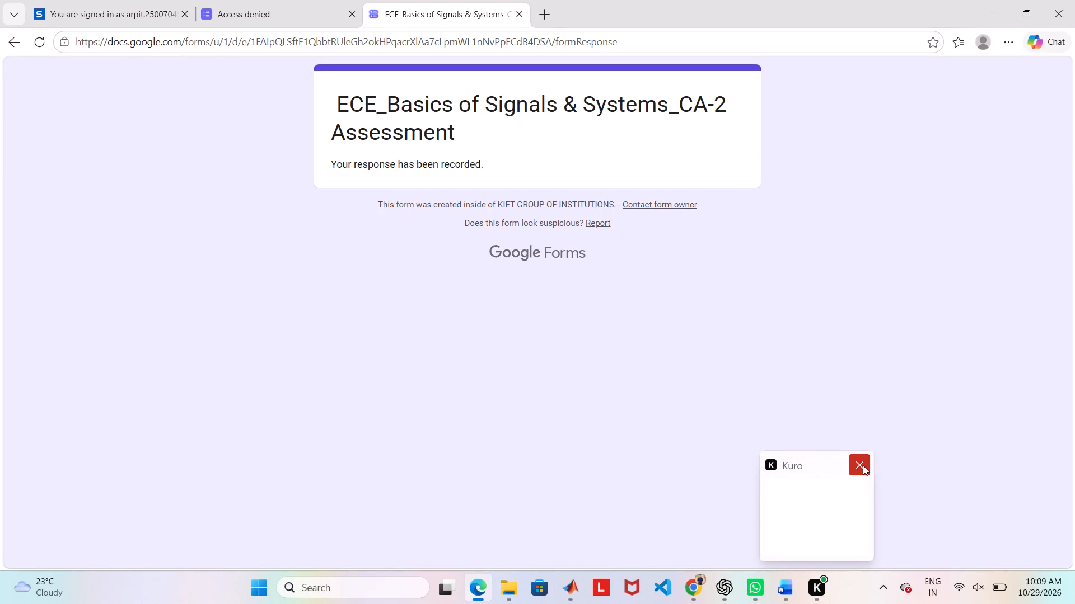
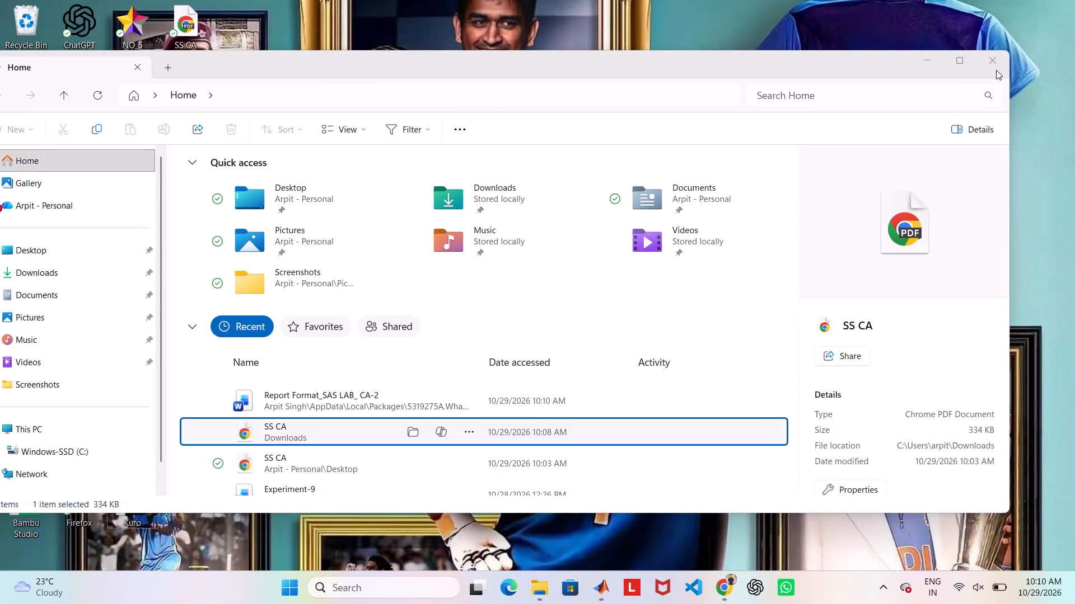
# Close the File Explorer window showing the Home folder.
pyautogui.moveTo(996, 70); pyautogui.dragTo(993, 59)
pyautogui.doubleClick(993, 59)
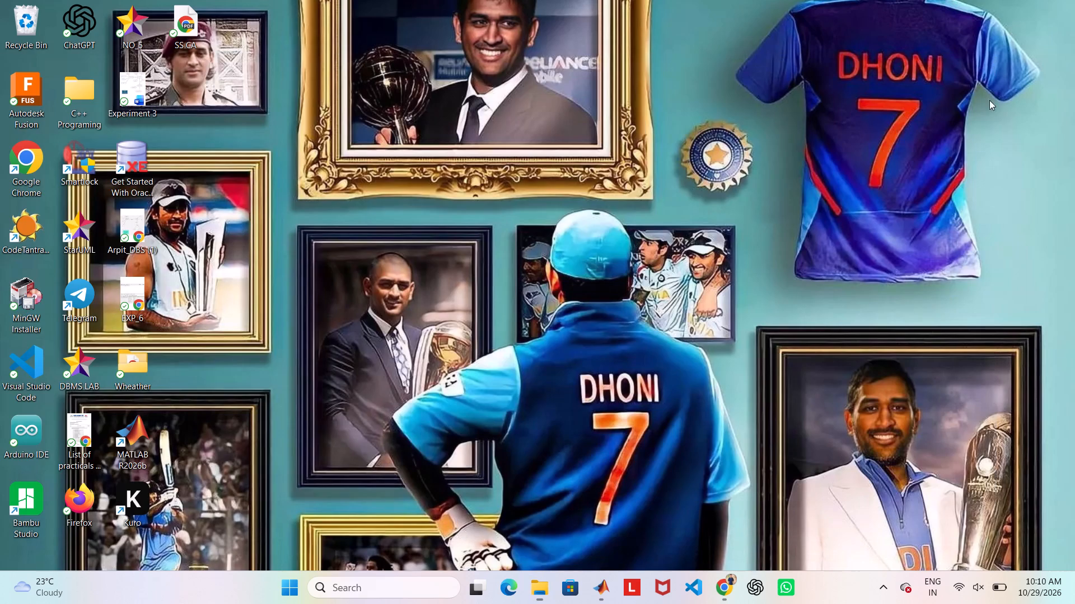